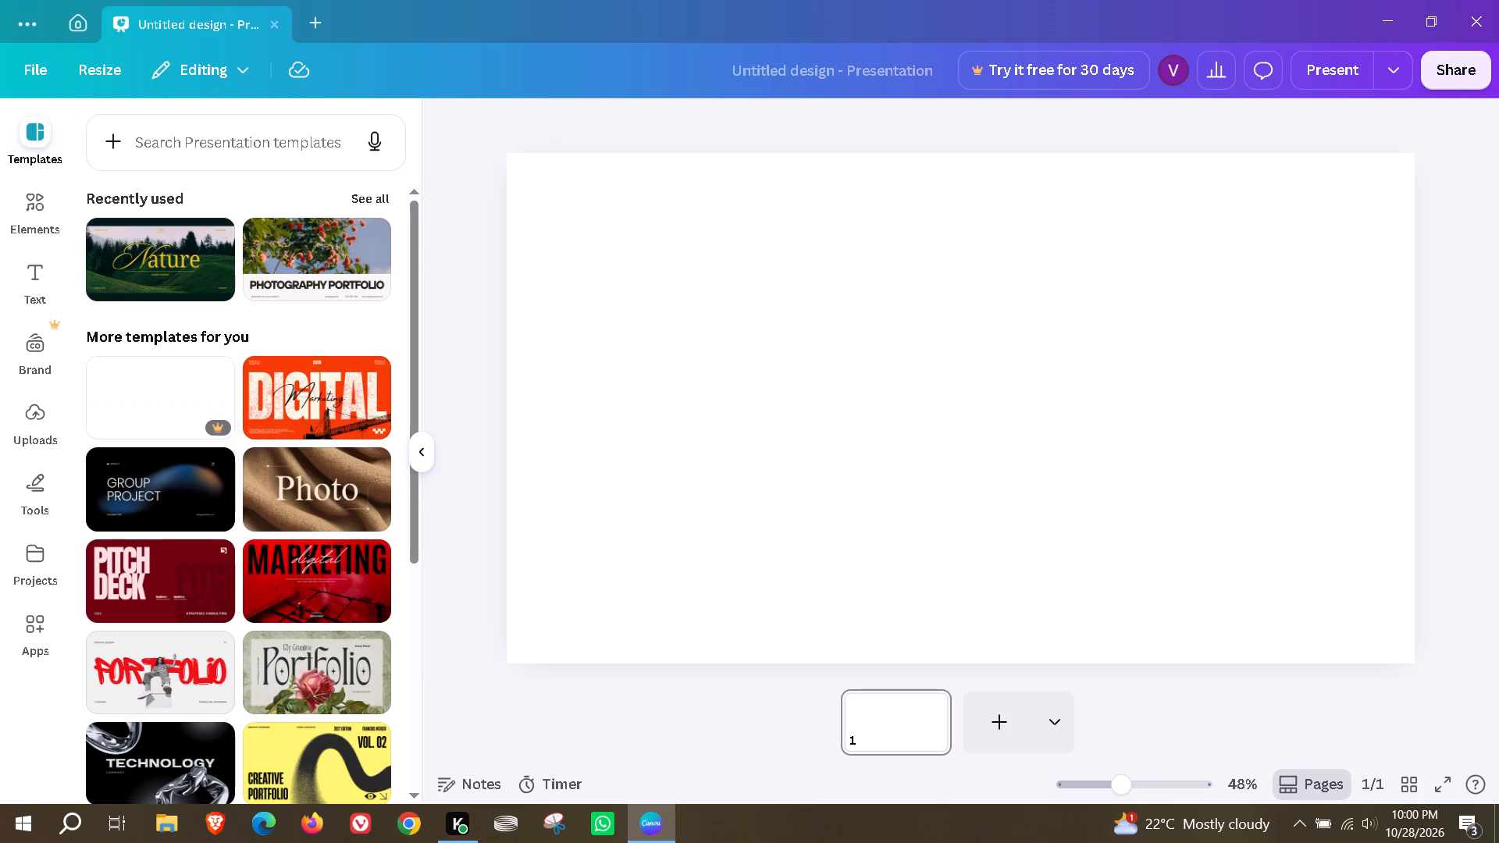
Browse the suggested presentation templates, previewing the digital marketing, dinosaur Creative Brief and dark creative portfolio designs.
{"action": "scroll", "coordinate": [227, 424], "scroll_direction": "down", "scroll_amount": 1}
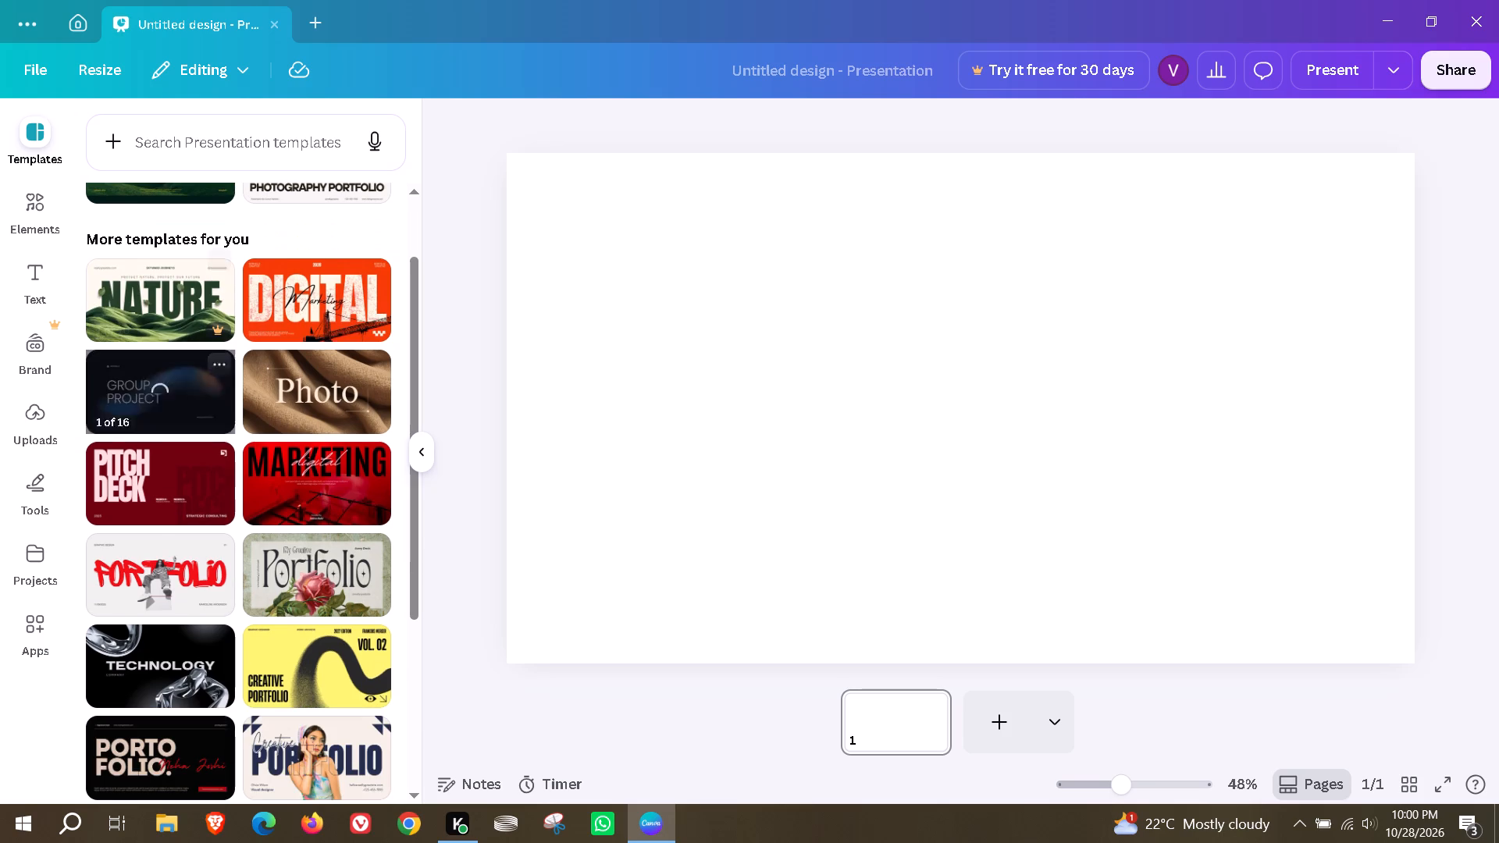
{"action": "left_click", "coordinate": [296, 320]}
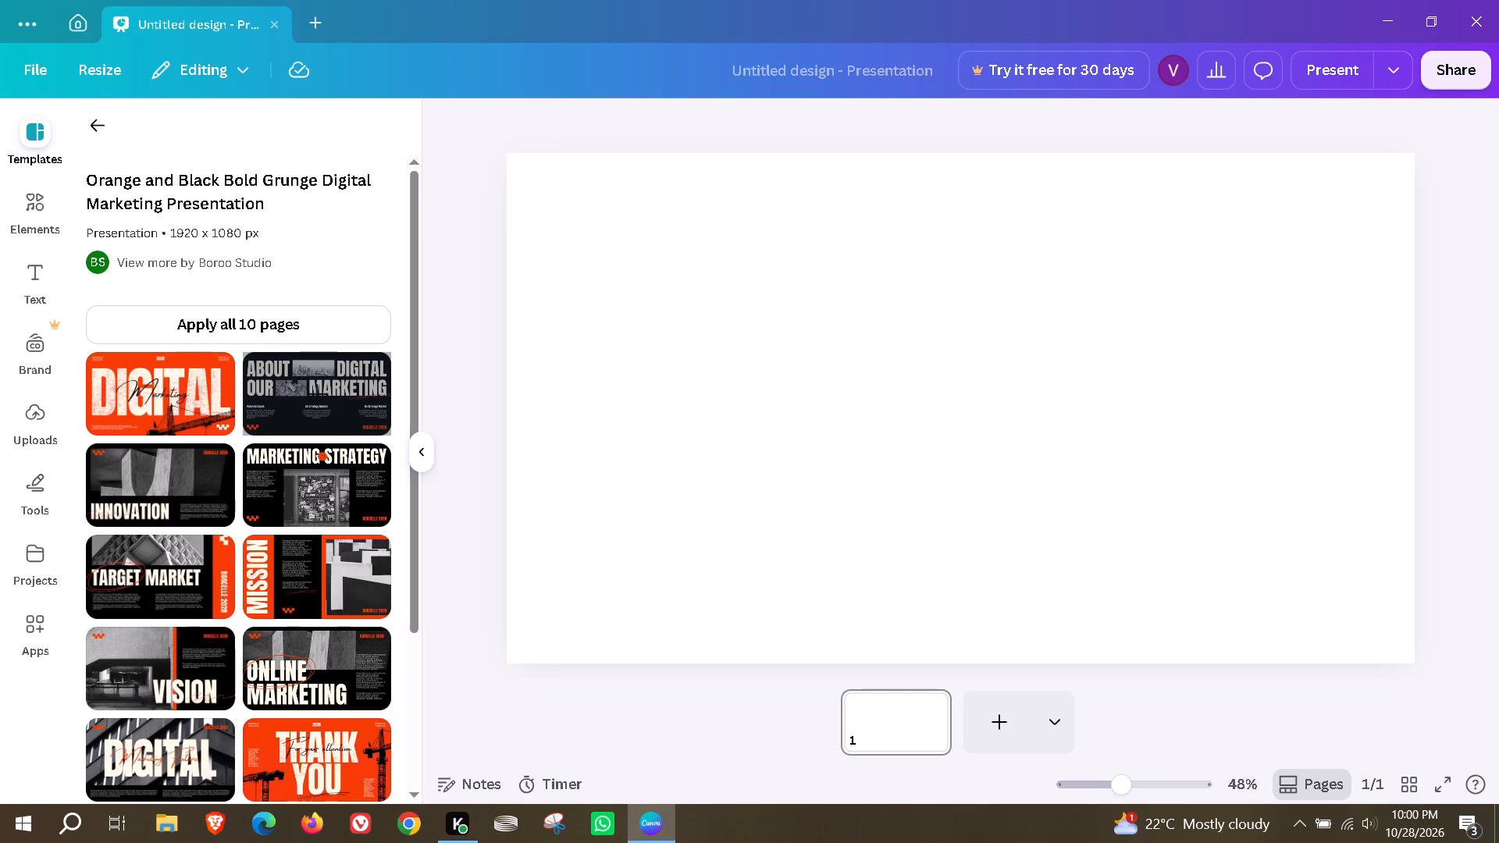
{"action": "left_click", "coordinate": [91, 126]}
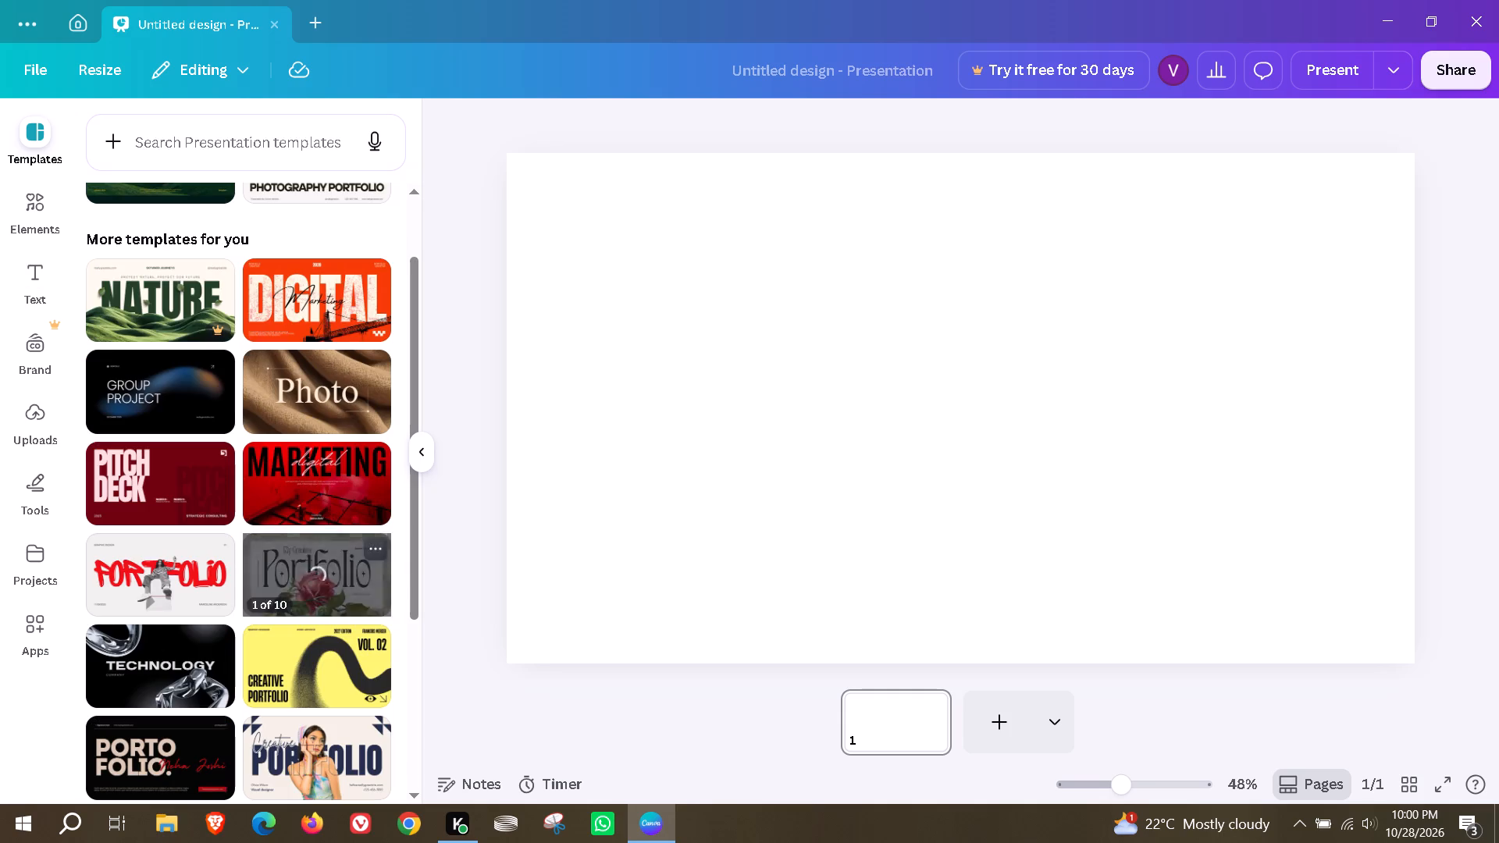
{"action": "scroll", "coordinate": [211, 535], "scroll_direction": "down", "scroll_amount": 2}
{"action": "scroll", "coordinate": [263, 588], "scroll_direction": "down", "scroll_amount": 1}
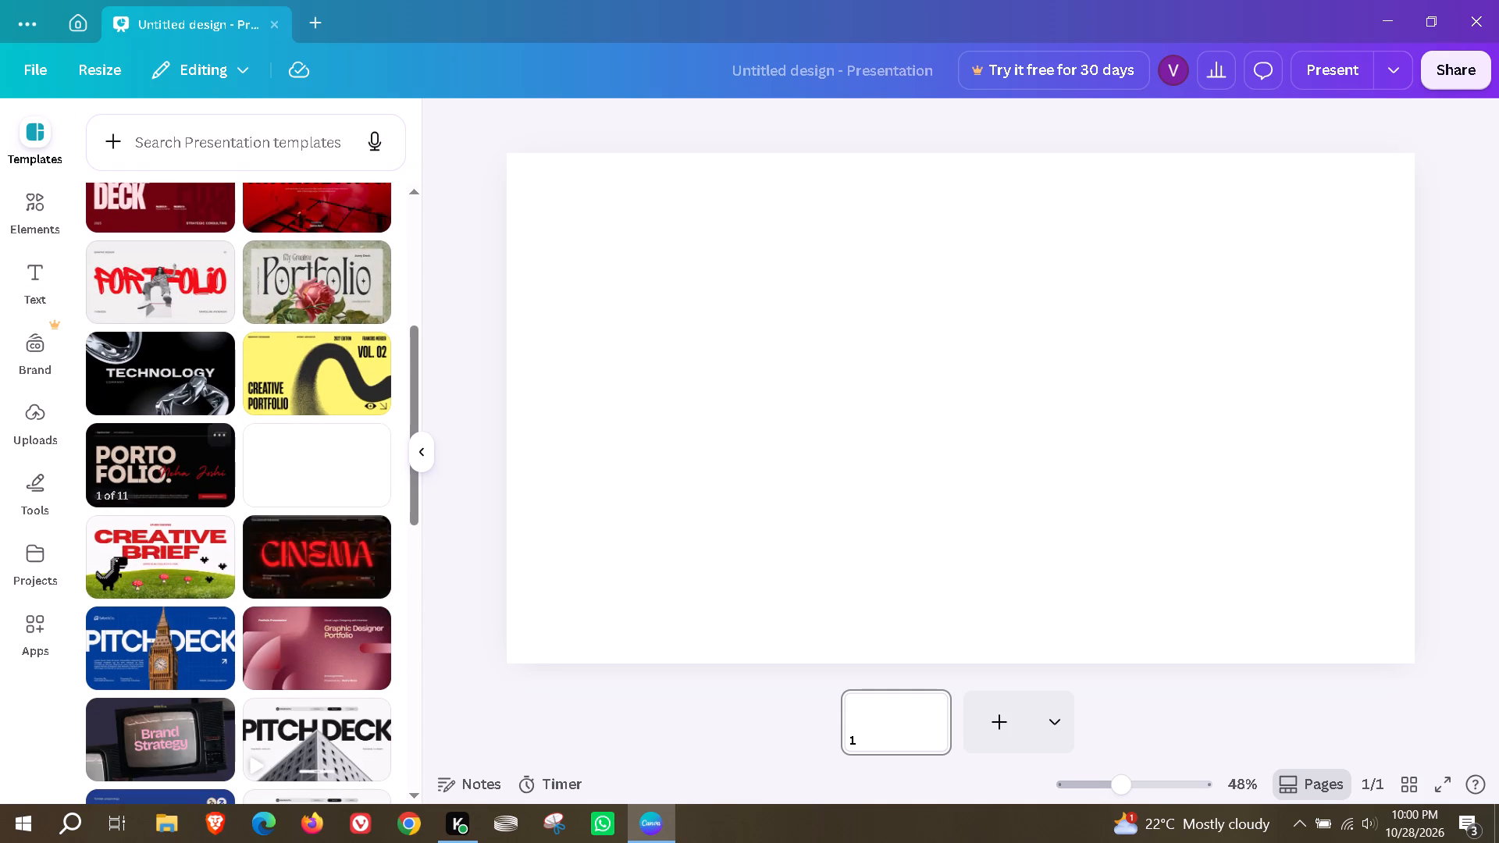
{"action": "scroll", "coordinate": [222, 567], "scroll_direction": "down", "scroll_amount": 1}
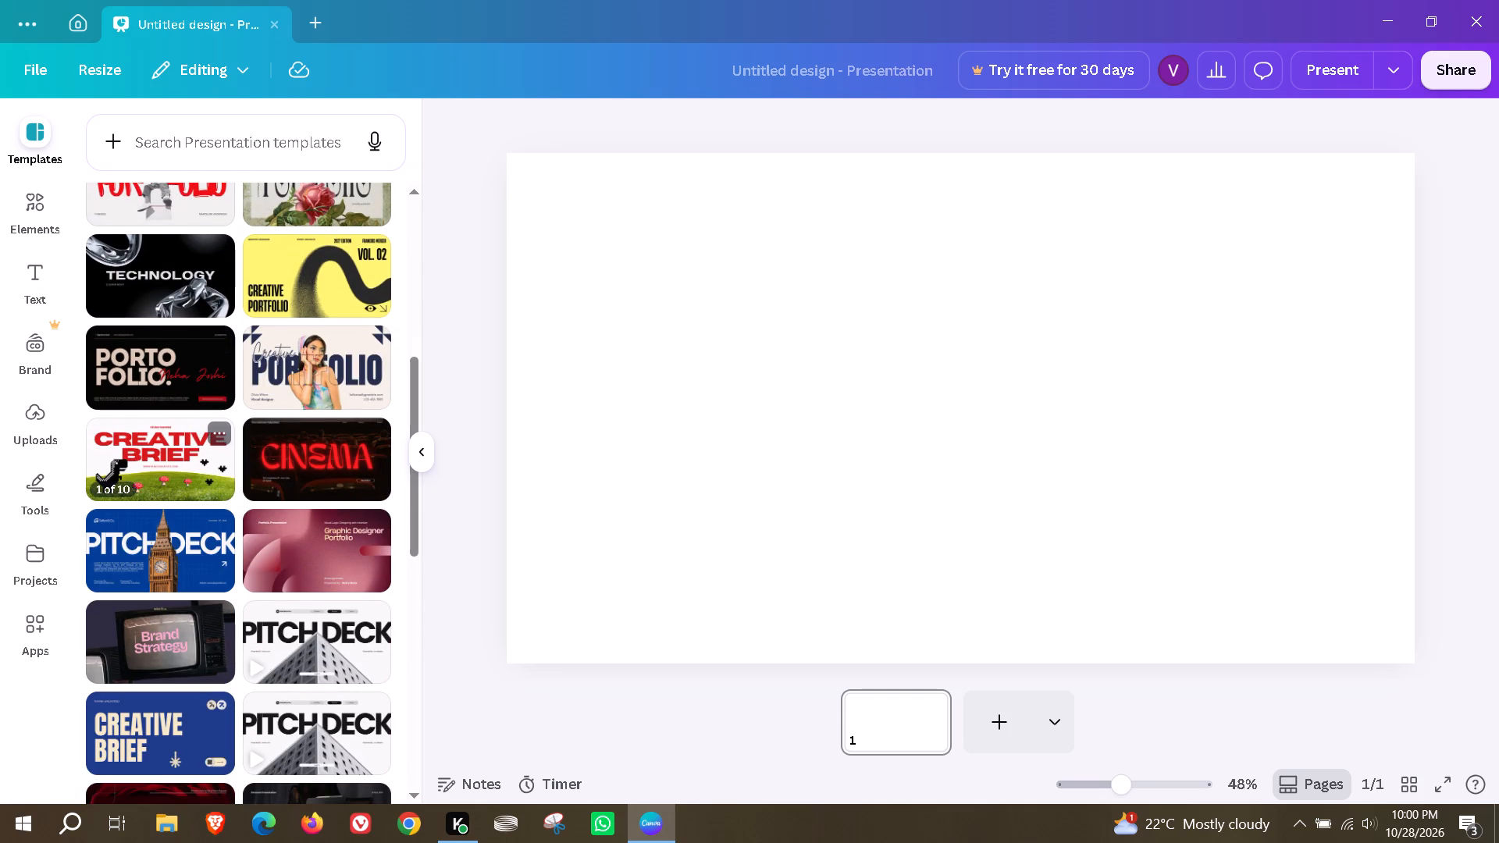
{"action": "left_click", "coordinate": [161, 456]}
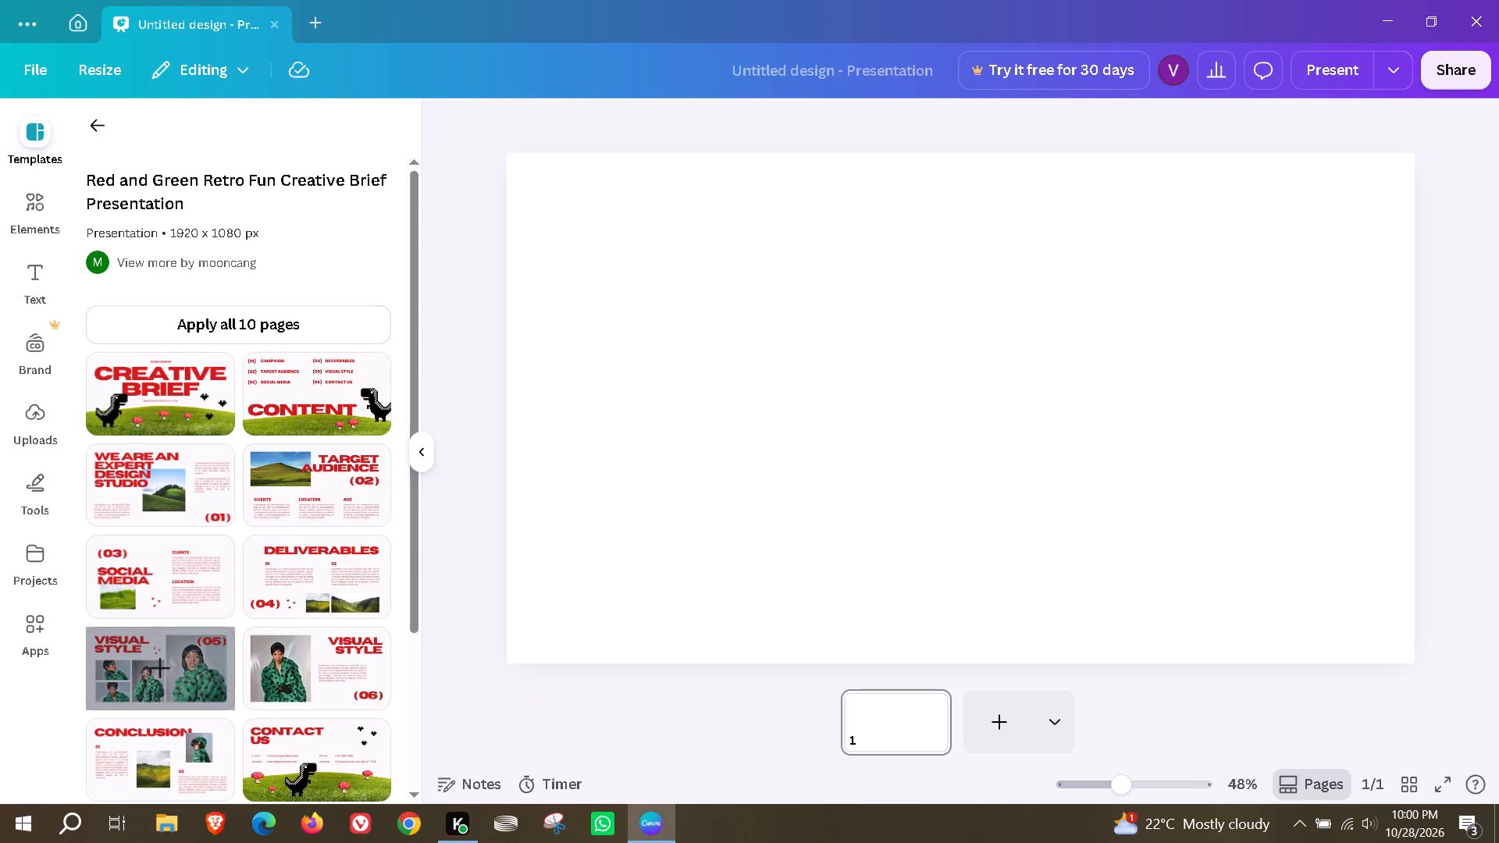
{"action": "left_click", "coordinate": [91, 124]}
{"action": "scroll", "coordinate": [224, 587], "scroll_direction": "down", "scroll_amount": 2}
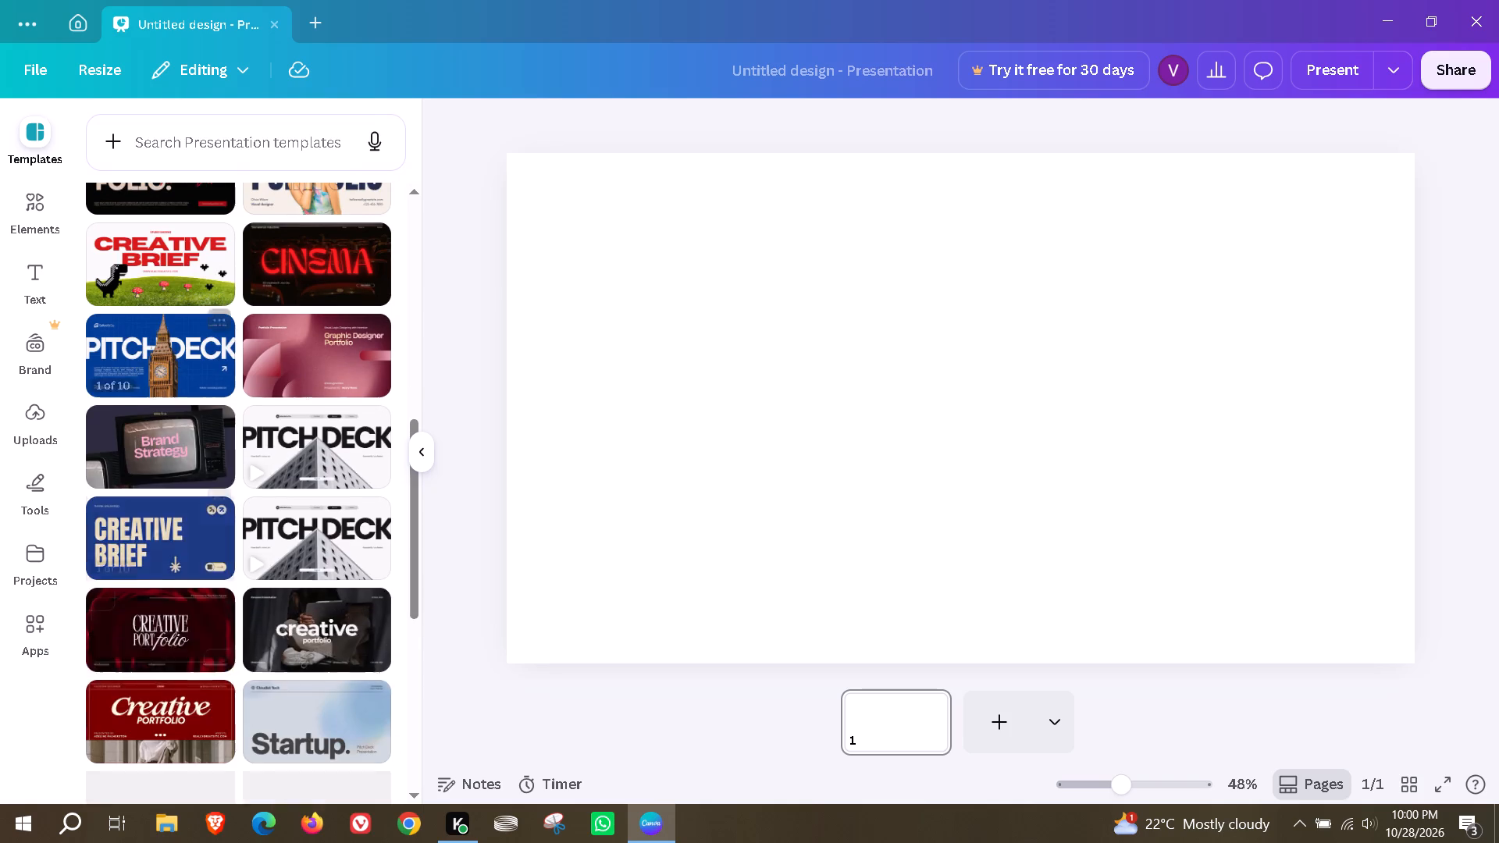
{"action": "scroll", "coordinate": [215, 603], "scroll_direction": "down", "scroll_amount": 2}
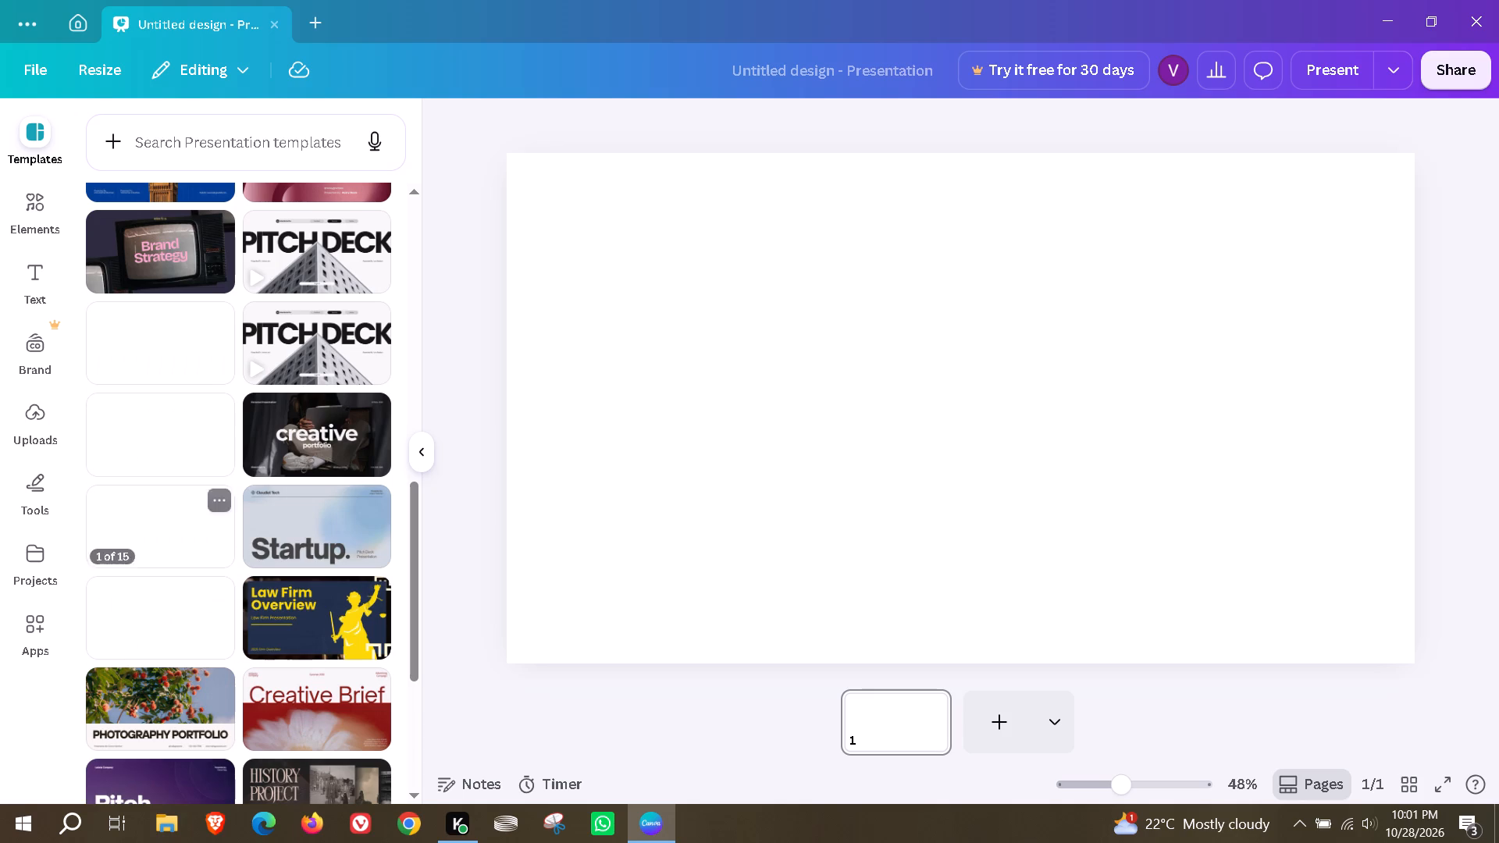
{"action": "left_click", "coordinate": [322, 453]}
{"action": "left_click", "coordinate": [94, 125]}
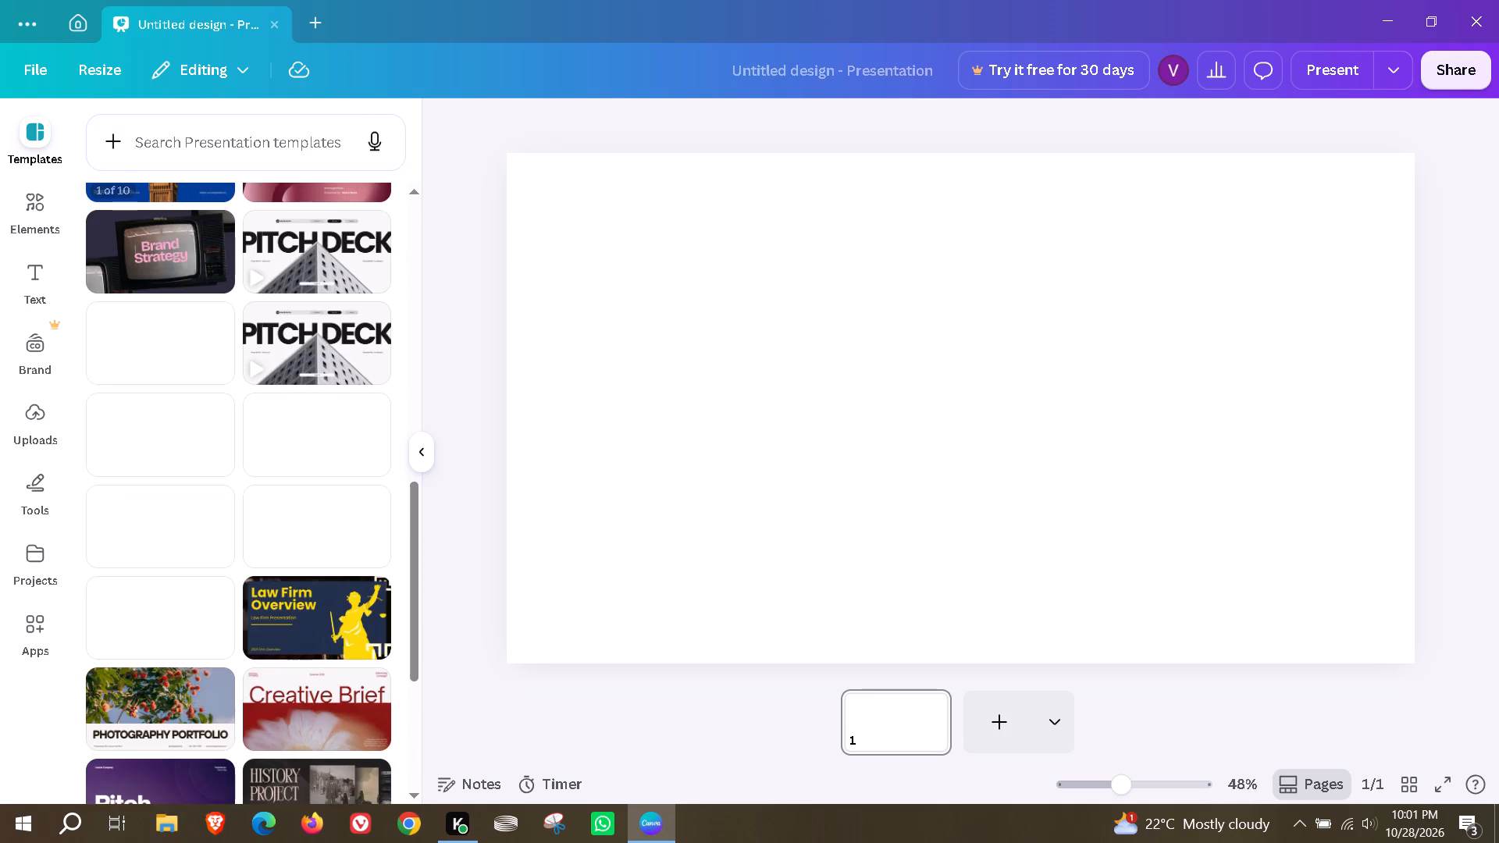
Search the presentation templates for "simple".
{"action": "left_click", "coordinate": [201, 155]}
{"action": "type", "text": "simpe"}
{"action": "key", "text": "BackSpace"}
{"action": "type", "text": "le"}
{"action": "key", "text": "Return"}
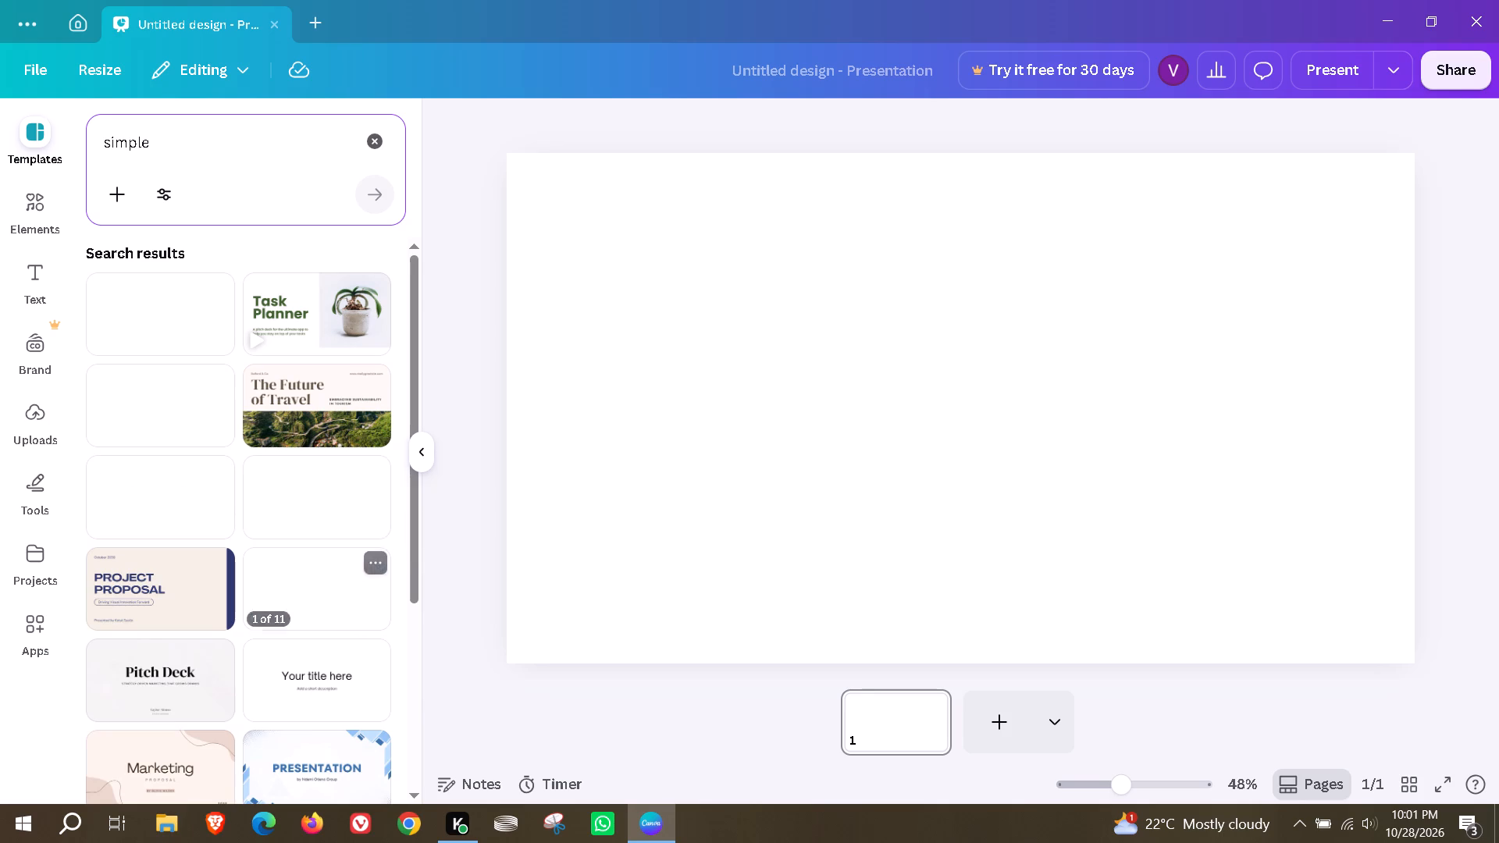
Browse the simple templates and apply the cover page of the Green Cream Simple Aesthetic Watercolor Presentation to the blank page.
{"action": "left_click", "coordinate": [276, 521]}
{"action": "scroll", "coordinate": [287, 585], "scroll_direction": "down", "scroll_amount": 2}
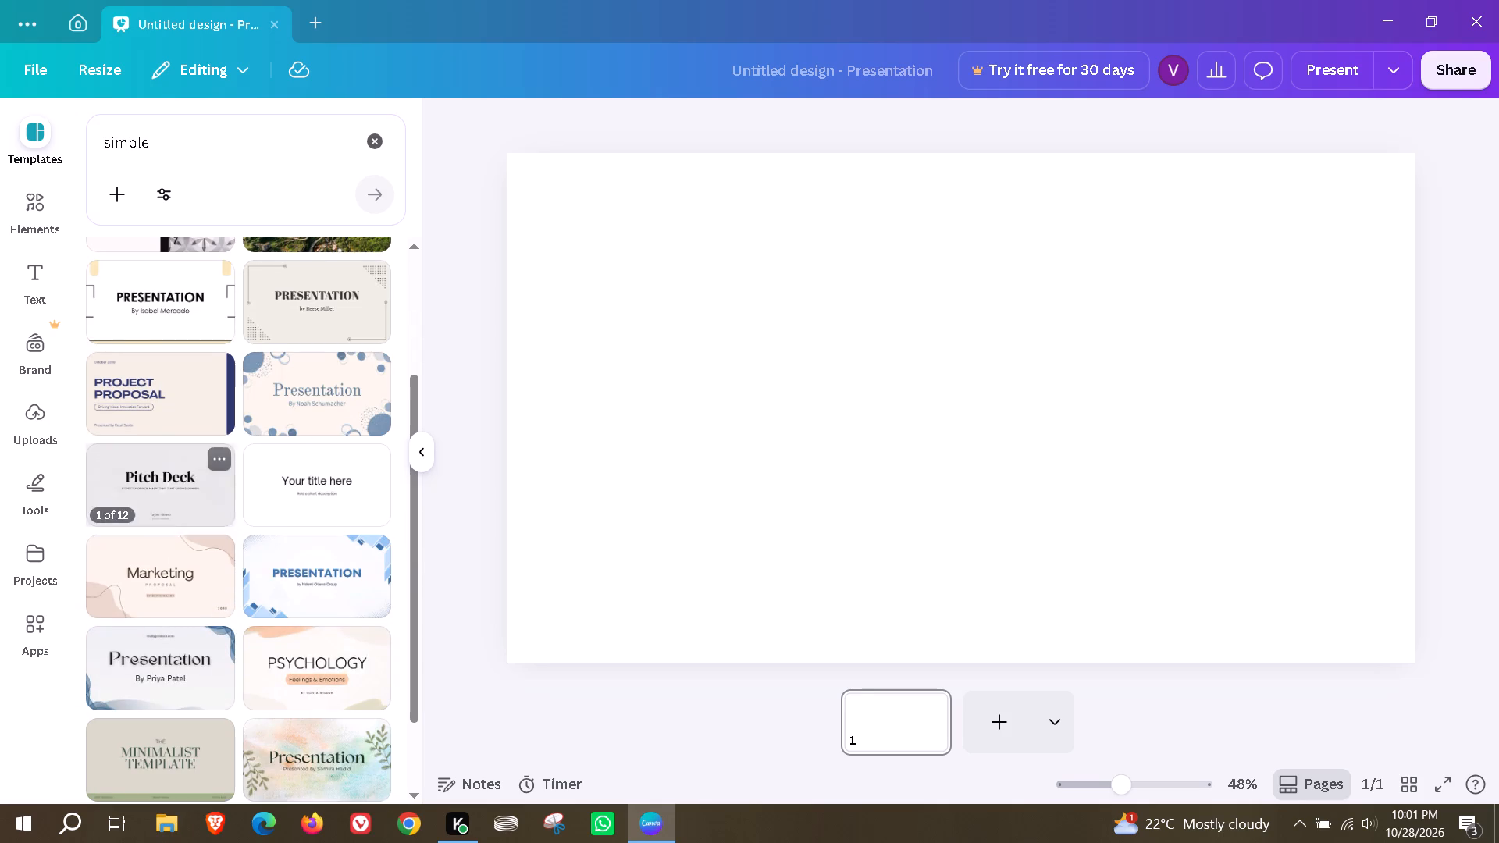
{"action": "scroll", "coordinate": [208, 598], "scroll_direction": "down", "scroll_amount": 1}
{"action": "left_click", "coordinate": [182, 500]}
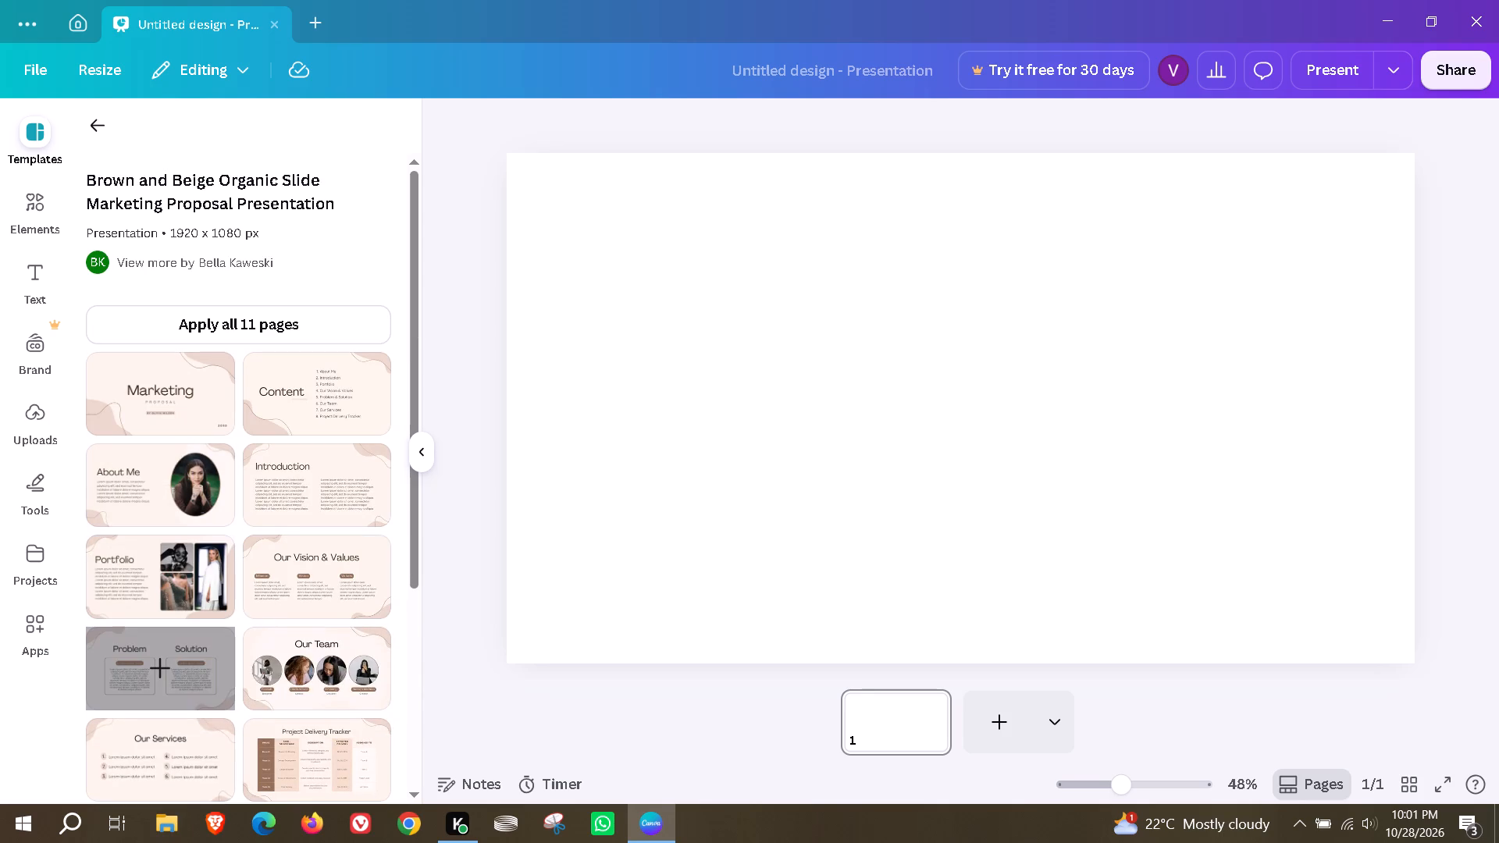
{"action": "left_click", "coordinate": [102, 130]}
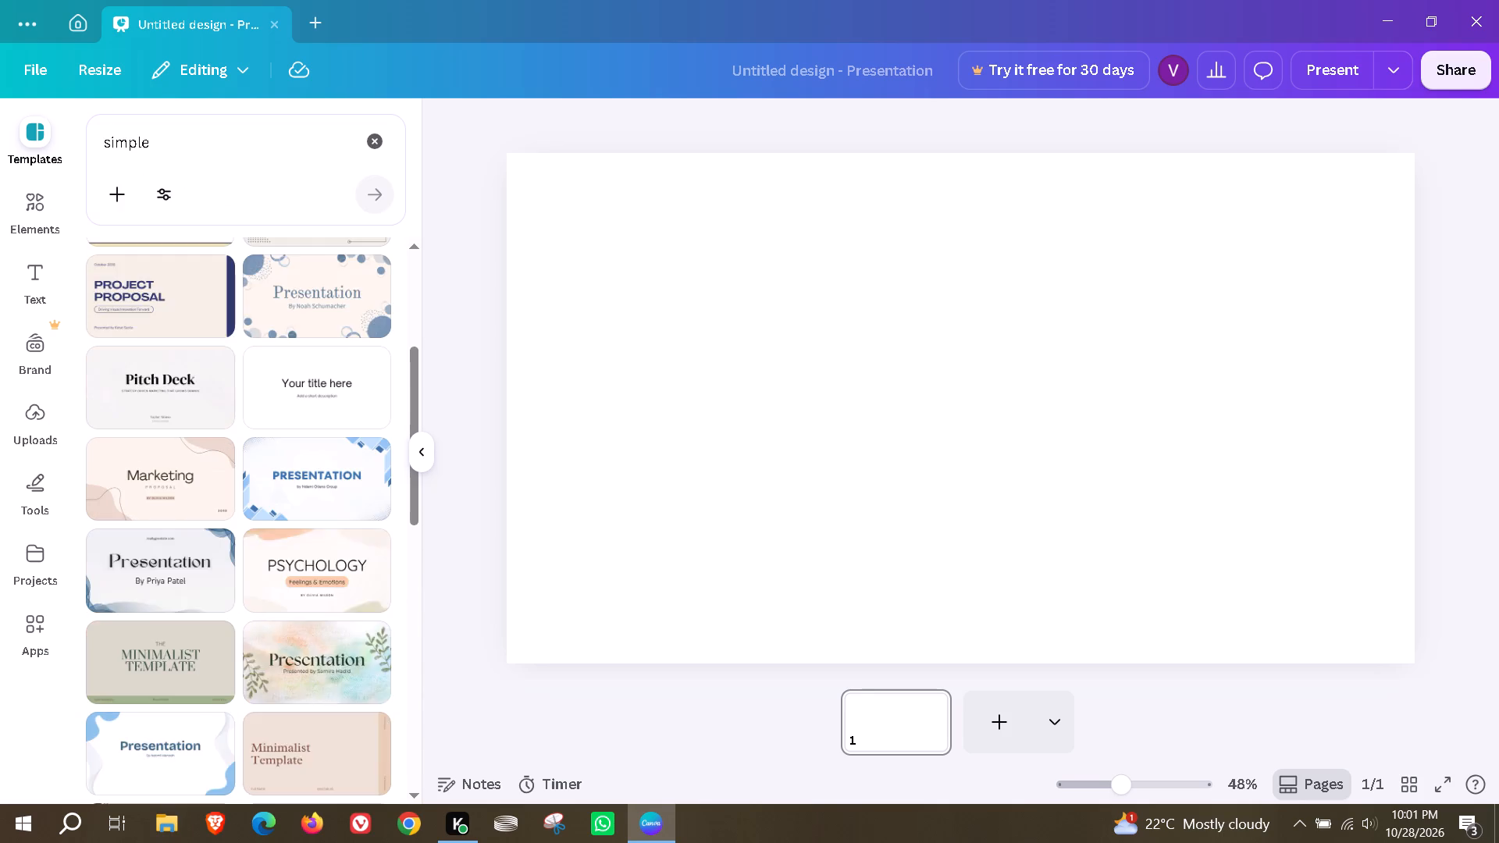
{"action": "scroll", "coordinate": [294, 663], "scroll_direction": "down", "scroll_amount": 1}
{"action": "left_click", "coordinate": [315, 579]}
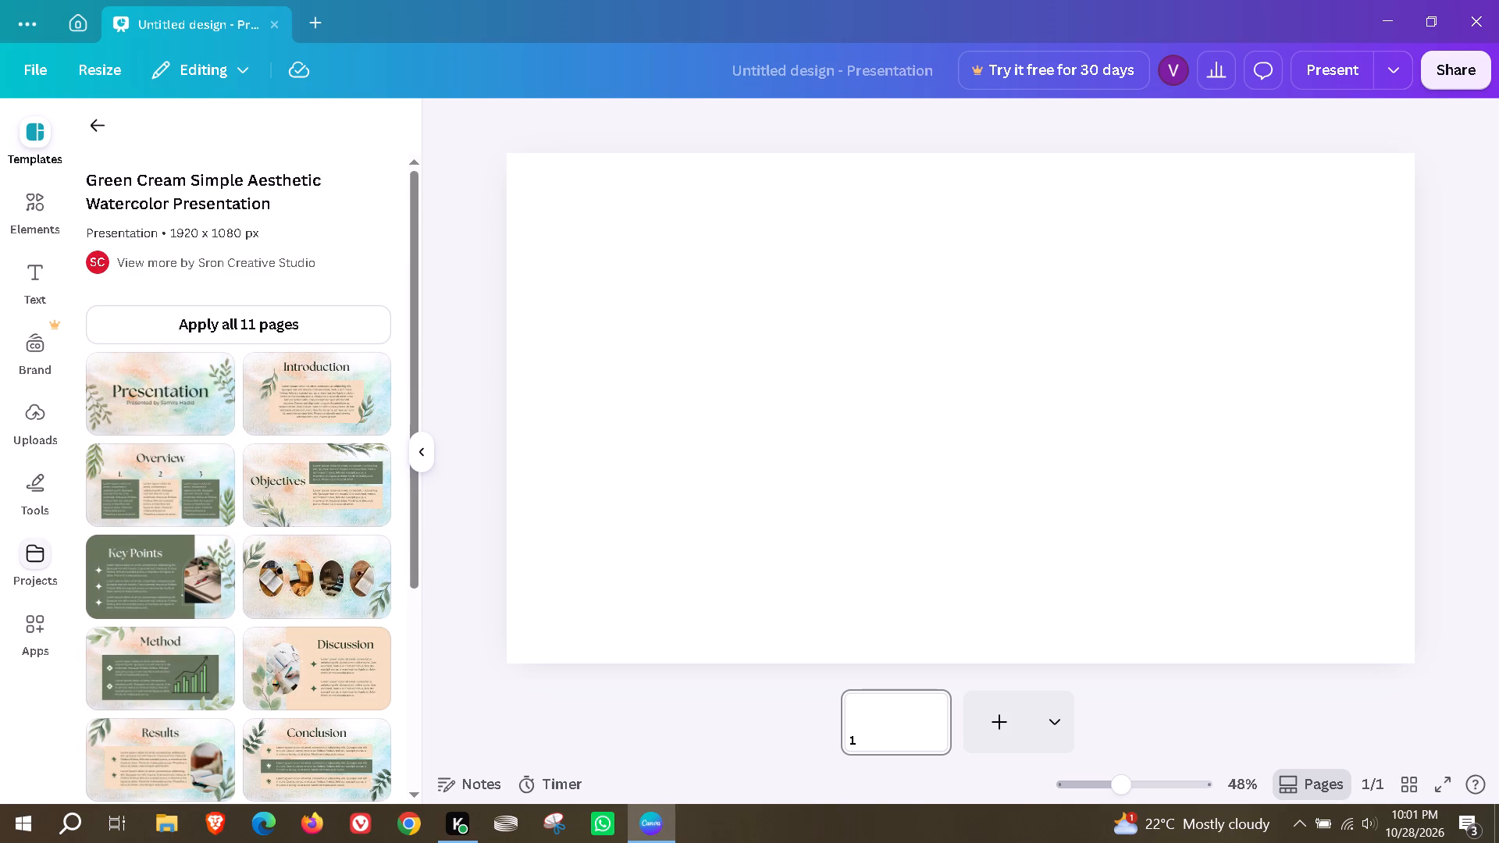
{"action": "left_click", "coordinate": [170, 382]}
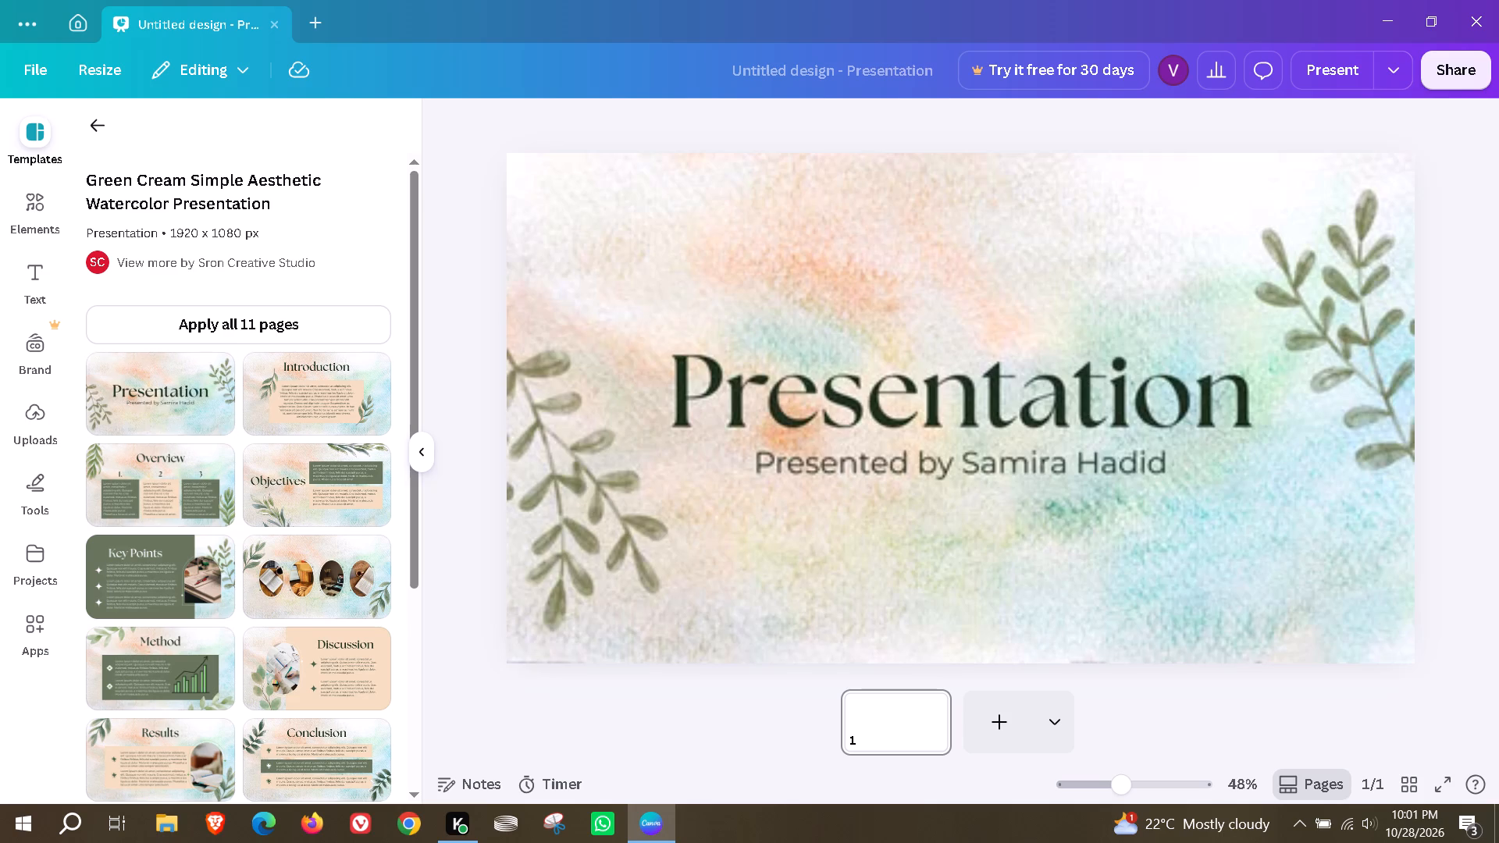
Replace the cover title "Presentation" with "CYBER BULLYING".
{"action": "double_click", "coordinate": [978, 398]}
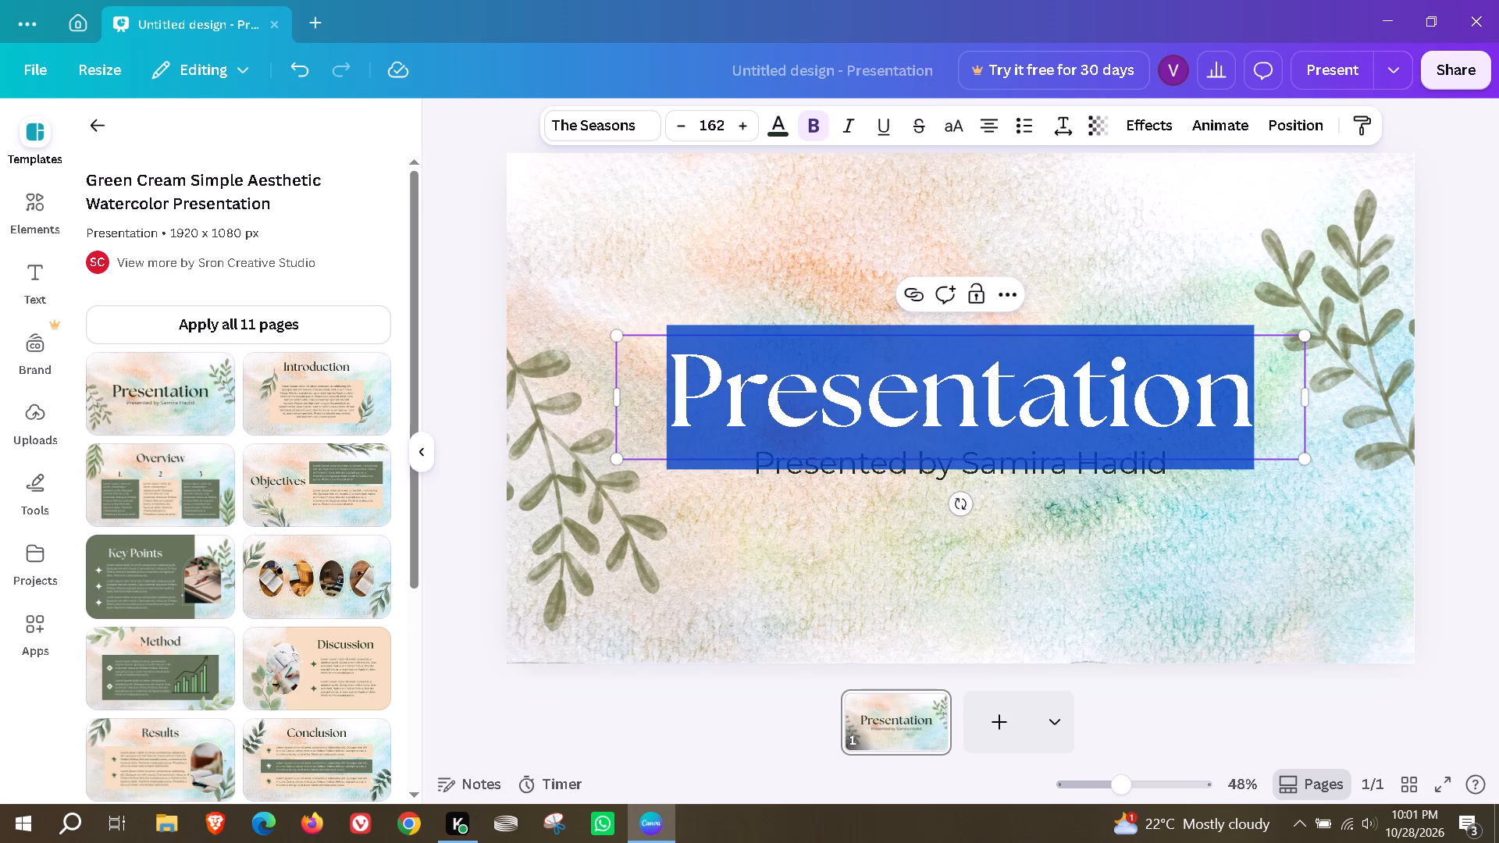
{"action": "type", "text": "CYBER BULLYING"}
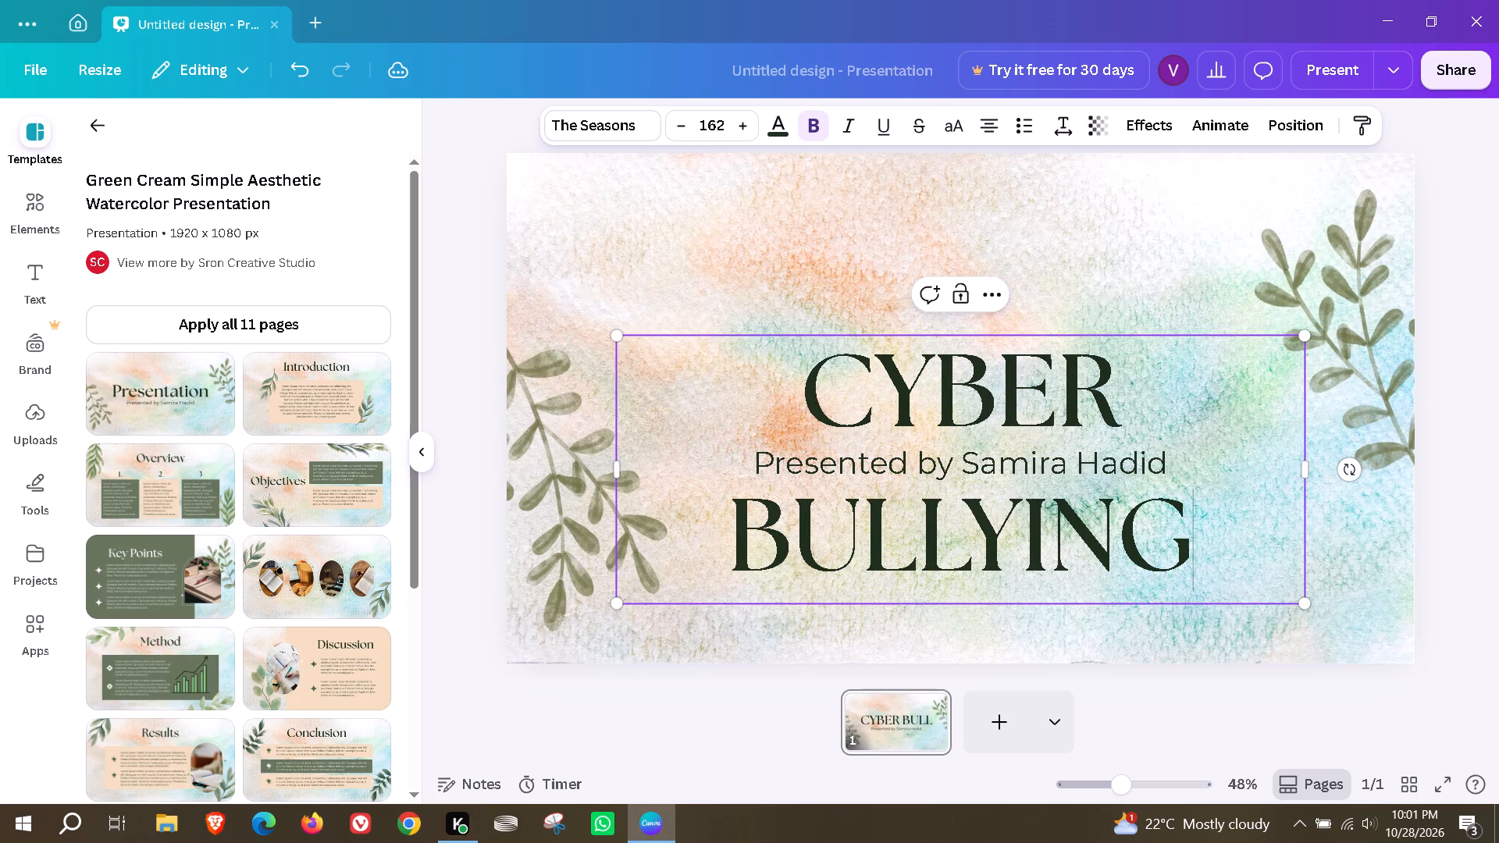
Resize the cover title to fit on one line at about font size 83.5 and centre it horizontally above the subtitle.
{"action": "left_click_drag", "start_coordinate": [1319, 470], "coordinate": [1359, 470]}
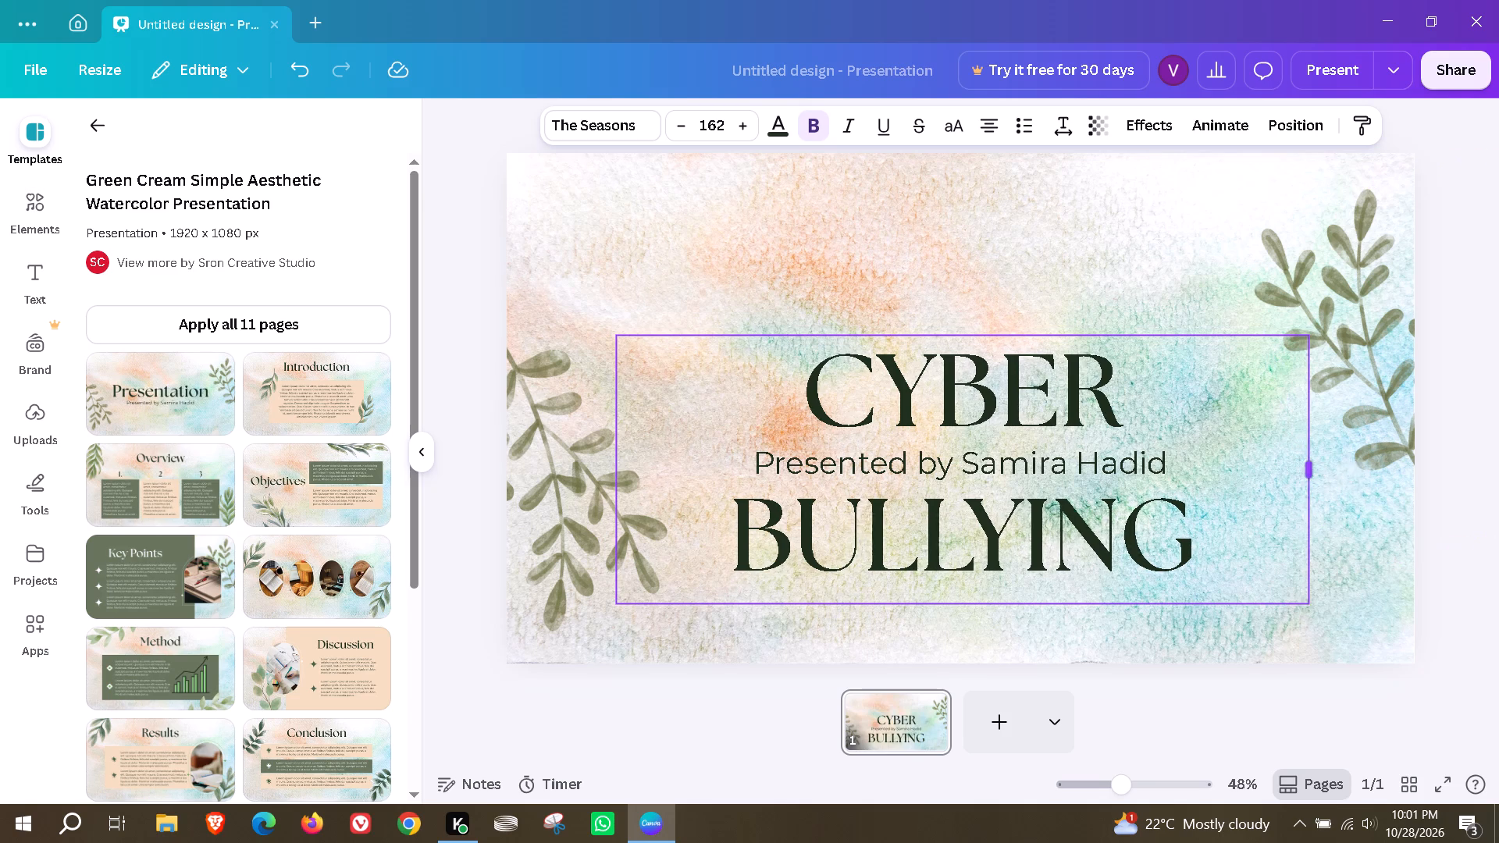
{"action": "left_click_drag", "start_coordinate": [1359, 470], "coordinate": [1496, 489]}
{"action": "left_click_drag", "start_coordinate": [1483, 462], "coordinate": [1063, 413]}
{"action": "left_click", "coordinate": [979, 291]}
{"action": "left_click_drag", "start_coordinate": [885, 340], "coordinate": [993, 316]}
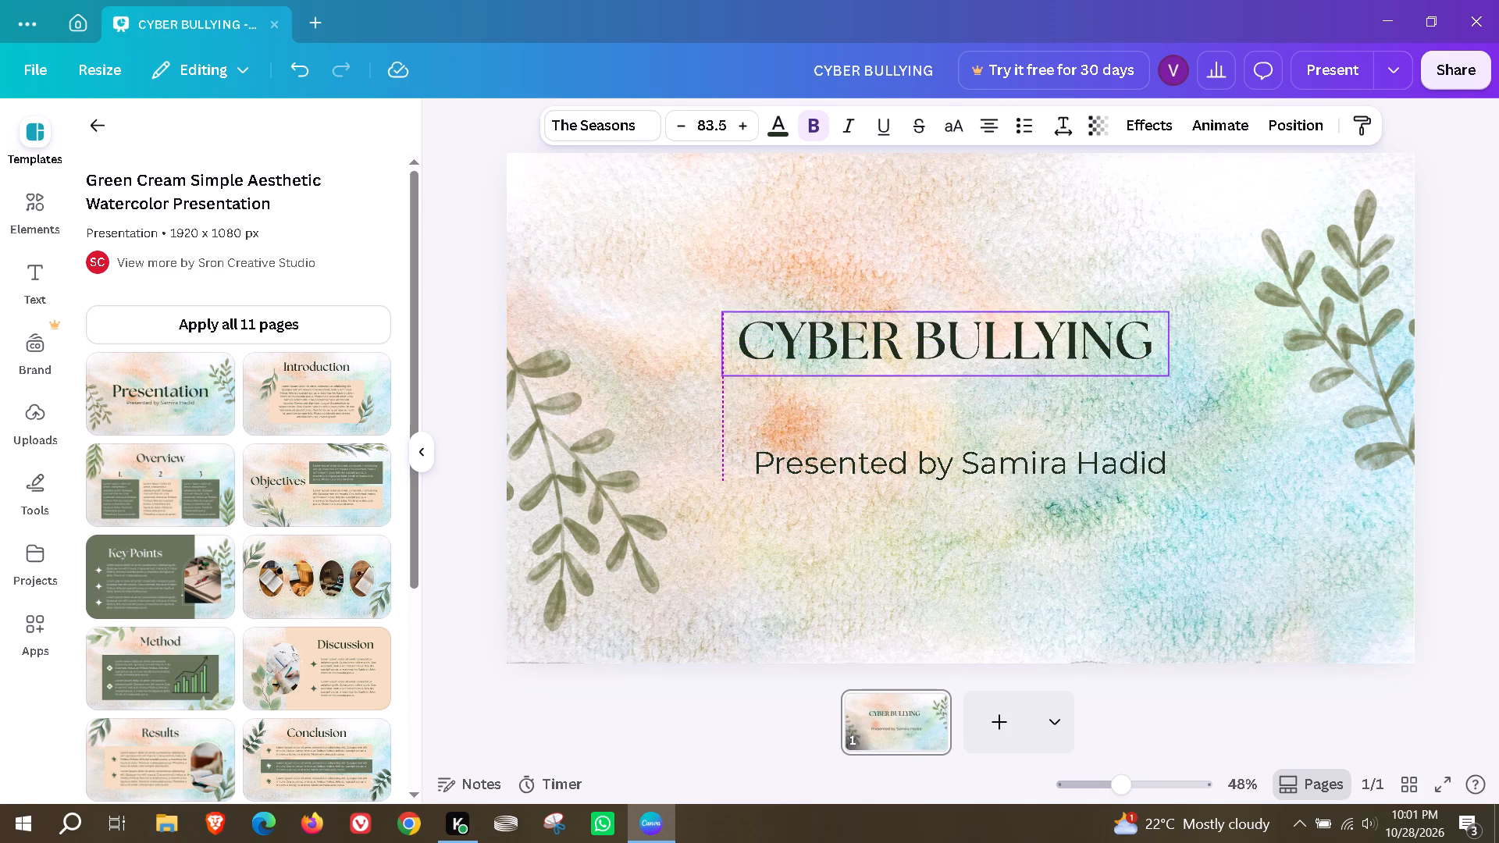
{"action": "left_click_drag", "start_coordinate": [993, 316], "coordinate": [1010, 322]}
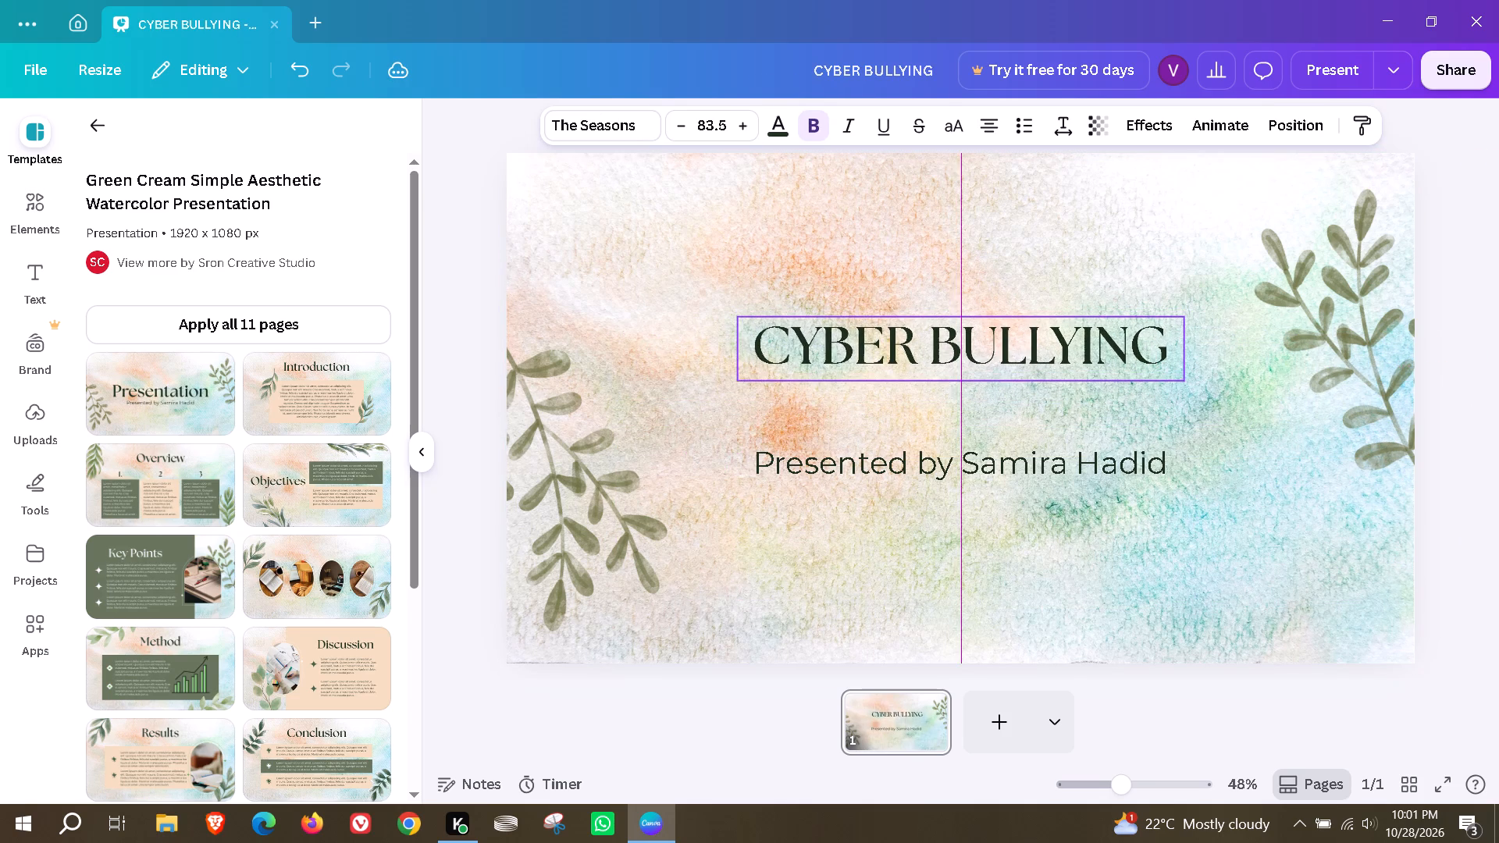
{"action": "left_click_drag", "start_coordinate": [1010, 322], "coordinate": [1008, 322]}
Move the cover subtitle up closer to the title and replace its text with "by Vikram".
{"action": "left_click_drag", "start_coordinate": [1037, 465], "coordinate": [1056, 432]}
{"action": "double_click", "coordinate": [1147, 425]}
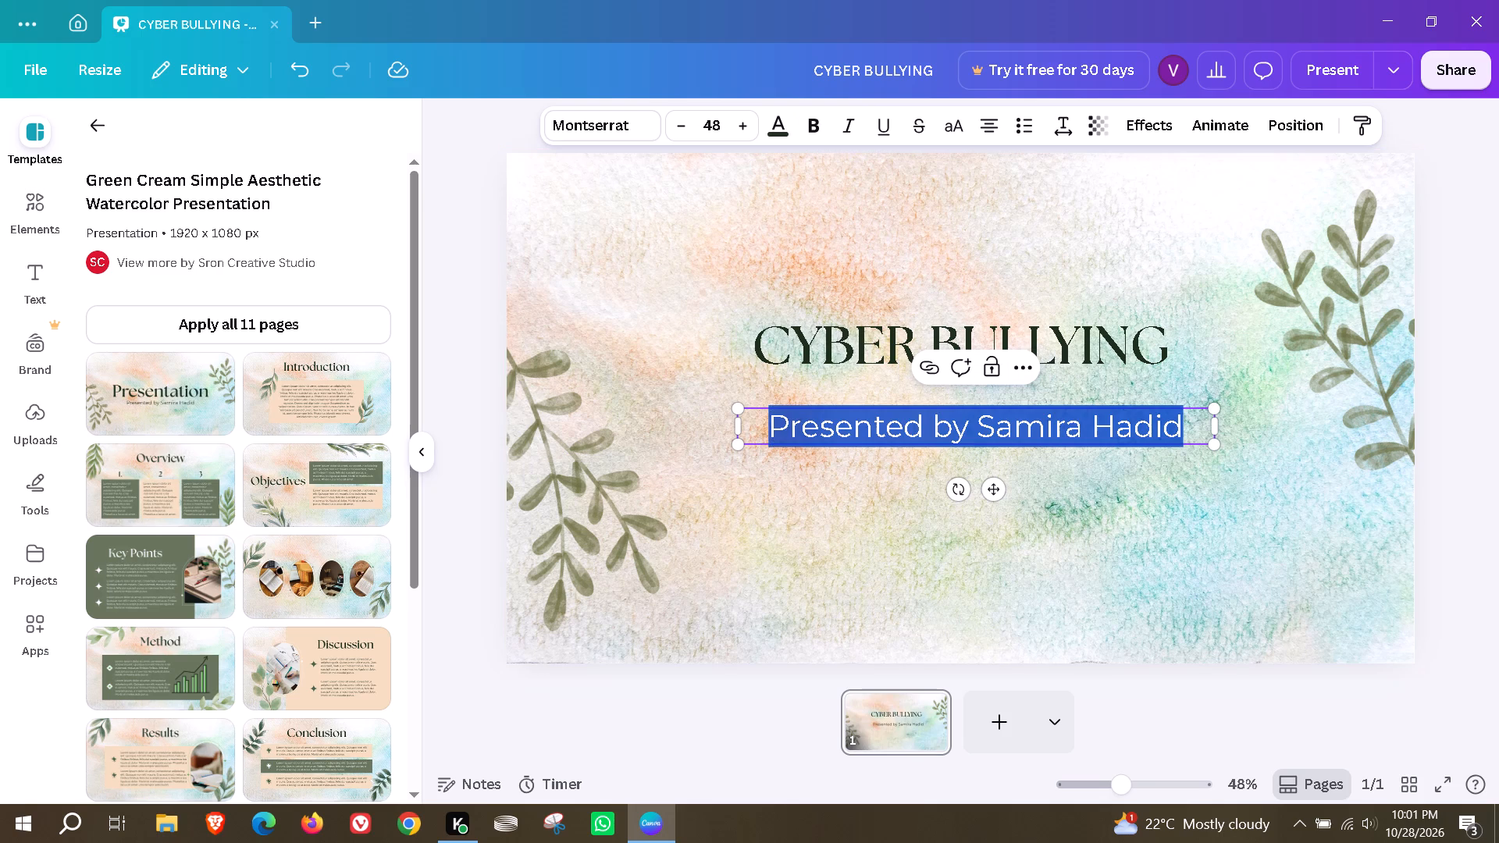
{"action": "type", "text": "by Vikram"}
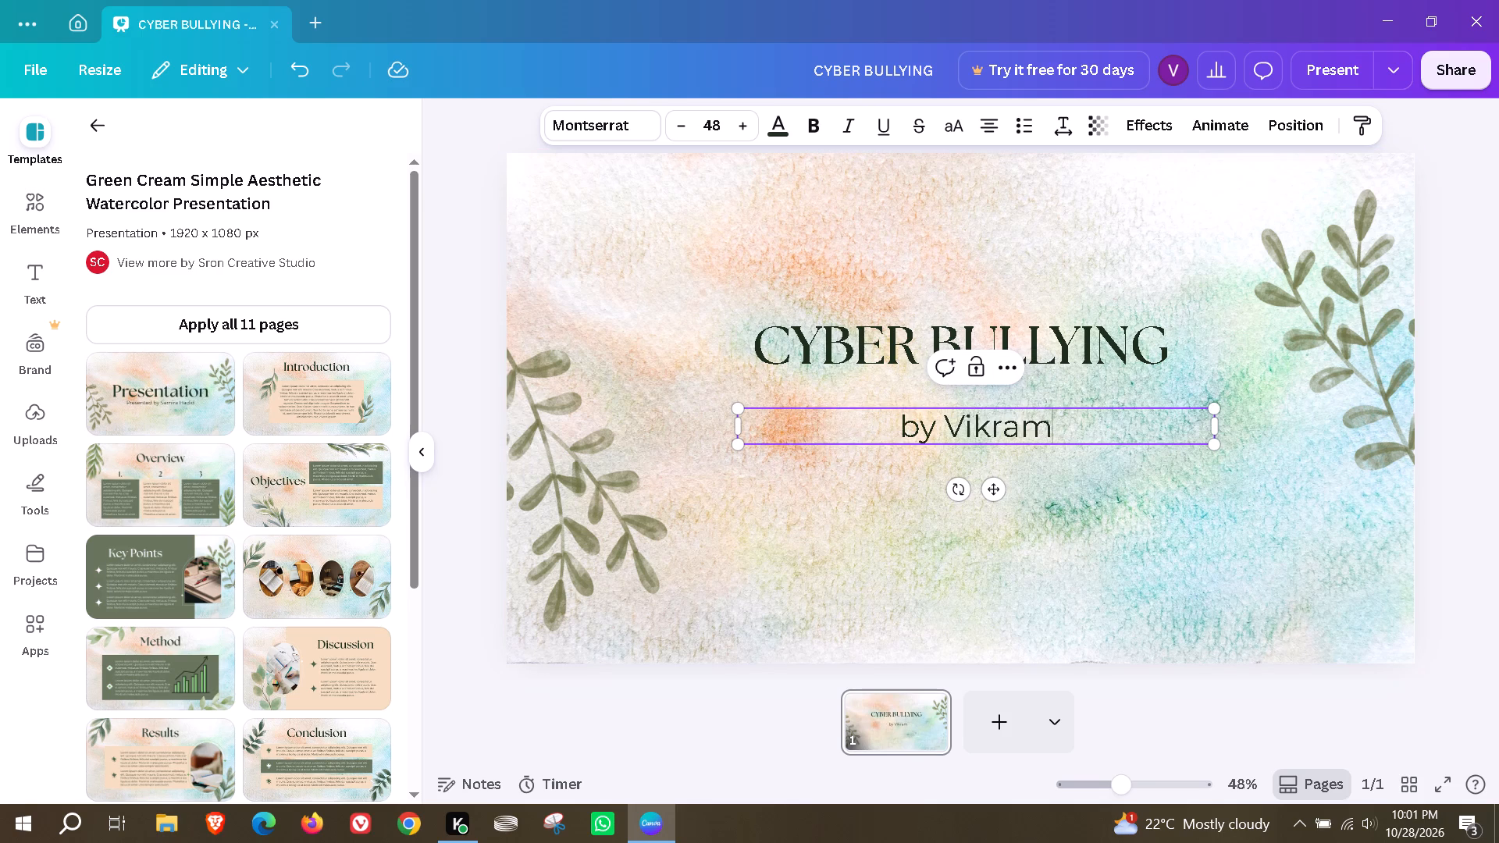
{"action": "left_click", "coordinate": [1104, 518]}
Shift the byline to sit below the right end of the cover title, and nudge the title down closer to it.
{"action": "left_click_drag", "start_coordinate": [1007, 439], "coordinate": [1172, 439]}
{"action": "left_click_drag", "start_coordinate": [904, 343], "coordinate": [906, 353]}
{"action": "left_click_drag", "start_coordinate": [1129, 442], "coordinate": [1139, 424]}
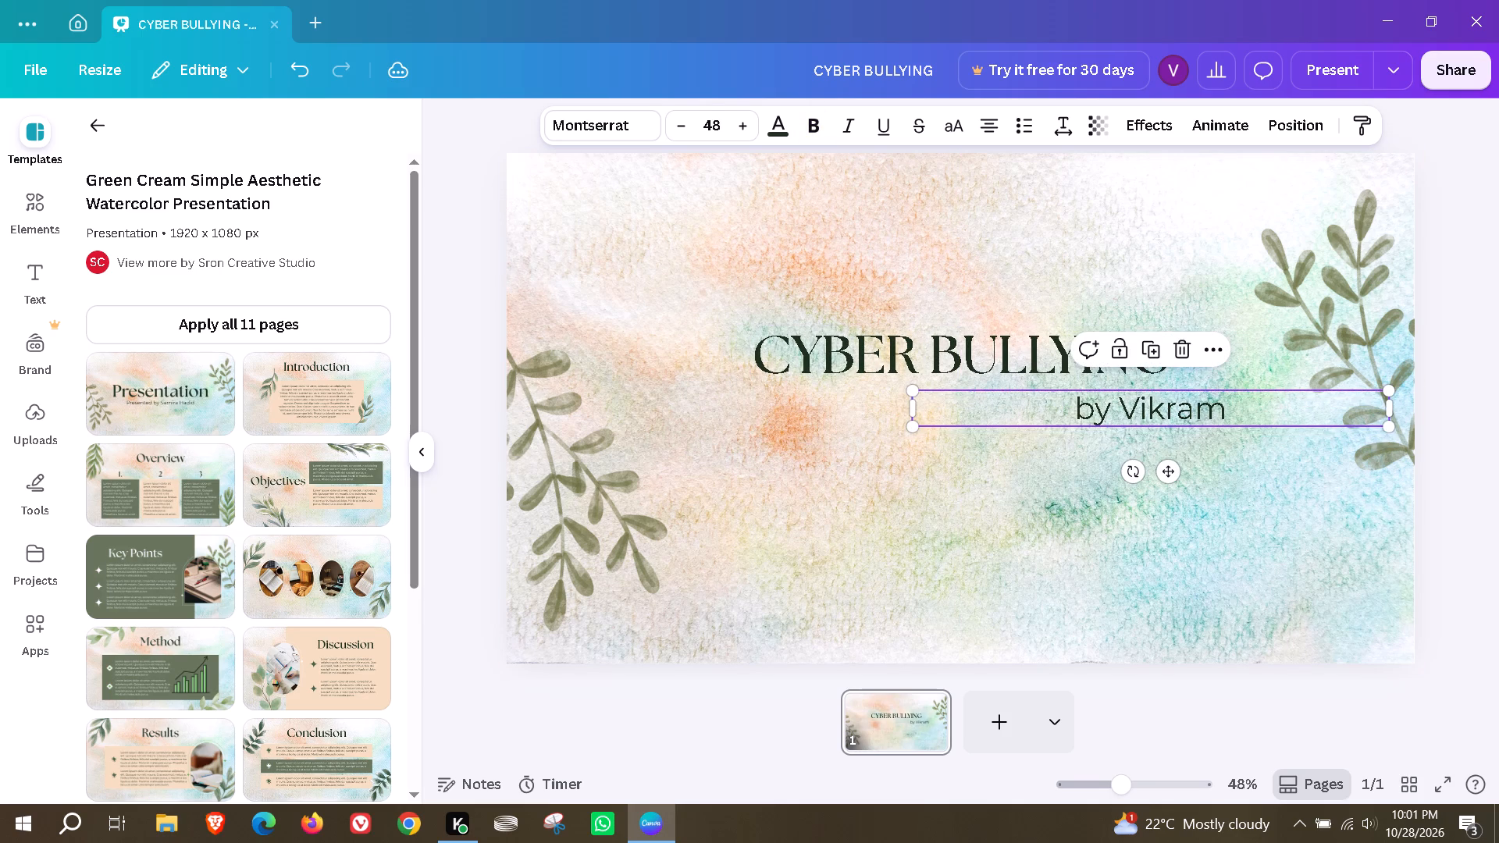
{"action": "left_click_drag", "start_coordinate": [1174, 400], "coordinate": [1209, 415]}
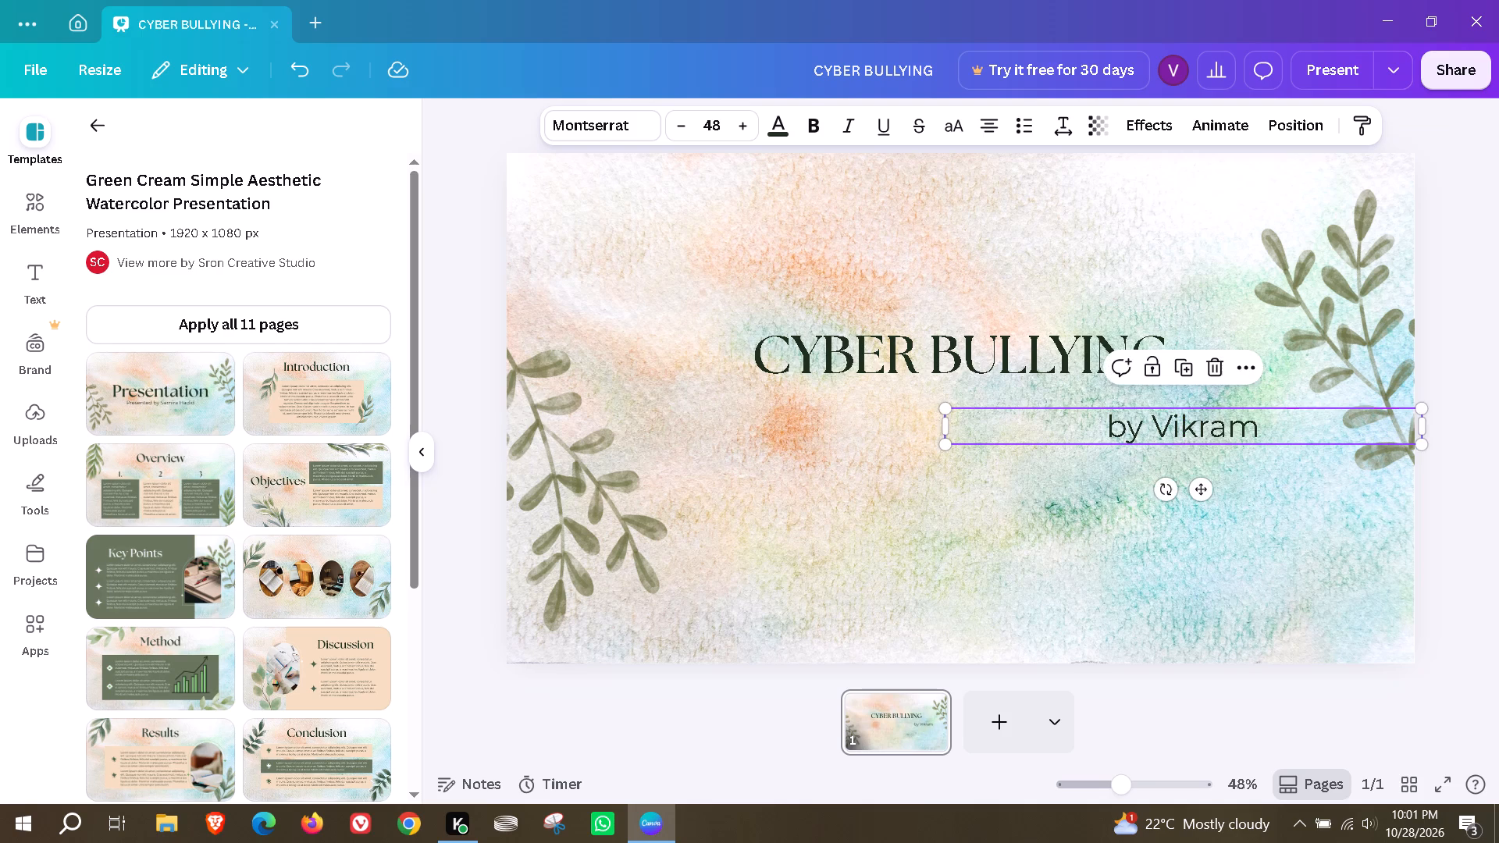
{"action": "left_click", "coordinate": [1066, 531]}
{"action": "left_click_drag", "start_coordinate": [1020, 352], "coordinate": [1019, 361]}
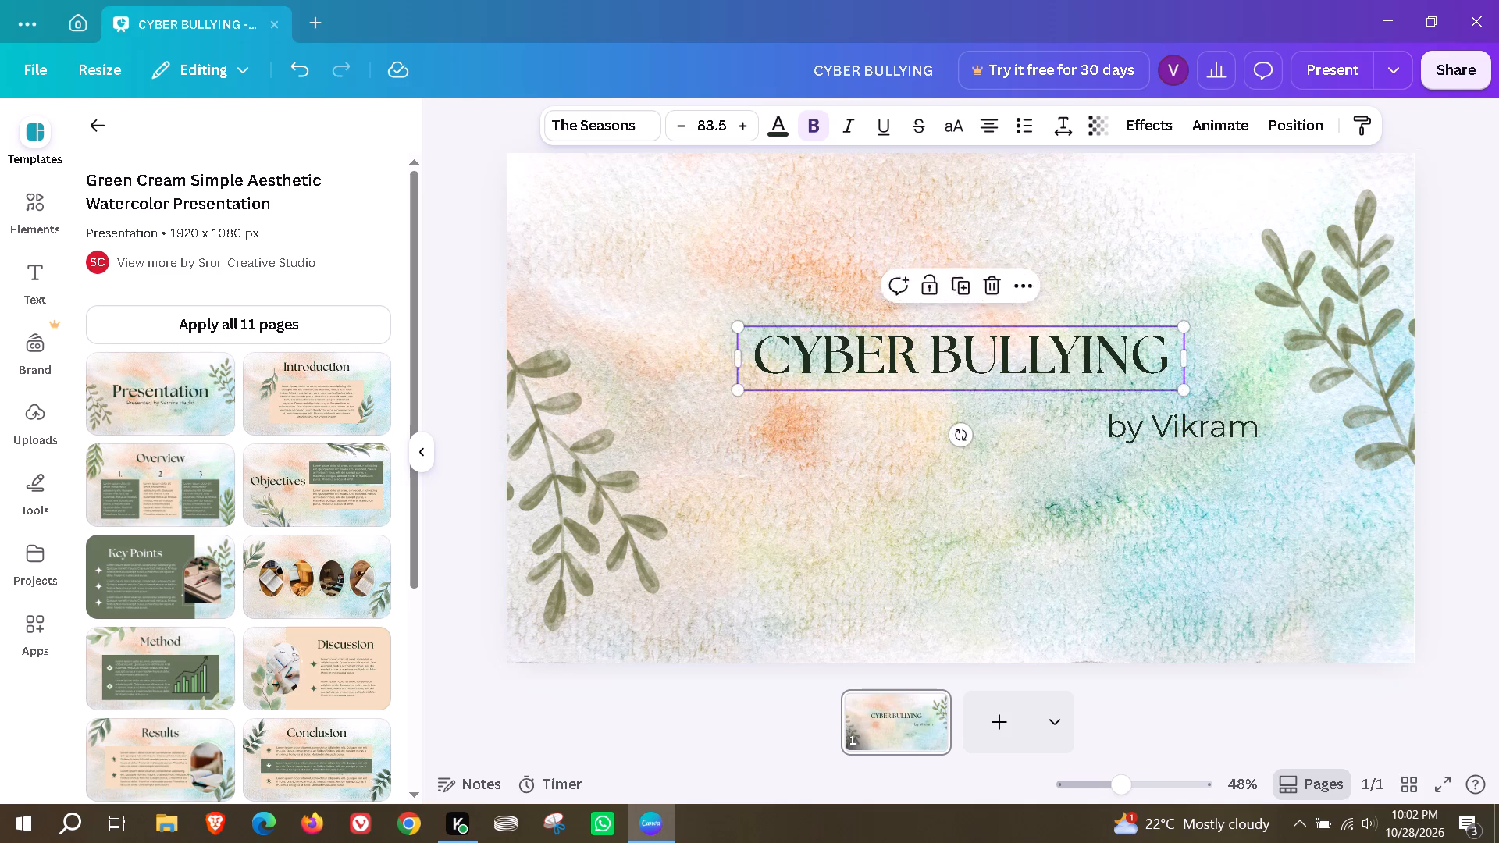
{"action": "left_click_drag", "start_coordinate": [1019, 361], "coordinate": [1019, 365]}
Add the template's Introduction page as a new second page.
{"action": "left_click", "coordinate": [312, 400]}
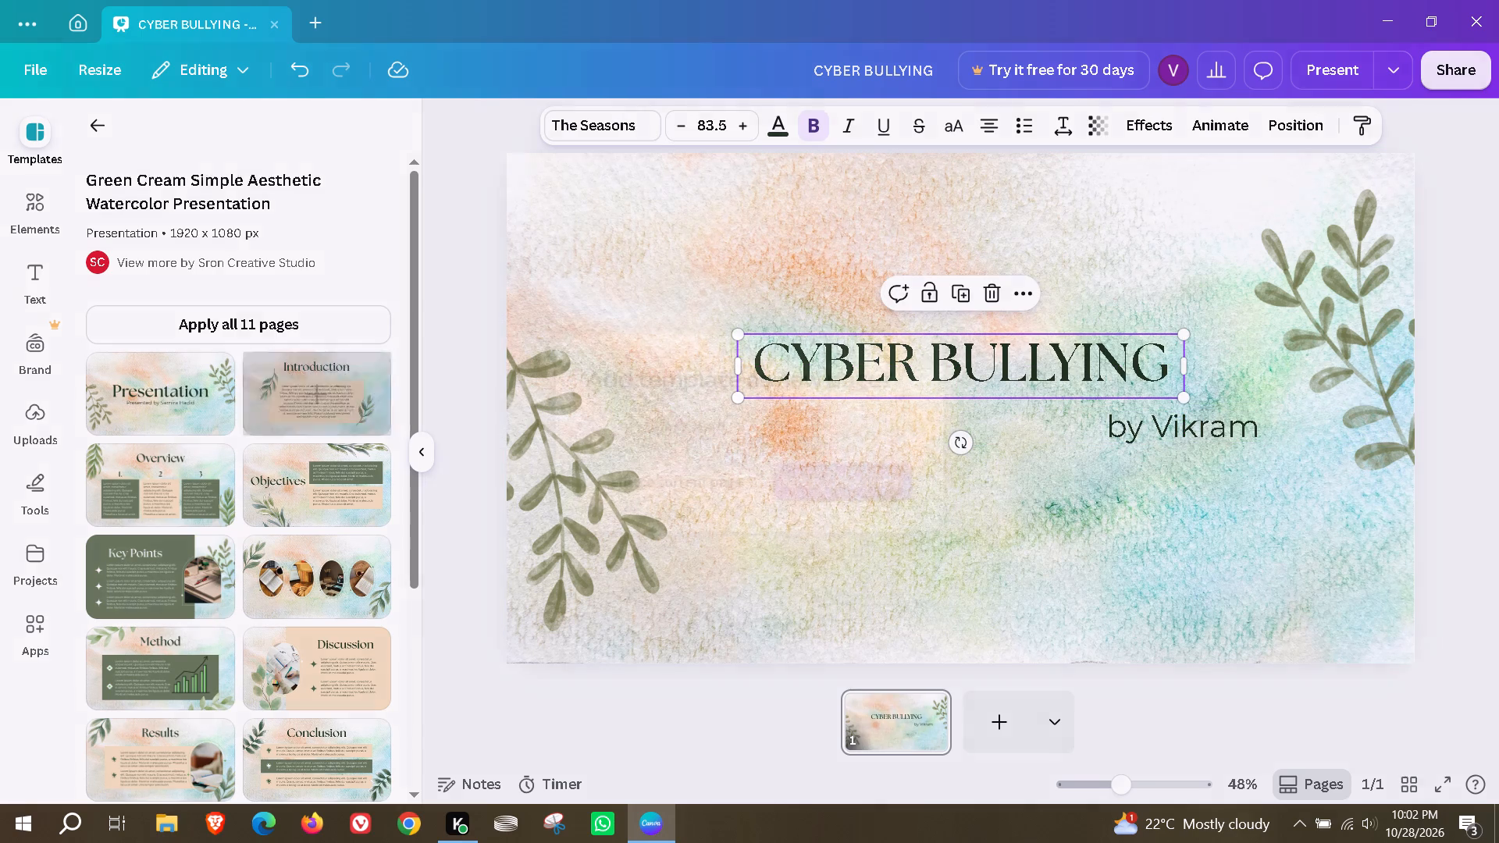
{"action": "left_click", "coordinate": [867, 449]}
{"action": "left_click", "coordinate": [863, 457]}
Replace the "Introduction" heading on page 2 with "CYBERBULLYING".
{"action": "double_click", "coordinate": [942, 264]}
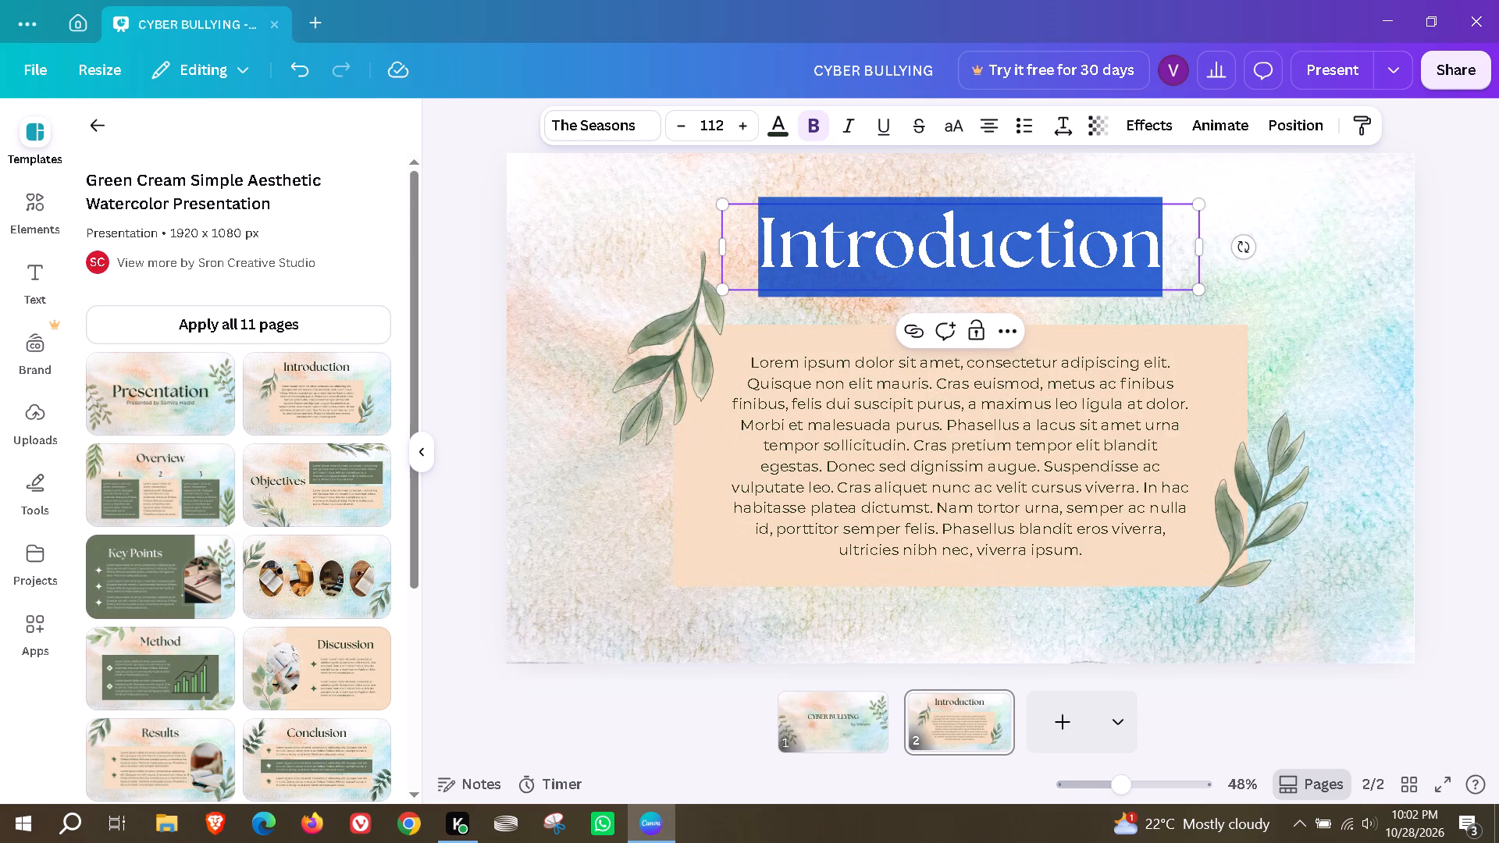
{"action": "key", "text": "shift+t"}
{"action": "type", "text": "HE H"}
{"action": "key", "text": "shift+BackSpace"}
{"action": "key", "text": "shift+BackSpace"}
{"action": "key", "text": "shift+BackSpace"}
{"action": "key", "text": "shift+BackSpace"}
{"action": "key", "text": "shift+BackSpace"}
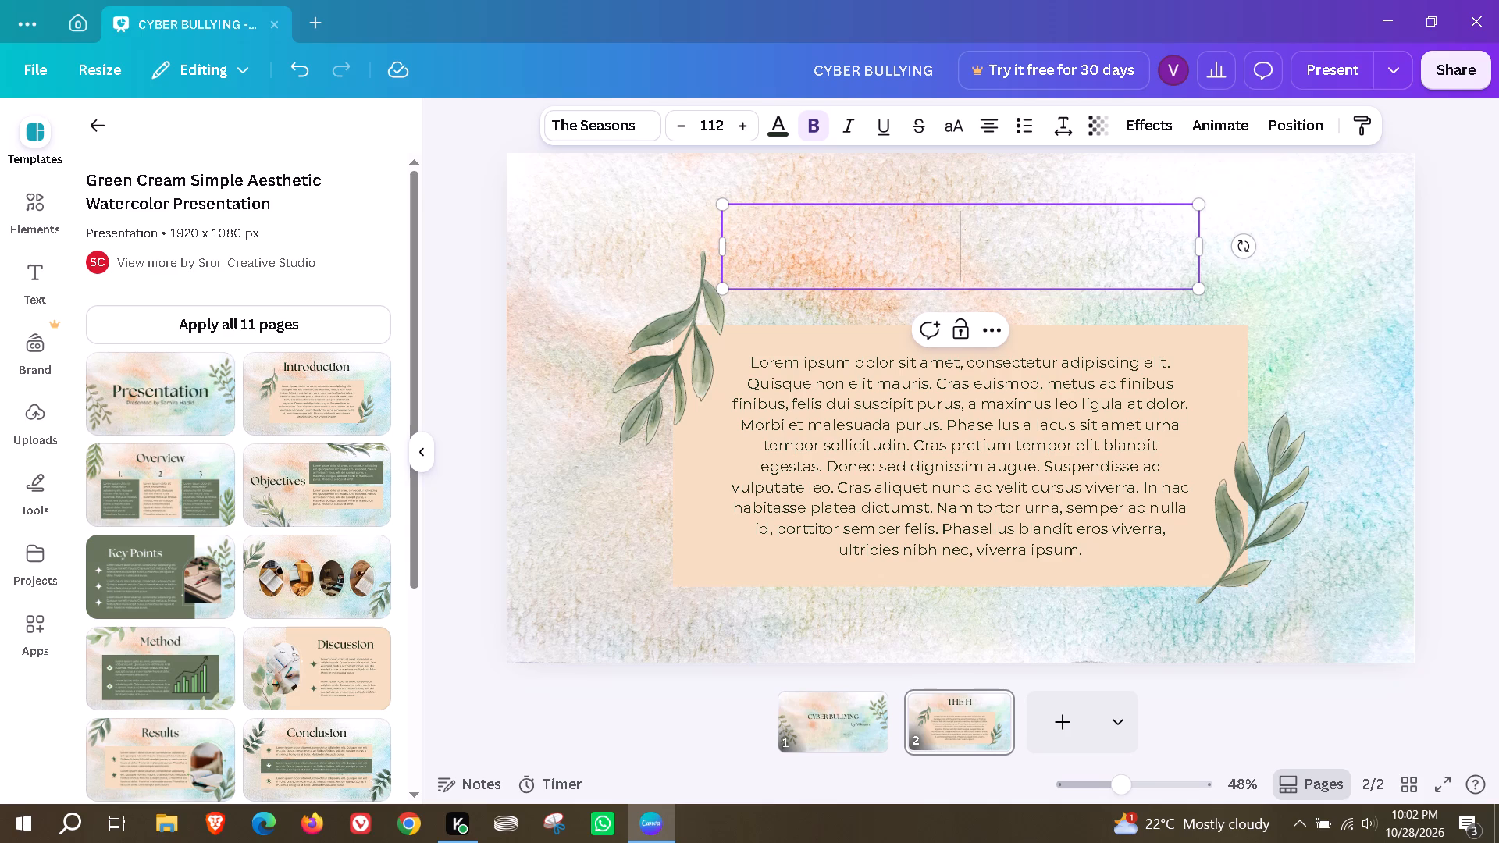
{"action": "type", "text": "CYBERBULLYING"}
Shrink the page 2 heading while keeping it on one line, and place it centred just above the peach text block.
{"action": "left_click_drag", "start_coordinate": [1211, 296], "coordinate": [1287, 299]}
{"action": "left_click_drag", "start_coordinate": [1276, 294], "coordinate": [1145, 255]}
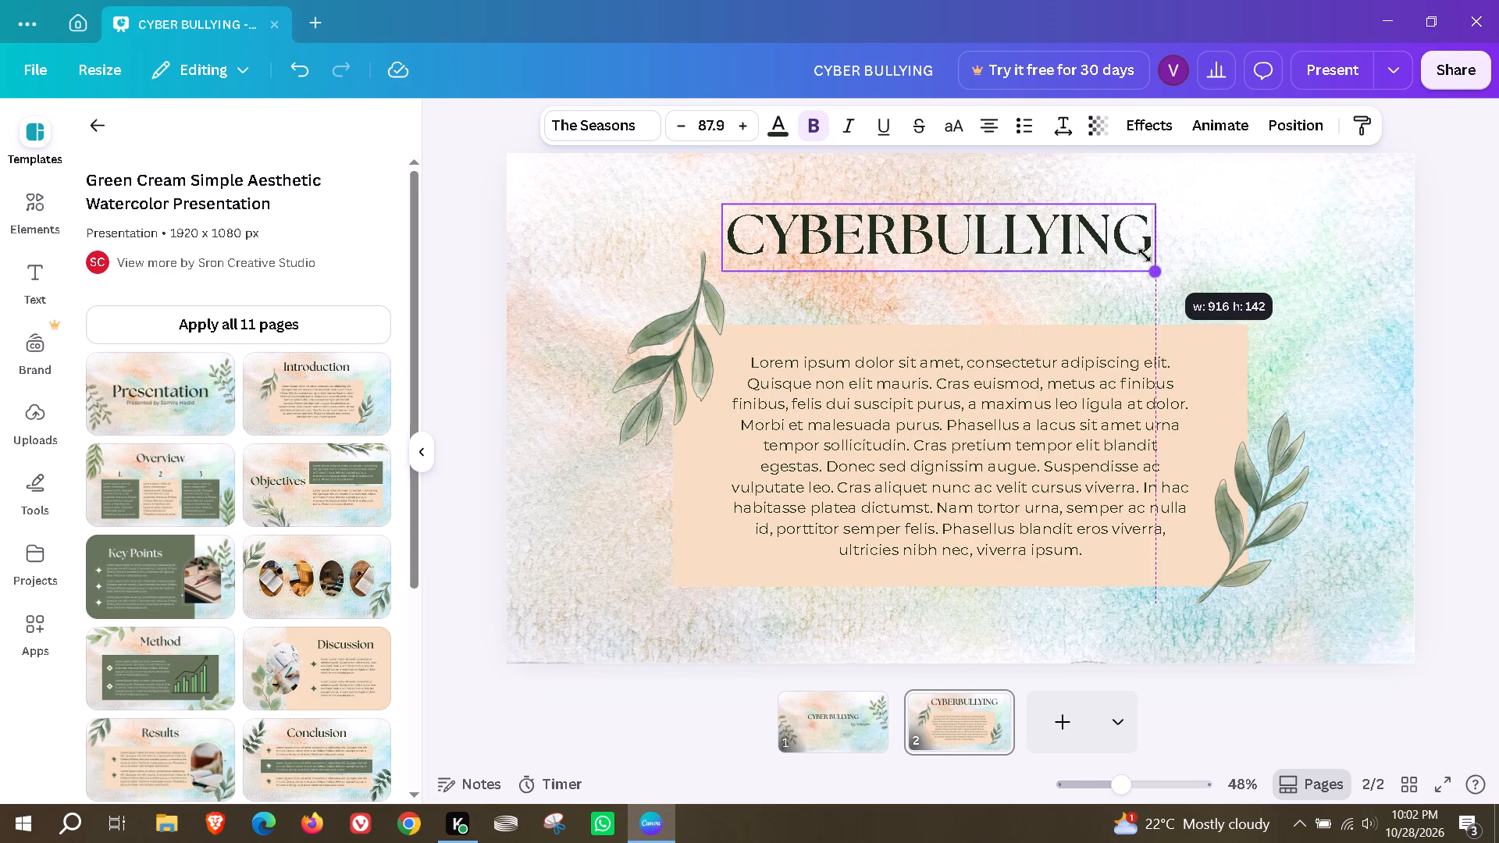
{"action": "left_click_drag", "start_coordinate": [1145, 255], "coordinate": [1127, 253]}
{"action": "left_click_drag", "start_coordinate": [960, 229], "coordinate": [977, 243]}
{"action": "left_click", "coordinate": [1036, 286]}
{"action": "left_click_drag", "start_coordinate": [947, 244], "coordinate": [974, 286]}
Replace page 2's placeholder paragraph using Magic Write with the prompt "generate 5-6 lines on how cyberbullying a hidden danger of digital world".
{"action": "double_click", "coordinate": [1013, 423]}
{"action": "left_click", "coordinate": [1007, 320]}
{"action": "scroll", "coordinate": [1088, 632], "scroll_direction": "down", "scroll_amount": 4}
{"action": "left_click", "coordinate": [1071, 730]}
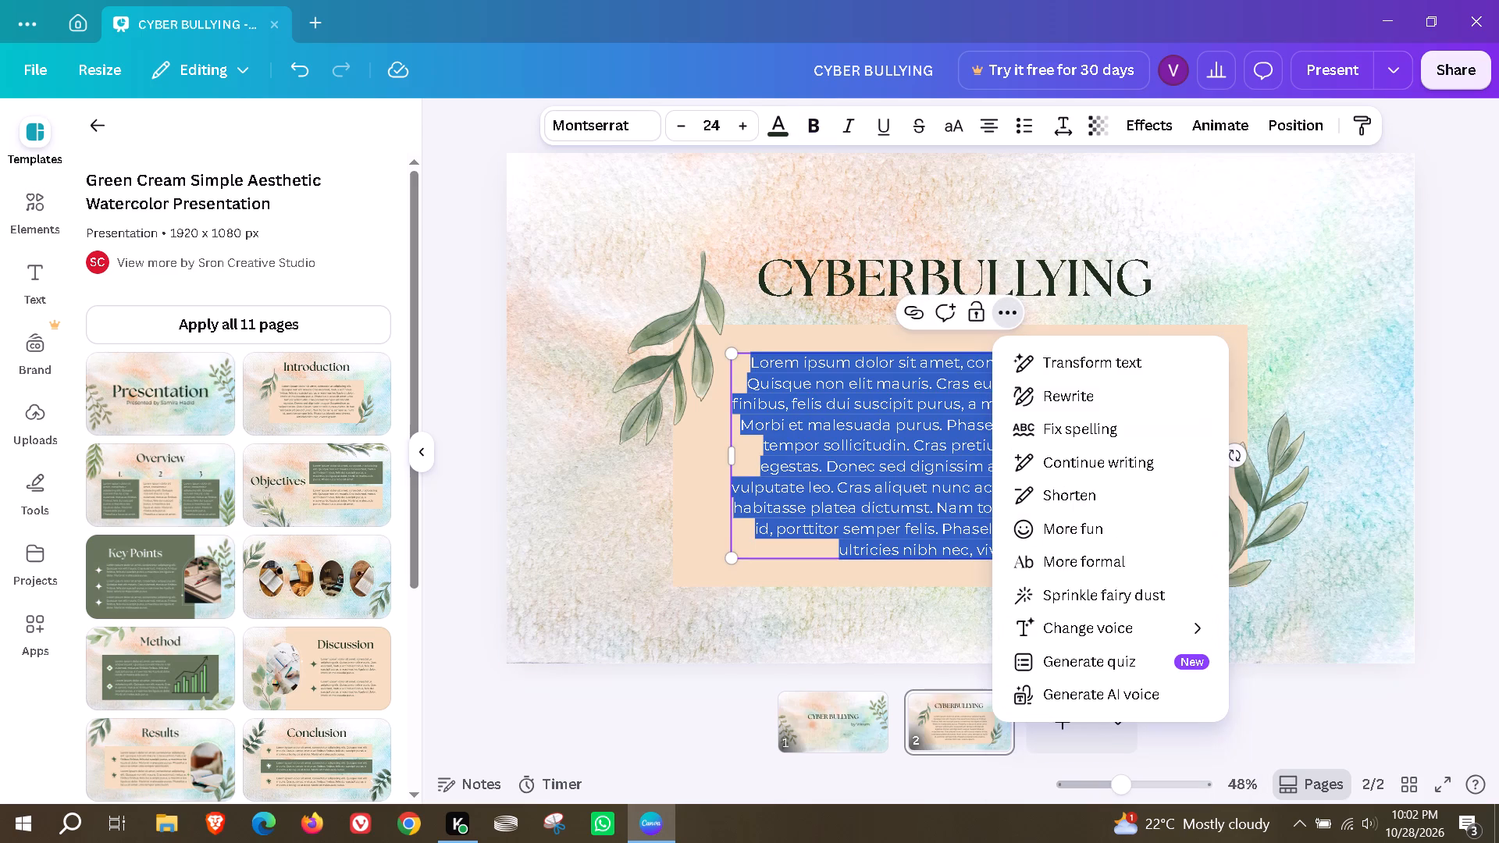
{"action": "left_click", "coordinate": [1080, 373]}
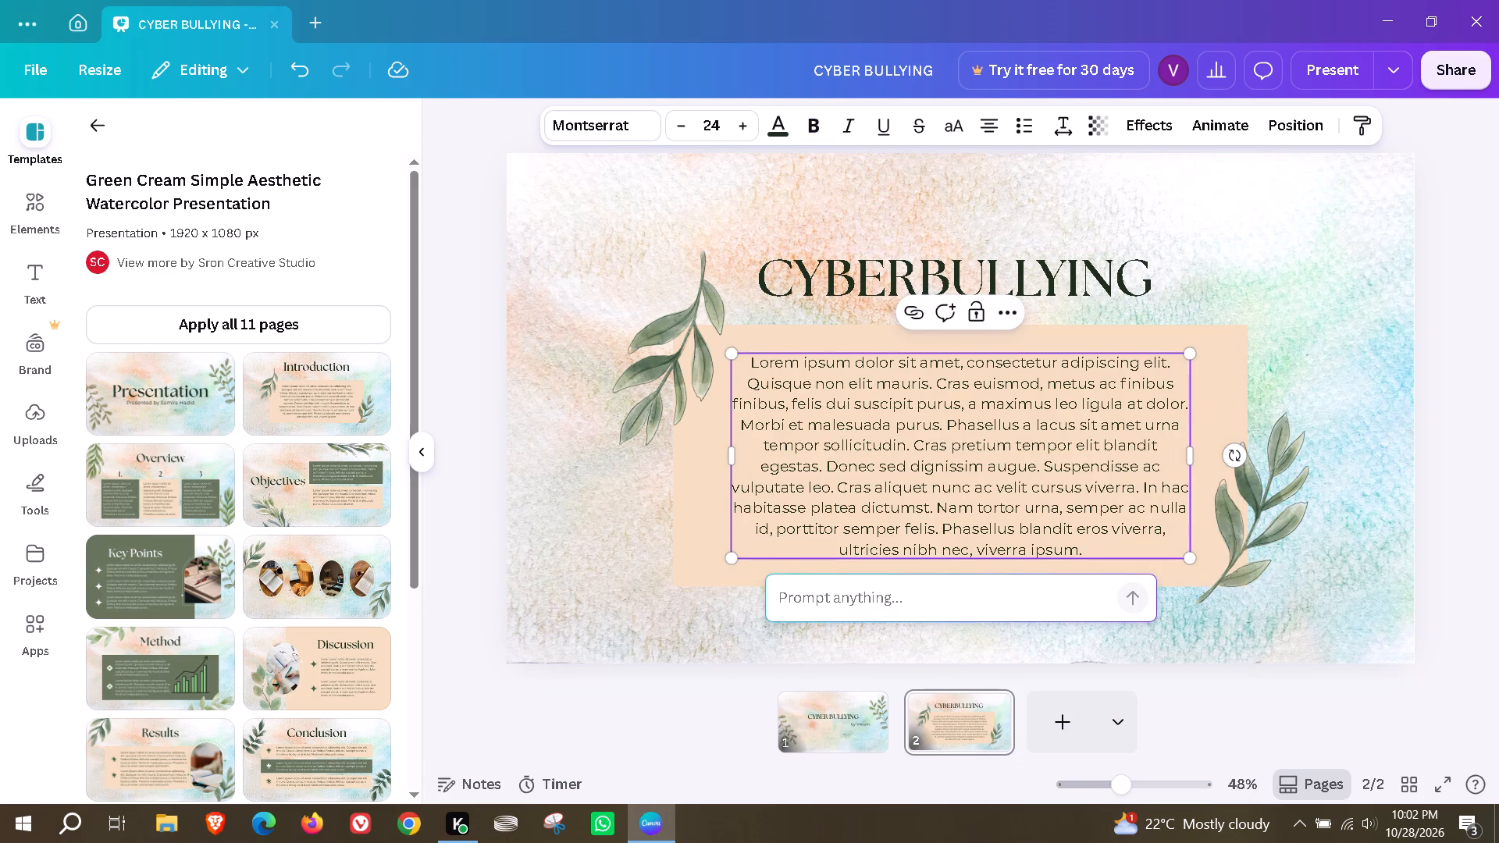
{"action": "type", "text": "generate"}
{"action": "key", "text": "space"}
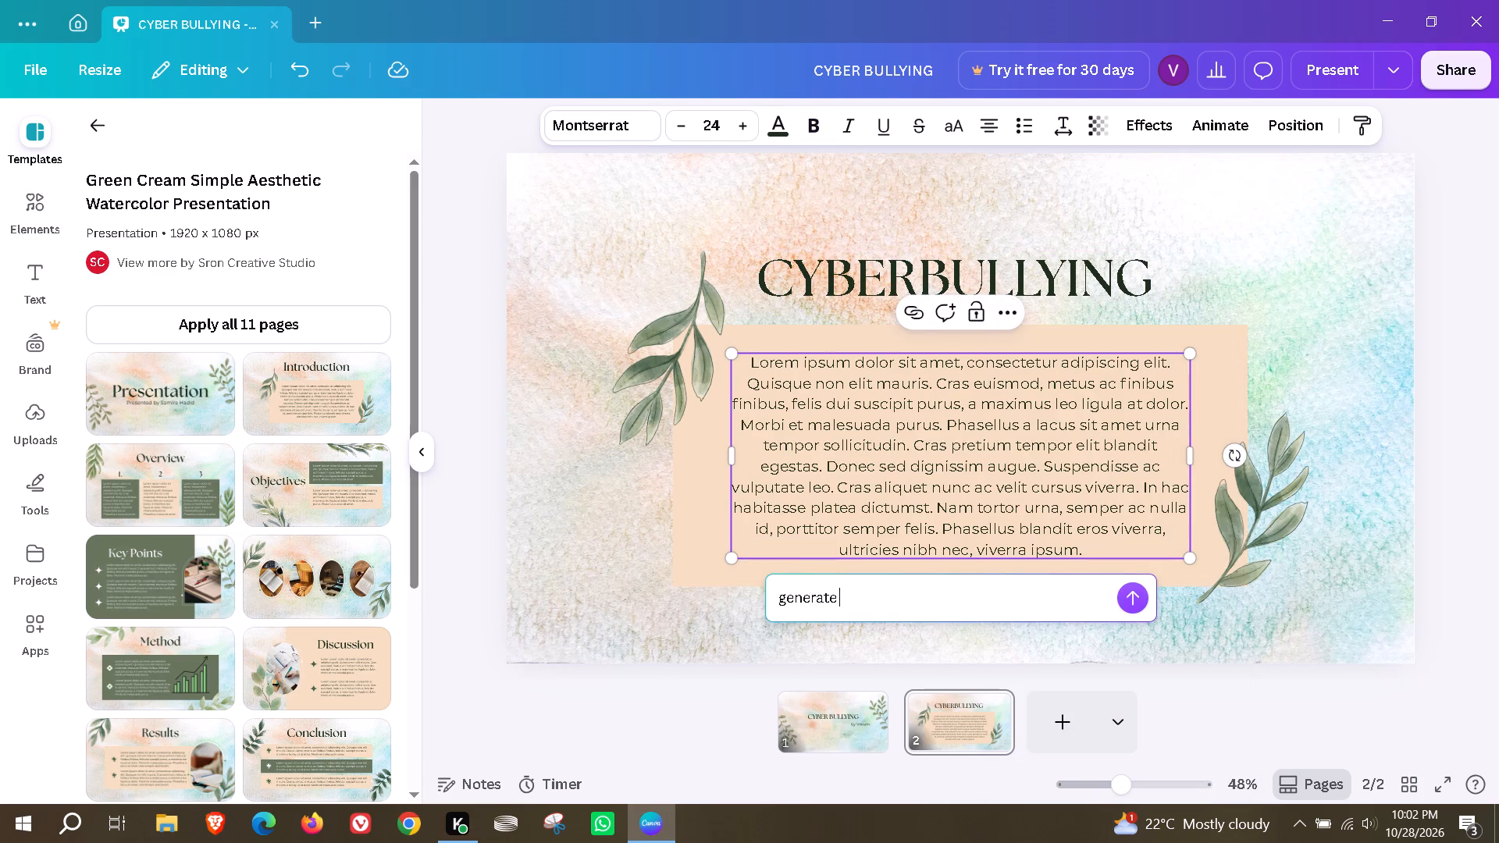
{"action": "type", "text": "5-6 lie"}
{"action": "key", "text": "BackSpace"}
{"action": "type", "text": "nes on hw"}
{"action": "key", "text": "BackSpace"}
{"action": "type", "text": "ow cyberbullying"}
{"action": "key", "text": "space"}
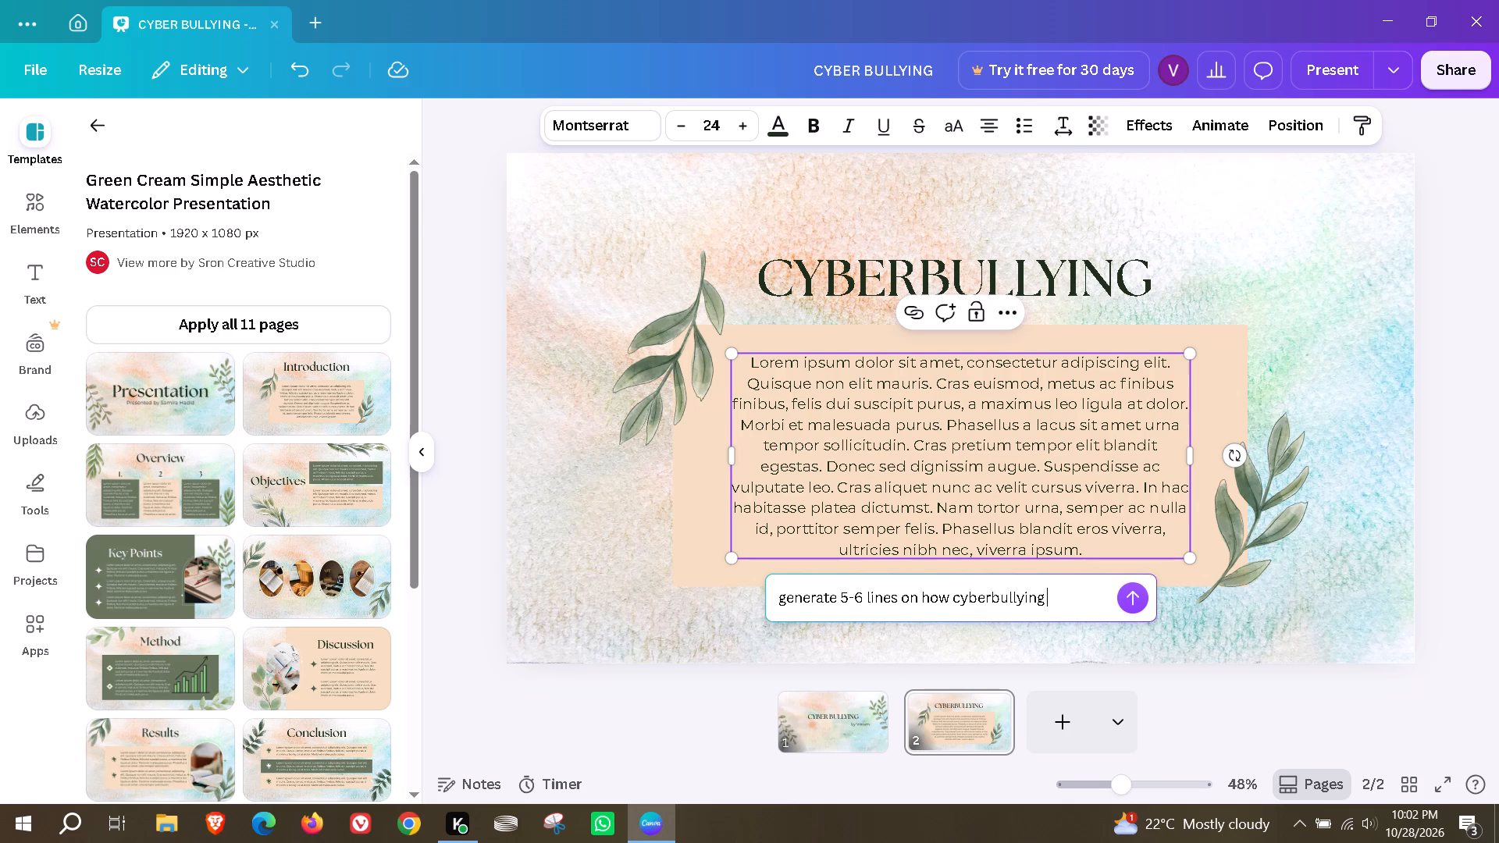
{"action": "type", "text": "a"}
{"action": "key", "text": "space"}
{"action": "type", "text": "hidden danger of dii"}
{"action": "key", "text": "BackSpace"}
{"action": "type", "text": "gital wr"}
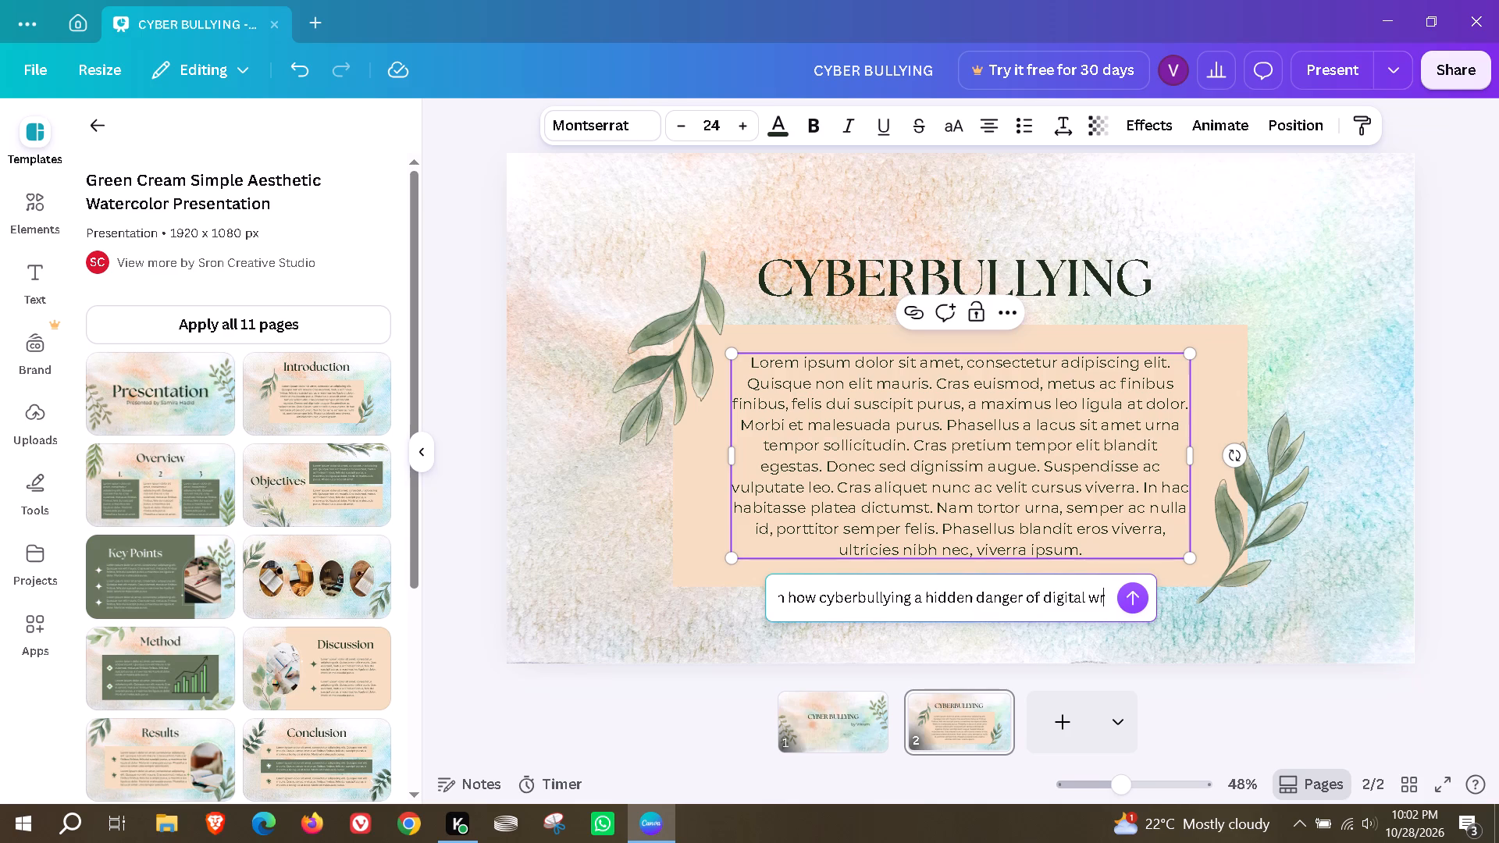
{"action": "key", "text": "BackSpace"}
{"action": "type", "text": "orld"}
{"action": "key", "text": "Return"}
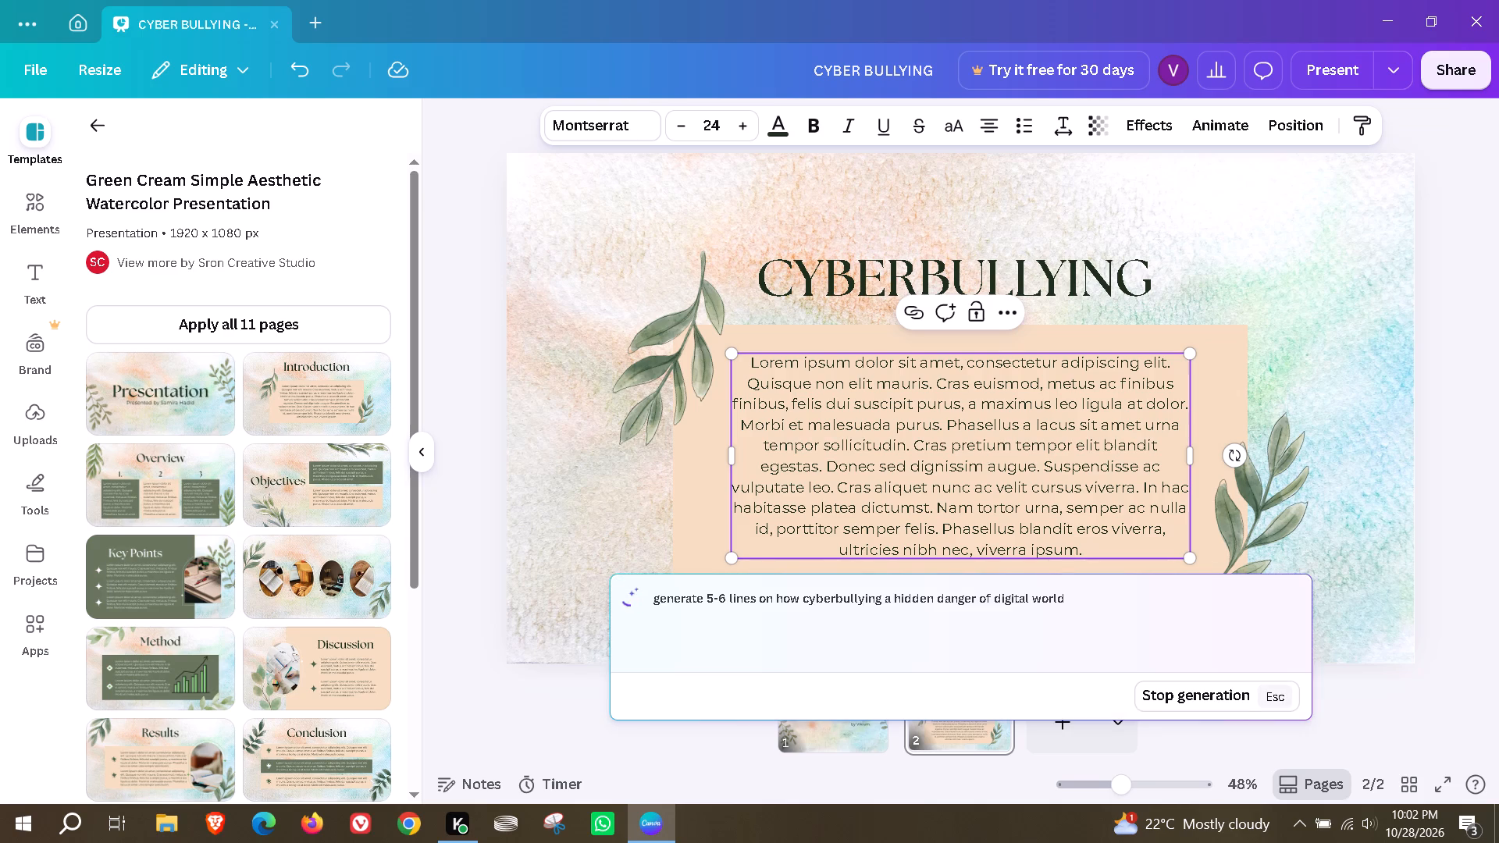
{"action": "left_click", "coordinate": [1212, 553]}
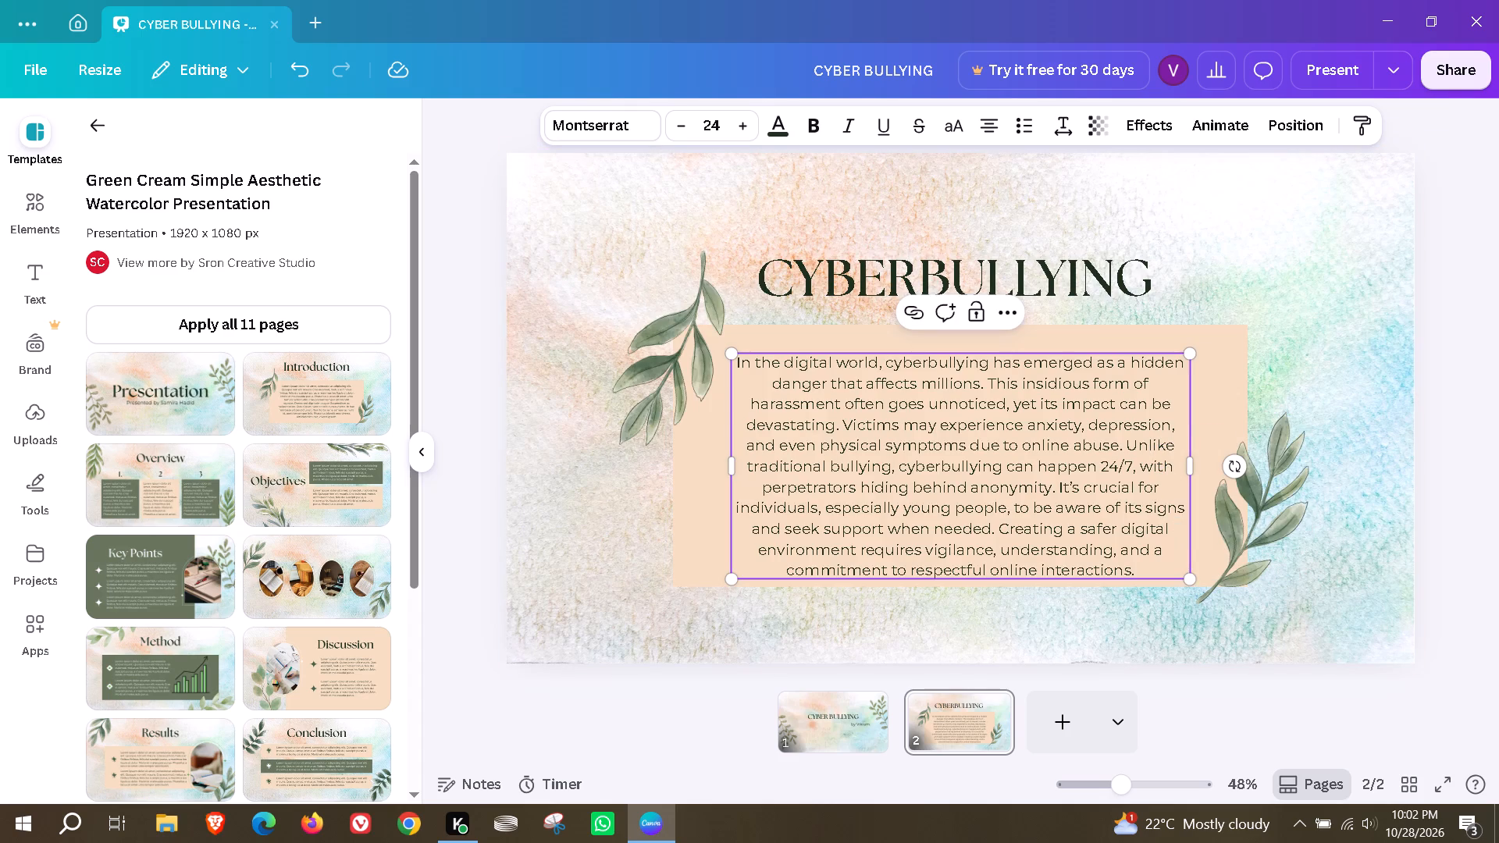
Widen the page 2 paragraph's text box slightly and centre it within the peach block.
{"action": "left_click_drag", "start_coordinate": [1187, 463], "coordinate": [1211, 467]}
{"action": "left_click", "coordinate": [1102, 460]}
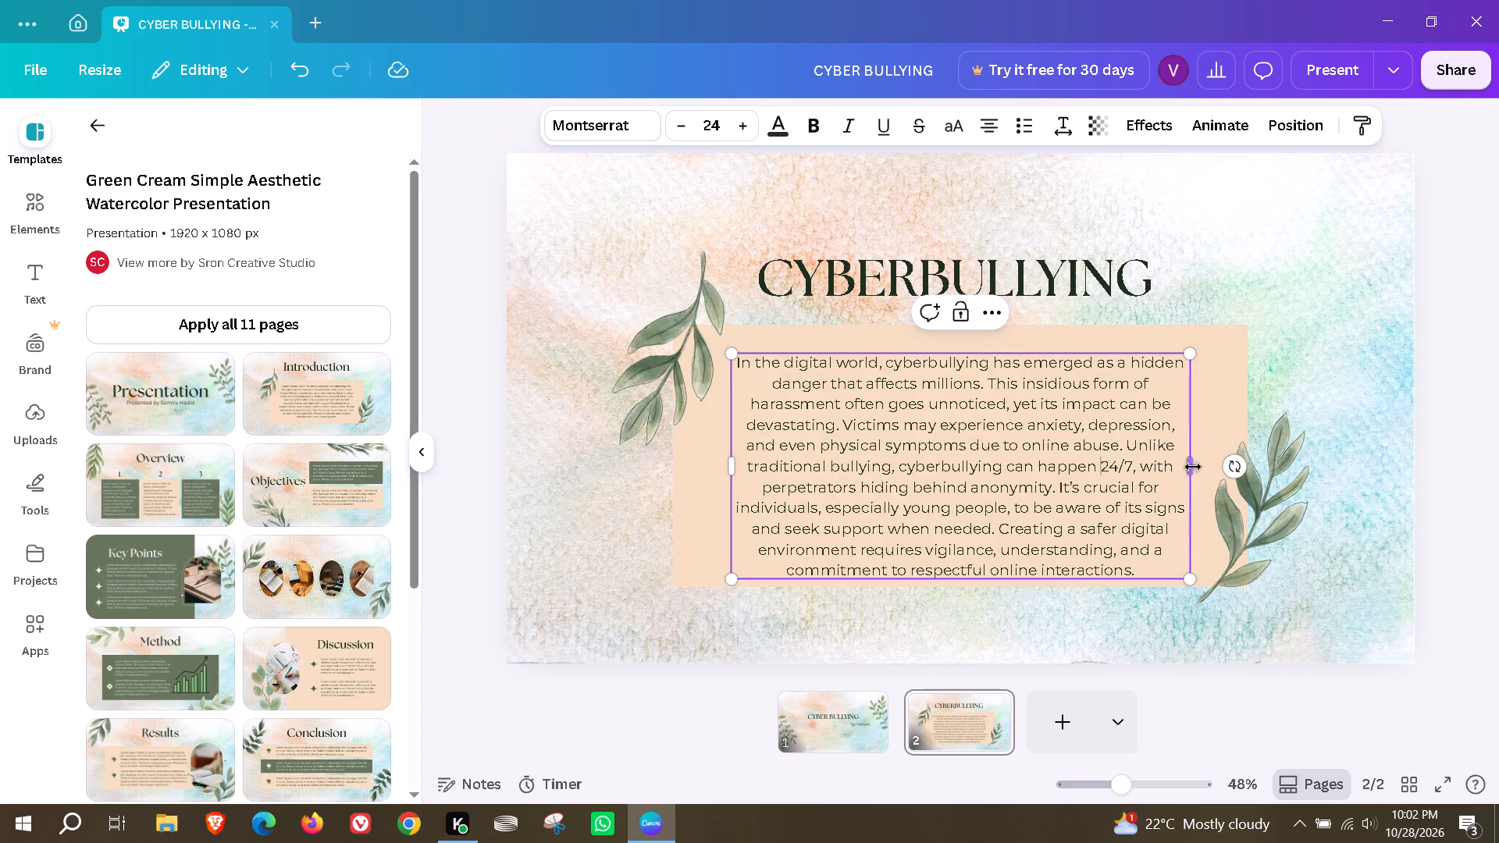
{"action": "left_click_drag", "start_coordinate": [1193, 467], "coordinate": [1211, 475]}
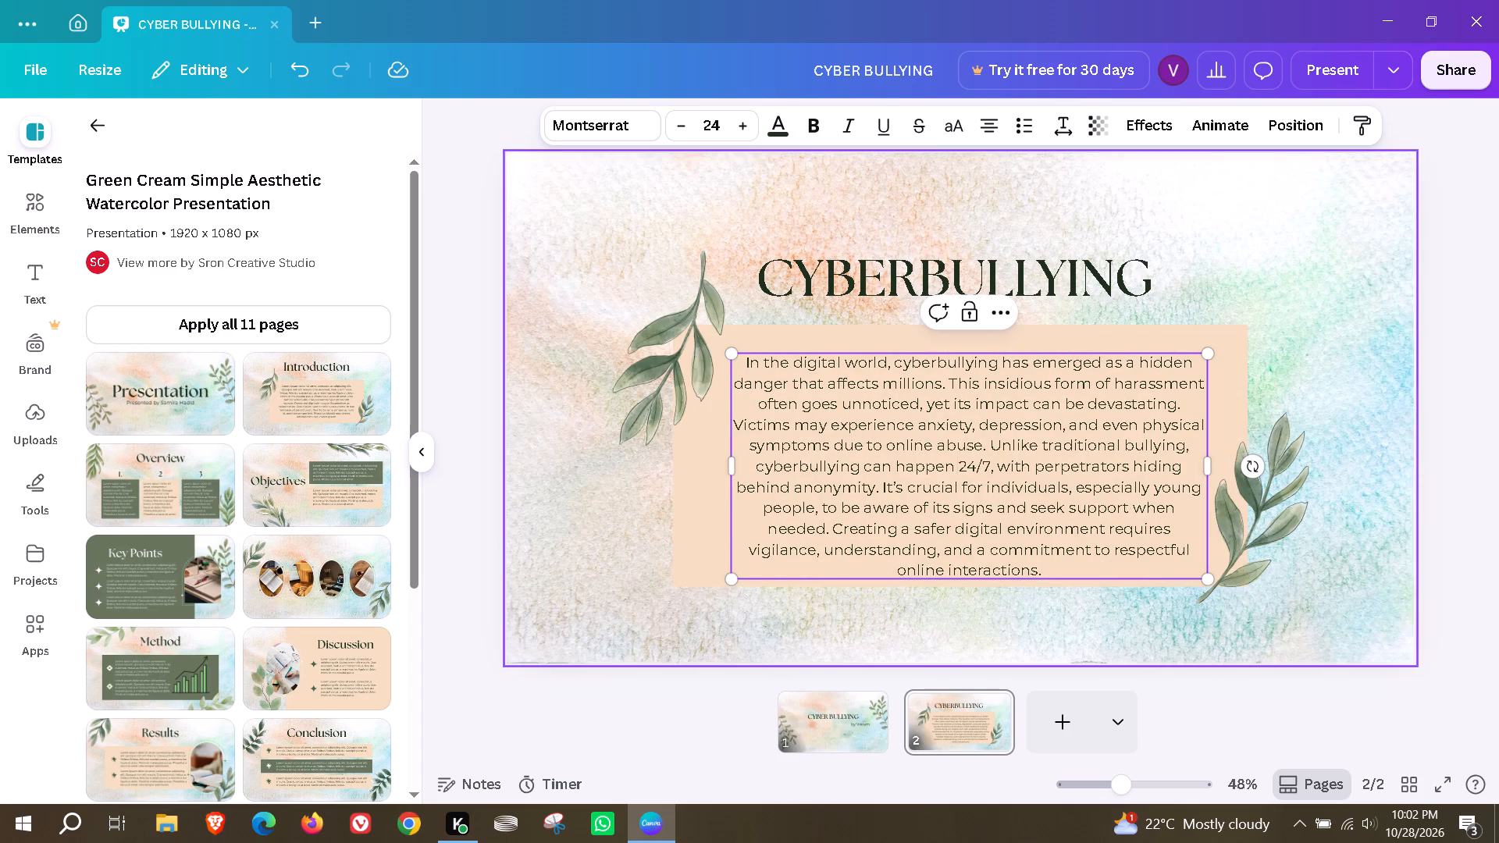
{"action": "left_click", "coordinate": [649, 496]}
{"action": "left_click_drag", "start_coordinate": [834, 500], "coordinate": [826, 496]}
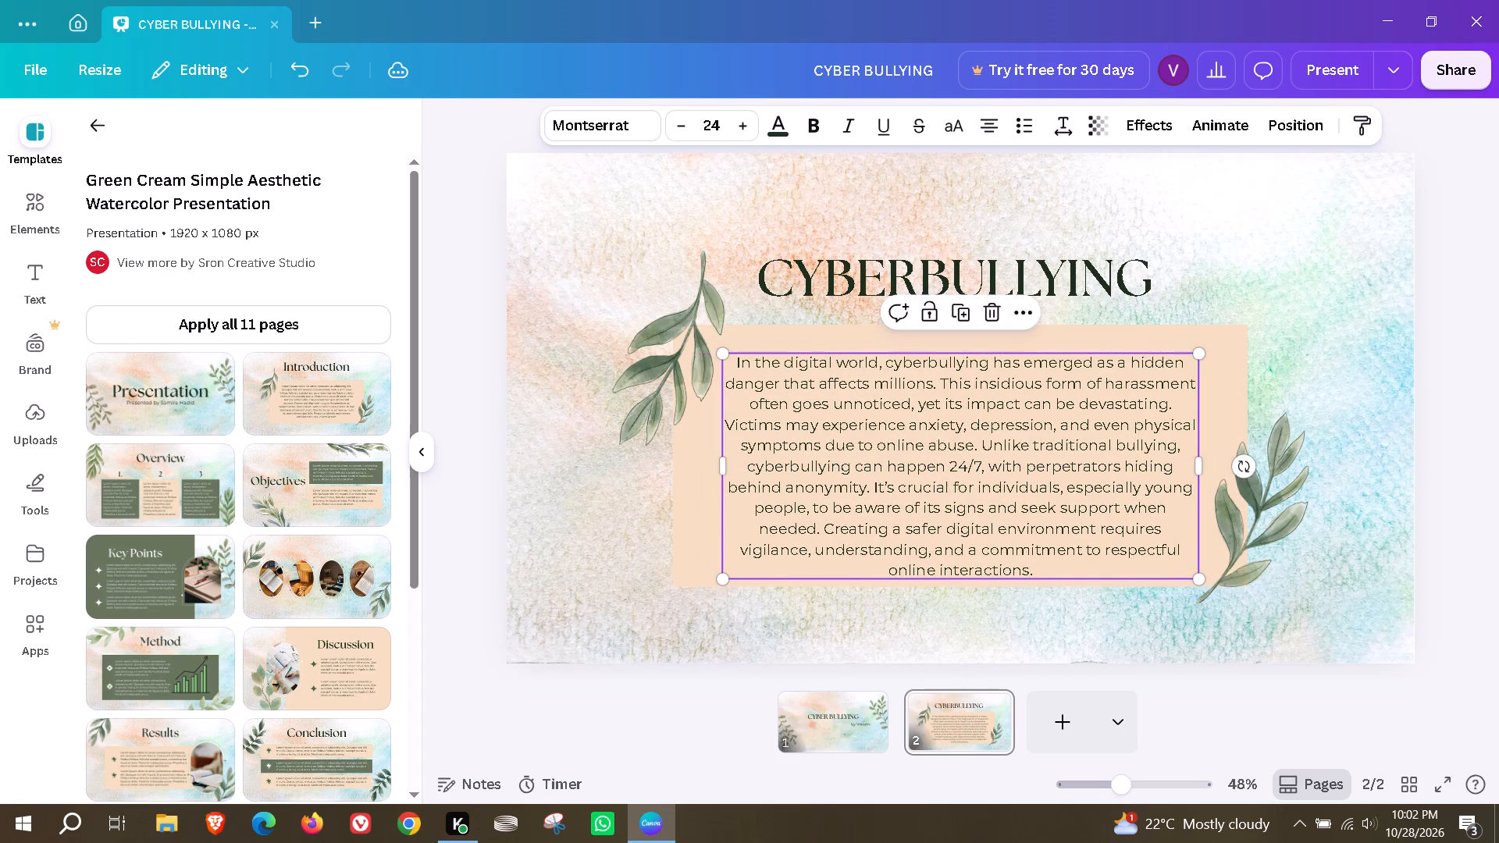
{"action": "left_click_drag", "start_coordinate": [885, 499], "coordinate": [887, 486]}
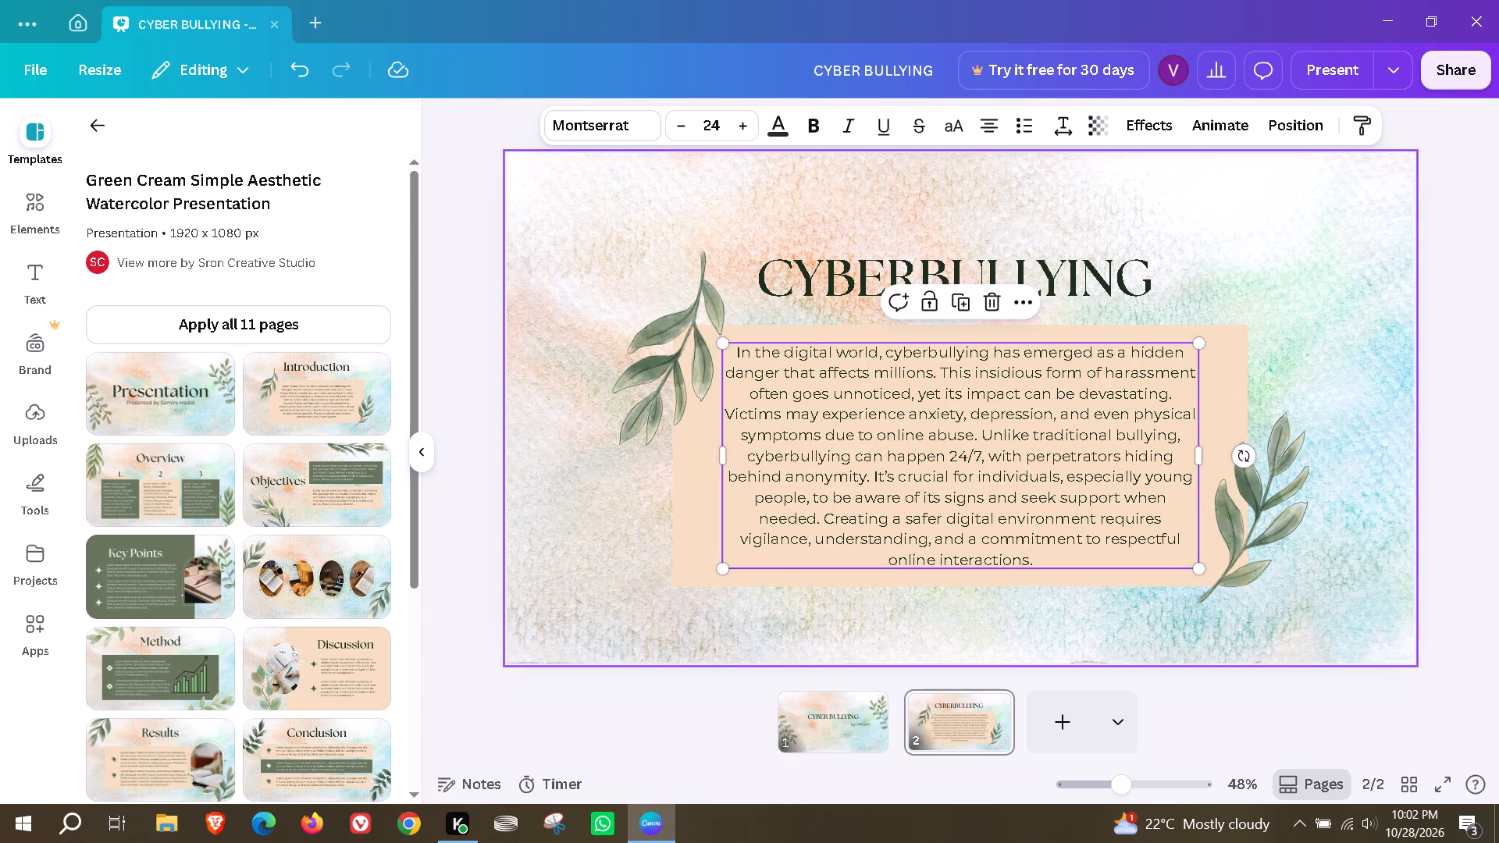
{"action": "left_click", "coordinate": [668, 710]}
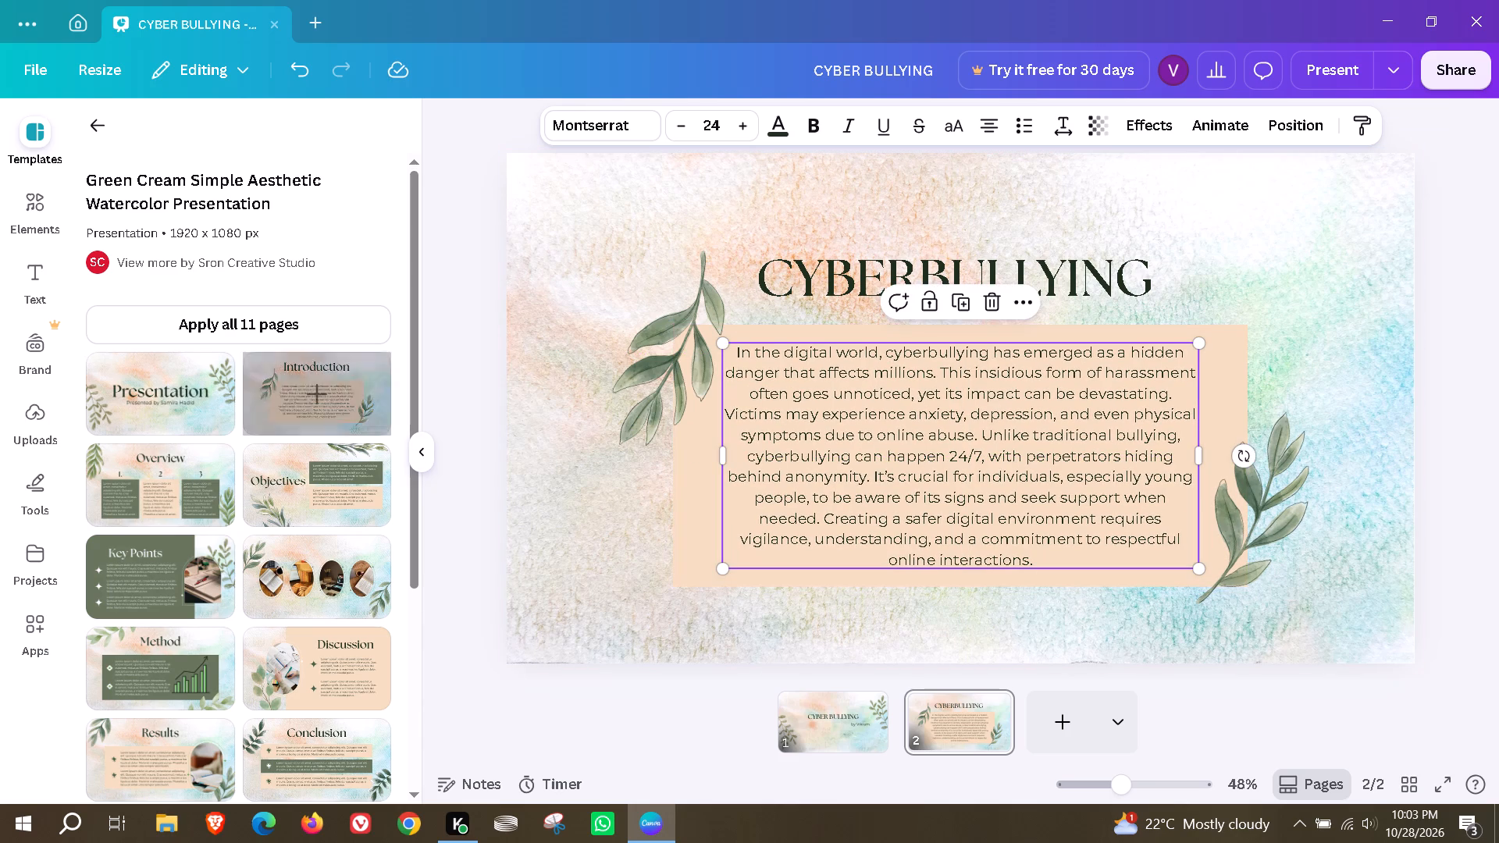
Add the template's Overview page as a new third page.
{"action": "left_click", "coordinate": [180, 482]}
{"action": "left_click", "coordinate": [846, 464]}
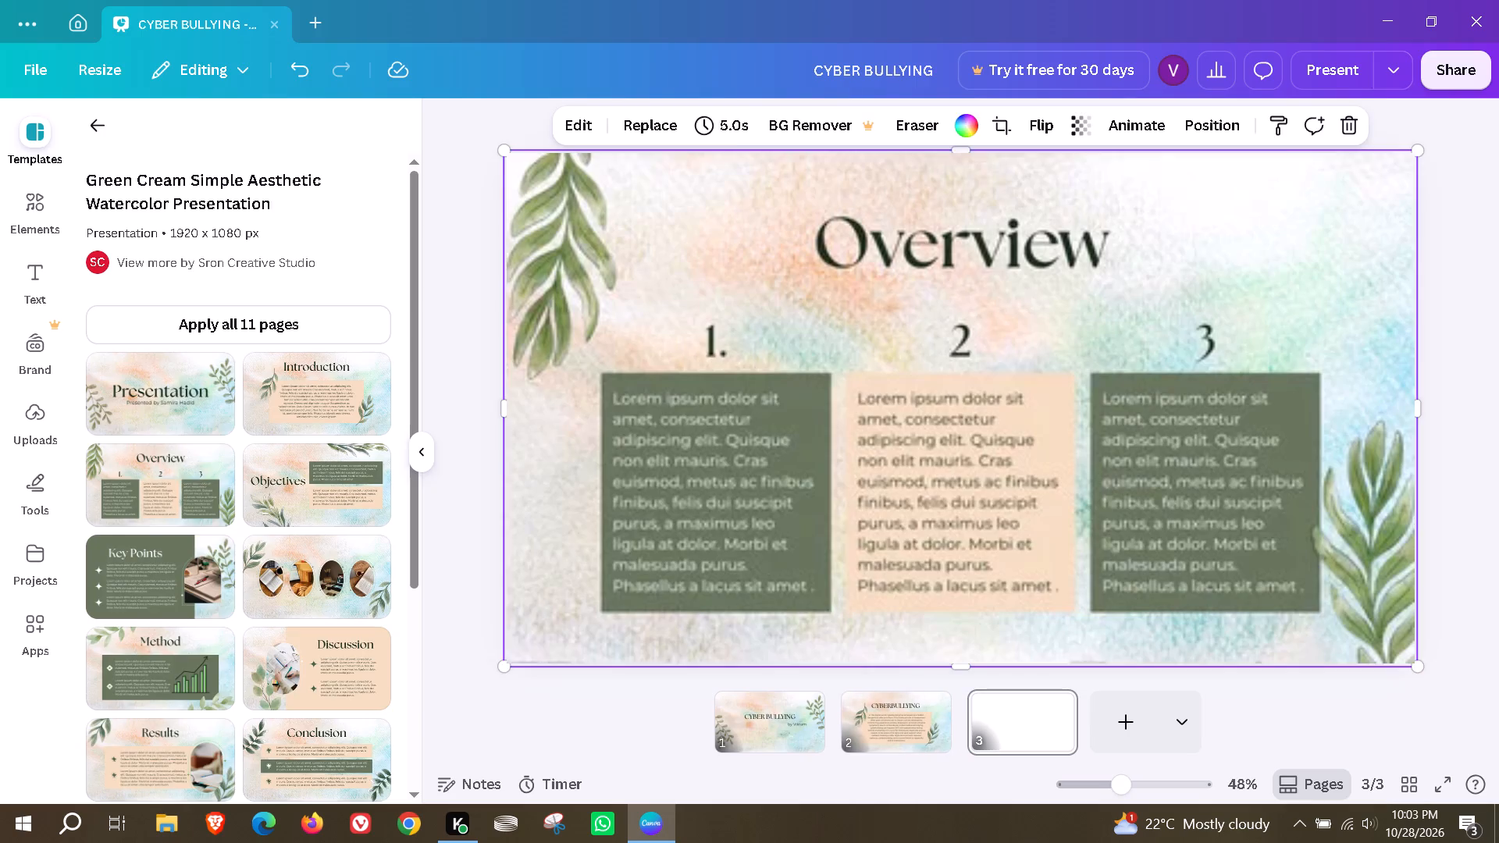
Replace the "Overview" heading on page 3 with "WHAT IS CYBERBULLYING".
{"action": "double_click", "coordinate": [975, 248]}
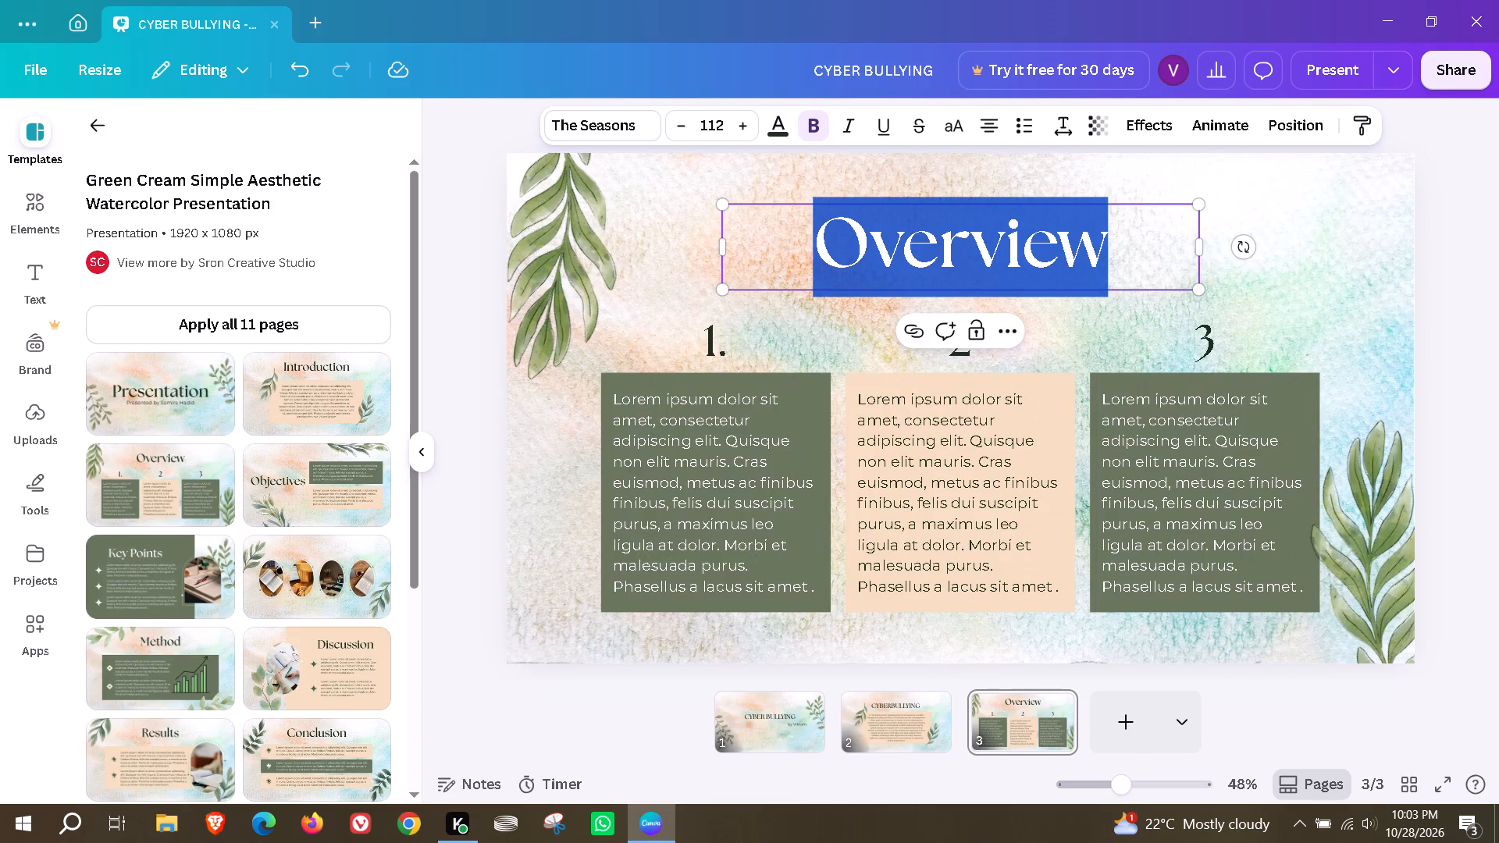
{"action": "type", "text": "WA"}
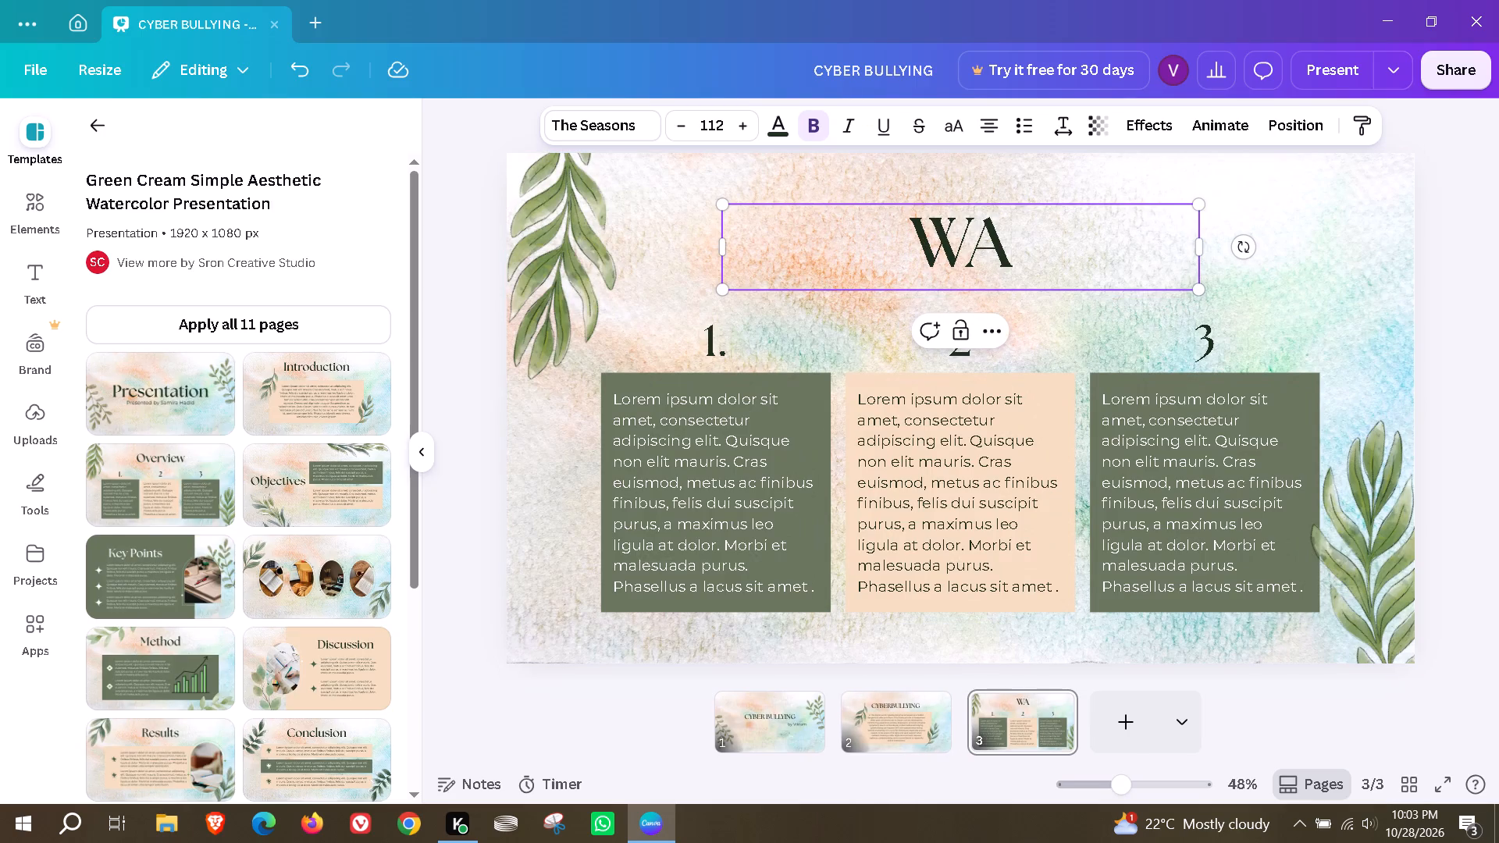
{"action": "type", "text": "HAT"}
{"action": "key", "text": "space"}
{"action": "key", "text": "shift+BackSpace"}
{"action": "key", "text": "shift+BackSpace"}
{"action": "key", "text": "shift+BackSpace"}
{"action": "key", "text": "shift+BackSpace"}
{"action": "key", "text": "shift+BackSpace"}
{"action": "type", "text": "HAT IS CYBERBULLYING"}
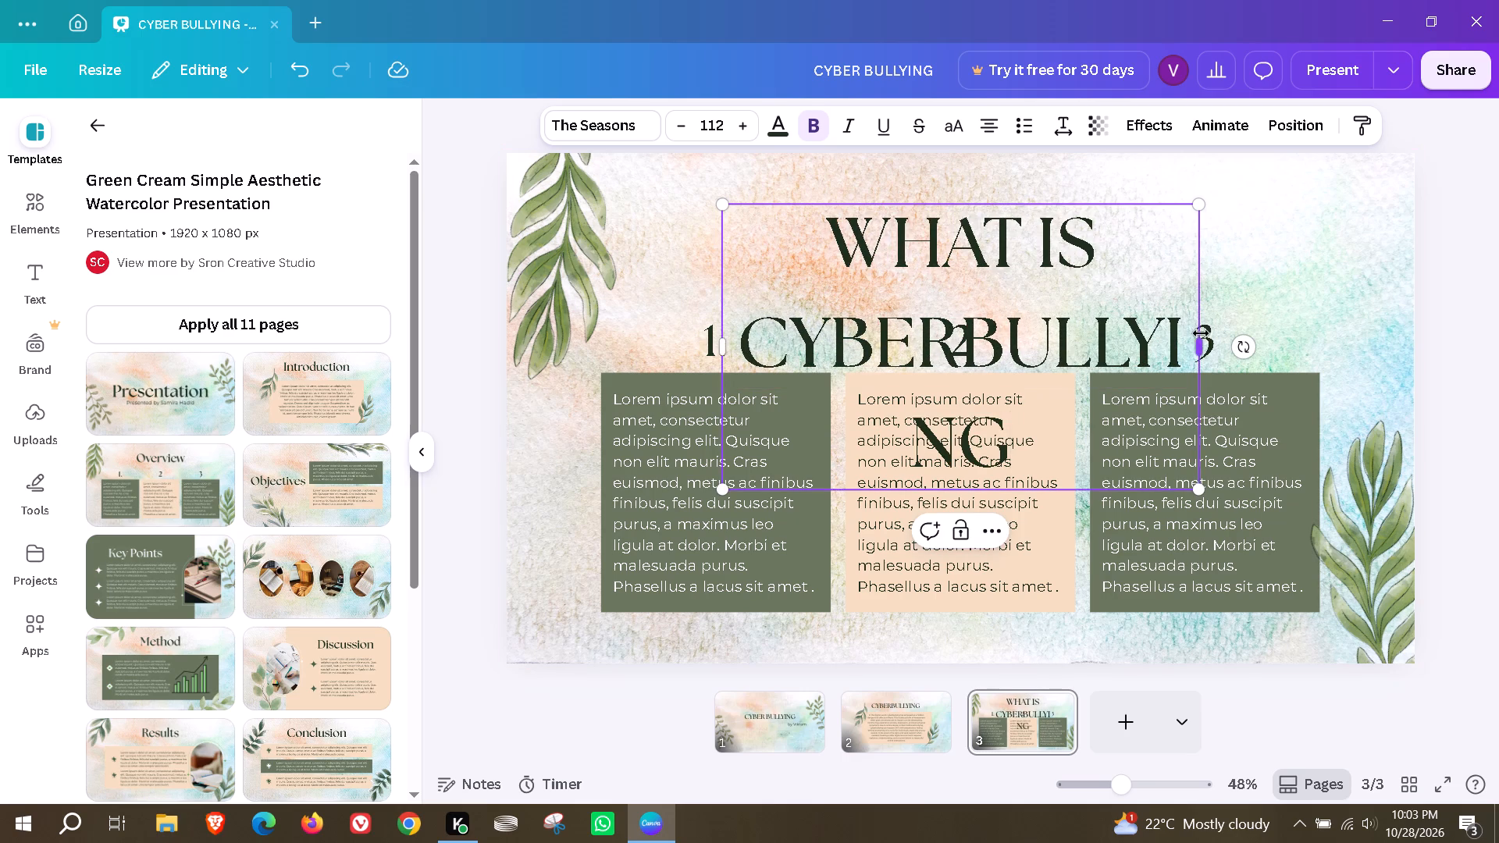
{"action": "left_click_drag", "start_coordinate": [1201, 341], "coordinate": [1284, 333]}
{"action": "left_click_drag", "start_coordinate": [1284, 387], "coordinate": [1089, 325]}
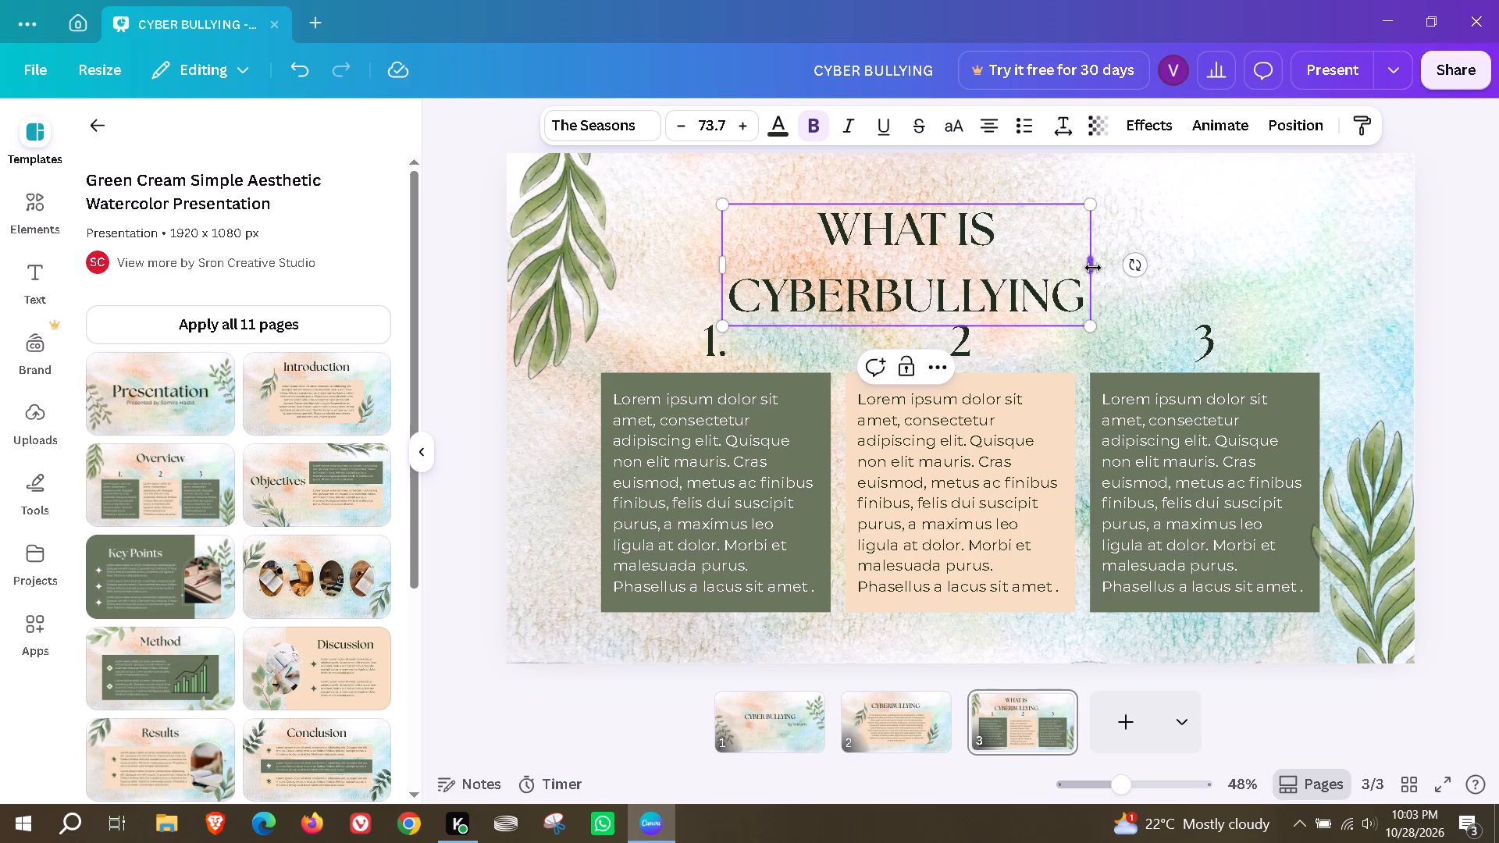
{"action": "left_click_drag", "start_coordinate": [1093, 268], "coordinate": [1321, 282]}
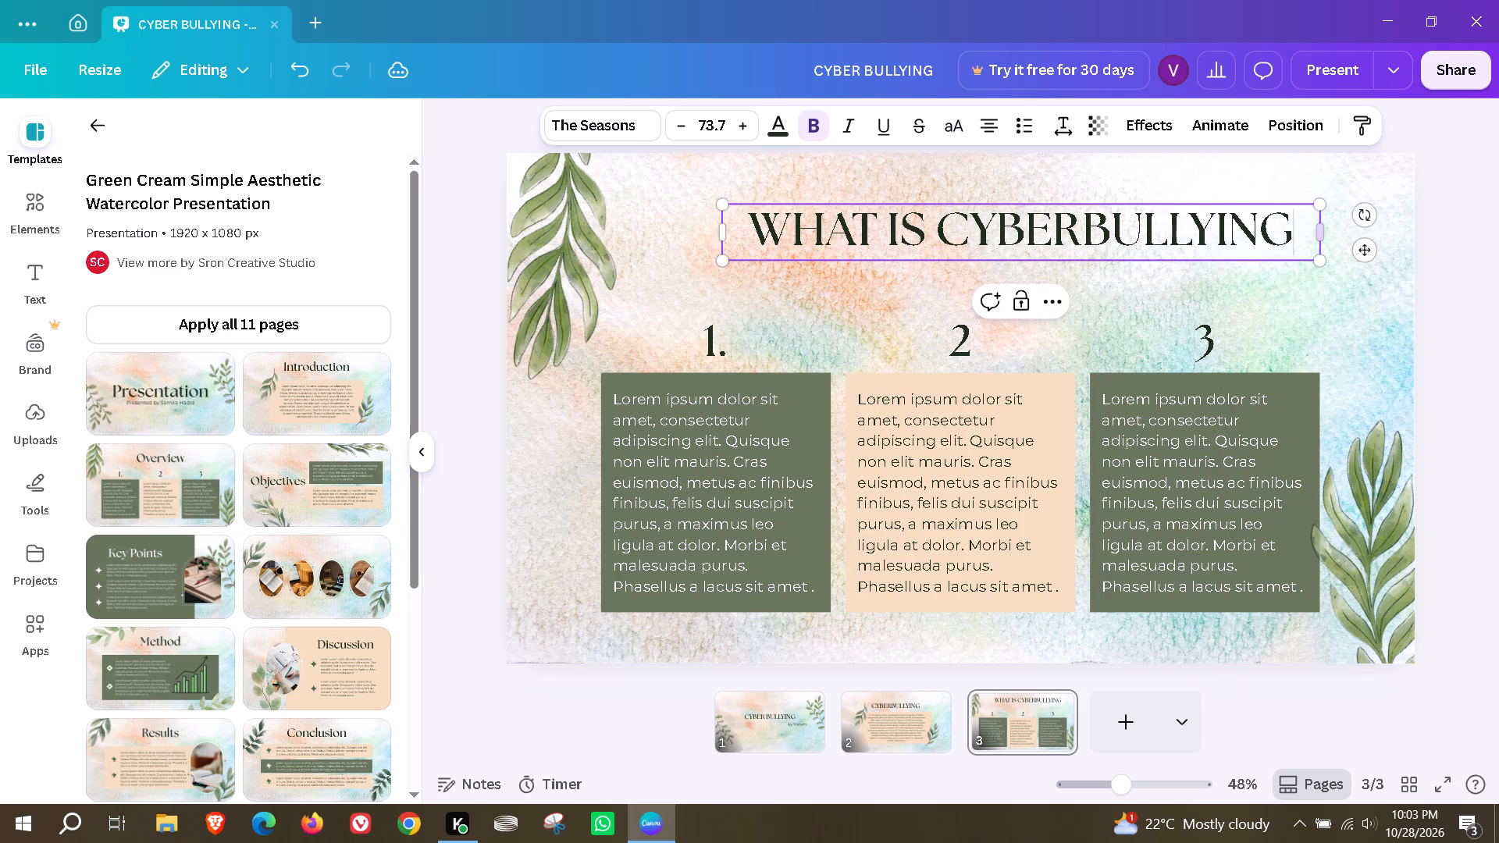
{"action": "left_click_drag", "start_coordinate": [1322, 258], "coordinate": [1167, 257]}
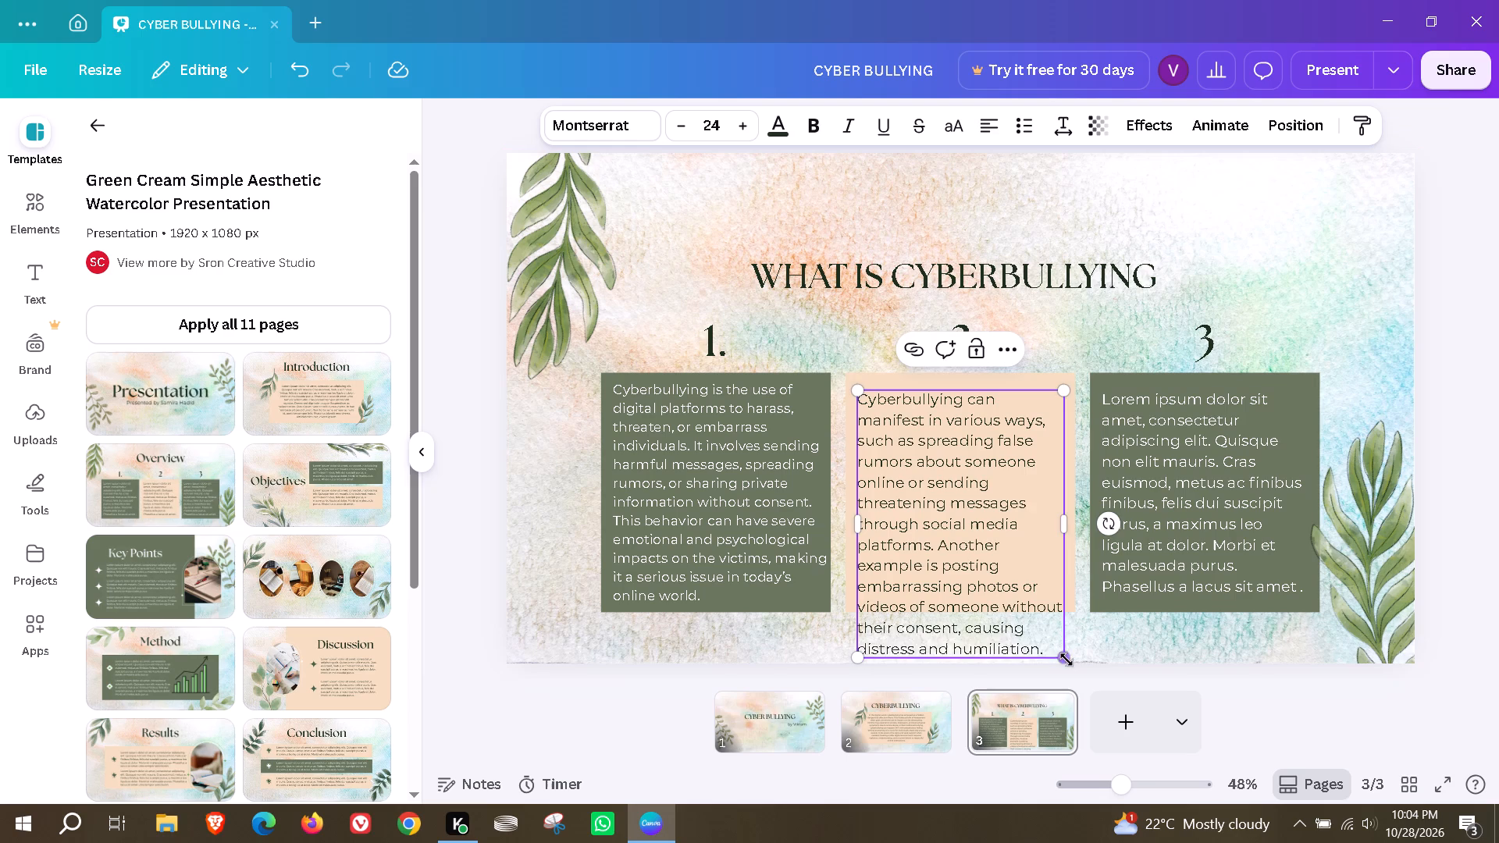
Resize column 2's text to about 22.7, then adjust its width and position so it fits within its cream block.
{"action": "left_click_drag", "start_coordinate": [1065, 656], "coordinate": [1061, 636]}
{"action": "left_click_drag", "start_coordinate": [1056, 519], "coordinate": [1031, 517]}
{"action": "left_click", "coordinate": [1040, 584]}
{"action": "left_click_drag", "start_coordinate": [970, 565], "coordinate": [971, 548]}
{"action": "left_click", "coordinate": [1040, 582]}
{"action": "left_click", "coordinate": [960, 566]}
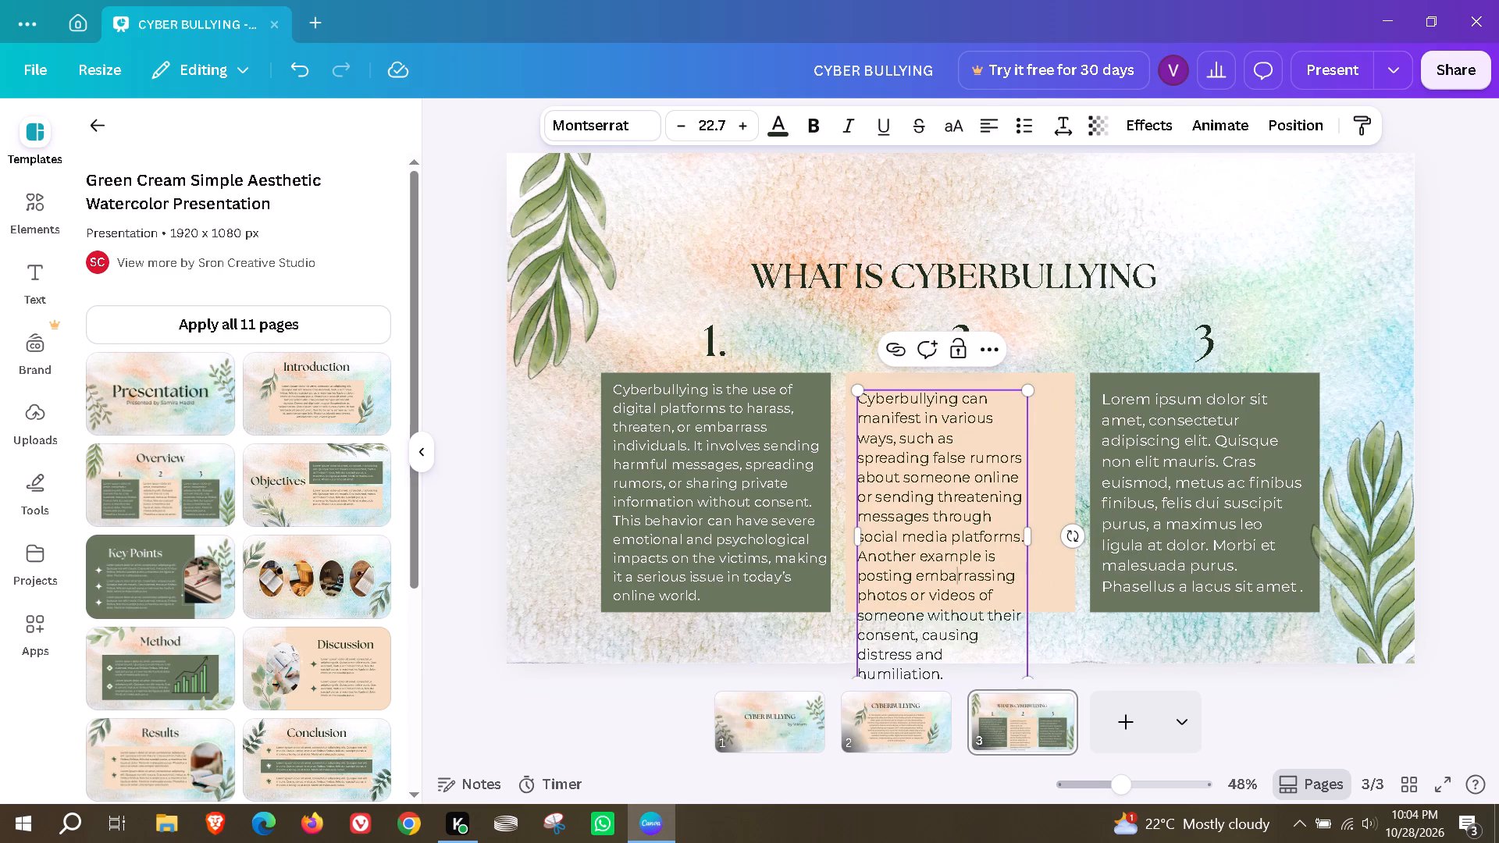
{"action": "left_click", "coordinate": [1087, 576]}
{"action": "left_click_drag", "start_coordinate": [926, 541], "coordinate": [939, 503]}
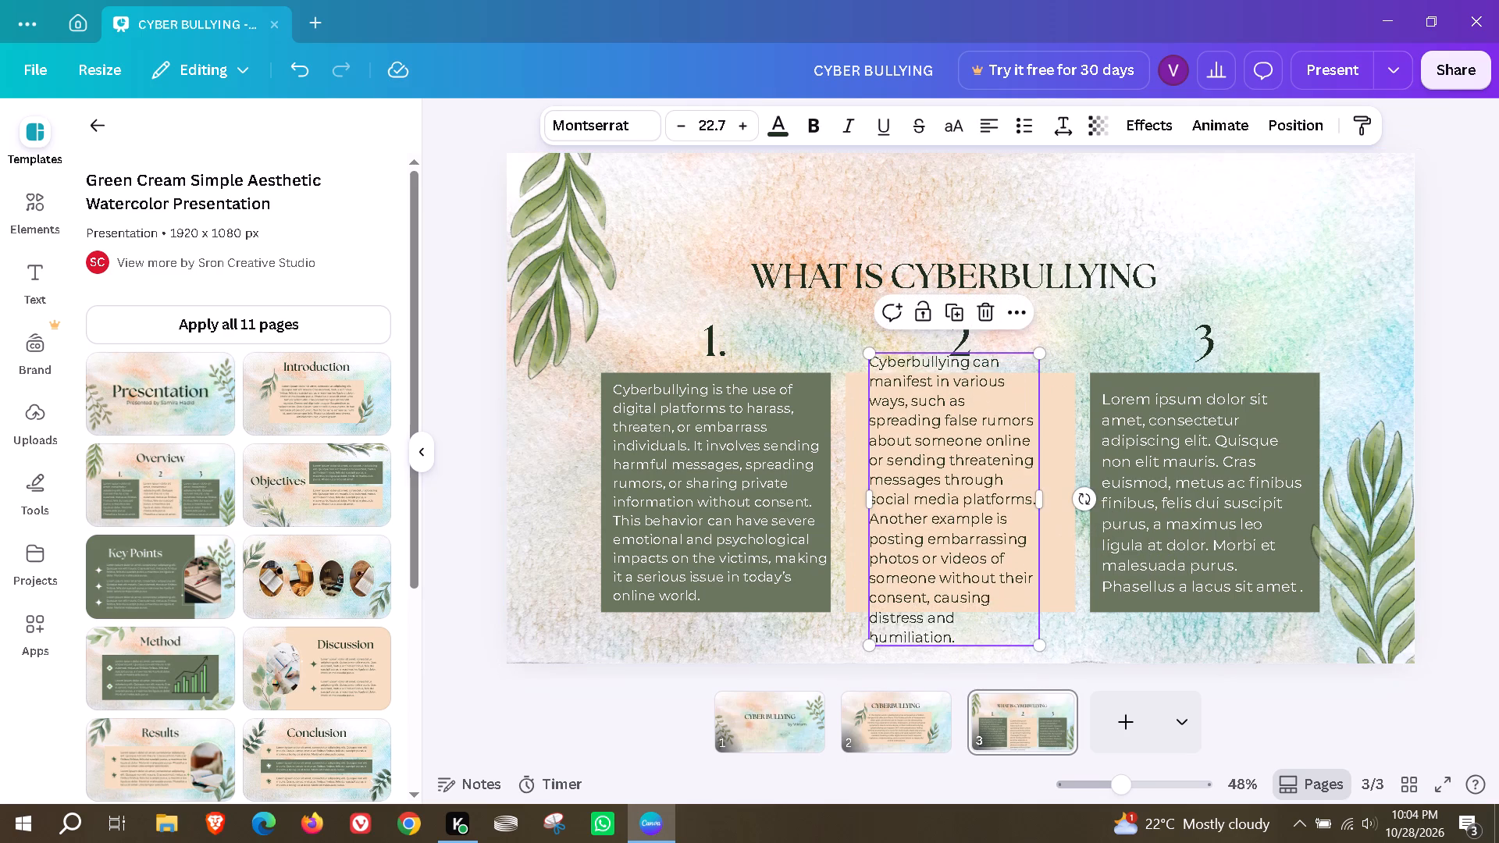
{"action": "left_click_drag", "start_coordinate": [1040, 496], "coordinate": [1069, 502]}
{"action": "left_click_drag", "start_coordinate": [974, 456], "coordinate": [969, 476]}
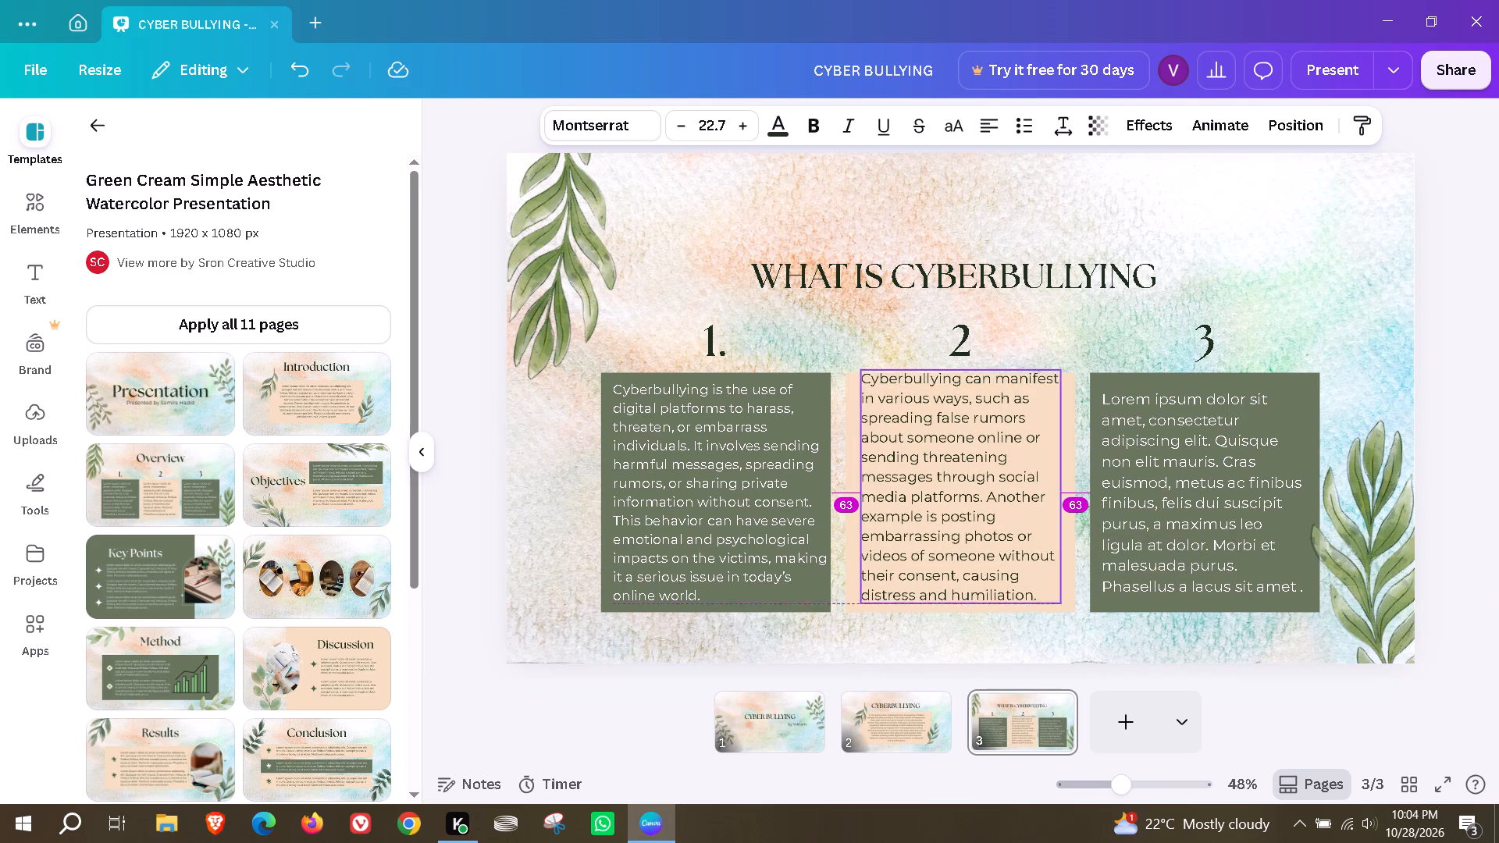
{"action": "left_click_drag", "start_coordinate": [969, 476], "coordinate": [969, 482]}
Open a Magic Write prompt for the placeholder text in column 3.
{"action": "double_click", "coordinate": [1173, 475]}
{"action": "left_click", "coordinate": [1244, 350]}
{"action": "scroll", "coordinate": [1269, 652], "scroll_direction": "down", "scroll_amount": 4}
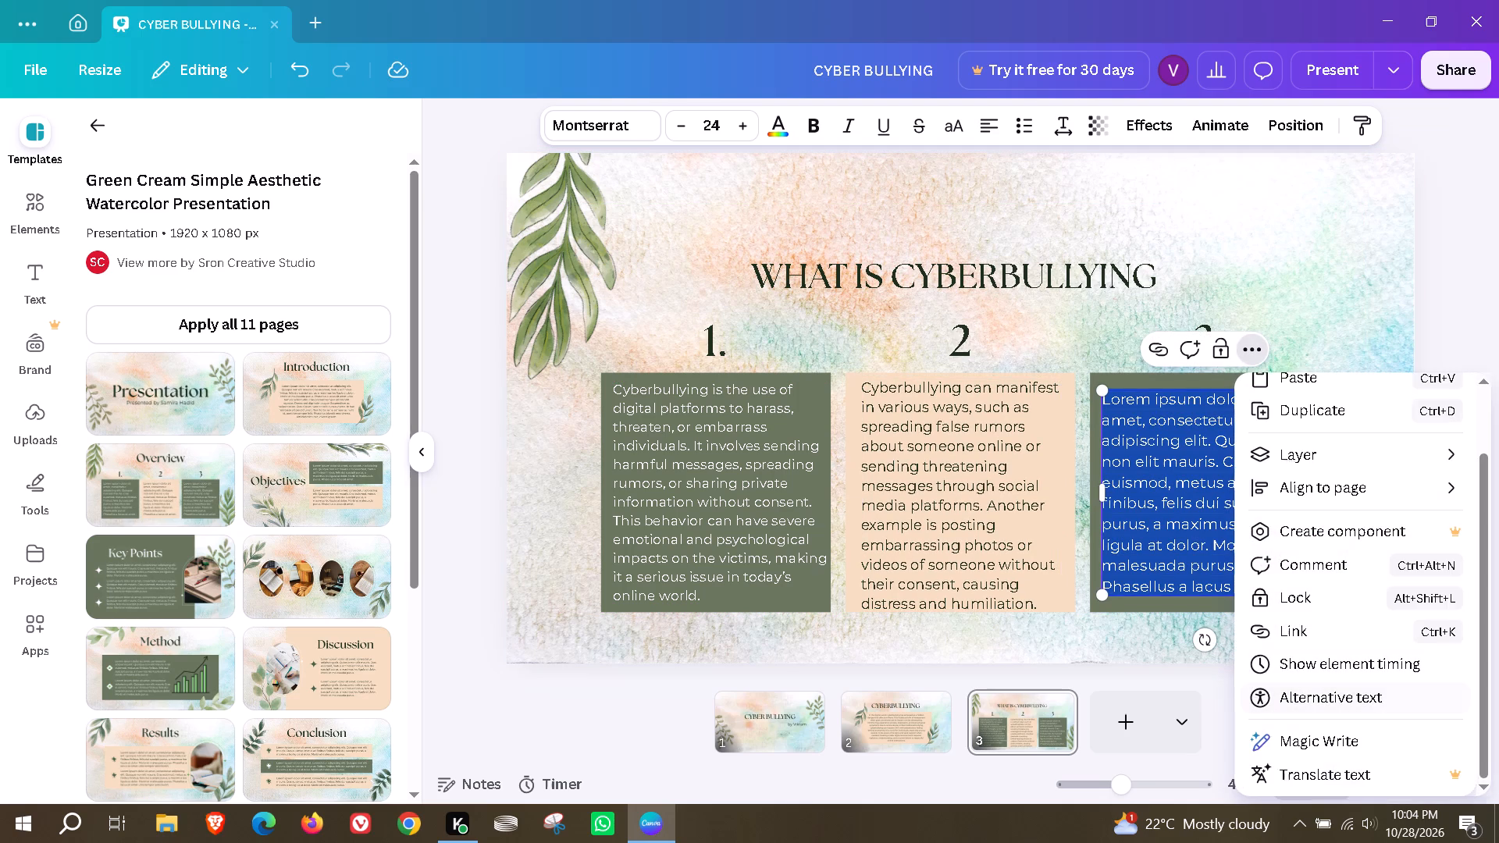
{"action": "left_click", "coordinate": [1298, 727]}
{"action": "left_click", "coordinate": [1288, 410]}
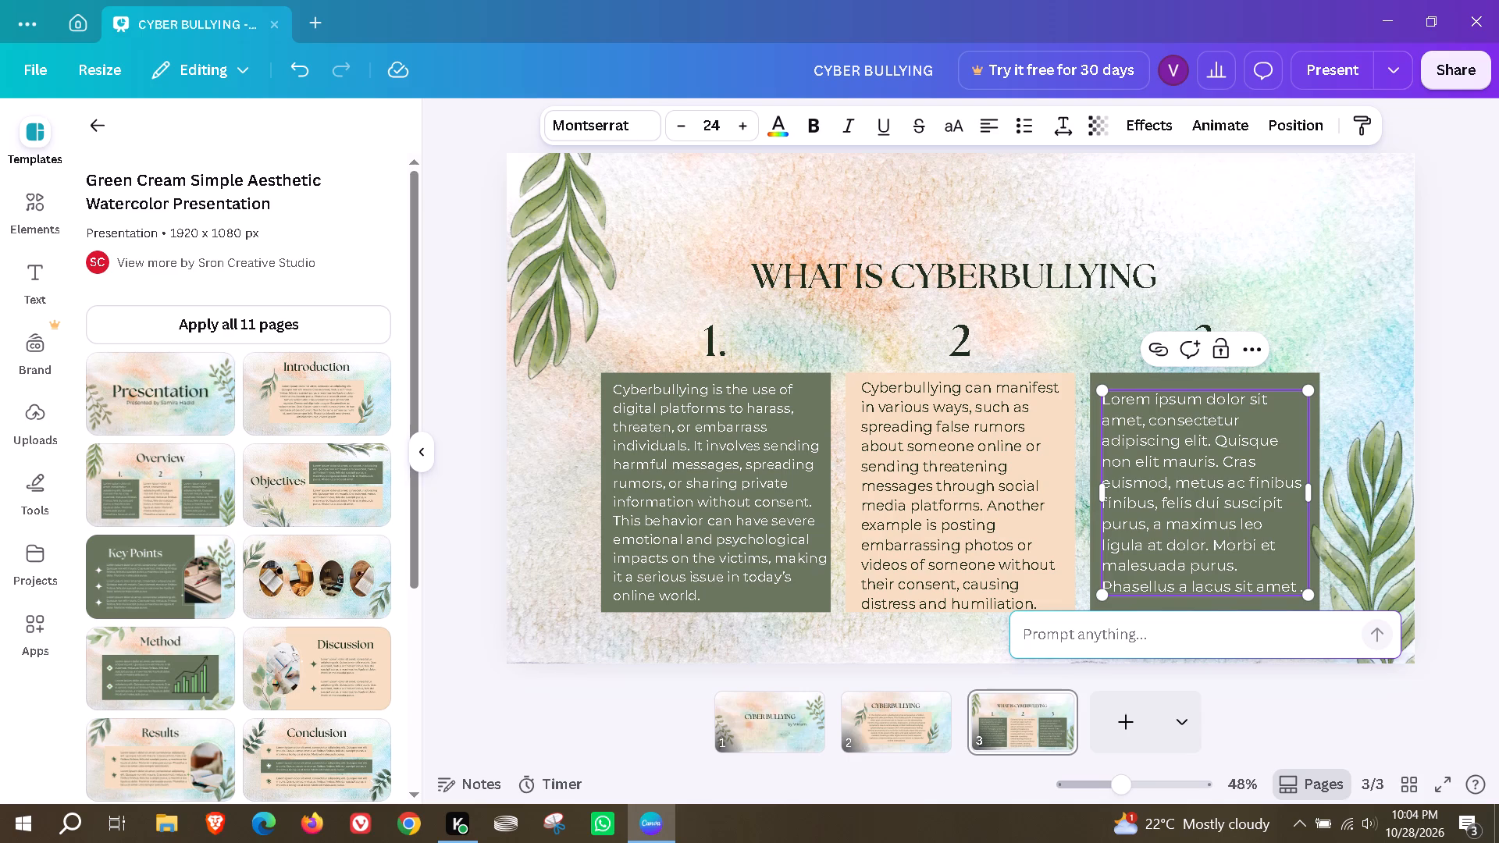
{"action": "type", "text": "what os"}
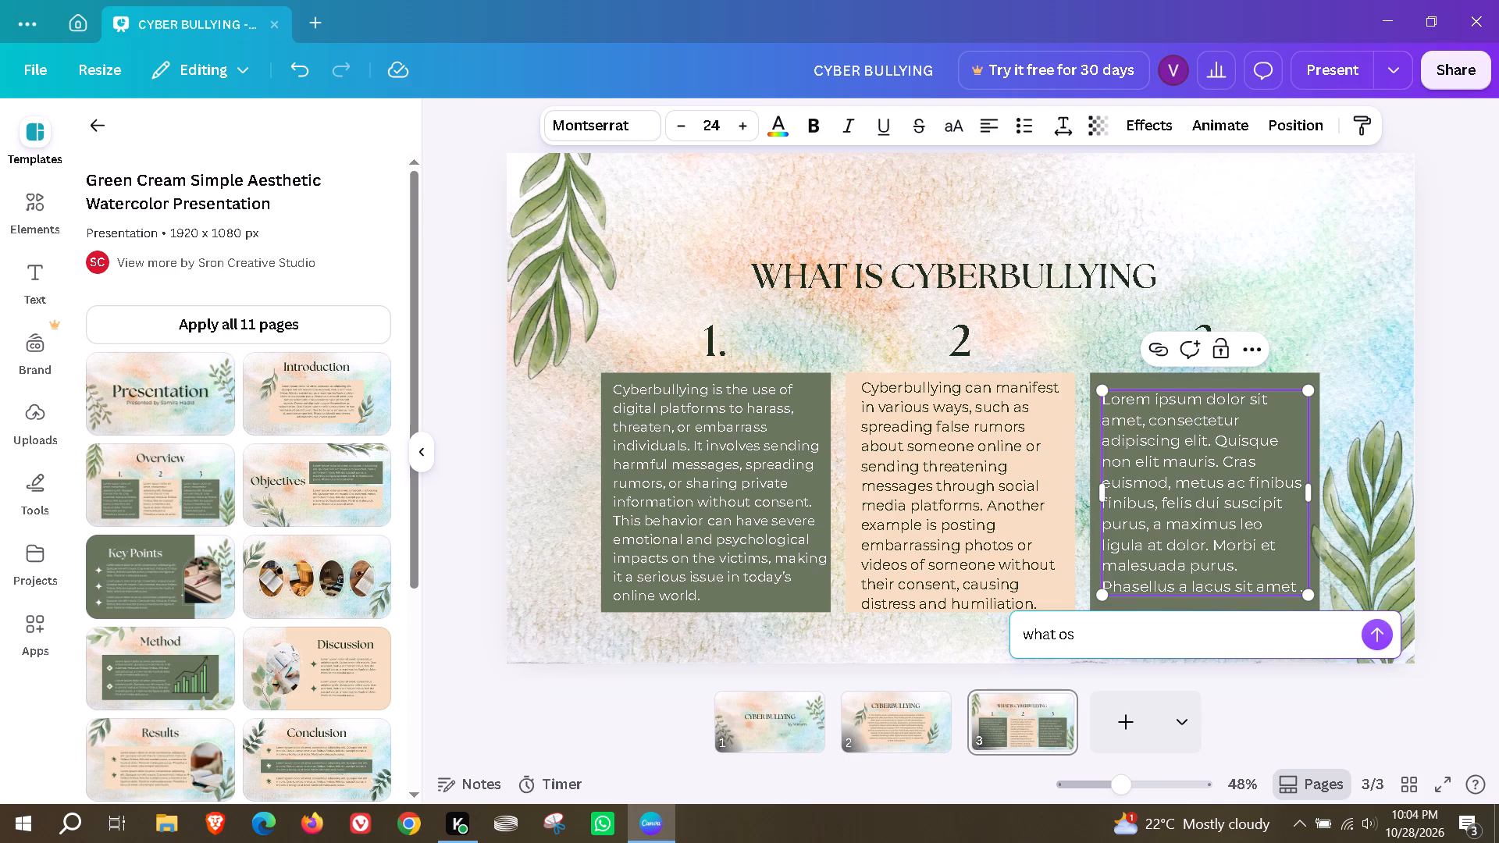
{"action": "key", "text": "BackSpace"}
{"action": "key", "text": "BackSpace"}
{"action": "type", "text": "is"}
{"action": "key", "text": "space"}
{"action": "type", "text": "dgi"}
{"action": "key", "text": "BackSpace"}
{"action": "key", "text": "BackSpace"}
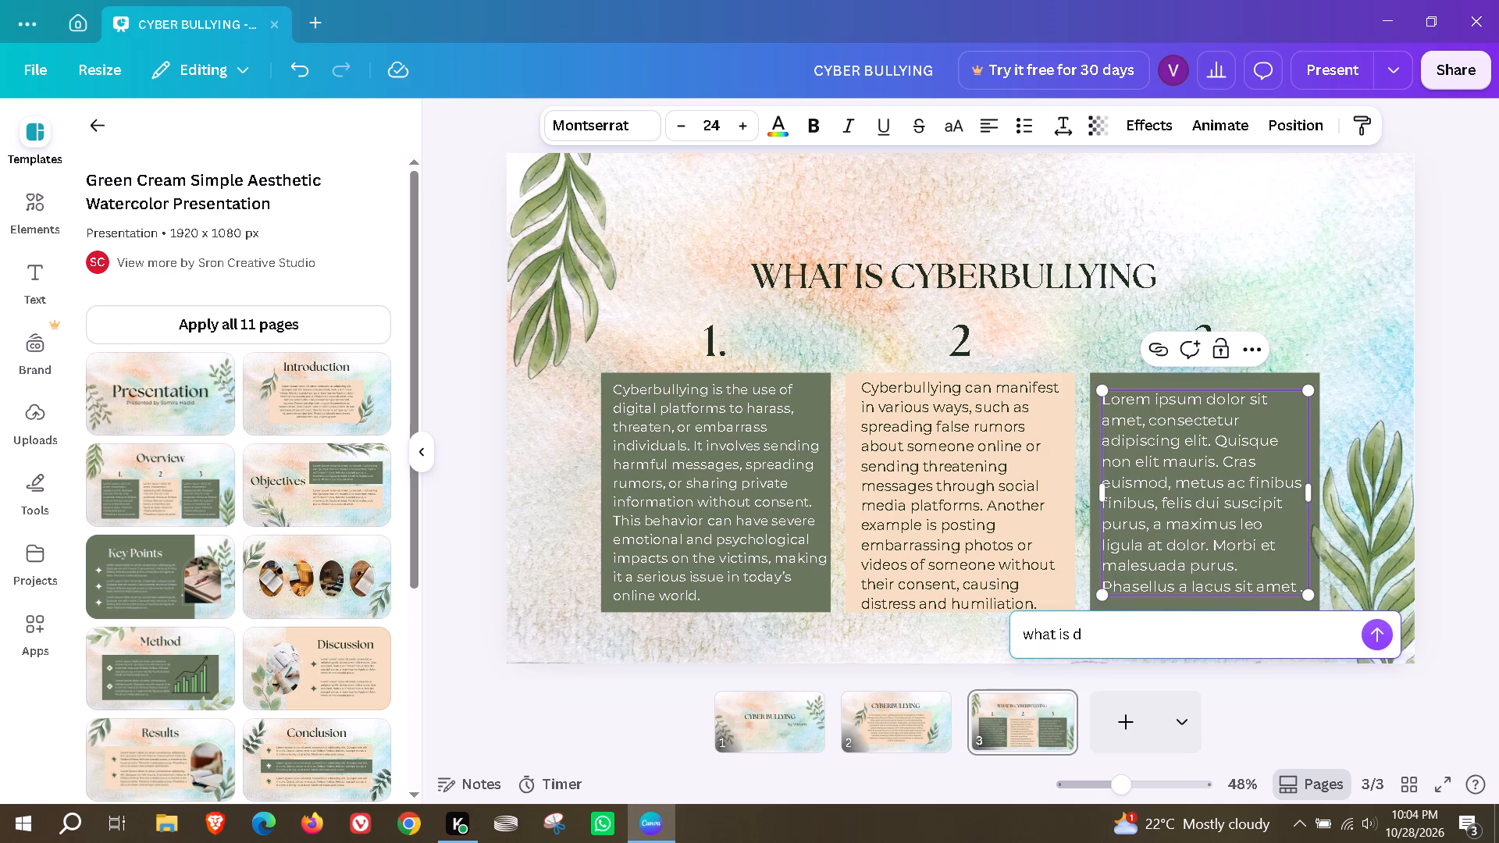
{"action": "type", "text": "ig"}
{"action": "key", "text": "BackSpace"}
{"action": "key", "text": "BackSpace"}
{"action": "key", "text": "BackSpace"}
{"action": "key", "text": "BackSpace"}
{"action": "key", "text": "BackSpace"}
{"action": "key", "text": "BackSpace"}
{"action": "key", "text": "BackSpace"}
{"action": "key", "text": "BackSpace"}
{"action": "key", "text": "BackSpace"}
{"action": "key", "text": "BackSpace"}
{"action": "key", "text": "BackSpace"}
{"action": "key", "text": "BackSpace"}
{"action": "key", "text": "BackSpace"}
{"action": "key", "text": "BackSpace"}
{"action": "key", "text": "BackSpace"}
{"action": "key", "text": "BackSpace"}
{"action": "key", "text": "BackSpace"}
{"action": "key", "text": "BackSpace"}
Replace column 3's placeholder text with Magic Write output from the prompt "generate 2-3 lines on digital abusing".
{"action": "type", "text": "generate 2-3"}
{"action": "key", "text": "space"}
{"action": "type", "text": "lines"}
{"action": "key", "text": "space"}
{"action": "key", "text": "BackSpace"}
{"action": "key", "text": "space"}
{"action": "type", "text": "on"}
{"action": "key", "text": "space"}
{"action": "type", "text": "digital abusing"}
{"action": "key", "text": "Return"}
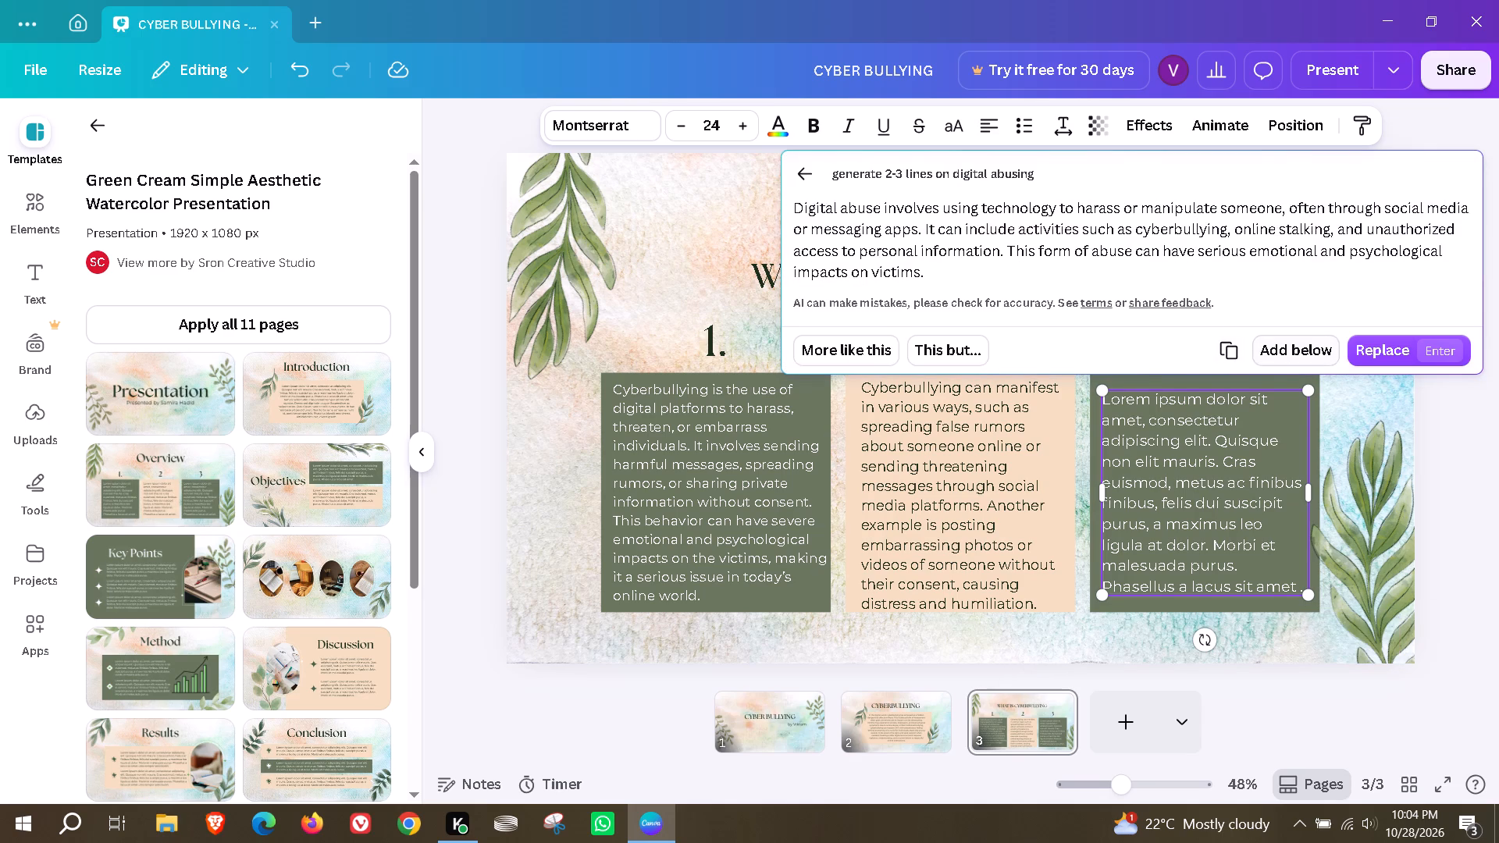
{"action": "left_click", "coordinate": [1384, 347]}
Resize column 3's text to about 19.6, widen its box and position it so it fits within its green block.
{"action": "left_click_drag", "start_coordinate": [1312, 670], "coordinate": [1266, 607]}
{"action": "left_click_drag", "start_coordinate": [1269, 583], "coordinate": [1326, 590]}
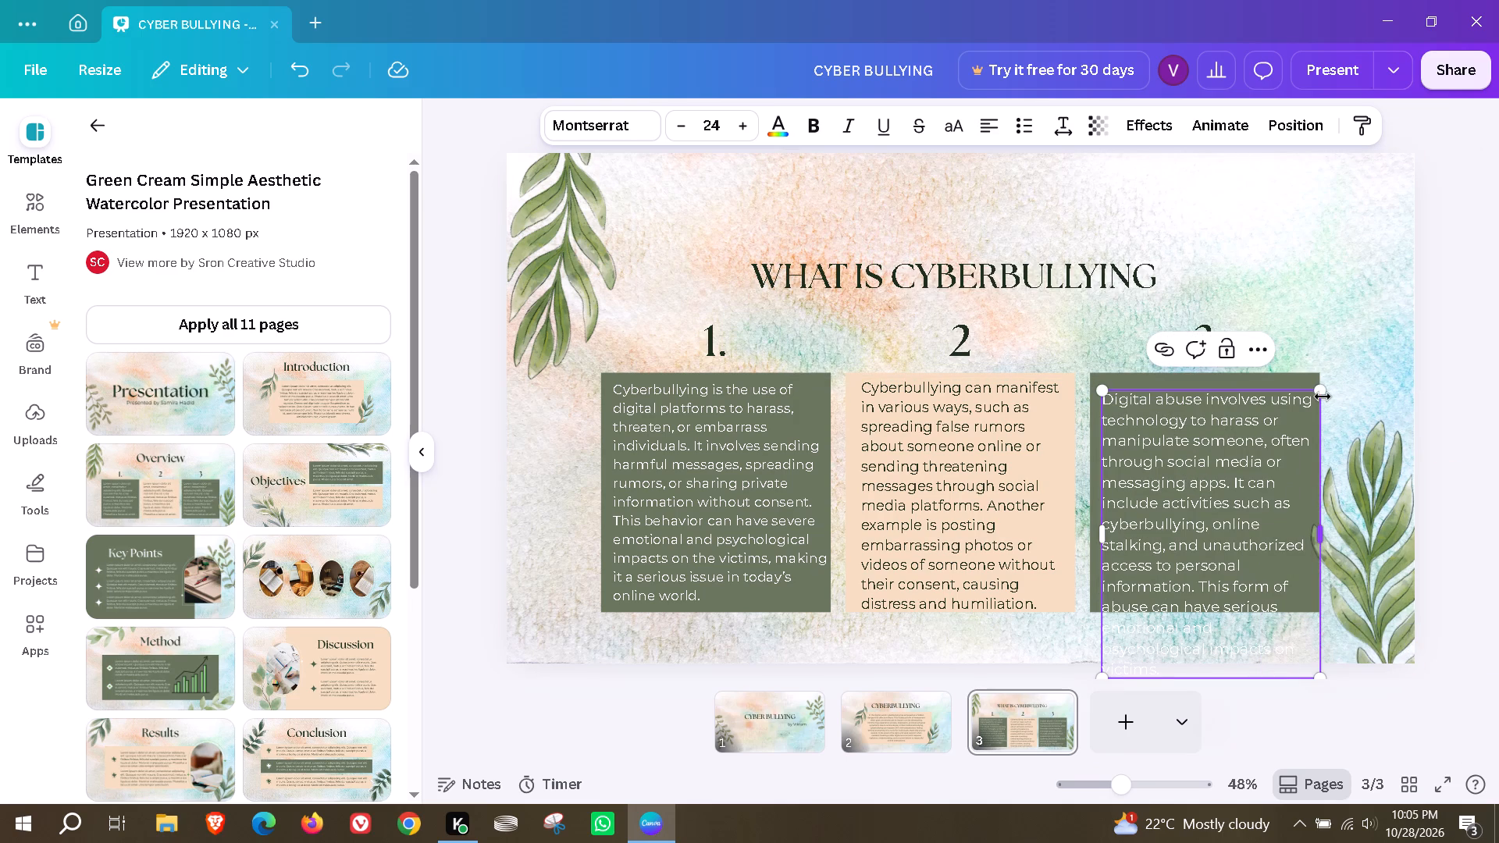
{"action": "left_click_drag", "start_coordinate": [1320, 394], "coordinate": [1287, 466]}
{"action": "left_click", "coordinate": [1369, 389]}
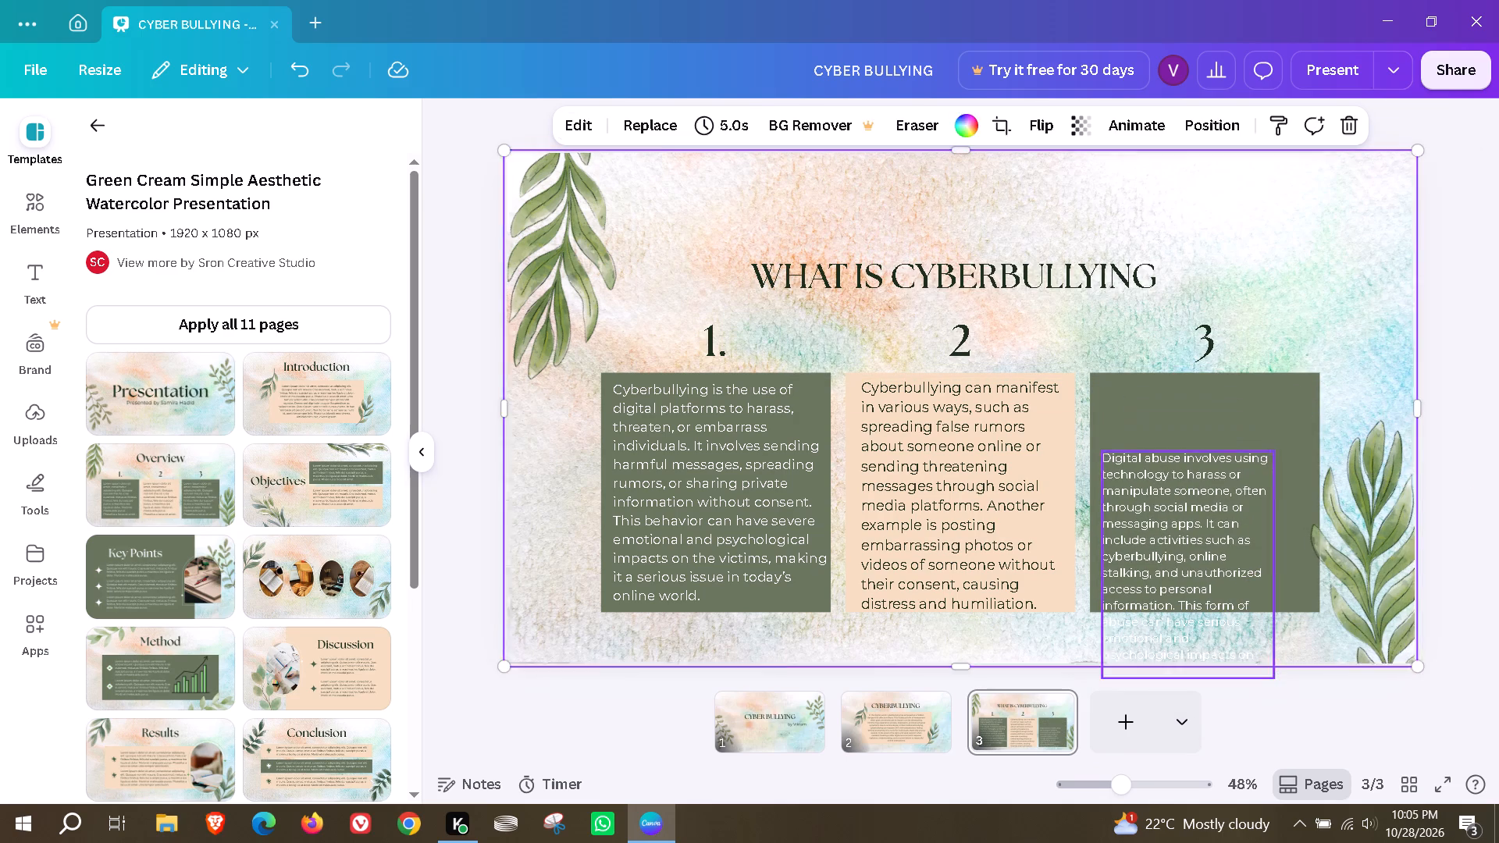
{"action": "left_click", "coordinate": [1223, 497]}
{"action": "left_click_drag", "start_coordinate": [1155, 518], "coordinate": [1163, 454]}
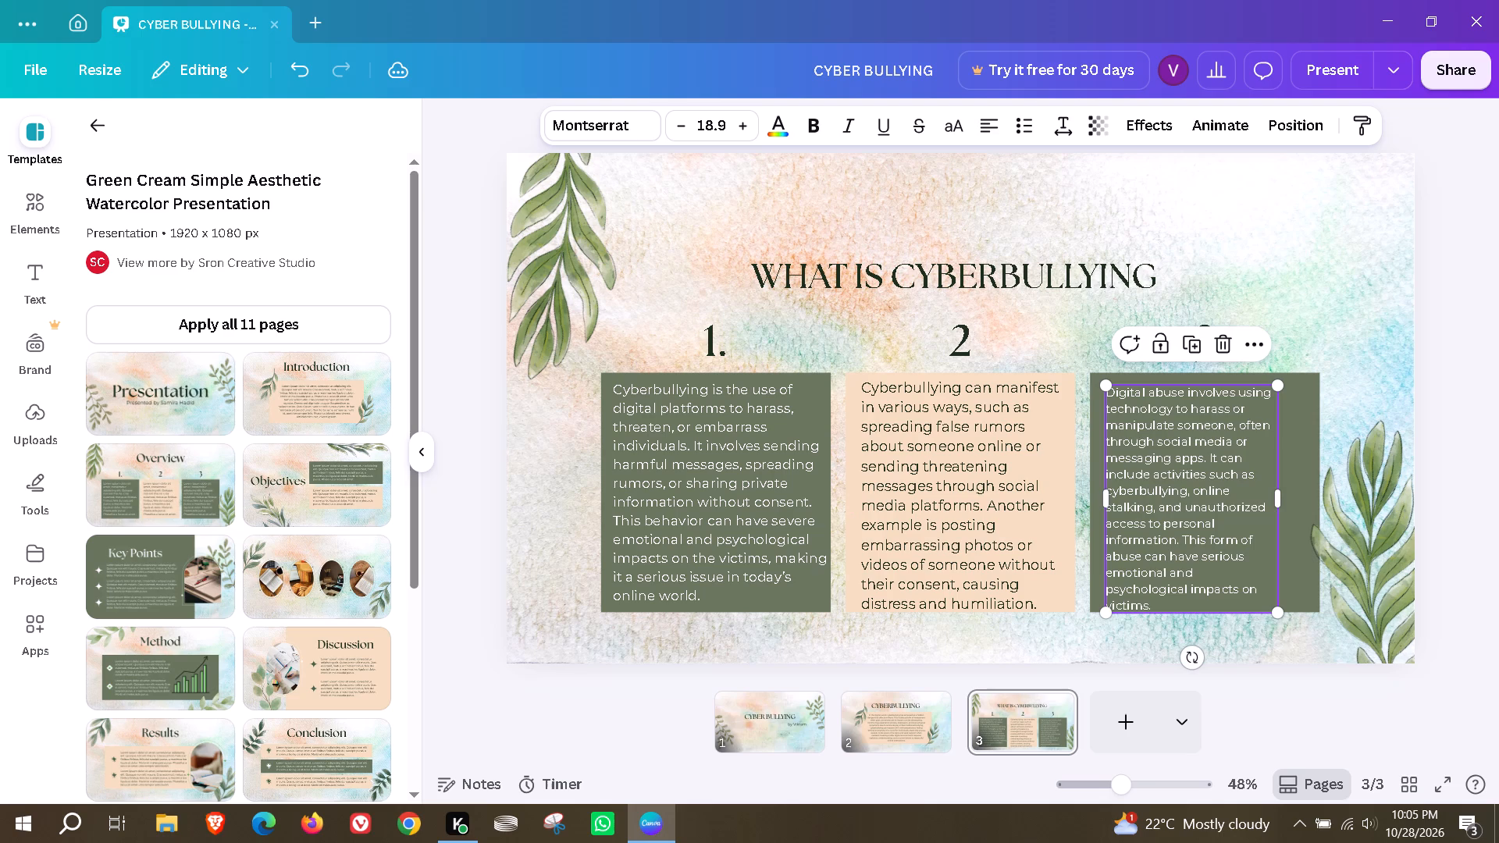
{"action": "left_click_drag", "start_coordinate": [1280, 498], "coordinate": [1291, 504]}
{"action": "left_click", "coordinate": [1294, 599]}
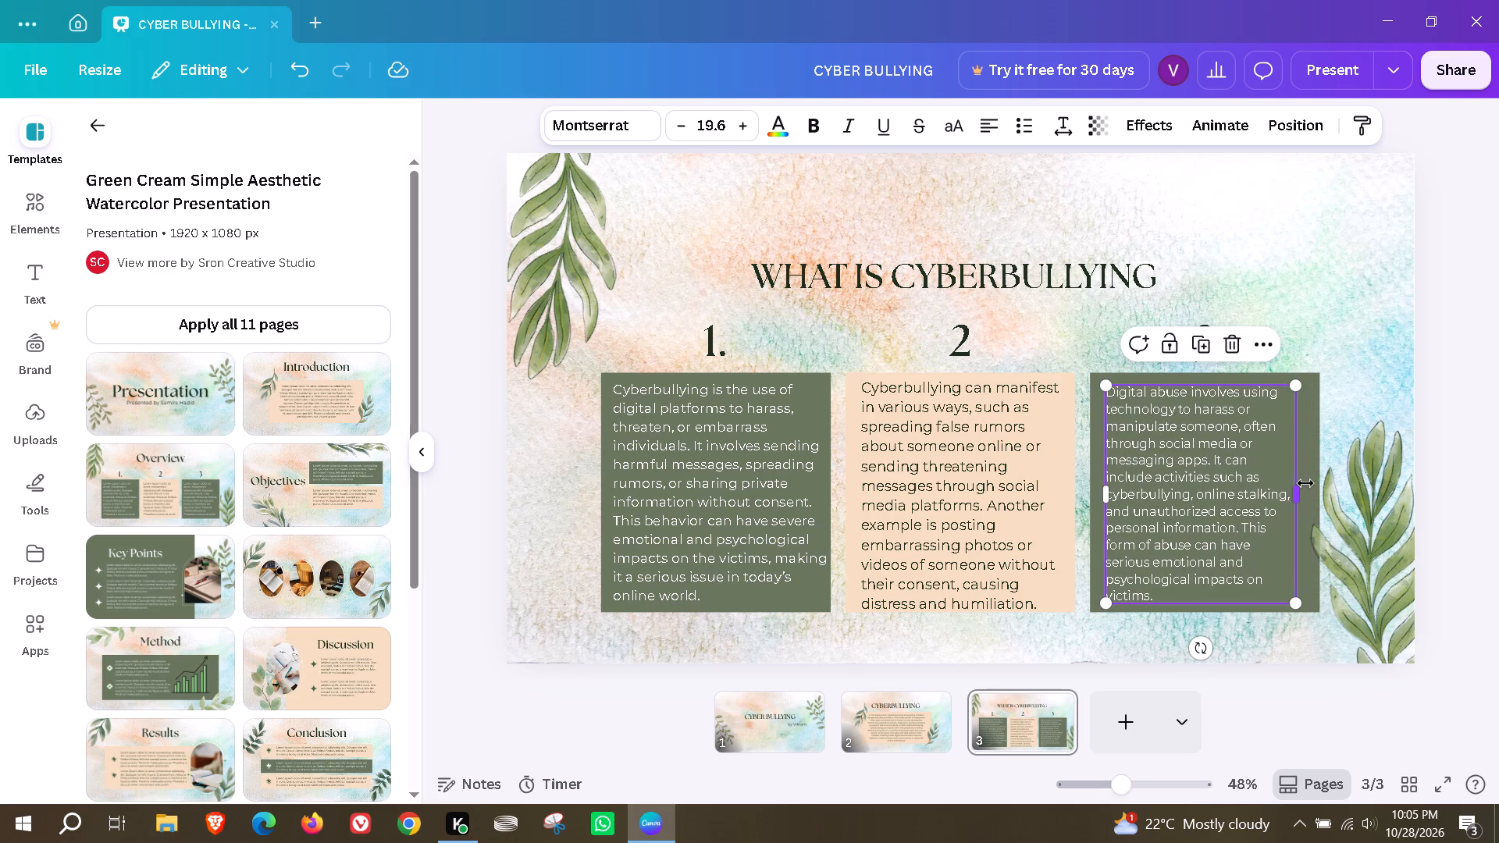
{"action": "left_click_drag", "start_coordinate": [1303, 500], "coordinate": [1314, 503]}
{"action": "left_click", "coordinate": [1349, 379]}
{"action": "left_click_drag", "start_coordinate": [1262, 428], "coordinate": [1262, 443]}
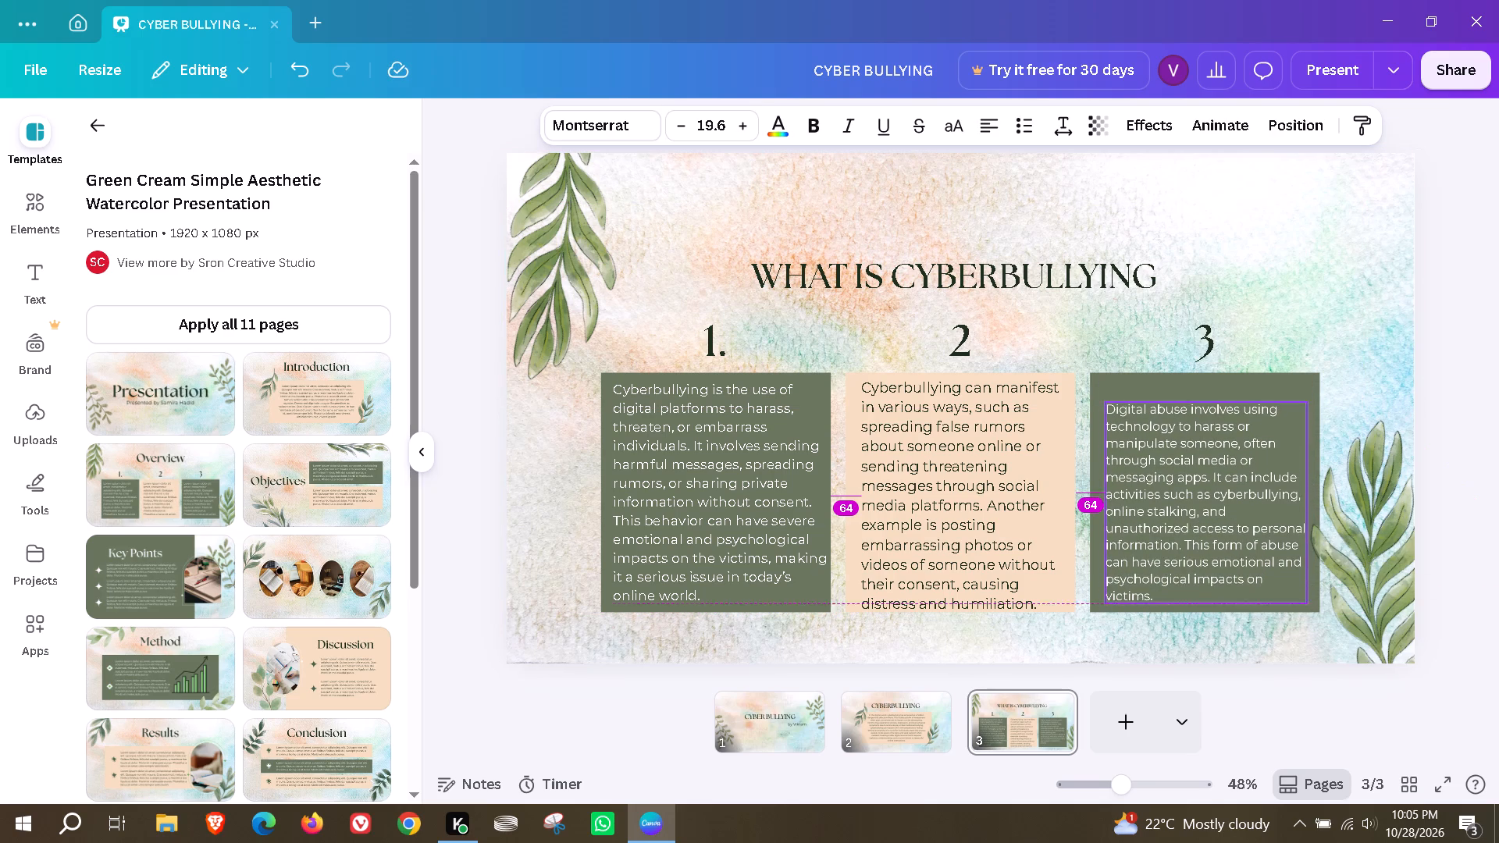
{"action": "left_click_drag", "start_coordinate": [1262, 443], "coordinate": [1262, 439]}
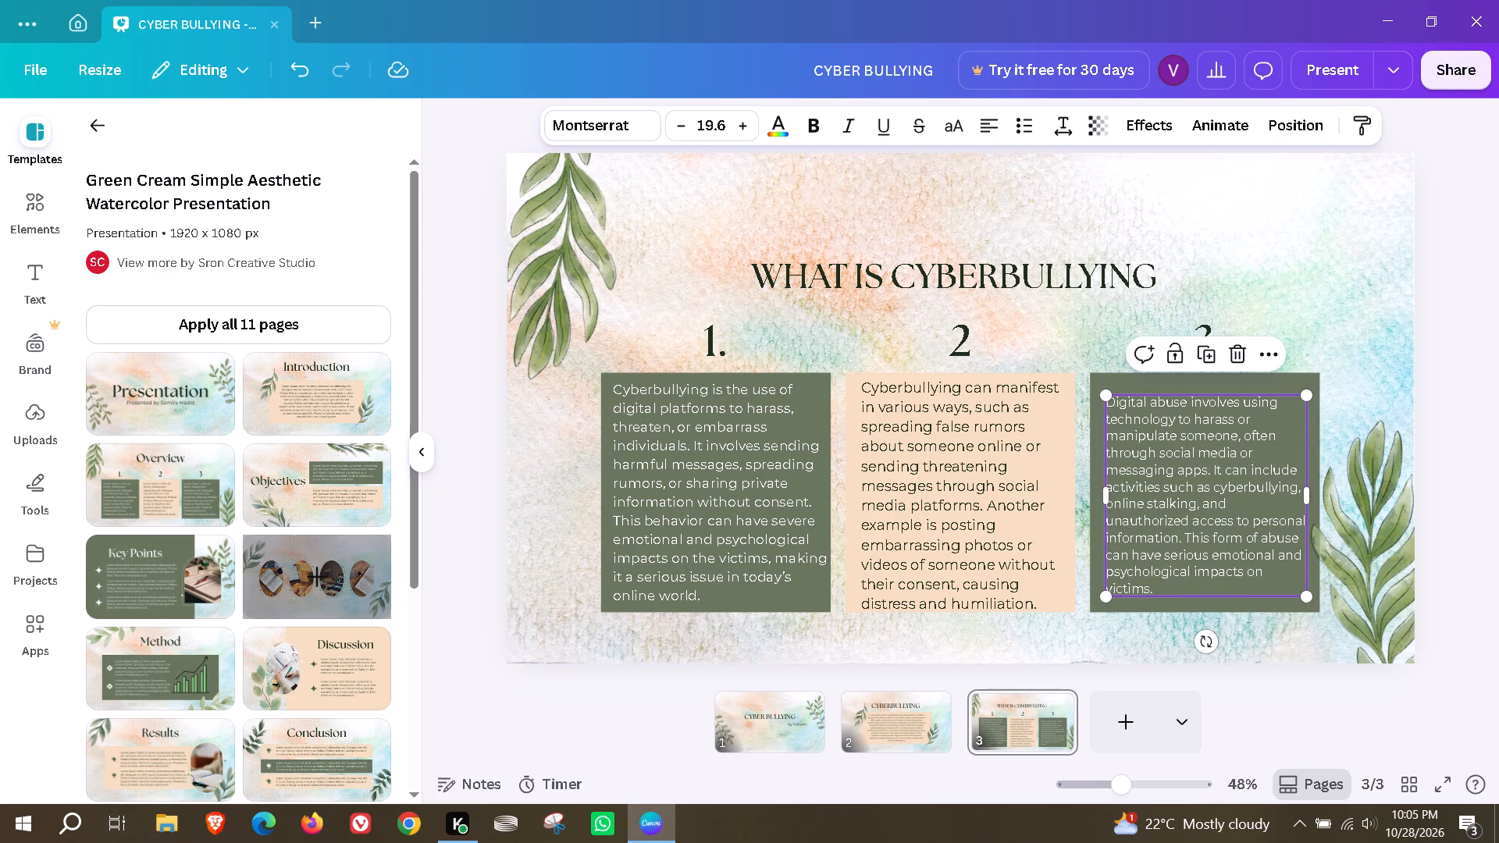
Add the template's "Objectives" page to the presentation as page 4.
{"action": "left_click", "coordinate": [297, 518]}
{"action": "left_click", "coordinate": [818, 480]}
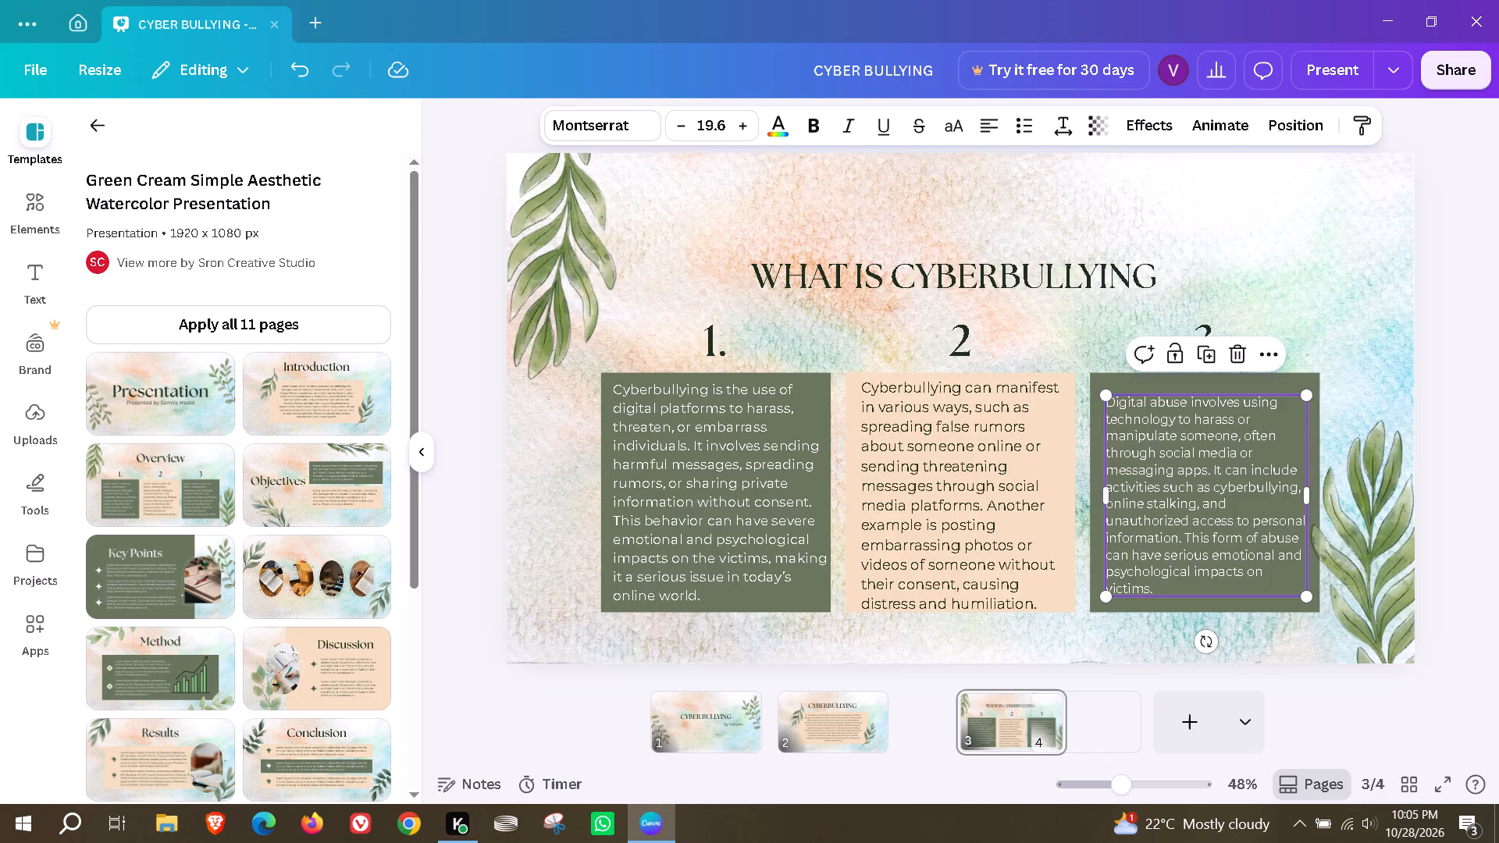
{"action": "double_click", "coordinate": [774, 385]}
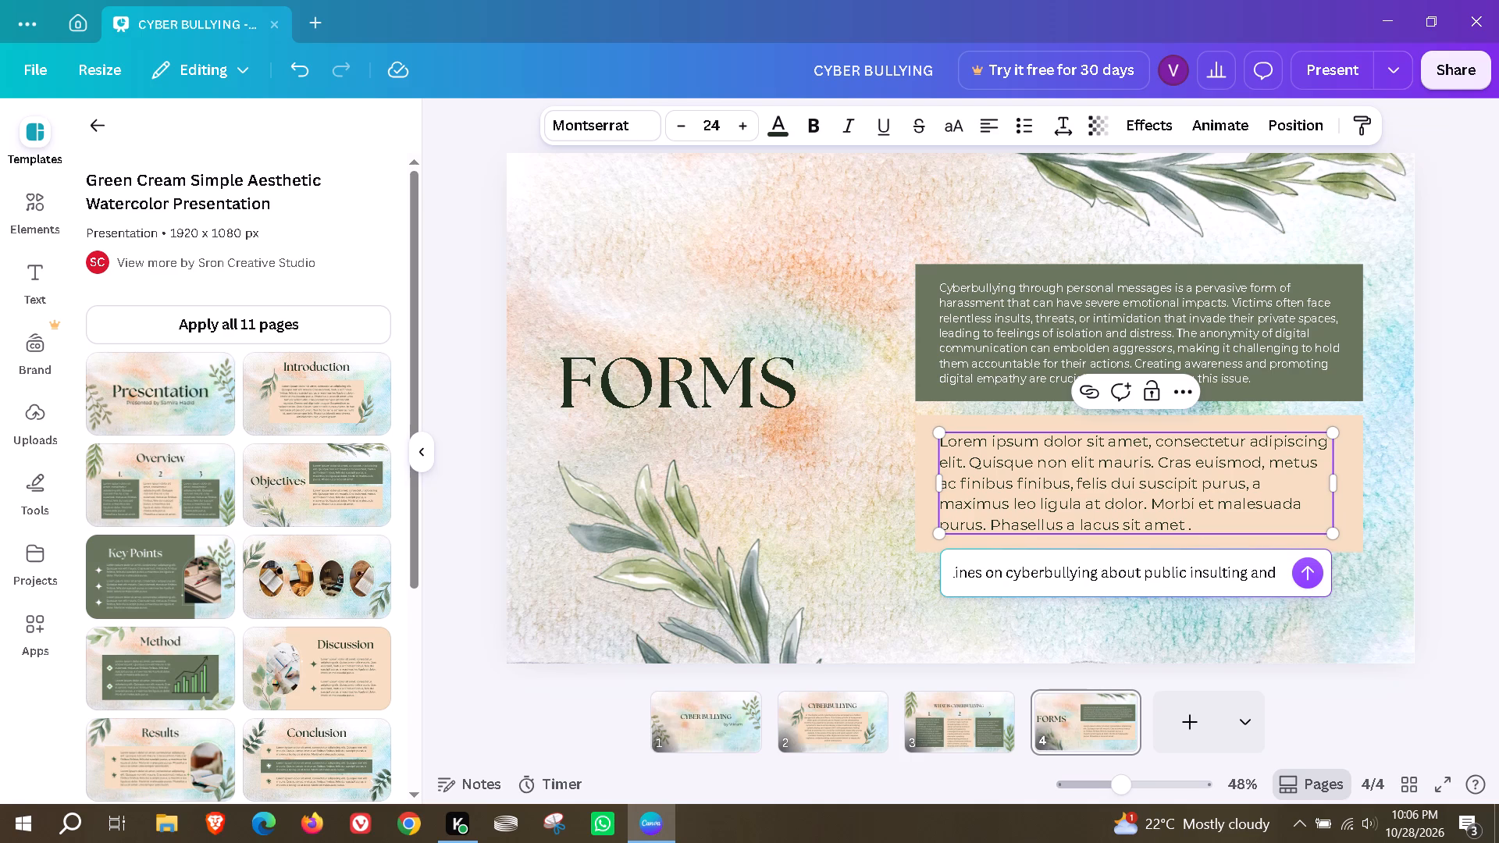
{"action": "type", "text": "rumor"}
{"action": "key", "text": "BackSpace"}
{"action": "type", "text": "ur sread"}
{"action": "key", "text": "BackSpace"}
{"action": "key", "text": "BackSpace"}
{"action": "key", "text": "BackSpace"}
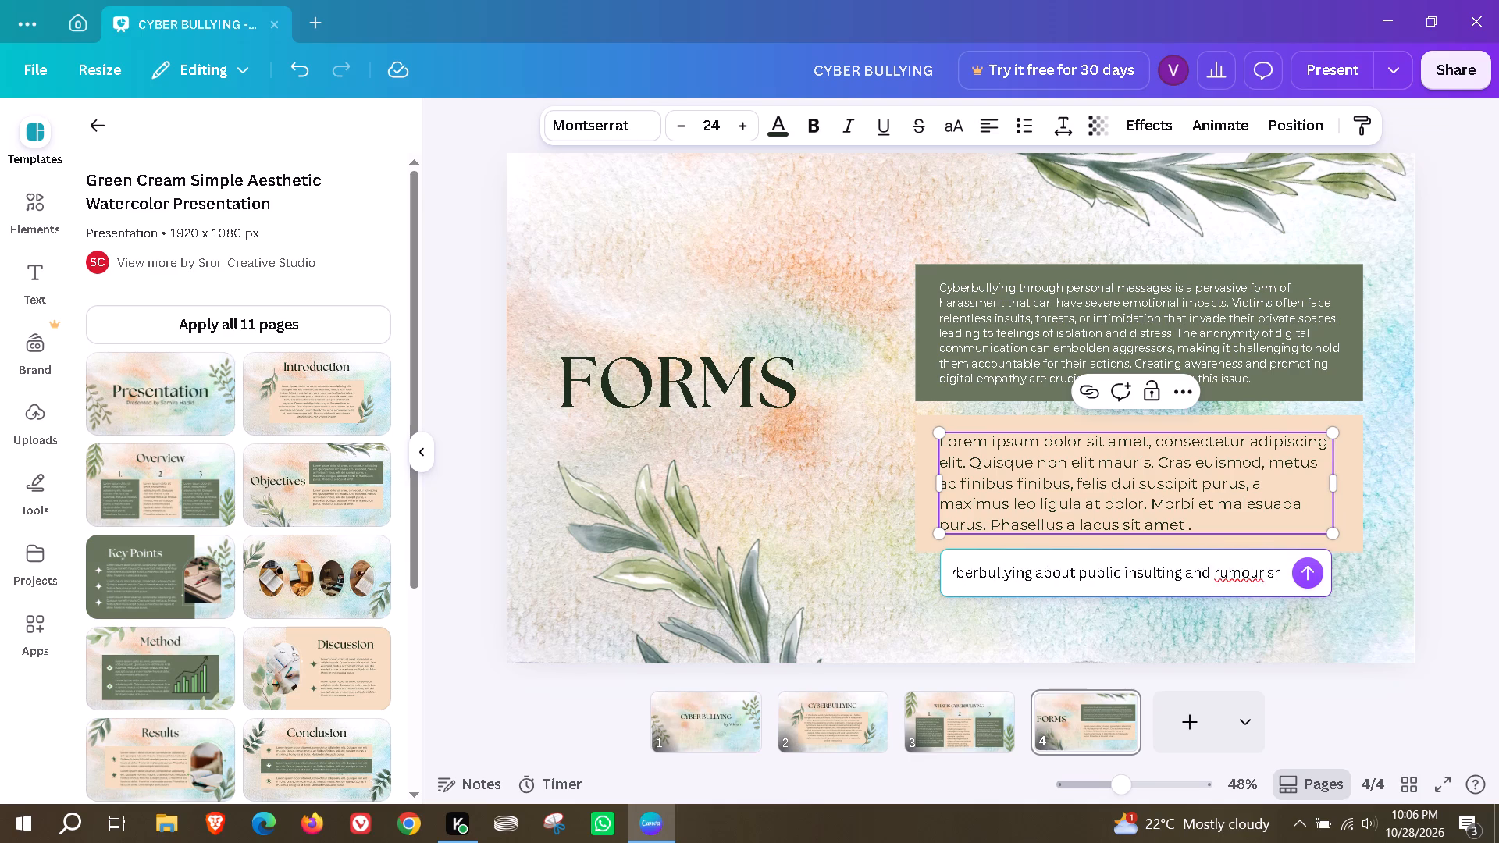
{"action": "key", "text": "BackSpace"}
{"action": "type", "text": "prea"}
{"action": "type", "text": "ding"}
{"action": "key", "text": "Return"}
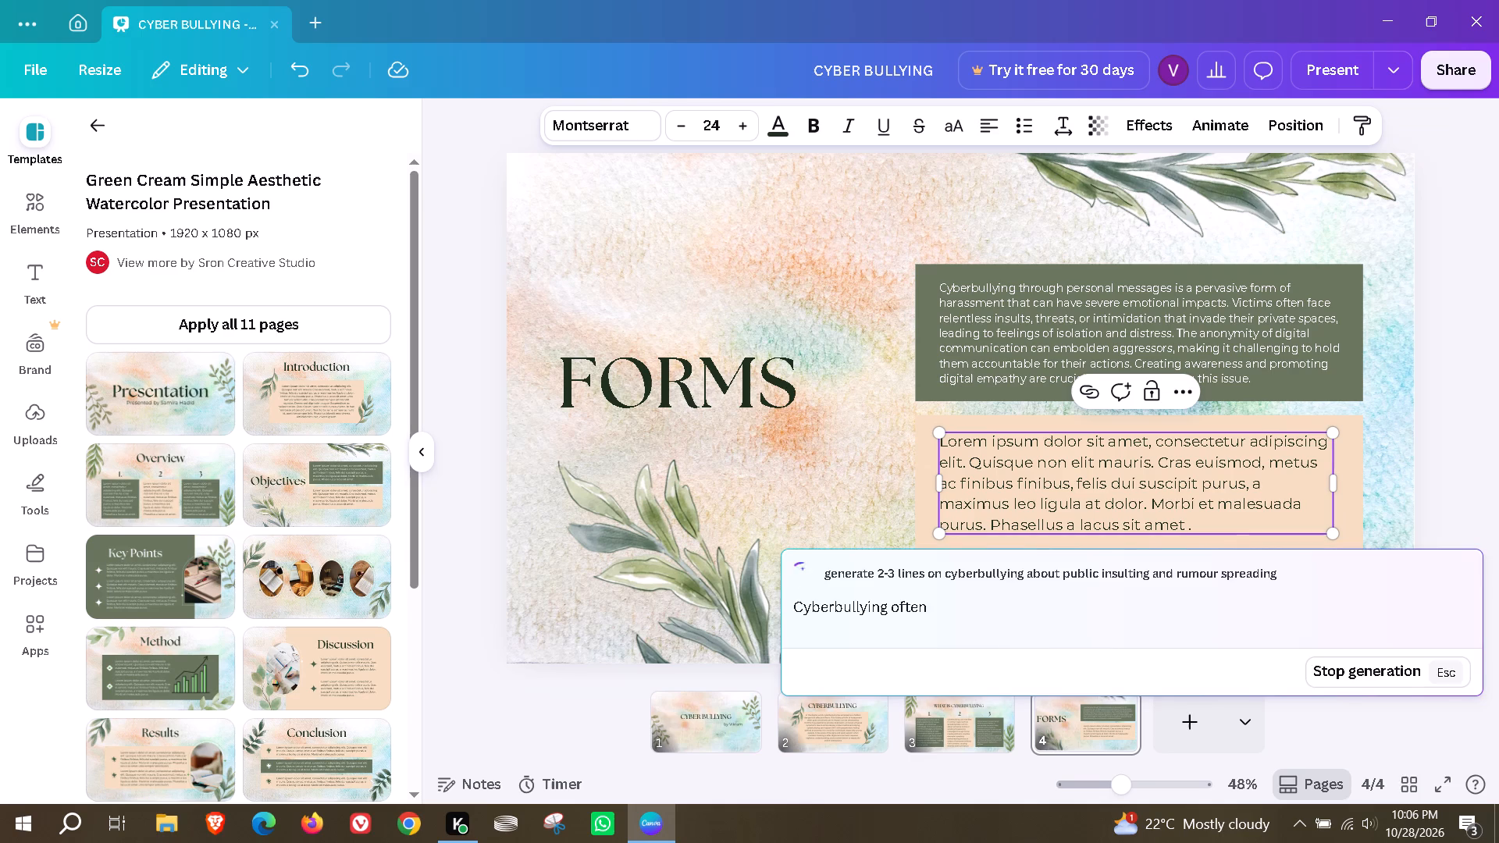
{"action": "left_click", "coordinate": [1385, 397]}
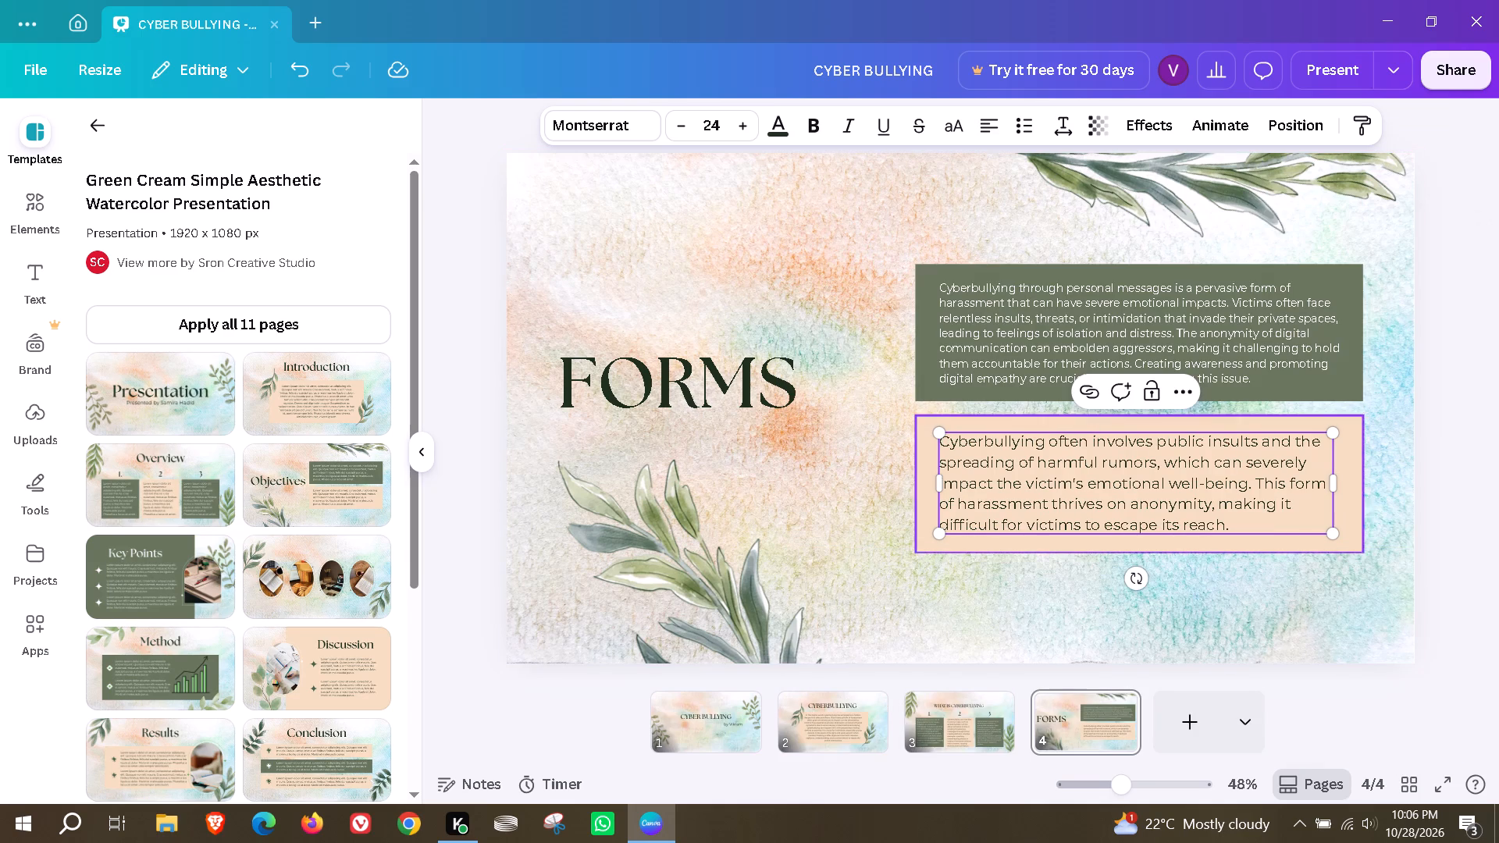
Slightly enlarge the peach block's text and position it so it fits evenly within the block.
{"action": "left_click_drag", "start_coordinate": [1336, 532], "coordinate": [1365, 543]}
{"action": "left_click", "coordinate": [1280, 572]}
{"action": "left_click_drag", "start_coordinate": [1177, 493], "coordinate": [1162, 486]}
{"action": "left_click_drag", "start_coordinate": [1349, 533], "coordinate": [1318, 513]}
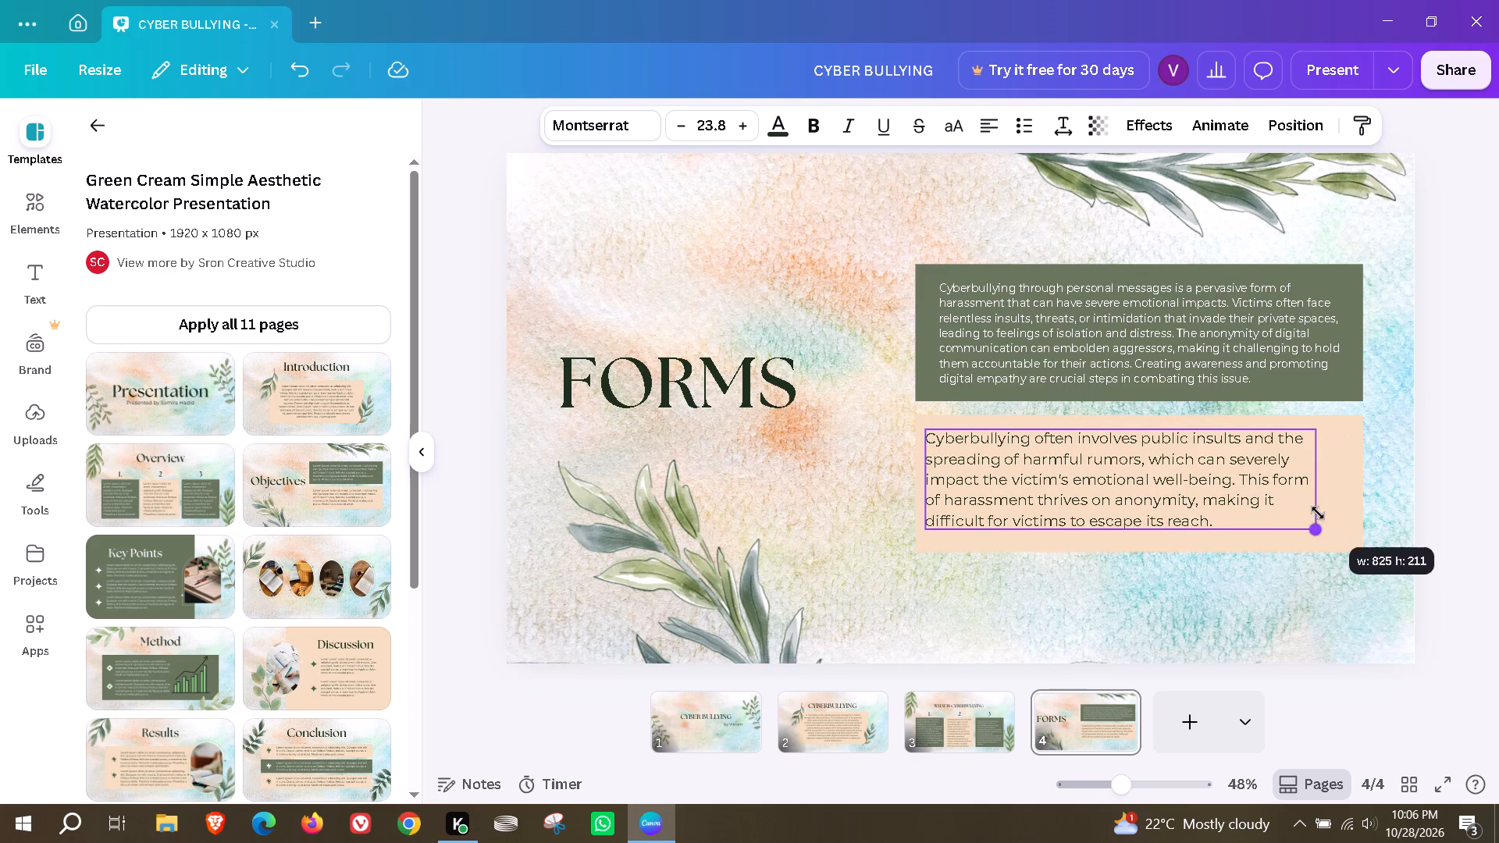
{"action": "left_click_drag", "start_coordinate": [1318, 513], "coordinate": [1309, 522]}
{"action": "left_click_drag", "start_coordinate": [1138, 493], "coordinate": [1157, 502]}
{"action": "left_click_drag", "start_coordinate": [1333, 532], "coordinate": [1351, 559]}
{"action": "left_click_drag", "start_coordinate": [1216, 499], "coordinate": [1207, 497]}
{"action": "left_click", "coordinate": [1268, 587]}
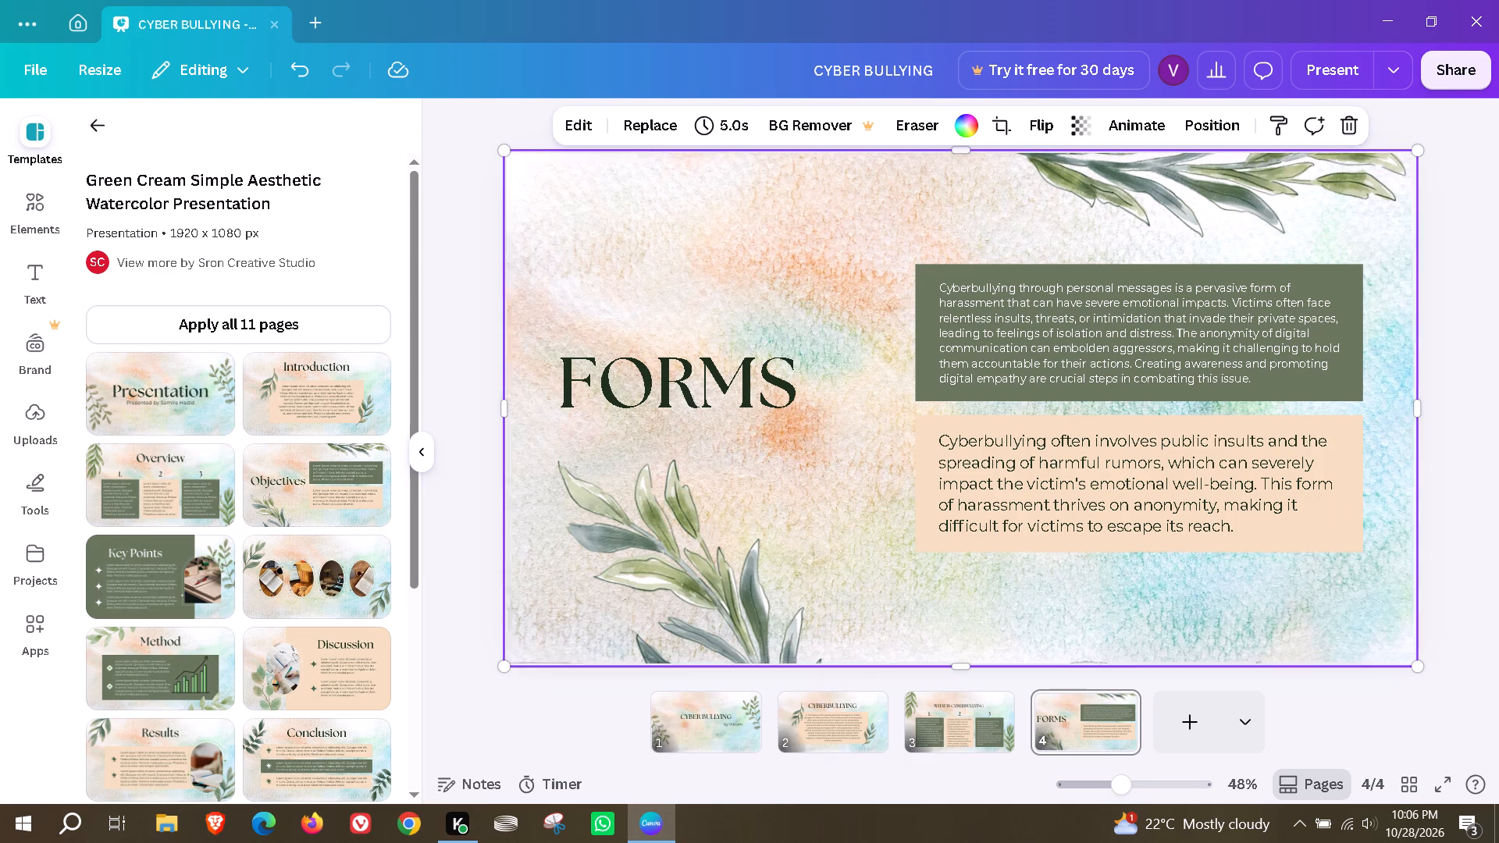
Move the "FORMS" heading slightly right and narrow its text box so it clears the text blocks.
{"action": "left_click_drag", "start_coordinate": [707, 392], "coordinate": [753, 389]}
{"action": "left_click_drag", "start_coordinate": [963, 392], "coordinate": [947, 393]}
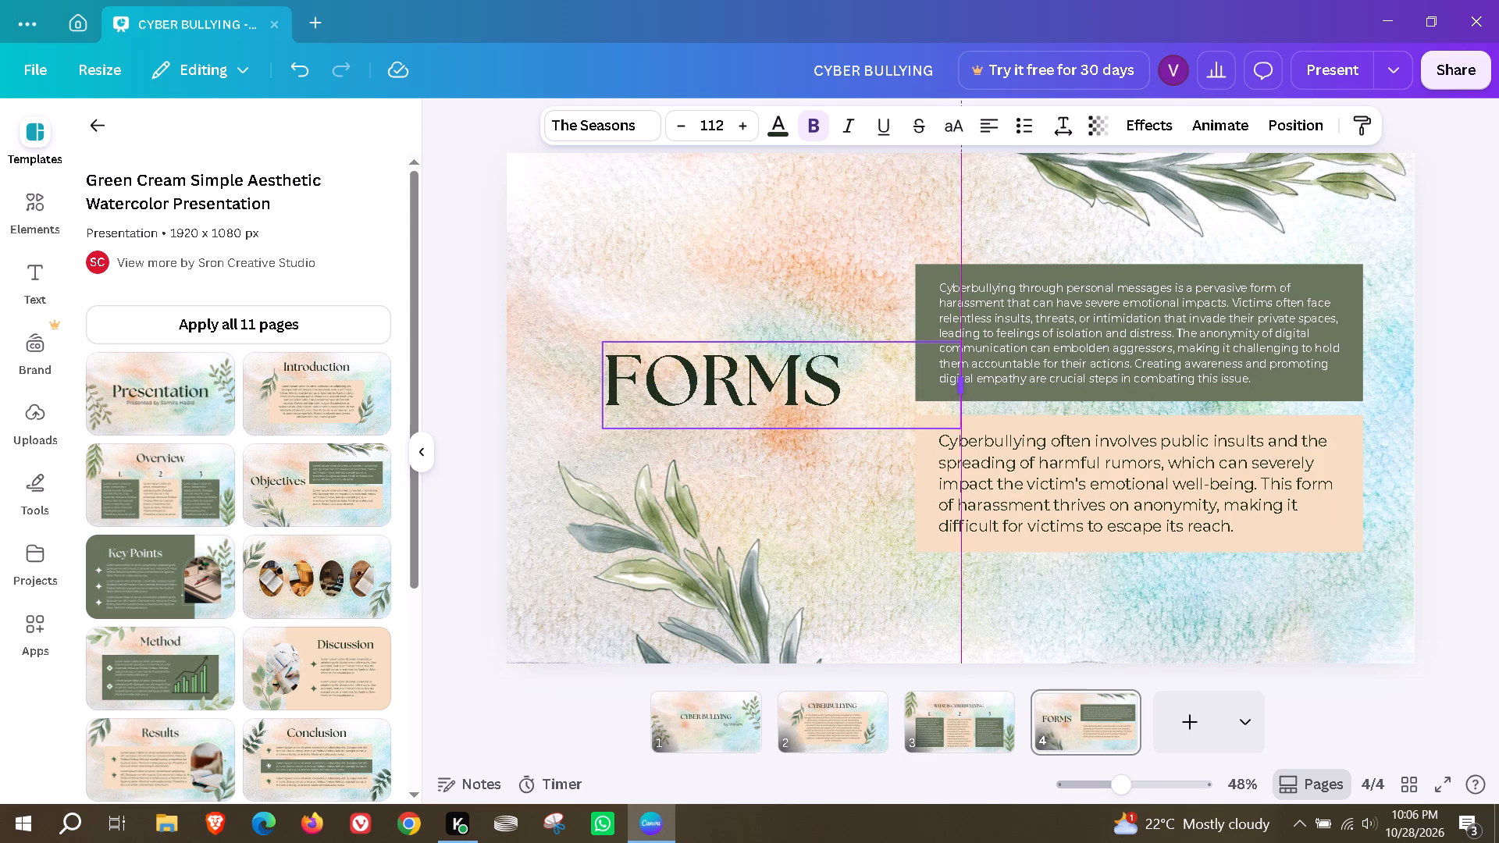
{"action": "left_click_drag", "start_coordinate": [947, 393], "coordinate": [867, 397]}
{"action": "left_click", "coordinate": [910, 605]}
Add the template's "Key Points" page to the presentation as page 5.
{"action": "scroll", "coordinate": [243, 533], "scroll_direction": "down", "scroll_amount": 2}
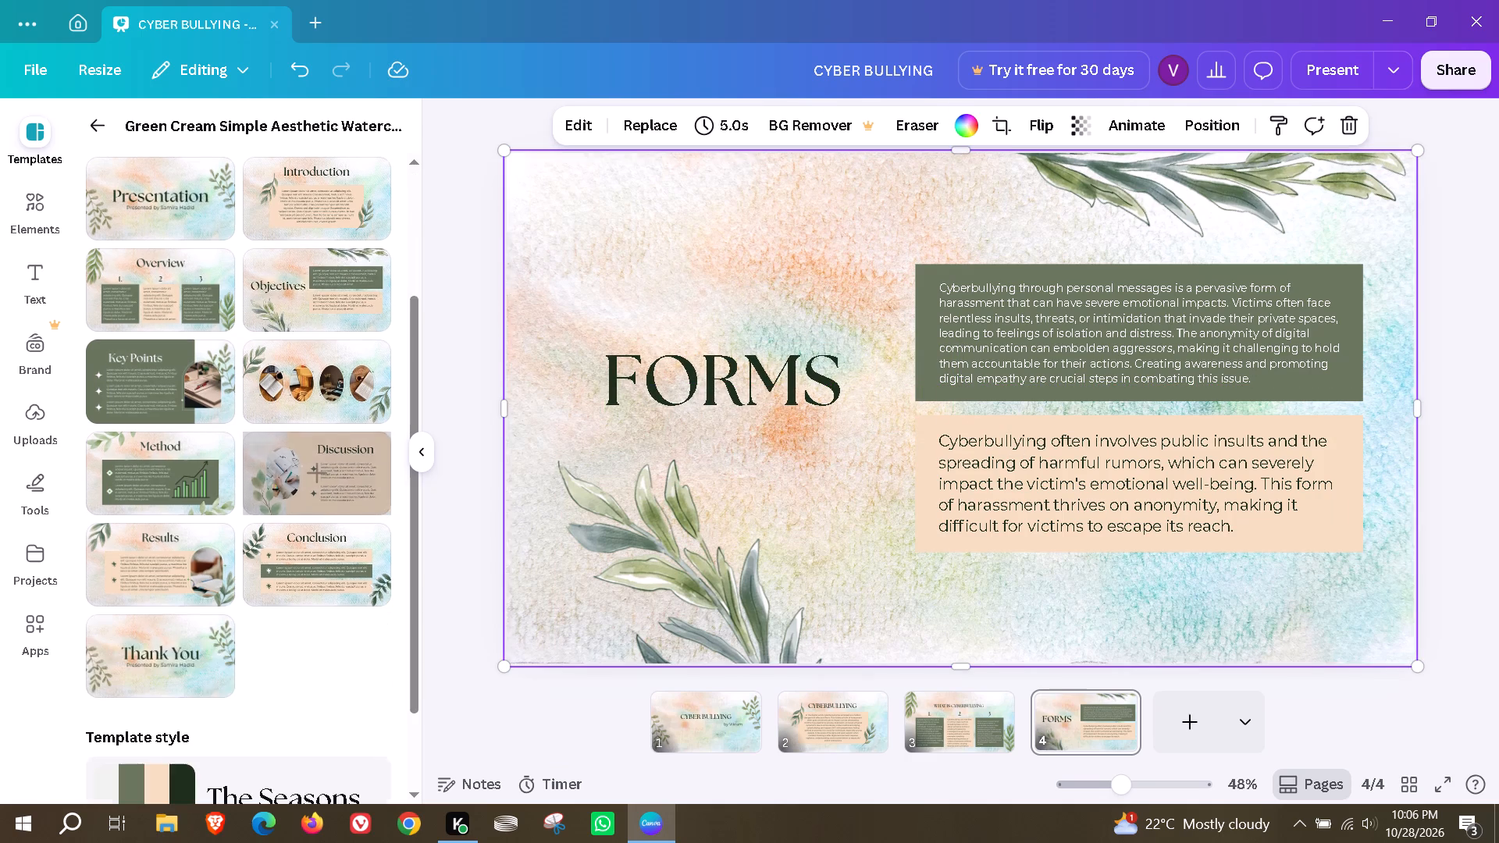
{"action": "left_click", "coordinate": [162, 400]}
{"action": "left_click", "coordinate": [856, 462]}
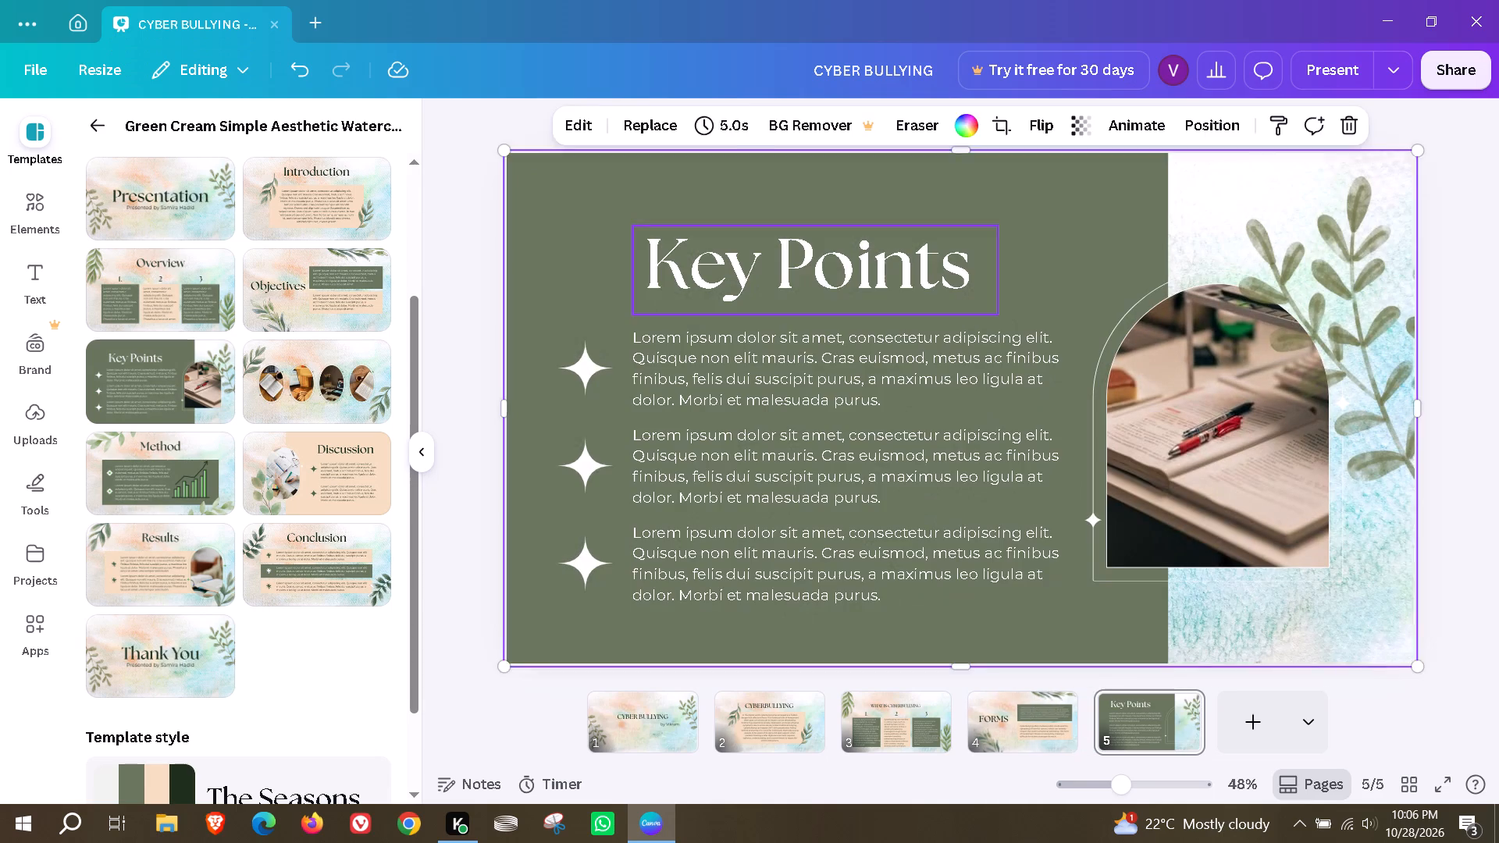
Replace the "Key Points" heading on page 5 with "WHY IT HAPPENS".
{"action": "double_click", "coordinate": [898, 265]}
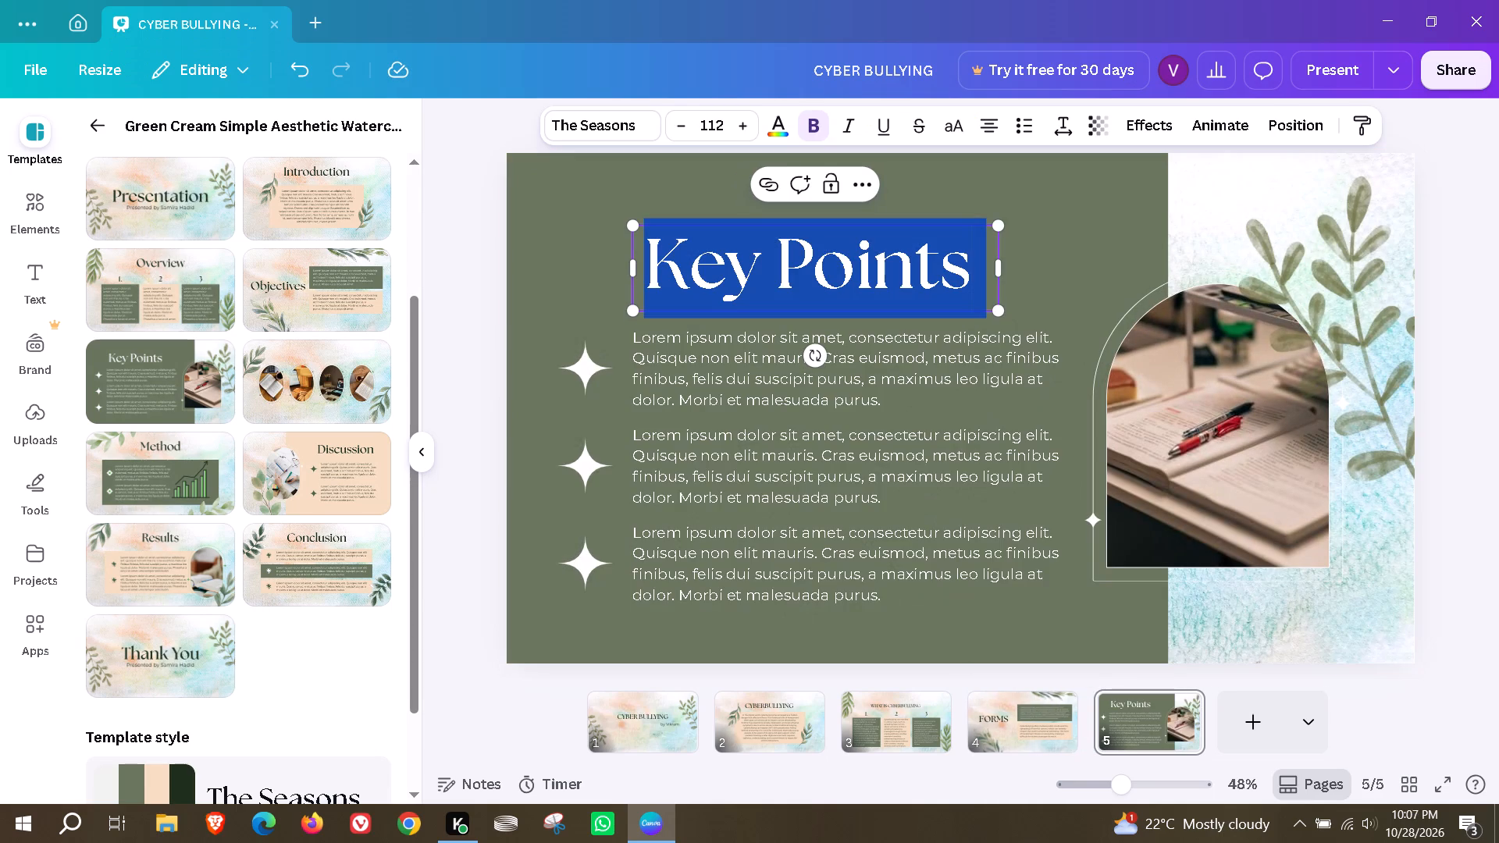
{"action": "type", "text": "WHY IS"}
{"action": "key", "text": "shift+BackSpace"}
{"action": "type", "text": "T HAPPENS"}
Widen the "WHY IT HAPPENS" text box and shrink its text so the heading fits on one line above the paragraphs.
{"action": "left_click_drag", "start_coordinate": [1004, 325], "coordinate": [1052, 325]}
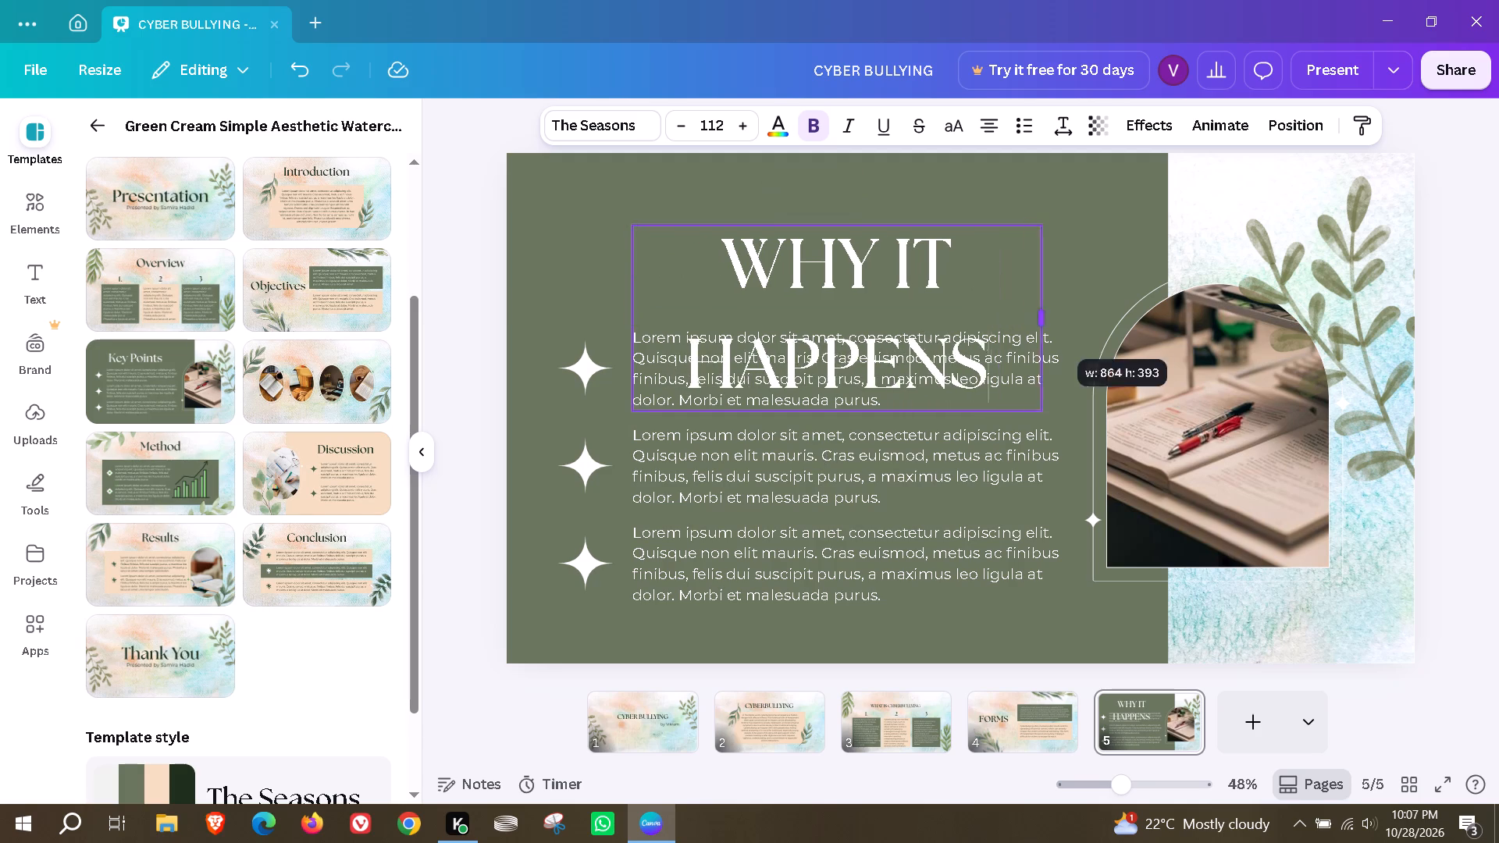
{"action": "left_click_drag", "start_coordinate": [1052, 325], "coordinate": [1062, 325]}
{"action": "left_click_drag", "start_coordinate": [1054, 414], "coordinate": [972, 315]}
{"action": "left_click_drag", "start_coordinate": [957, 300], "coordinate": [1062, 309]}
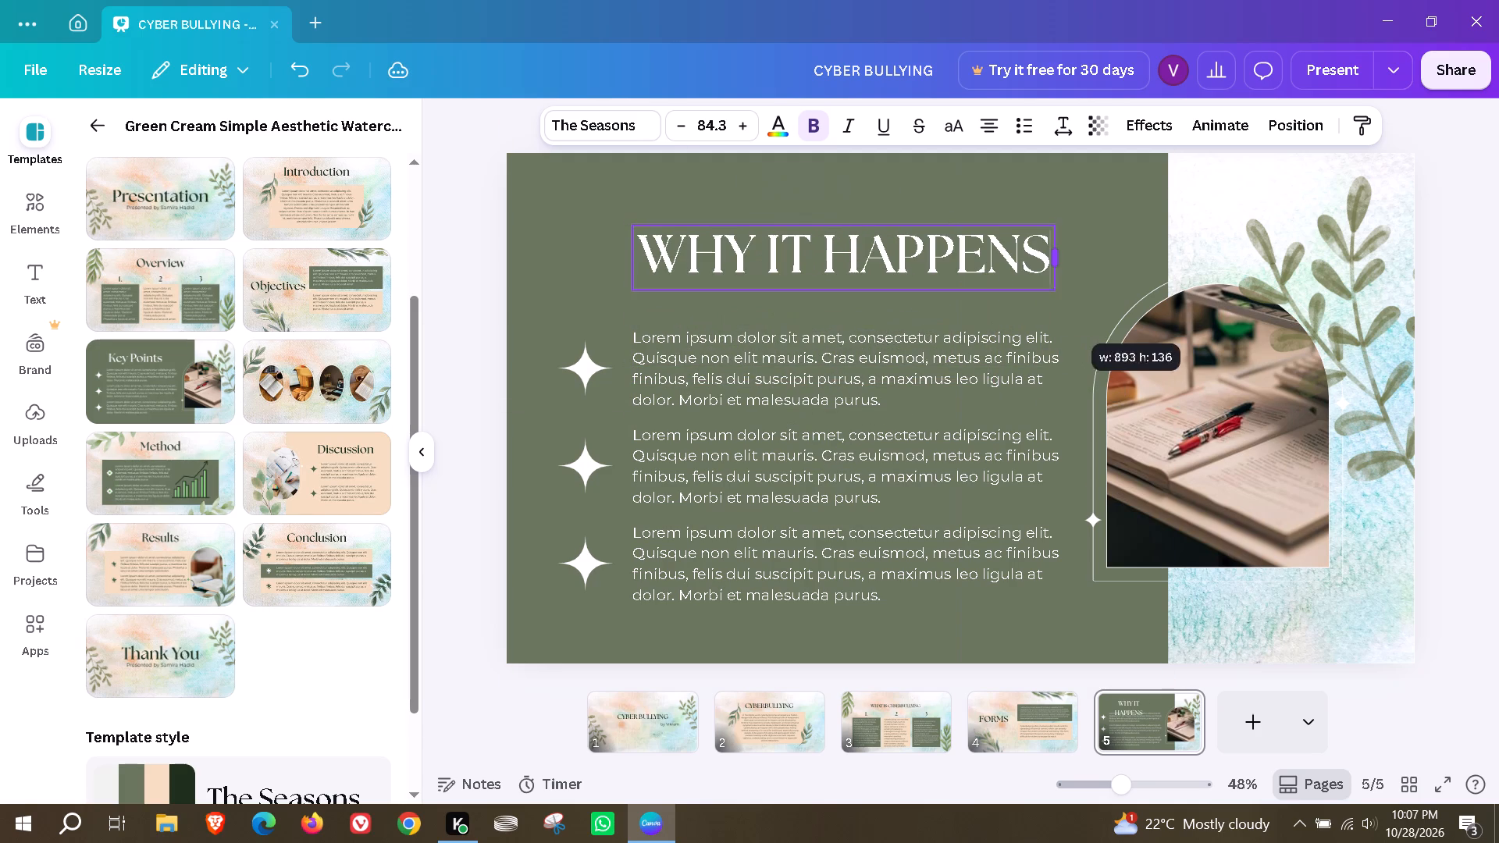
{"action": "left_click_drag", "start_coordinate": [1062, 309], "coordinate": [1081, 309]}
{"action": "left_click_drag", "start_coordinate": [1081, 291], "coordinate": [1037, 279]}
Replace page 5's first placeholder paragraph with Magic Write output from the prompt "generate 4 points why cyberbullying happens".
{"action": "double_click", "coordinate": [785, 357]}
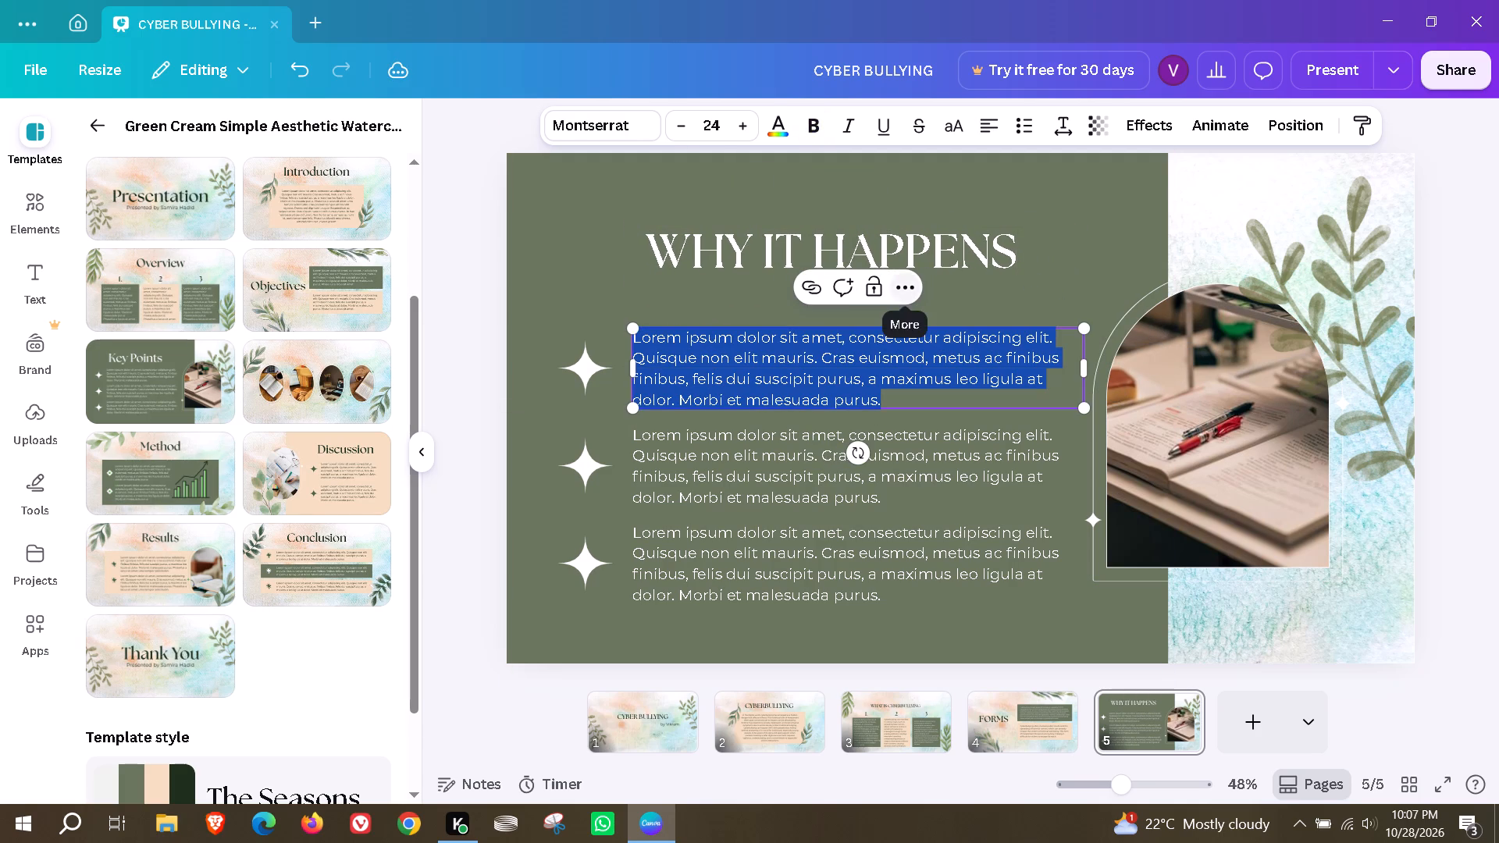
{"action": "left_click", "coordinate": [898, 288]}
{"action": "scroll", "coordinate": [937, 568], "scroll_direction": "down", "scroll_amount": 3}
{"action": "left_click", "coordinate": [990, 744]}
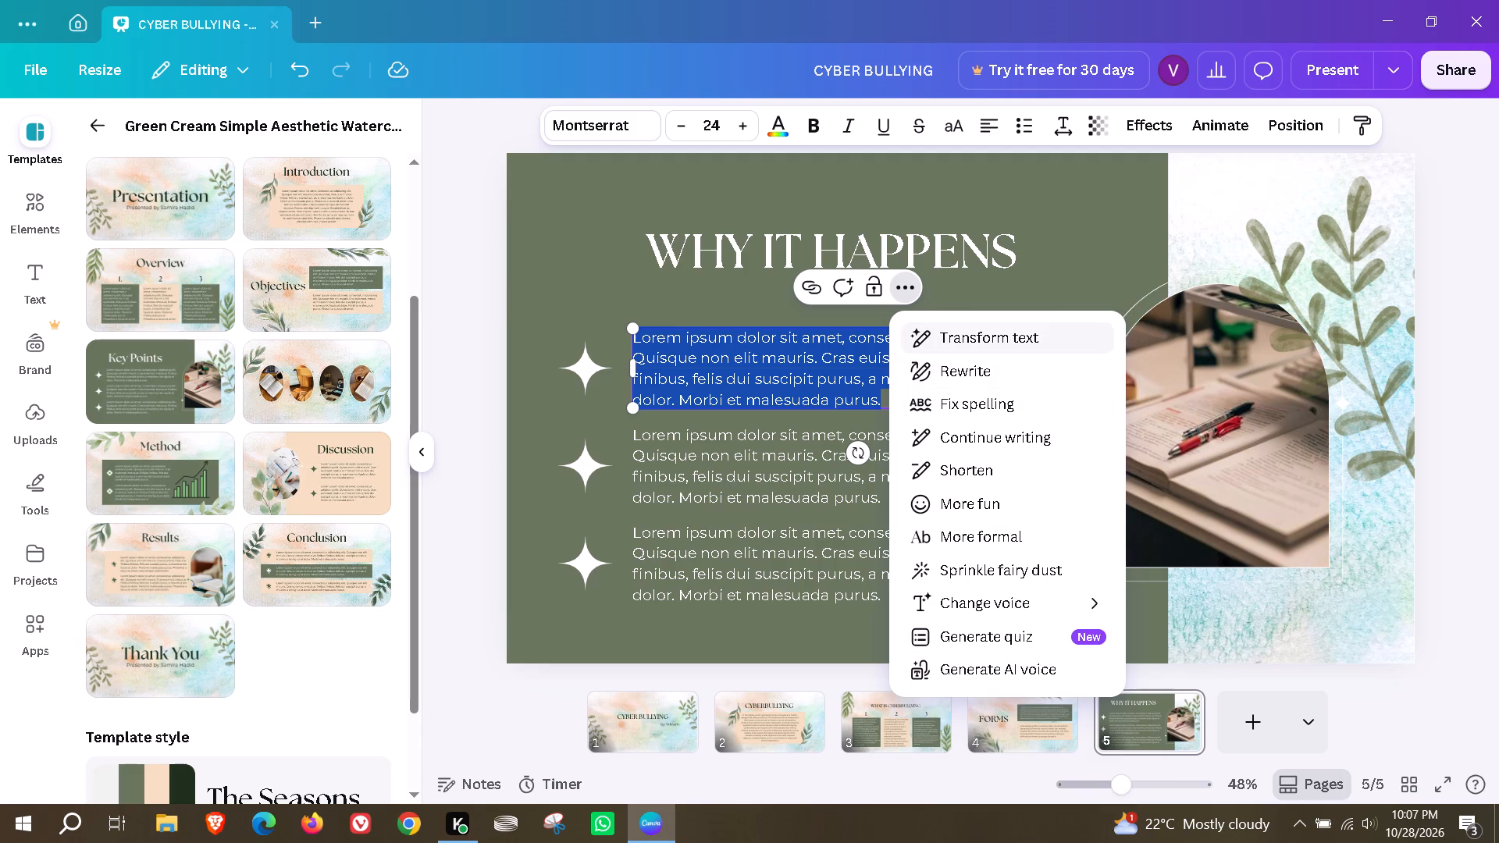
{"action": "left_click", "coordinate": [984, 330]}
{"action": "type", "text": "generat"}
{"action": "key", "text": "space"}
{"action": "key", "text": "BackSpace"}
{"action": "type", "text": "e"}
{"action": "key", "text": "space"}
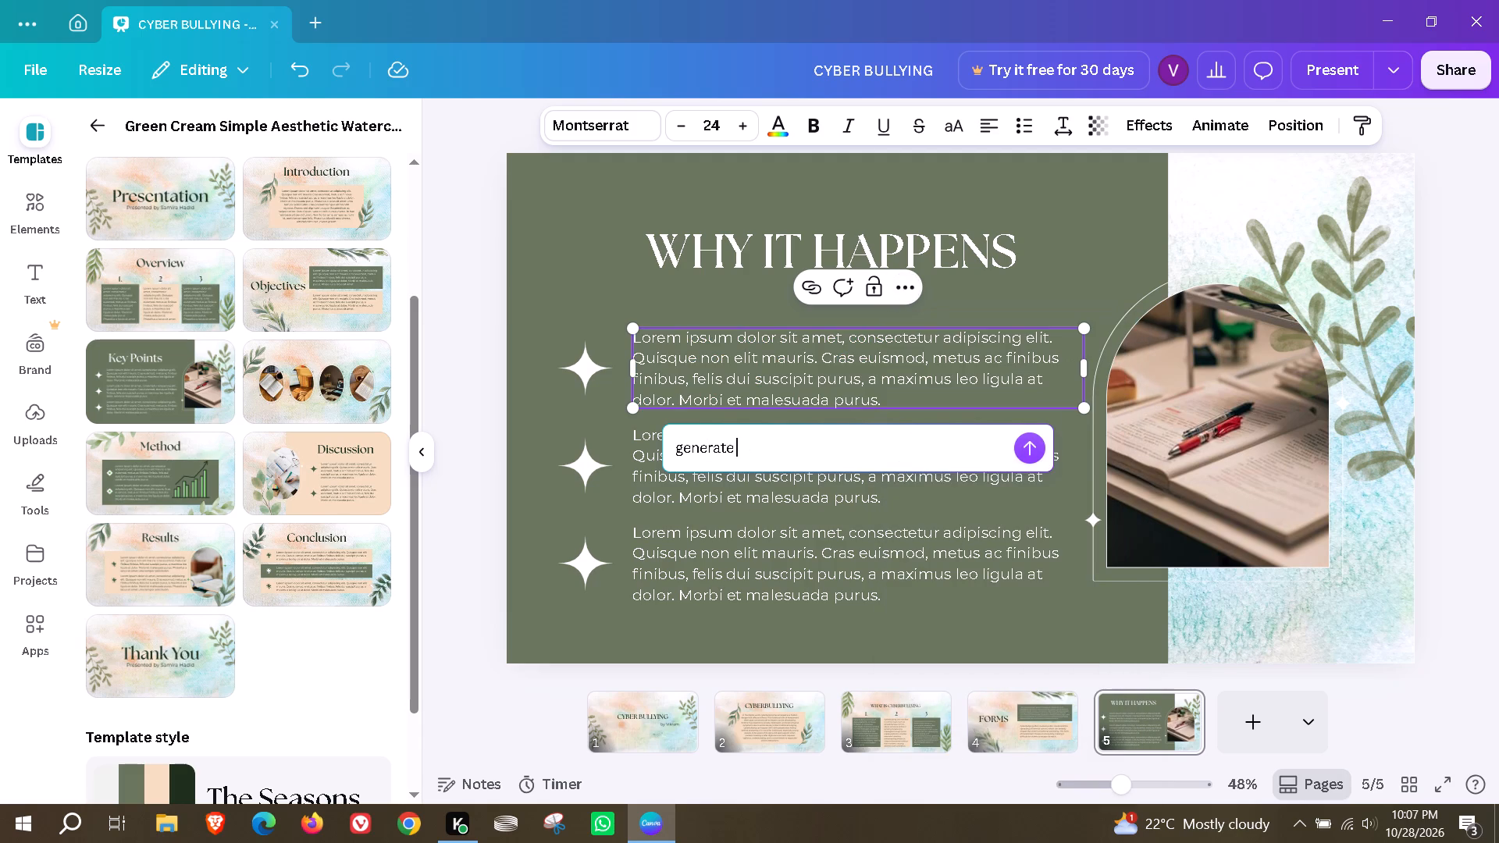
{"action": "type", "text": "4 points h"}
{"action": "key", "text": "BackSpace"}
{"action": "type", "text": "why cyberbullying happens"}
{"action": "key", "text": "Return"}
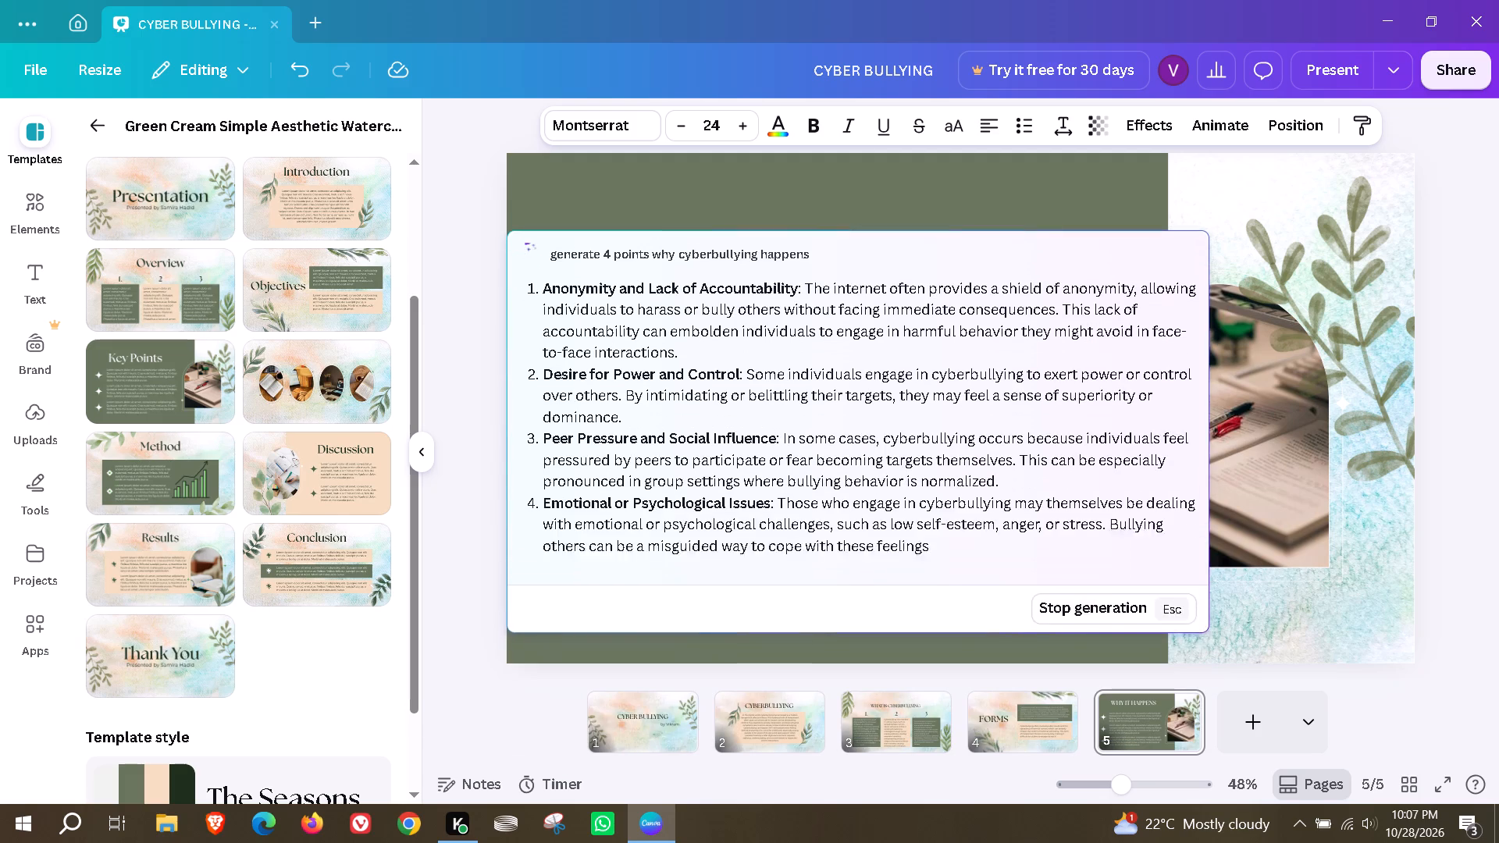
{"action": "left_click", "coordinate": [1098, 613]}
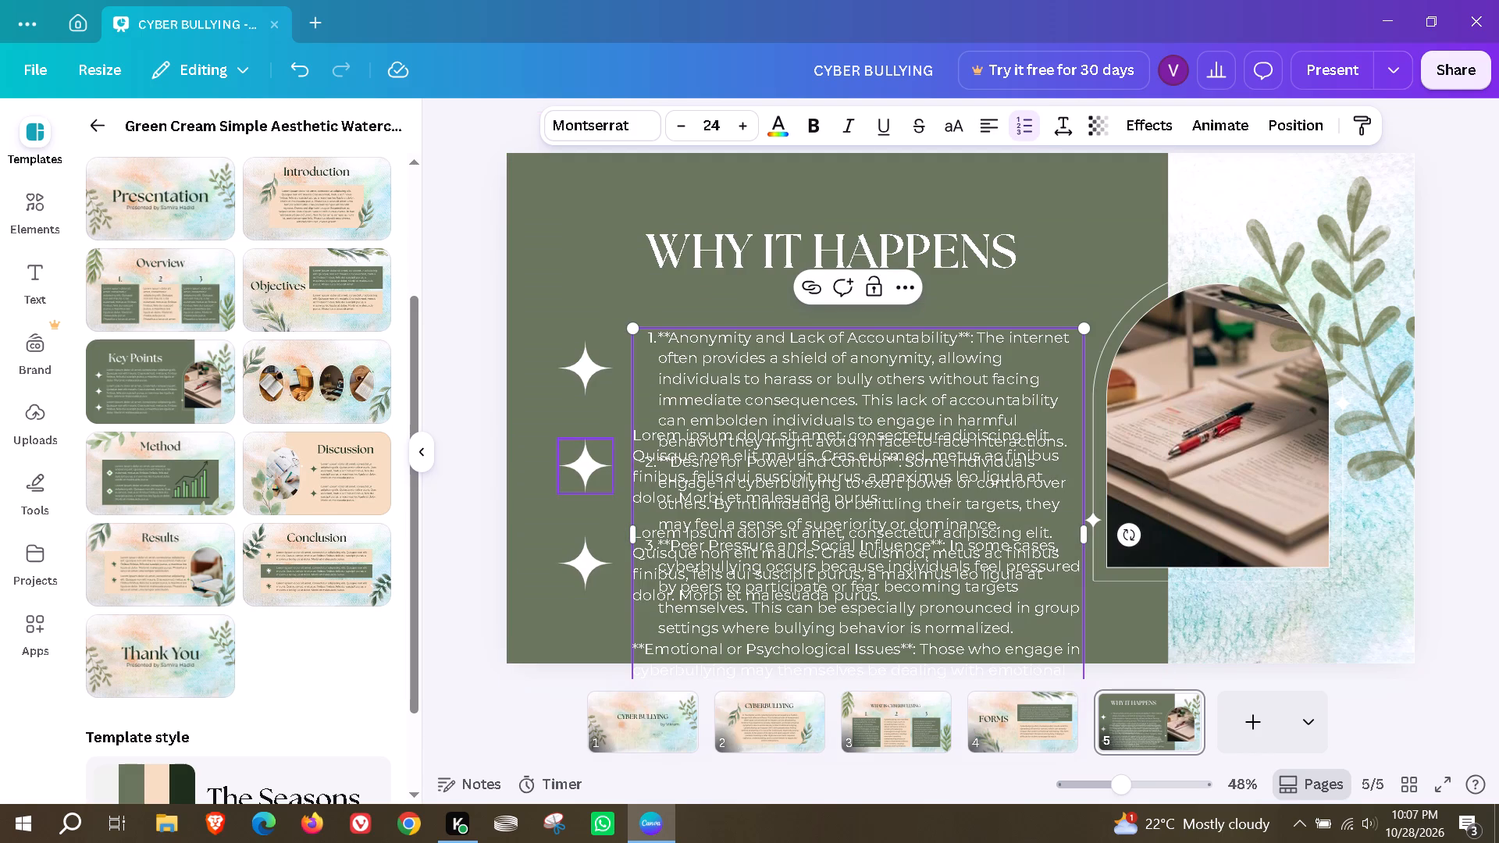
Move the generated points text right, over the photo, away from the star bullets.
{"action": "left_click", "coordinate": [598, 391]}
{"action": "left_click_drag", "start_coordinate": [749, 393], "coordinate": [1025, 361]}
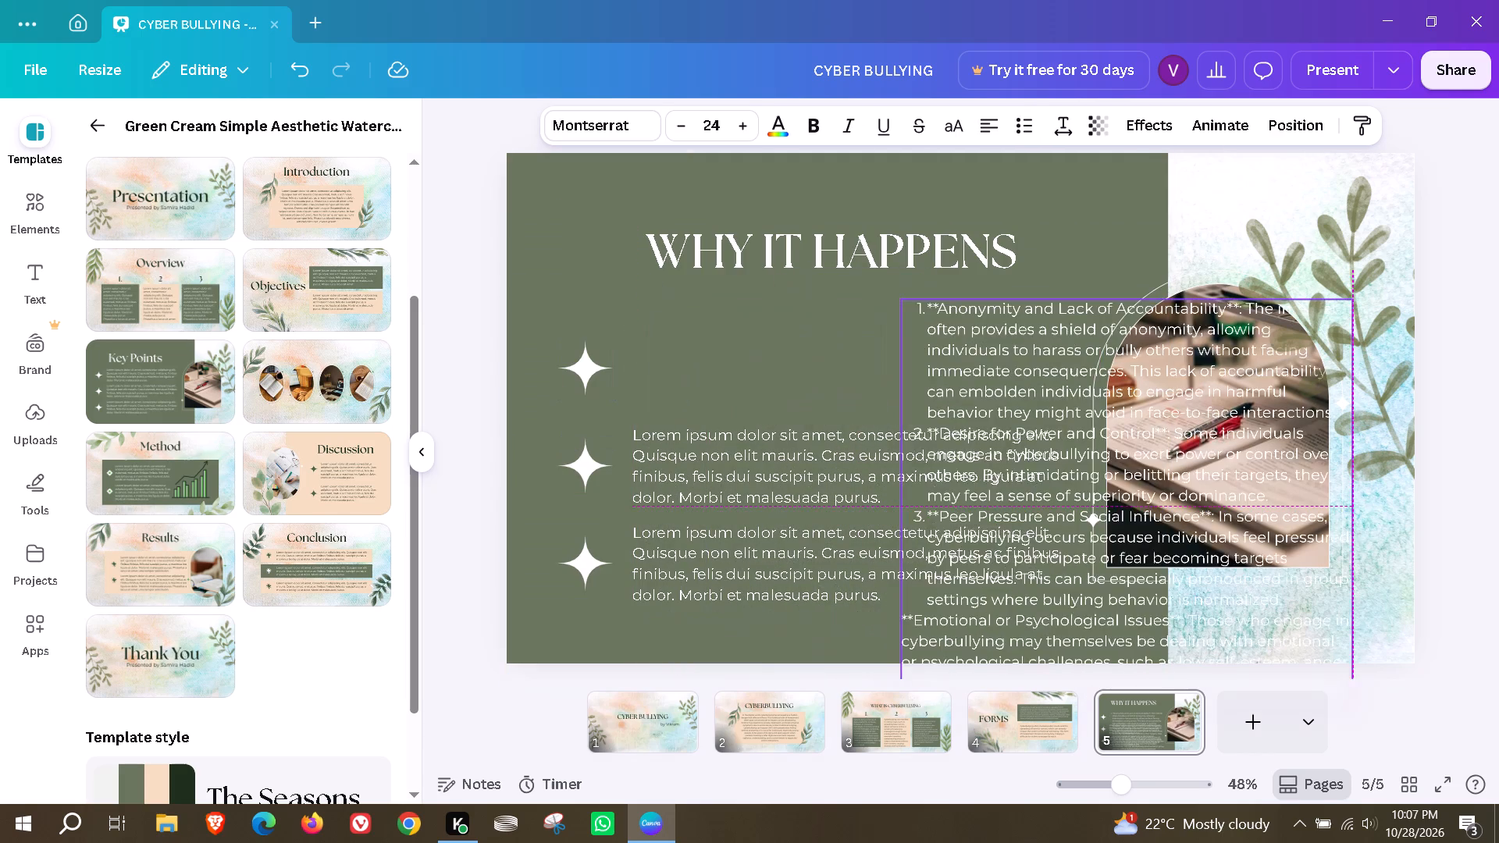
{"action": "left_click_drag", "start_coordinate": [1025, 361], "coordinate": [1002, 360]}
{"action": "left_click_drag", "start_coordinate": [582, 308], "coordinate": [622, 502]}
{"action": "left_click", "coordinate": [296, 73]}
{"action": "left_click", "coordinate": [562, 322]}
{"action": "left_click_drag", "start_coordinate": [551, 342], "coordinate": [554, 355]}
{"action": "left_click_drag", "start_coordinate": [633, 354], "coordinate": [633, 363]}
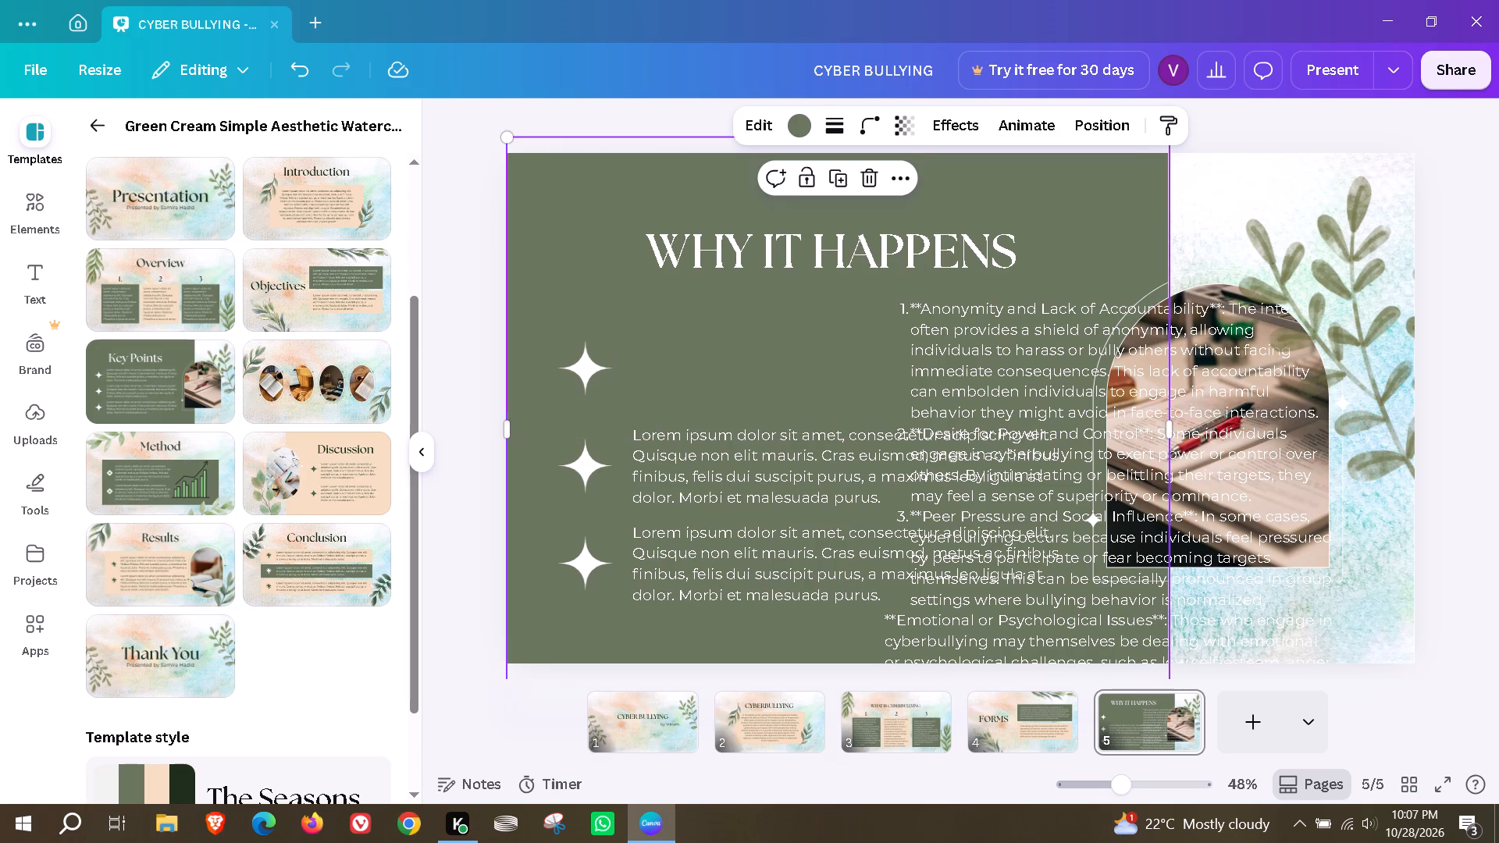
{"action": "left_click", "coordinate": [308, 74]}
Delete the three large white star bullets along the edge of page 5's green panel.
{"action": "left_click", "coordinate": [575, 388]}
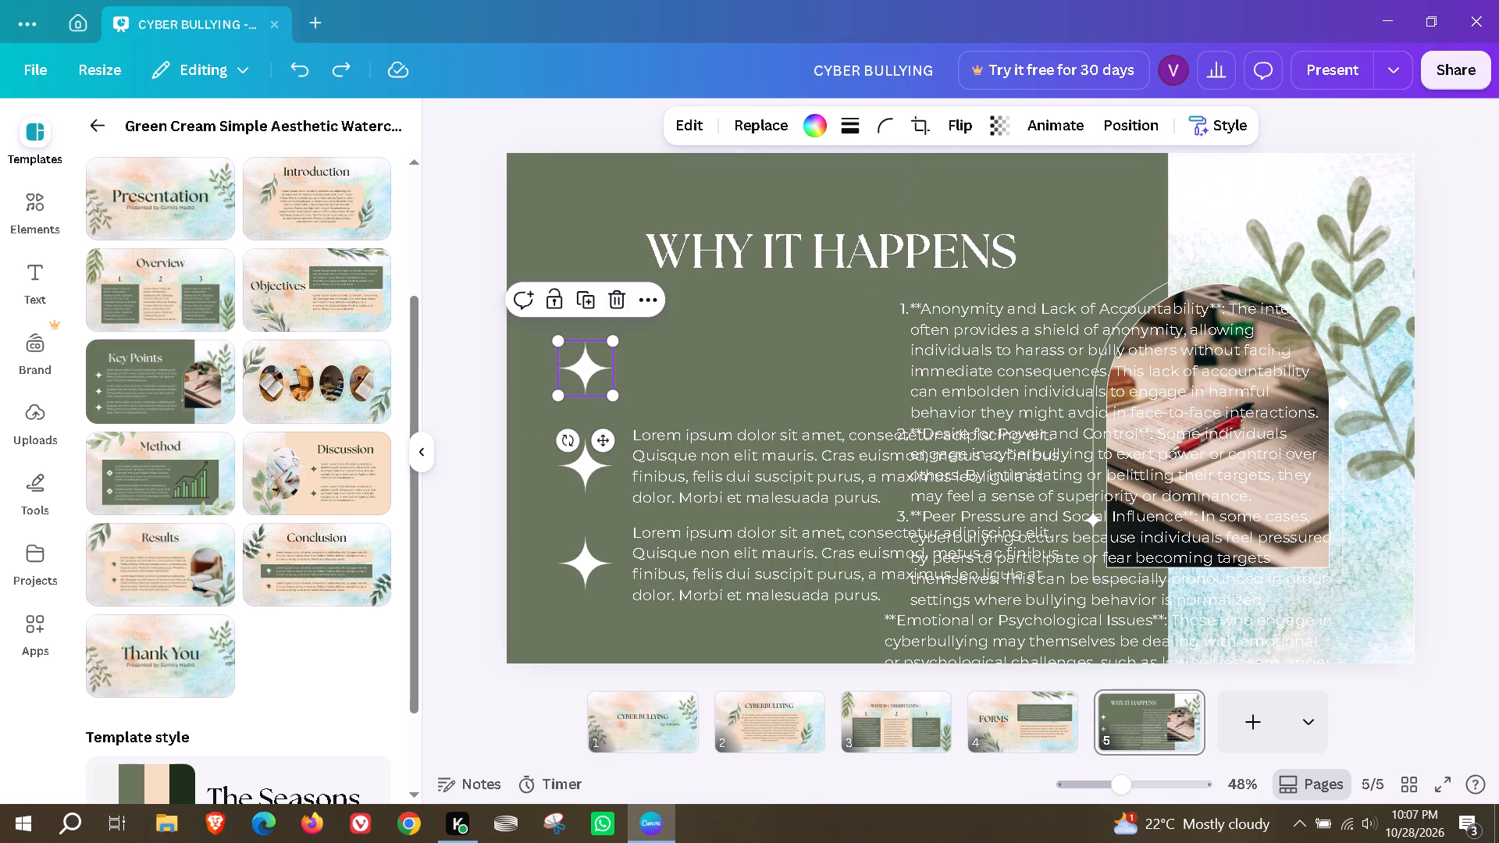
{"action": "left_click", "coordinate": [608, 303]}
{"action": "left_click", "coordinate": [601, 461]}
{"action": "left_click", "coordinate": [621, 400]}
{"action": "left_click", "coordinate": [597, 528]}
{"action": "left_click", "coordinate": [593, 556]}
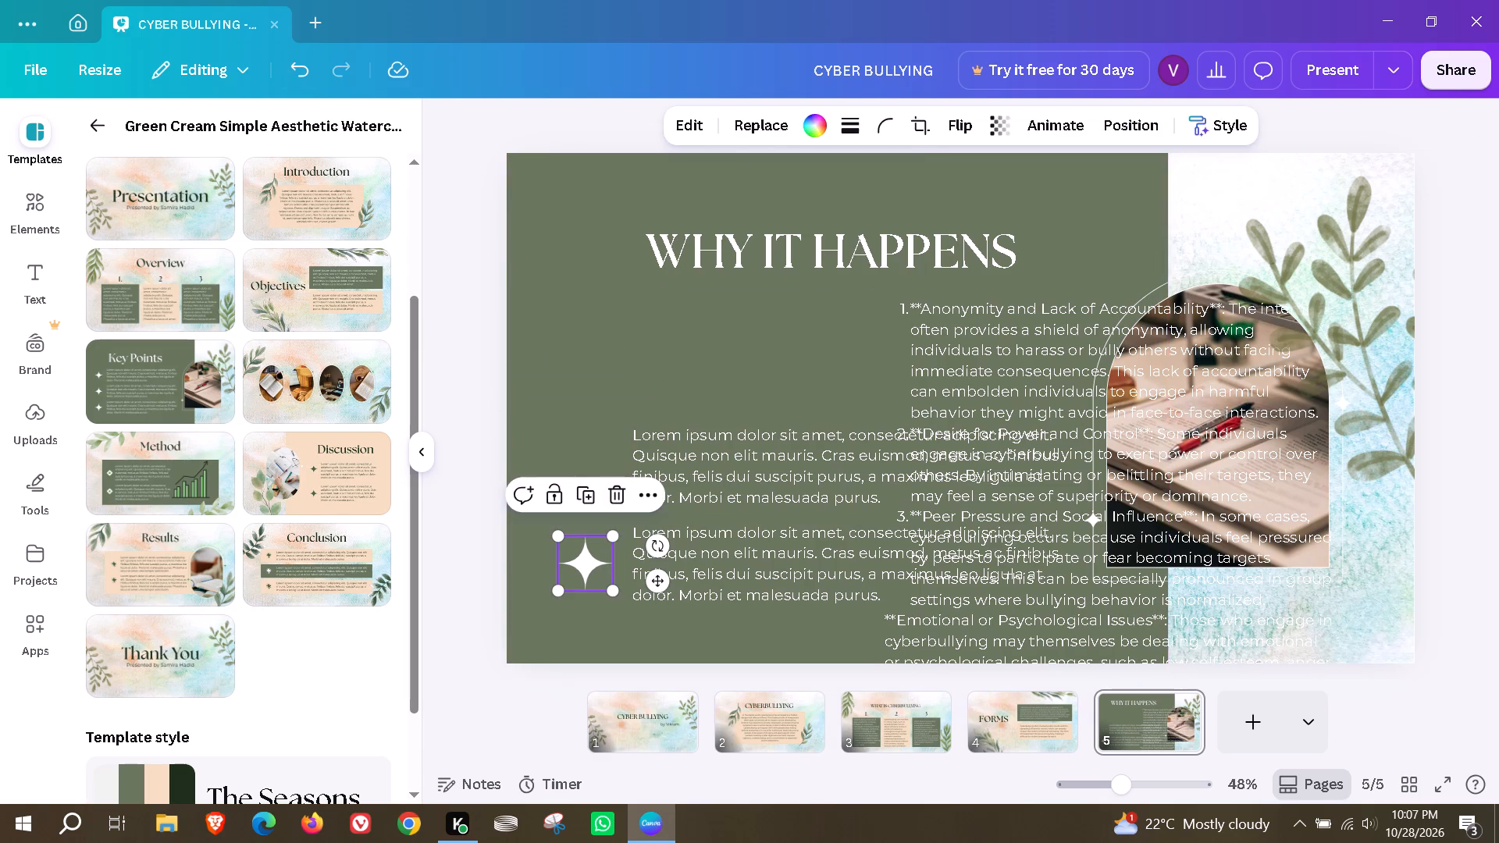
{"action": "left_click", "coordinate": [626, 493]}
Delete the two remaining lorem ipsum paragraphs on page 5.
{"action": "left_click", "coordinate": [660, 463]}
{"action": "left_click", "coordinate": [895, 393]}
{"action": "left_click", "coordinate": [716, 532]}
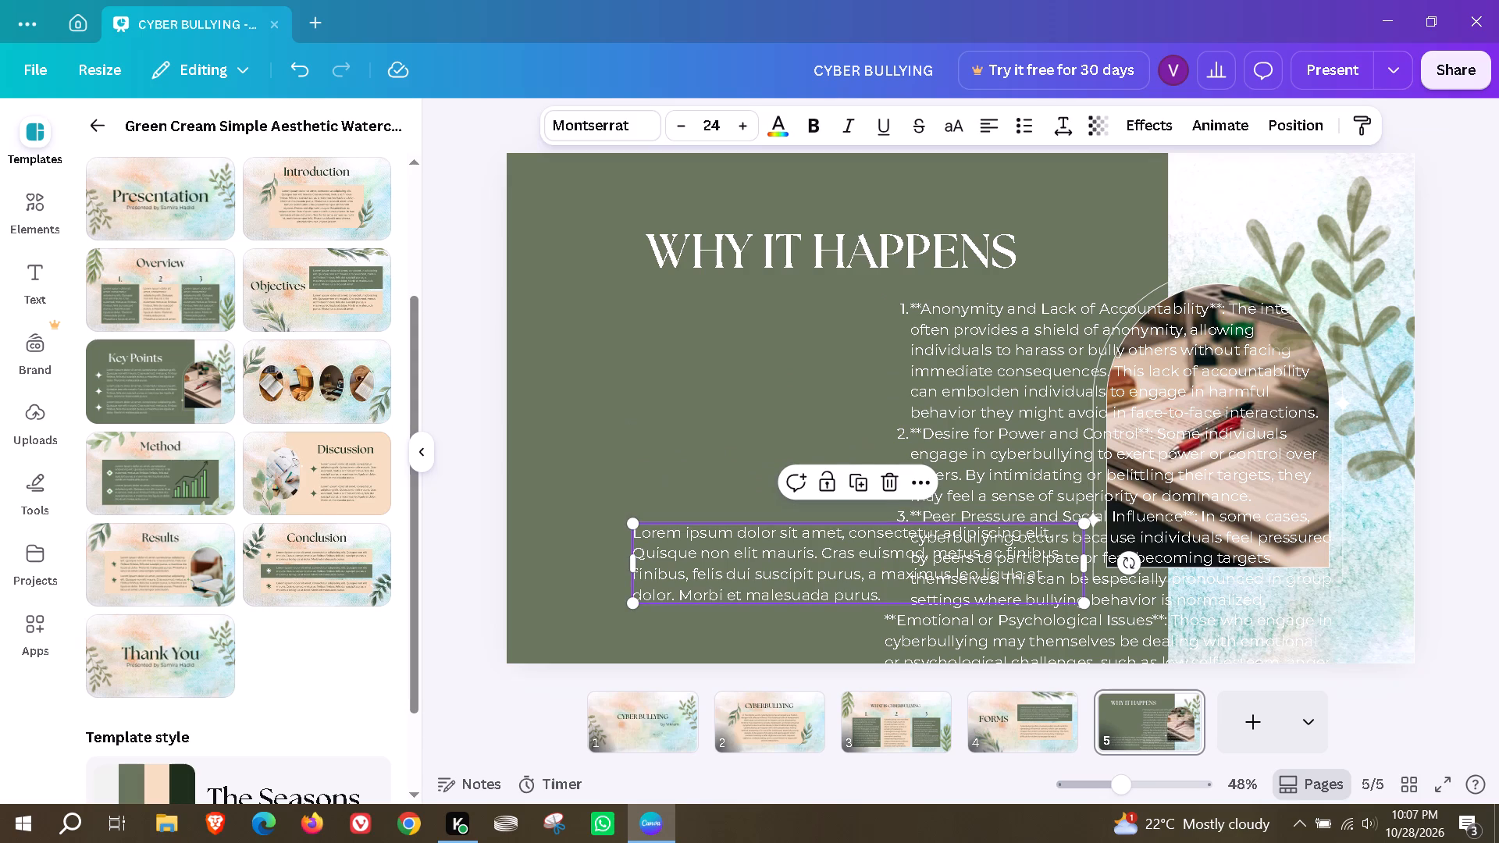
{"action": "left_click", "coordinate": [885, 482]}
Move the generated points onto page 5's green panel, widen their box and shrink the text to size 20.7 below the heading.
{"action": "left_click_drag", "start_coordinate": [984, 492], "coordinate": [657, 452]}
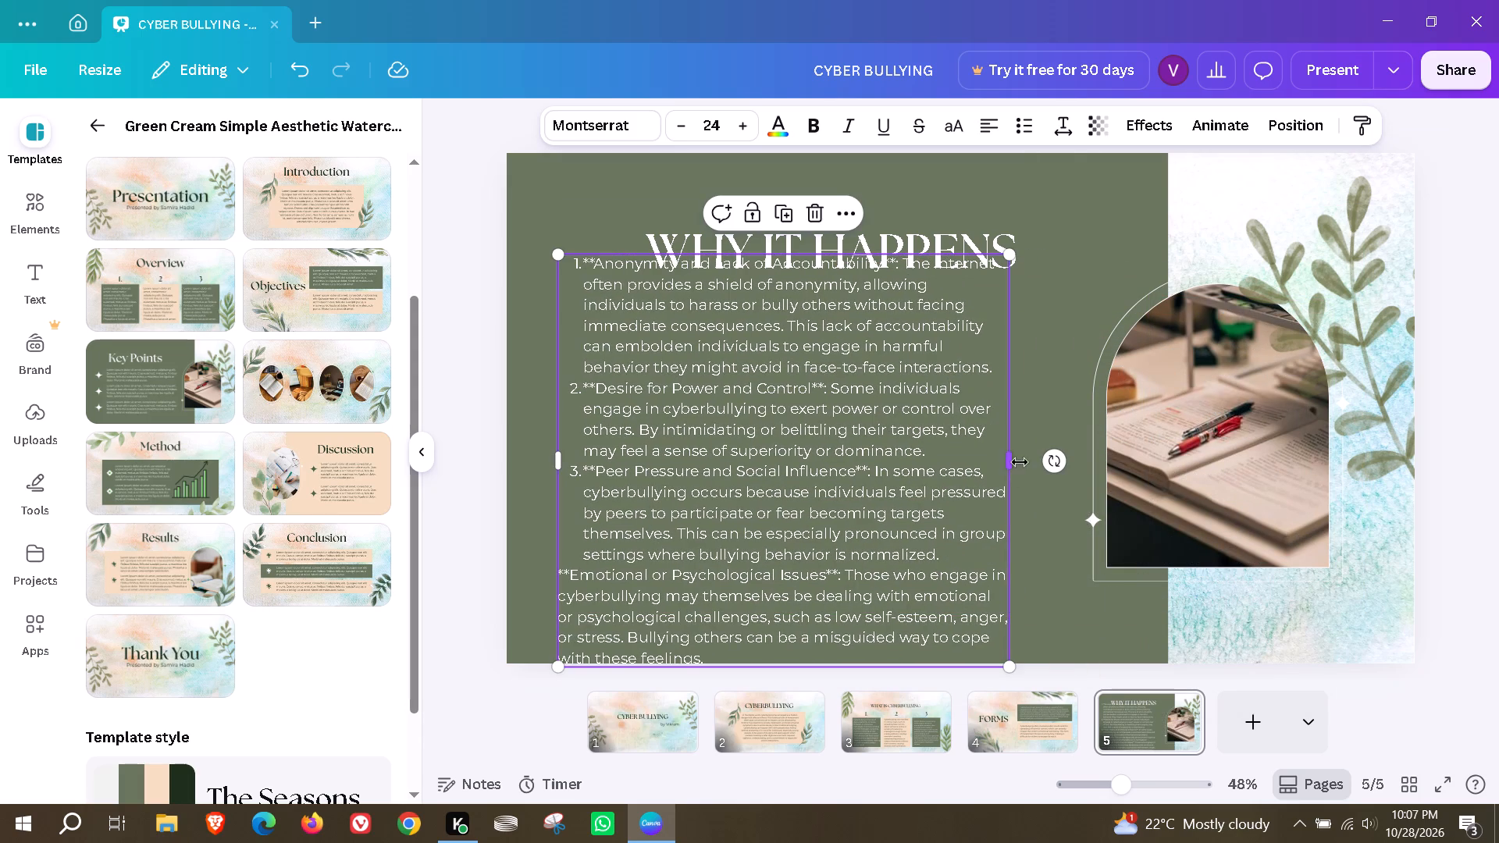
{"action": "left_click_drag", "start_coordinate": [1020, 462], "coordinate": [1116, 486]}
{"action": "left_click_drag", "start_coordinate": [1111, 606], "coordinate": [1024, 571]}
{"action": "left_click", "coordinate": [1100, 276]}
{"action": "left_click_drag", "start_coordinate": [849, 360], "coordinate": [877, 412]}
Nudge page 5's heading, extend it to "WHY IT HAPPENS ?" and widen its box so it fits on one line.
{"action": "left_click_drag", "start_coordinate": [899, 248], "coordinate": [888, 258]}
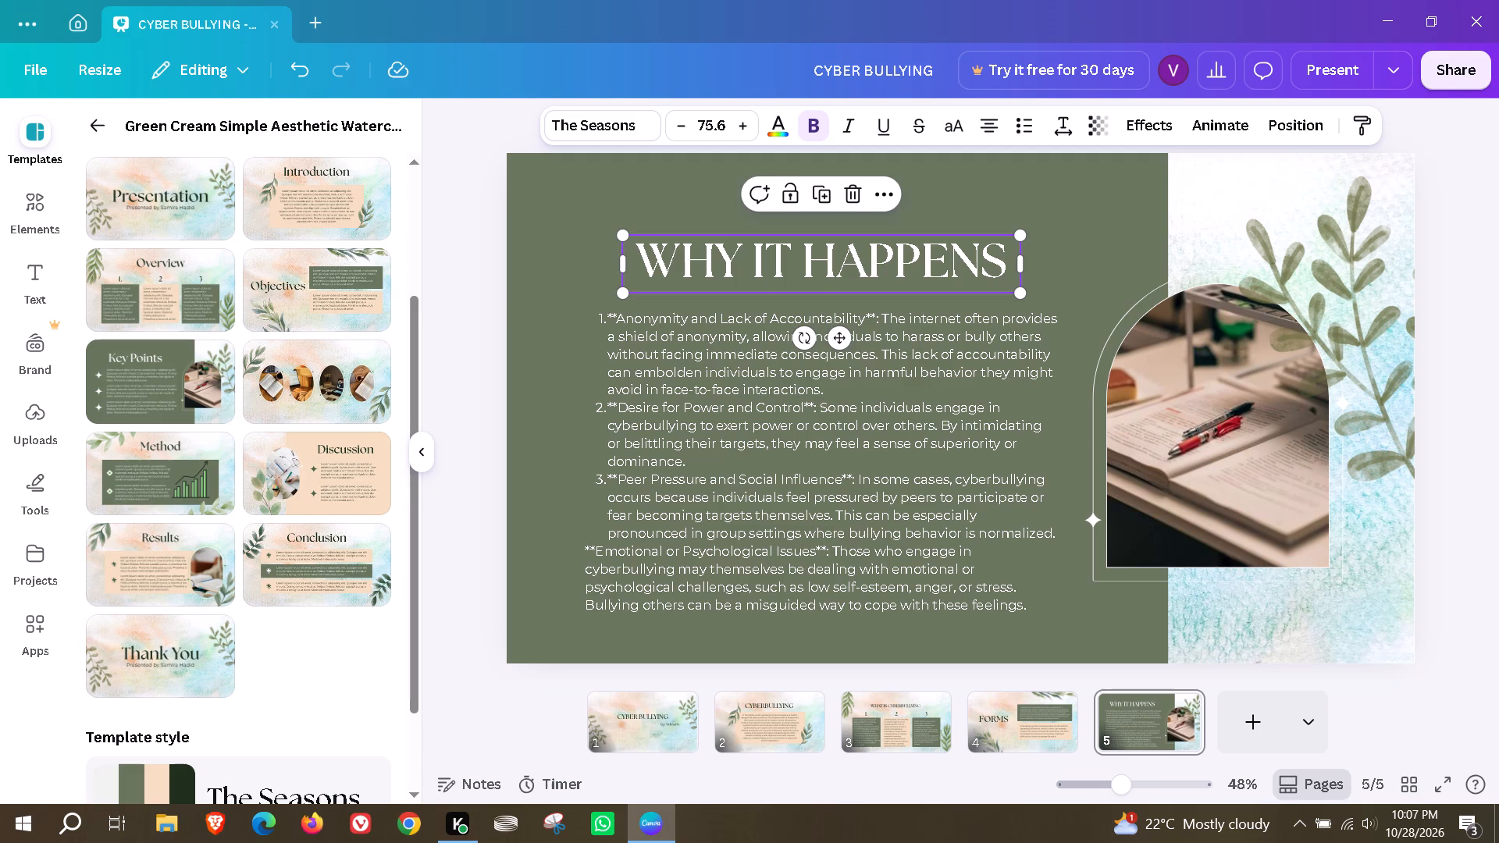
{"action": "left_click", "coordinate": [1006, 258]}
{"action": "key", "text": "space"}
{"action": "type", "text": "?"}
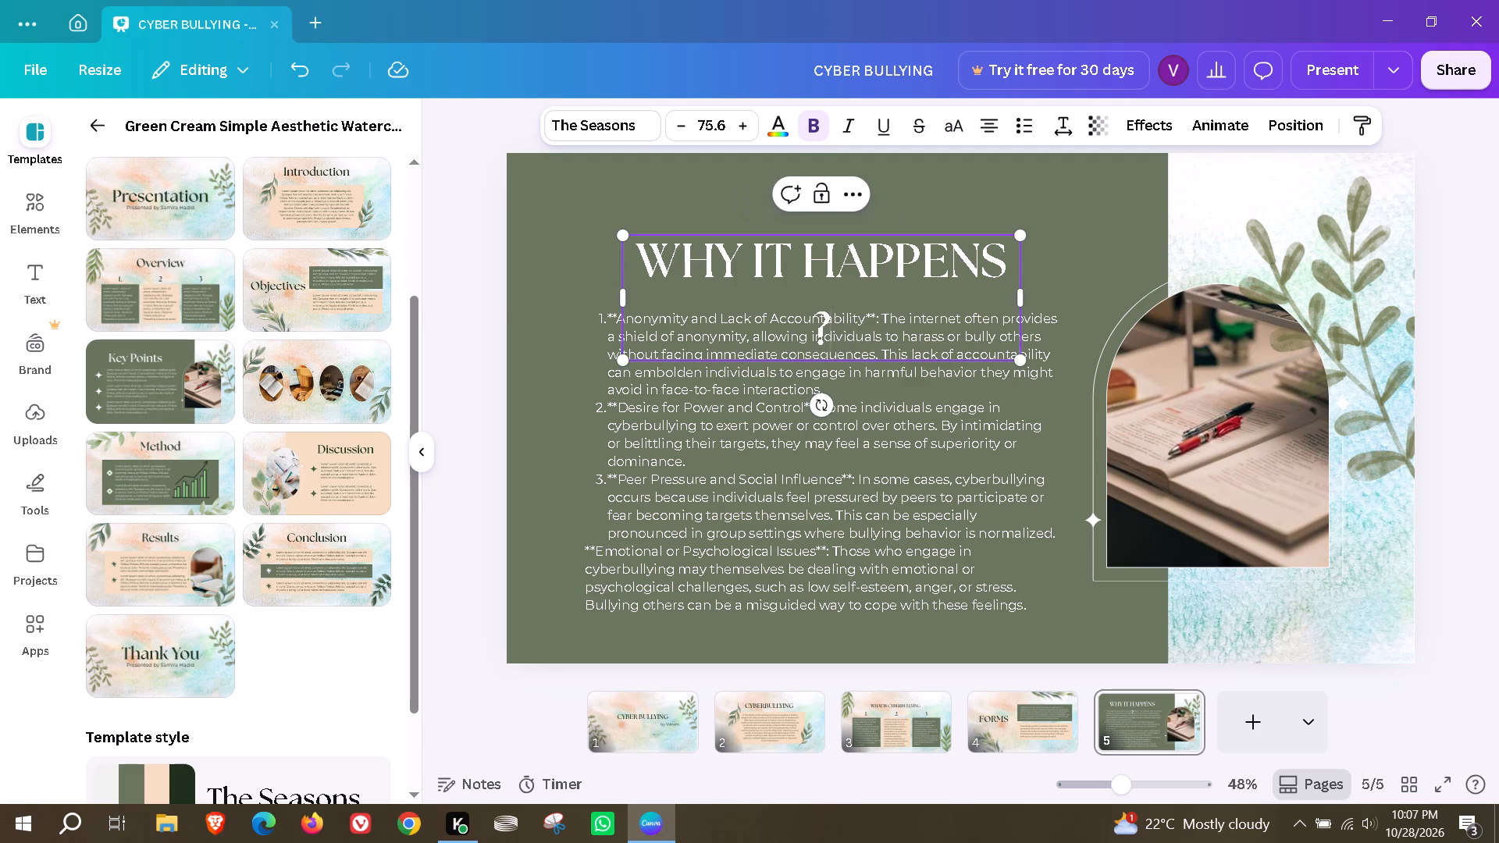
{"action": "left_click_drag", "start_coordinate": [1023, 297], "coordinate": [1070, 296]}
Reposition the generated points on page 5 slightly right and up, centred under the heading.
{"action": "left_click_drag", "start_coordinate": [937, 496], "coordinate": [955, 493]}
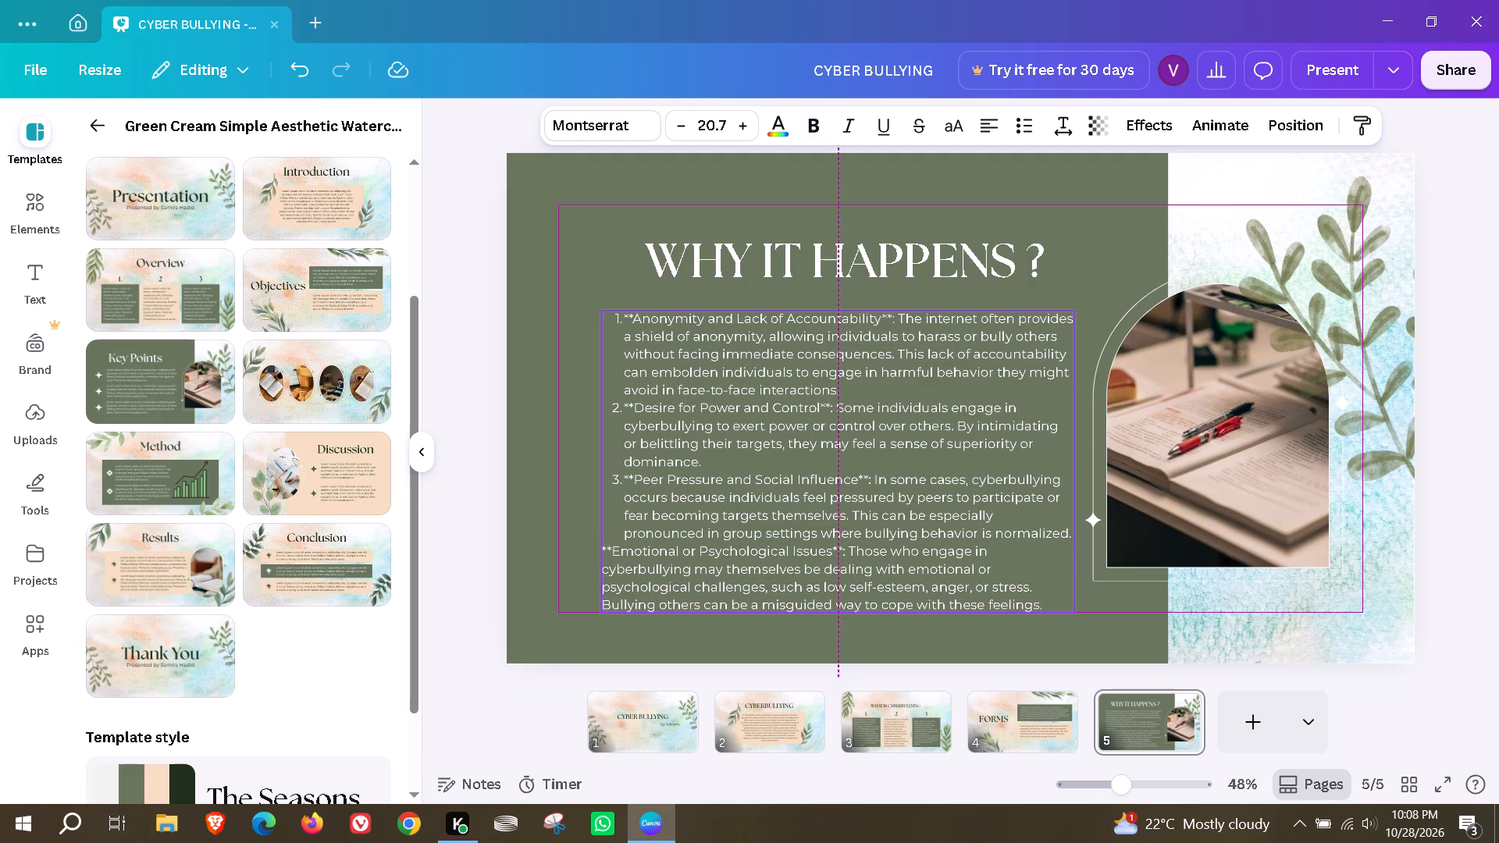
{"action": "left_click_drag", "start_coordinate": [955, 493], "coordinate": [949, 486]}
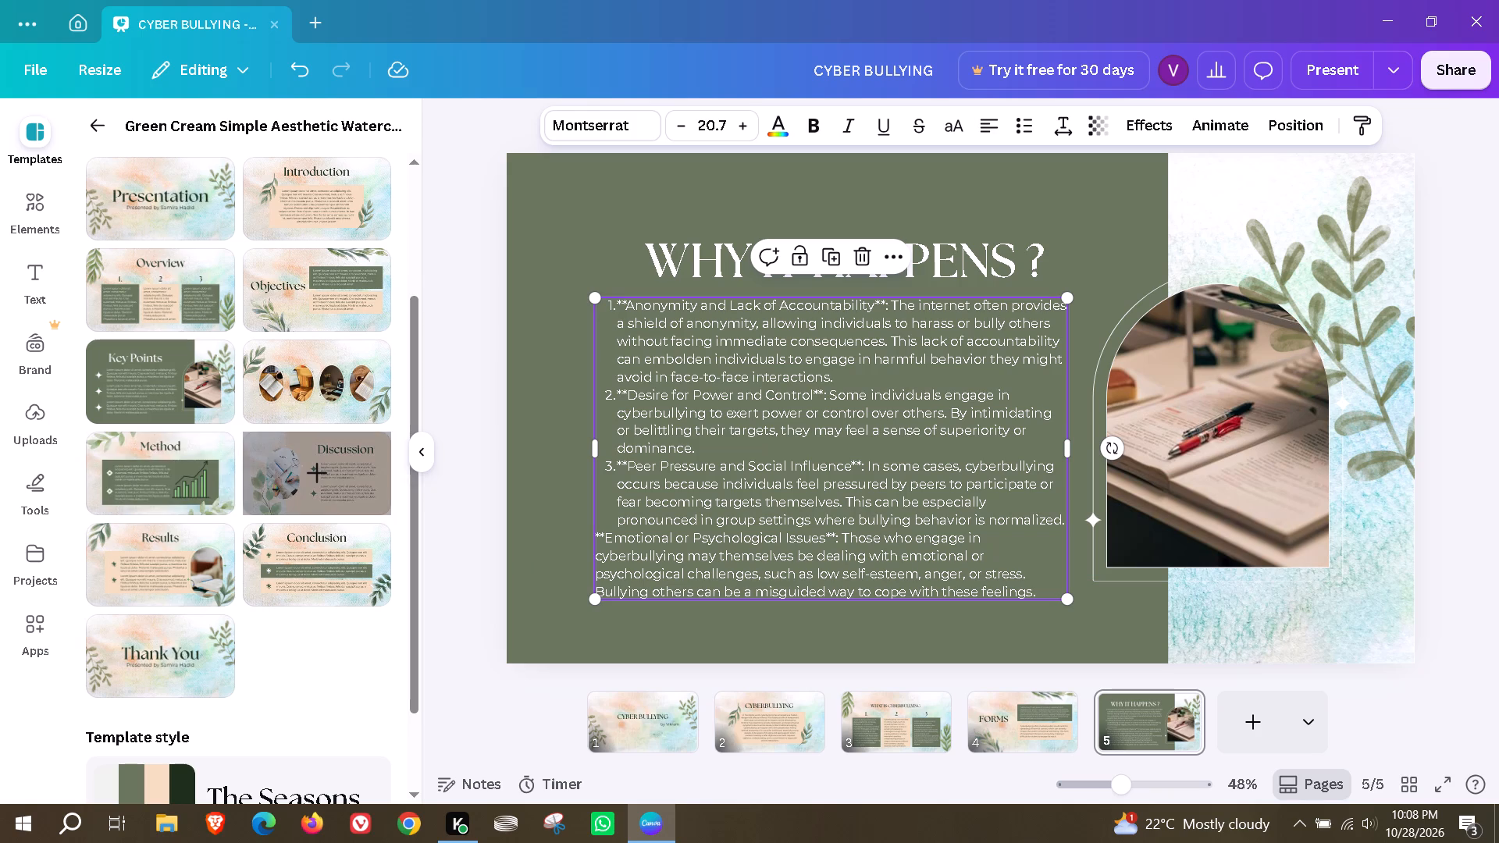
Add the template's Introduction layout as new page 6.
{"action": "scroll", "coordinate": [275, 377], "scroll_direction": "up", "scroll_amount": 1}
{"action": "left_click", "coordinate": [312, 296]}
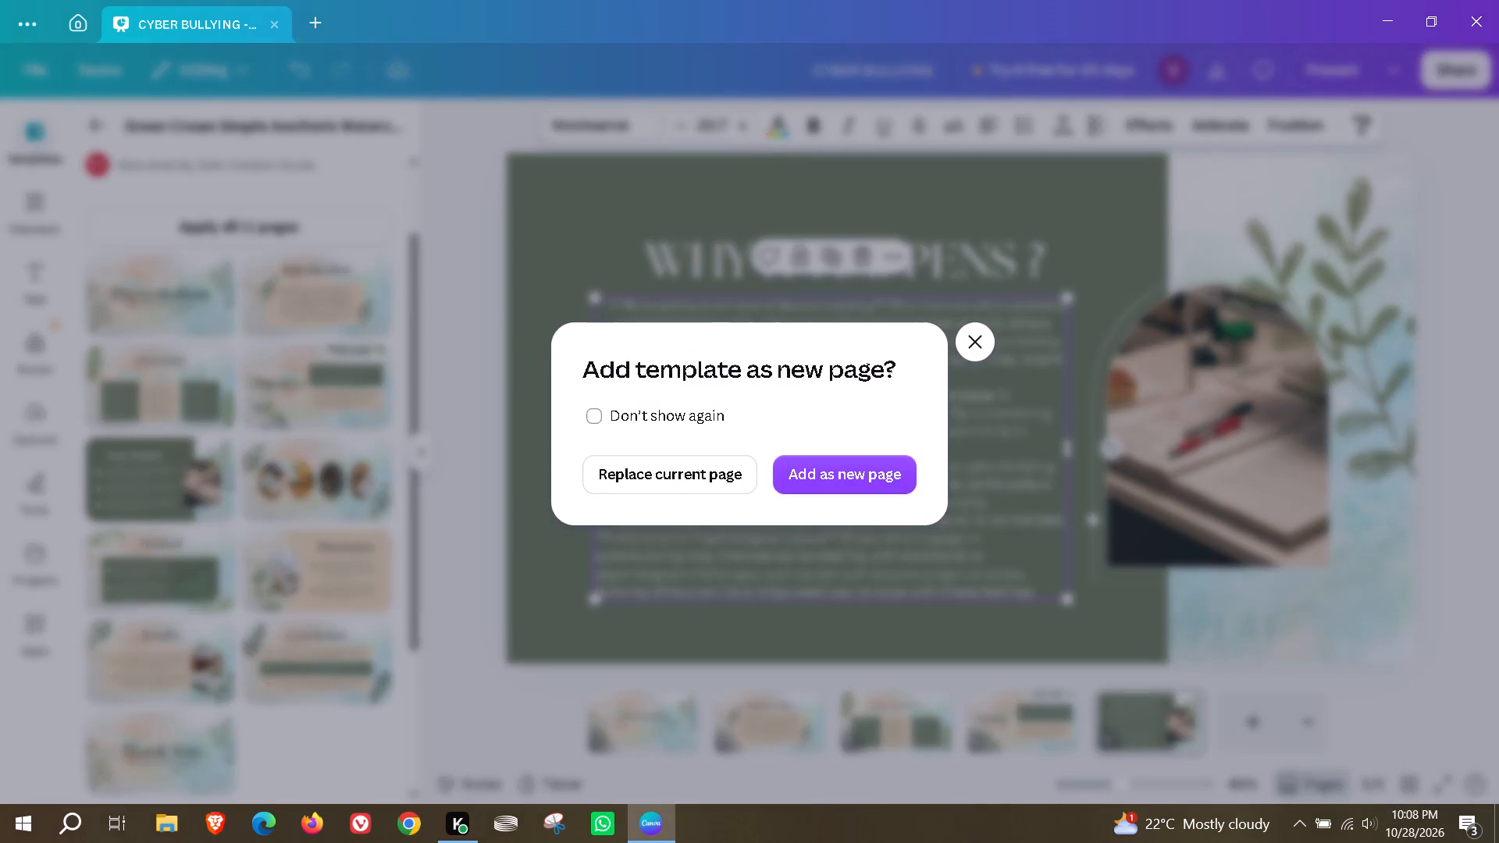
{"action": "left_click", "coordinate": [836, 478]}
Replace the "Introduction" heading on page 6 with "WHERE IT OCCUR?".
{"action": "double_click", "coordinate": [822, 251]}
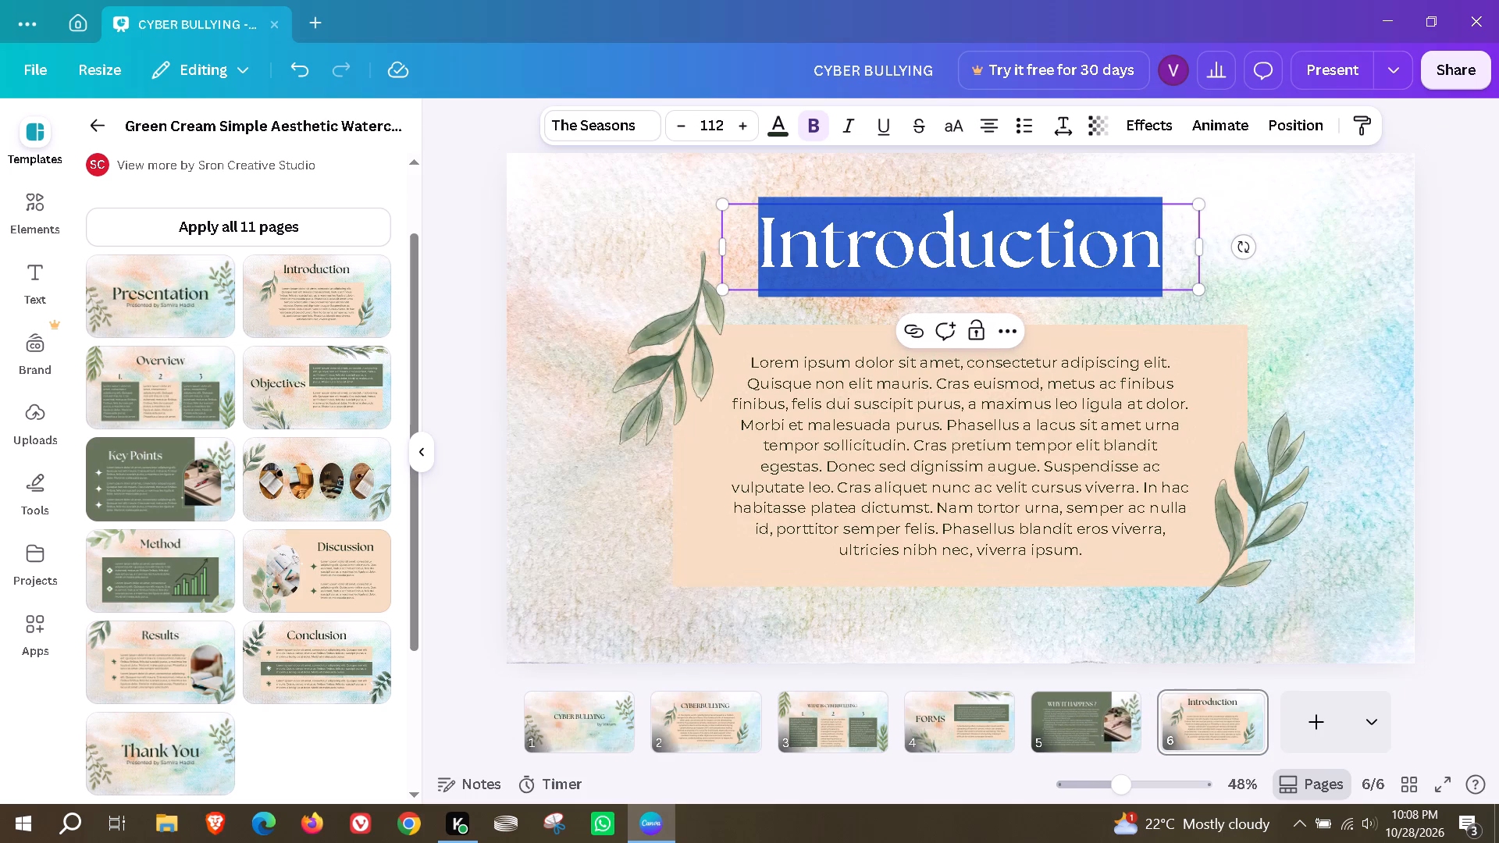
{"action": "type", "text": "WHERE IT OCCUR"}
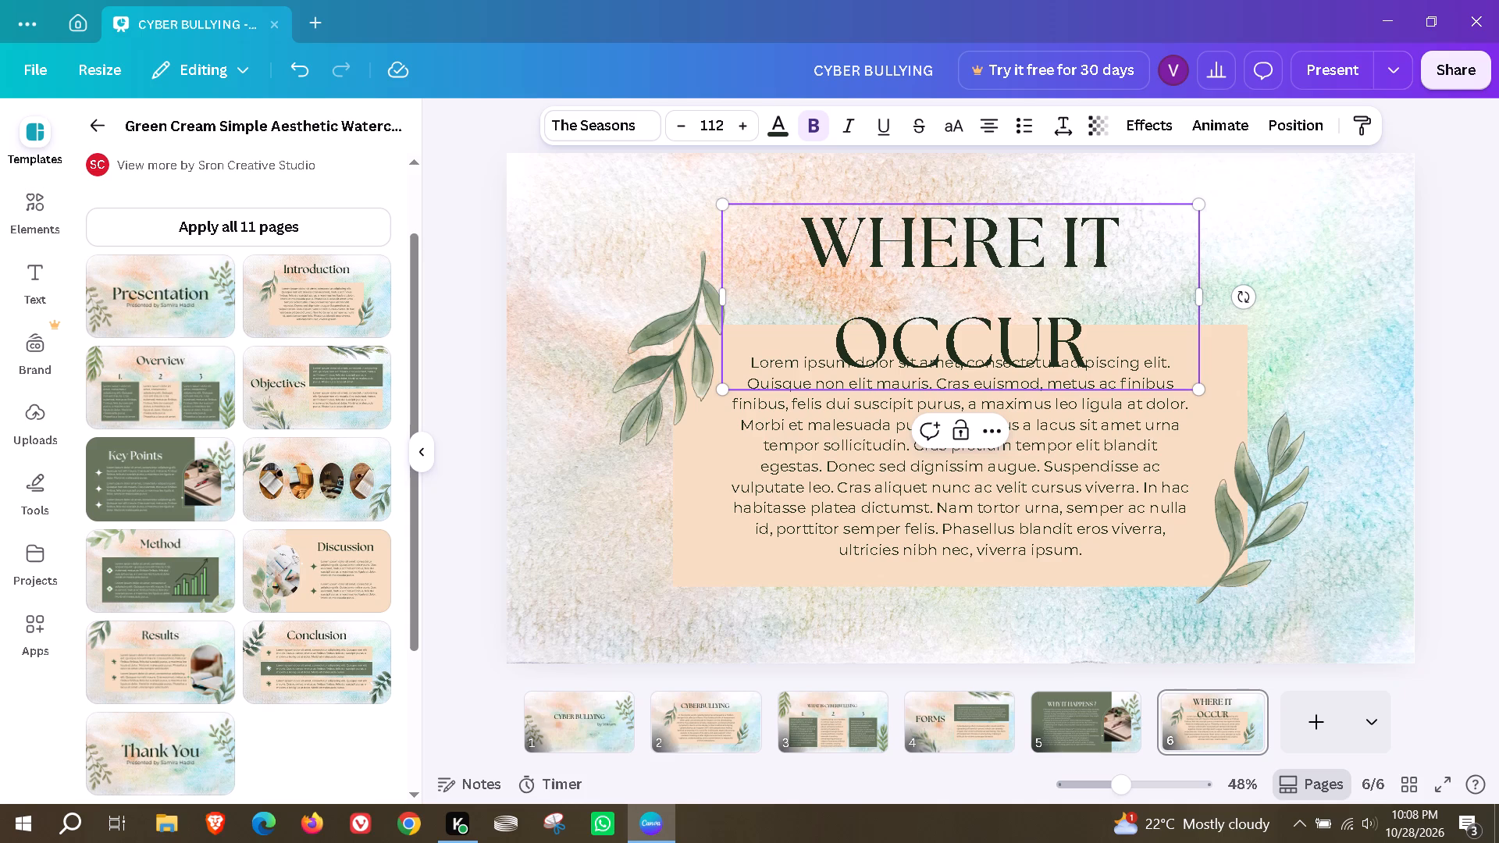
{"action": "key", "text": "shift+question"}
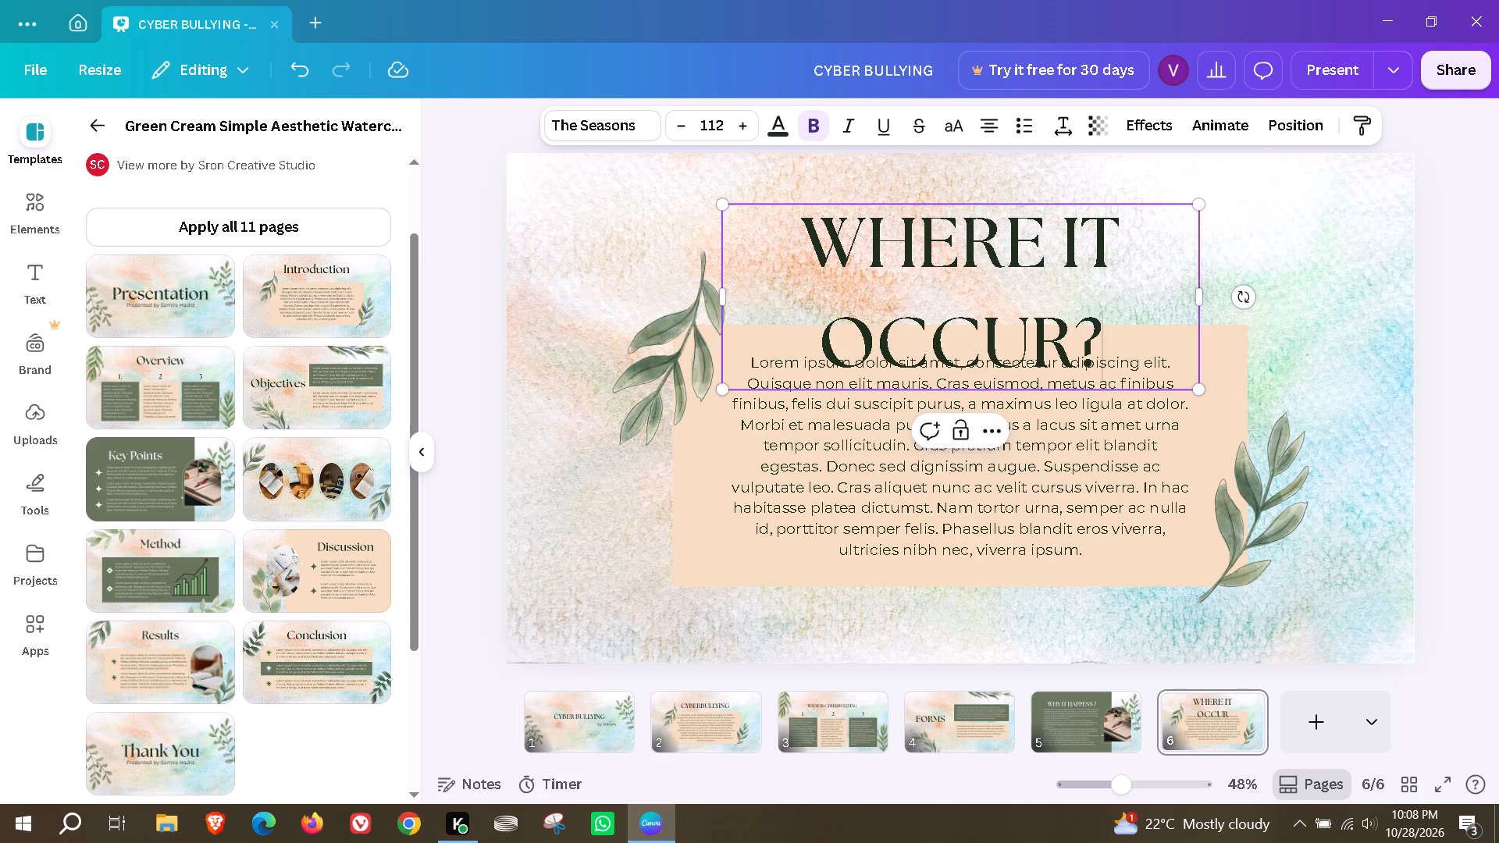
Widen the page 6 heading box, shrink its text to size 66.3 and place it on one line just above the cream box.
{"action": "left_click_drag", "start_coordinate": [1202, 303], "coordinate": [1369, 313]}
{"action": "left_click_drag", "start_coordinate": [1361, 292], "coordinate": [1095, 283]}
{"action": "left_click_drag", "start_coordinate": [930, 228], "coordinate": [992, 274]}
{"action": "left_click", "coordinate": [1010, 281]}
{"action": "left_click_drag", "start_coordinate": [938, 233], "coordinate": [998, 276]}
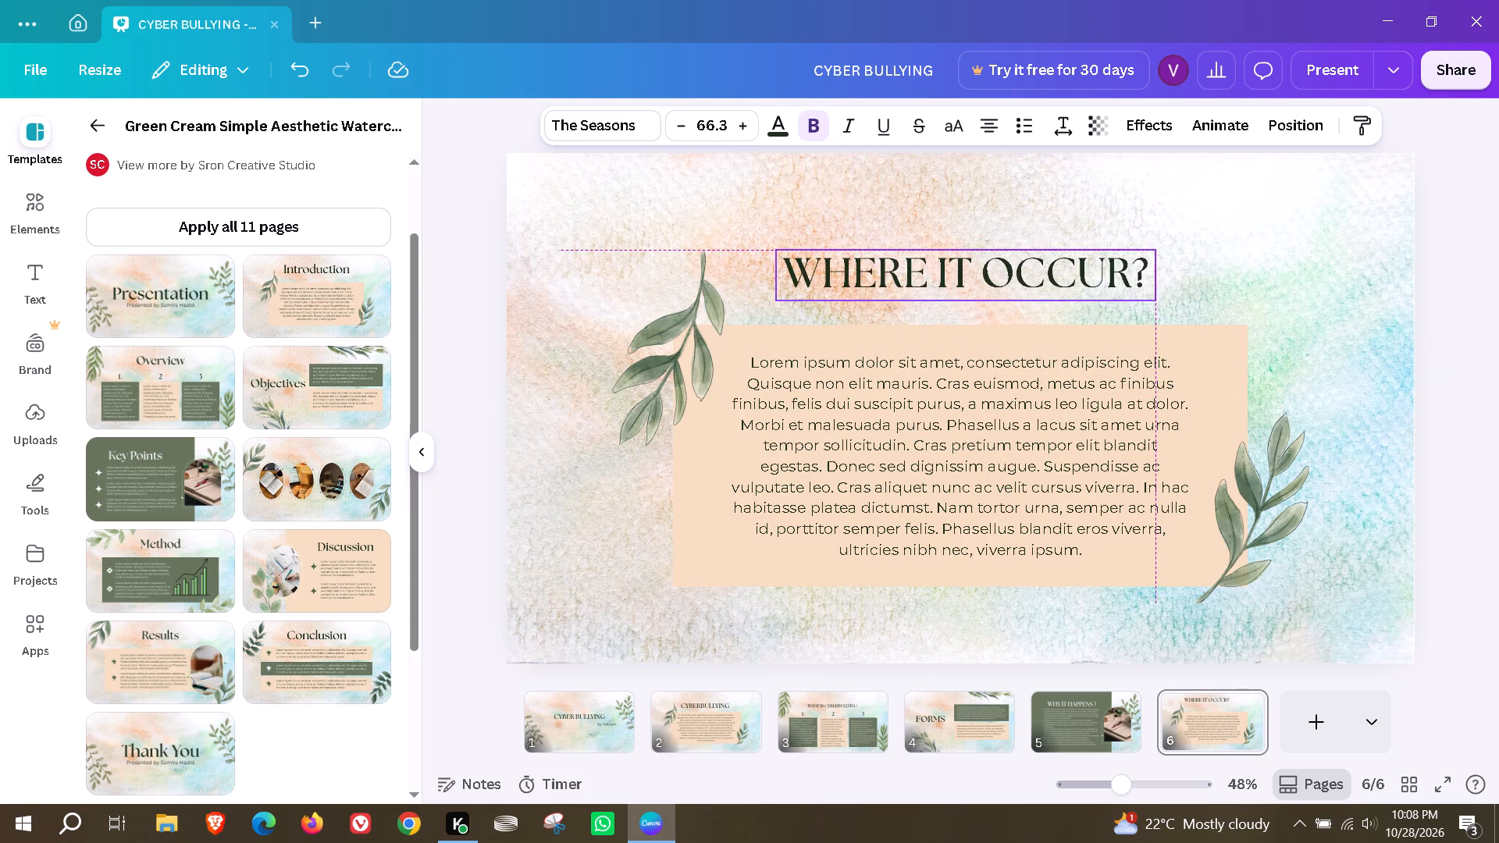
{"action": "left_click_drag", "start_coordinate": [998, 276], "coordinate": [993, 293]}
Replace page 6's placeholder paragraph with Magic Write output from the prompt "generate 4-5 lines on where cyberbullying occur".
{"action": "double_click", "coordinate": [964, 402]}
{"action": "left_click", "coordinate": [1003, 311]}
{"action": "scroll", "coordinate": [1078, 657], "scroll_direction": "down", "scroll_amount": 2}
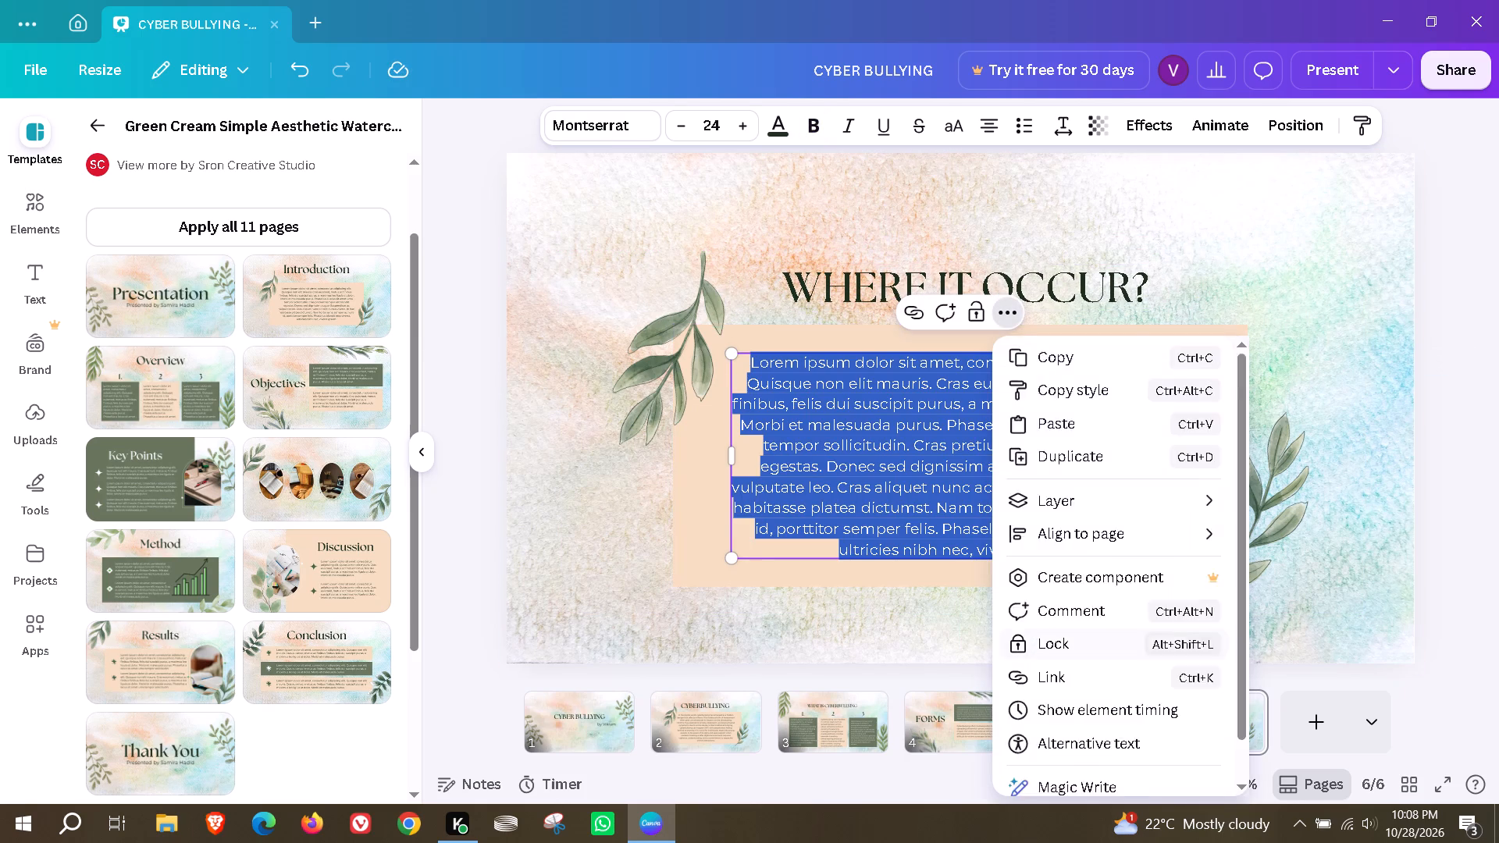
{"action": "scroll", "coordinate": [1078, 657], "scroll_direction": "down", "scroll_amount": 1}
{"action": "left_click", "coordinate": [1067, 734]}
{"action": "left_click", "coordinate": [1106, 367]}
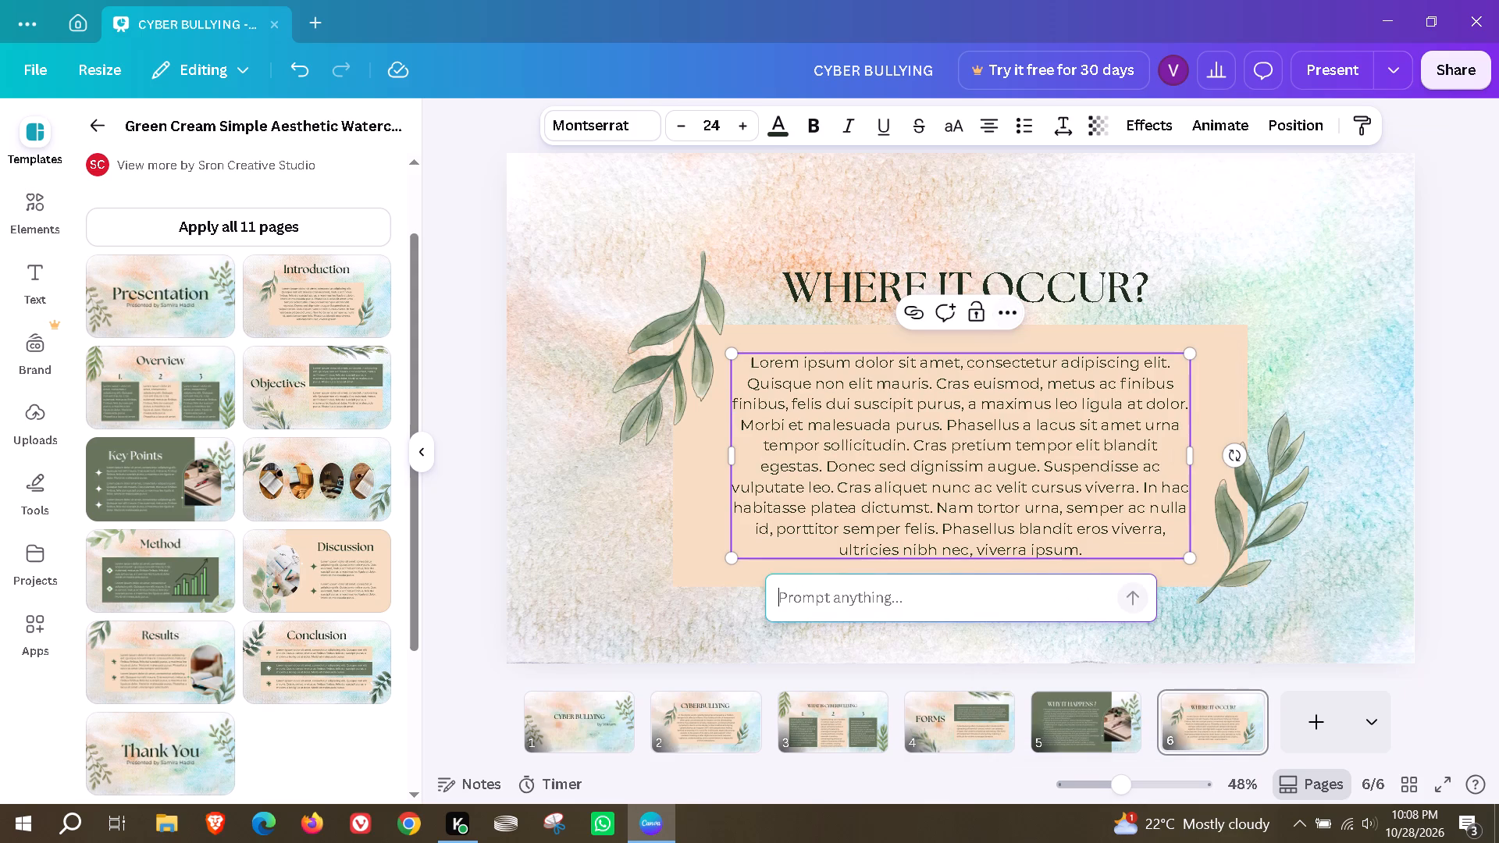
{"action": "type", "text": "genr"}
{"action": "key", "text": "BackSpace"}
{"action": "type", "text": "erae"}
{"action": "key", "text": "BackSpace"}
{"action": "type", "text": "te"}
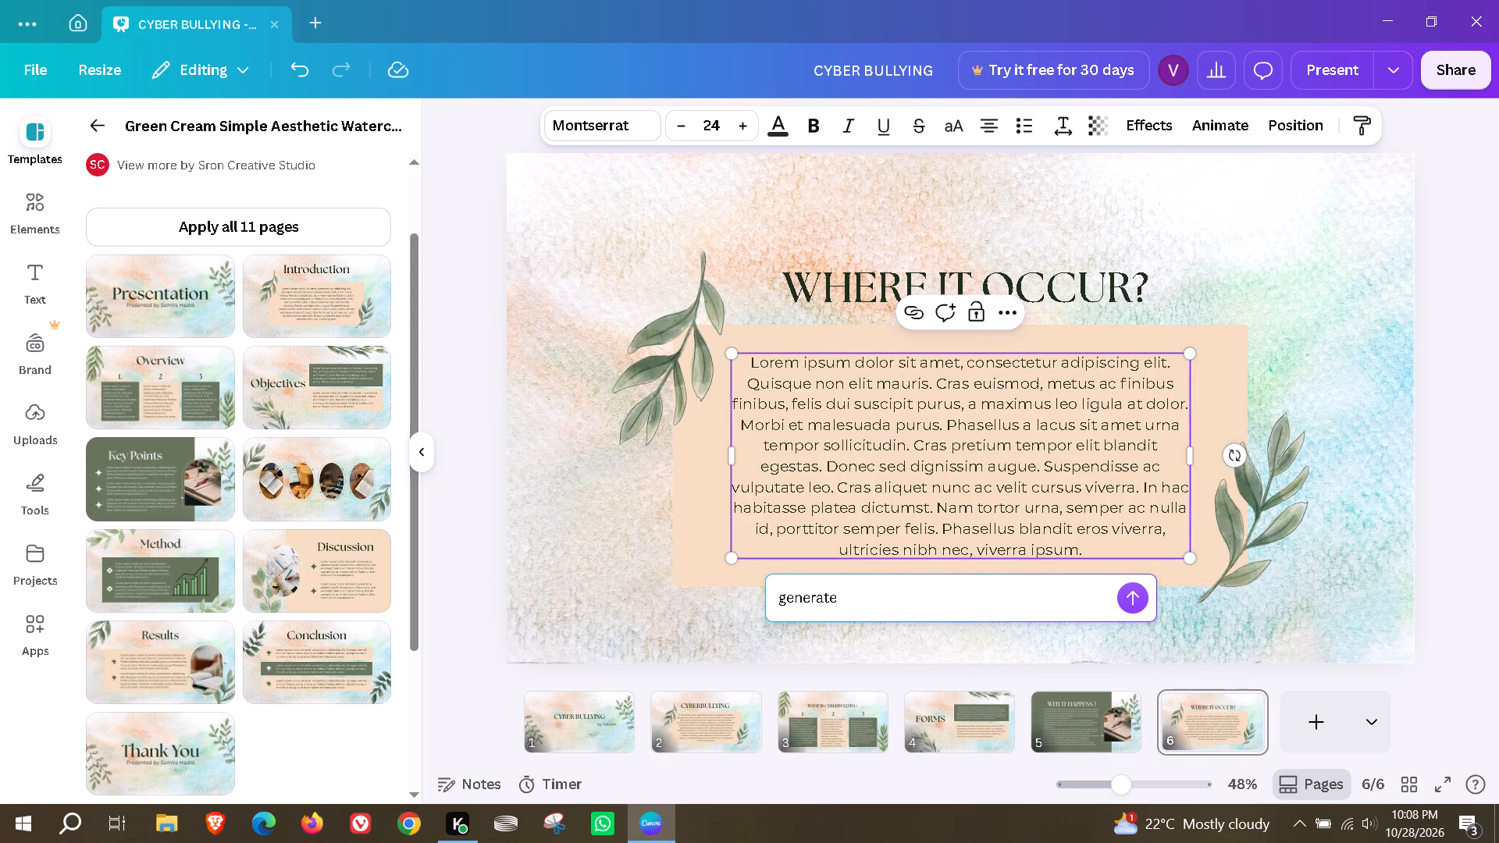
{"action": "key", "text": "space"}
{"action": "type", "text": "4-"}
{"action": "type", "text": "5 lines"}
{"action": "key", "text": "space"}
{"action": "type", "text": "where cyberbullyin"}
{"action": "key", "text": "space"}
{"action": "key", "text": "BackSpace"}
{"action": "type", "text": "g occur"}
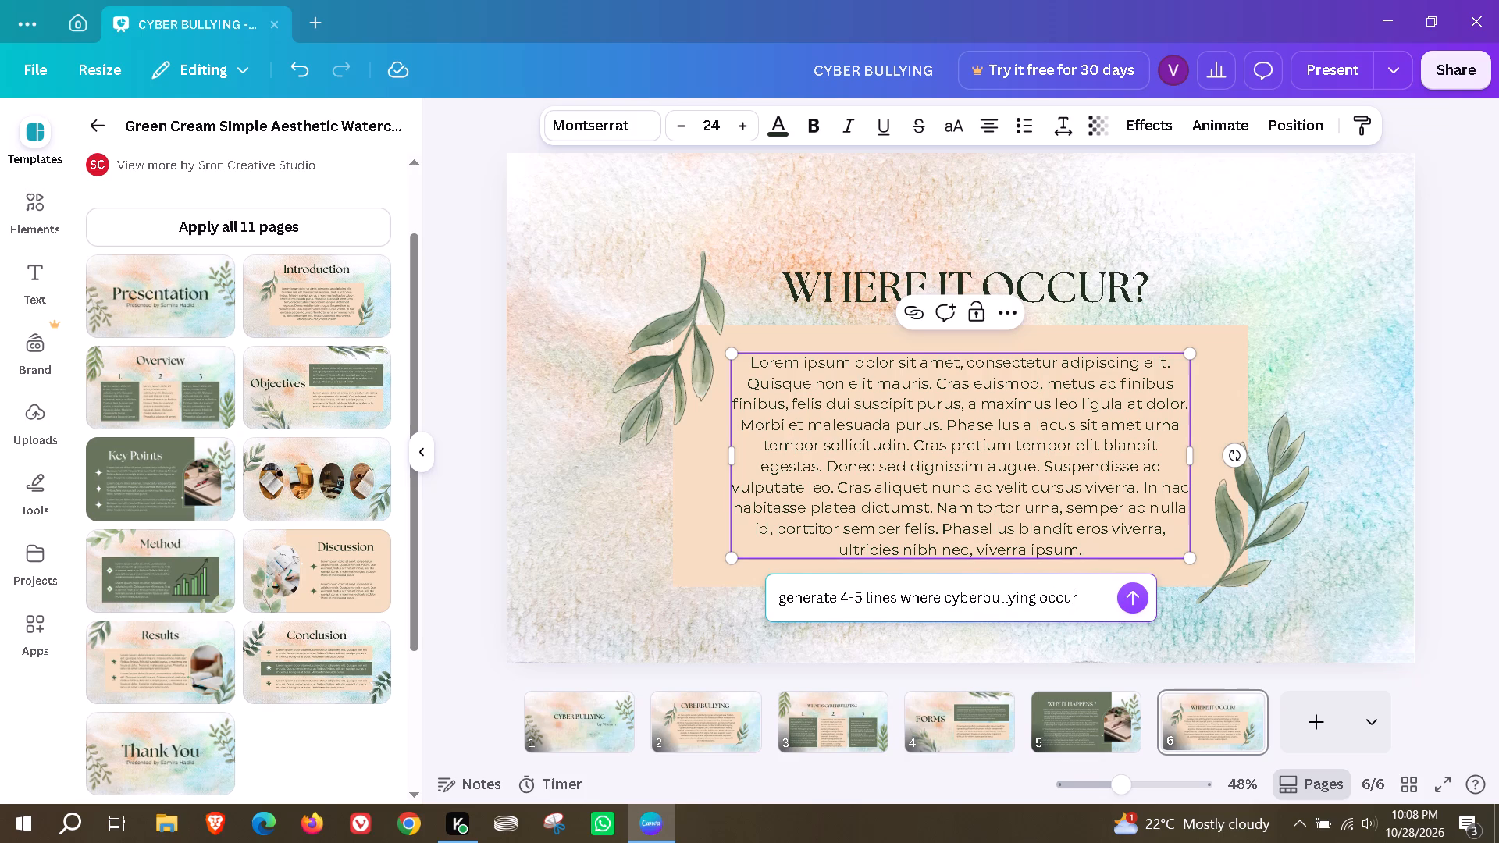
{"action": "left_click", "coordinate": [899, 592]}
{"action": "type", "text": "on"}
{"action": "key", "text": "space"}
{"action": "left_click", "coordinate": [1145, 605]}
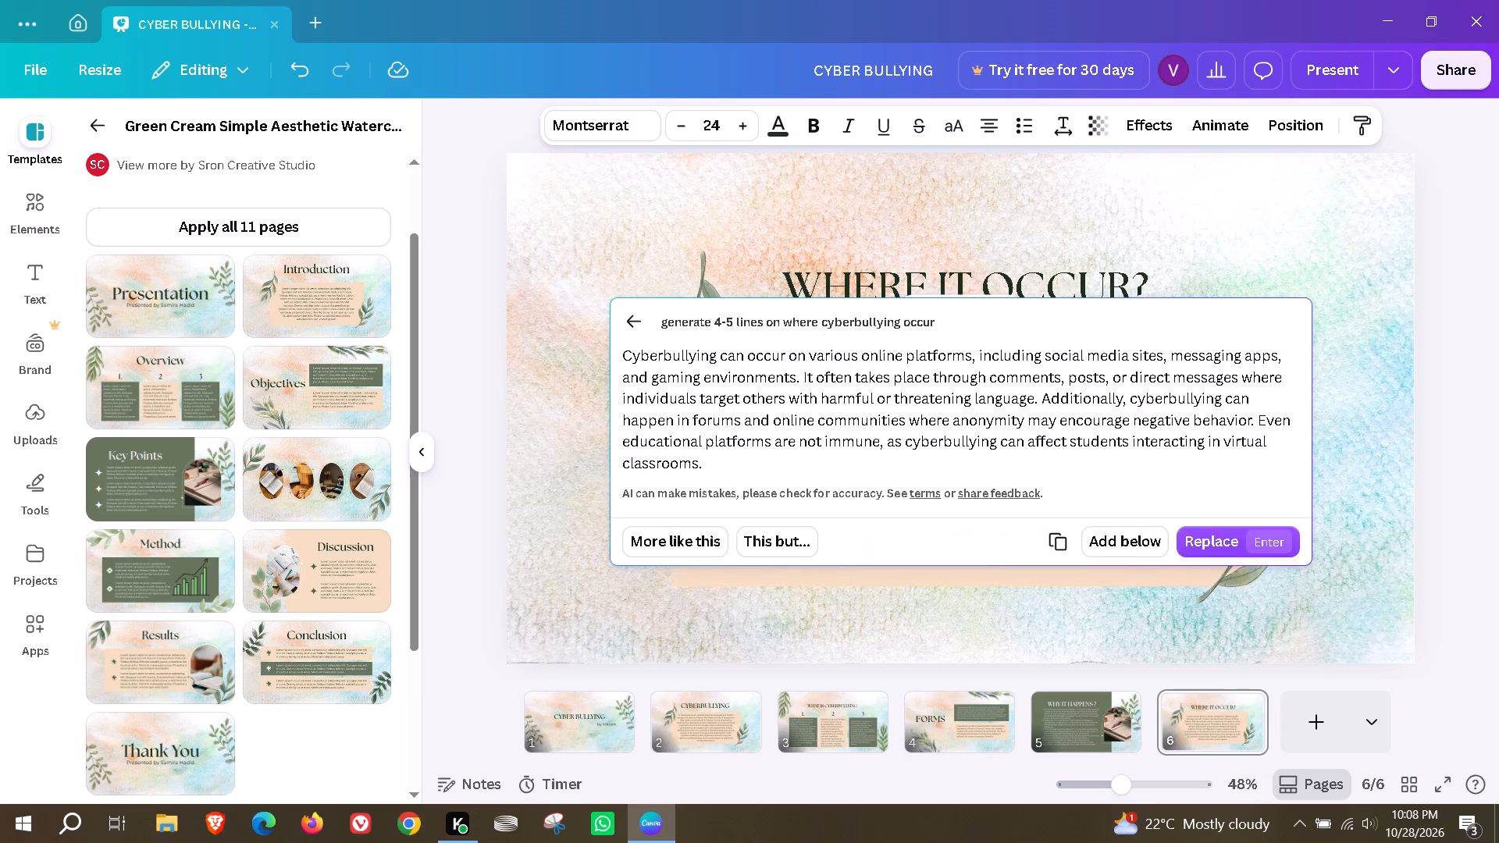
{"action": "left_click", "coordinate": [1239, 550]}
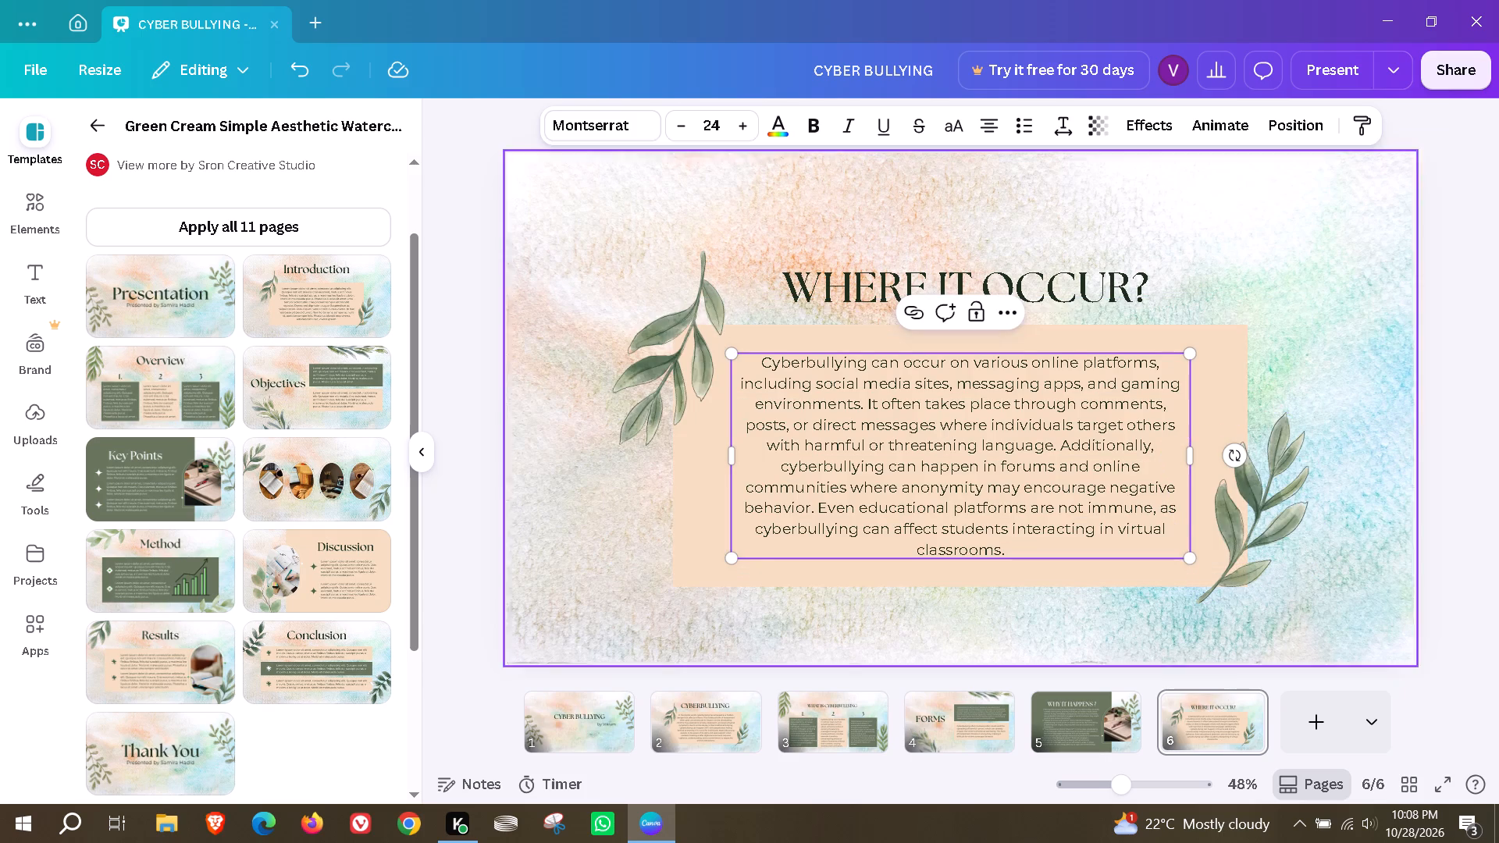
Enlarge the generated paragraph on page 6 slightly within the cream box.
{"action": "left_click", "coordinate": [1109, 575]}
{"action": "left_click", "coordinate": [983, 498]}
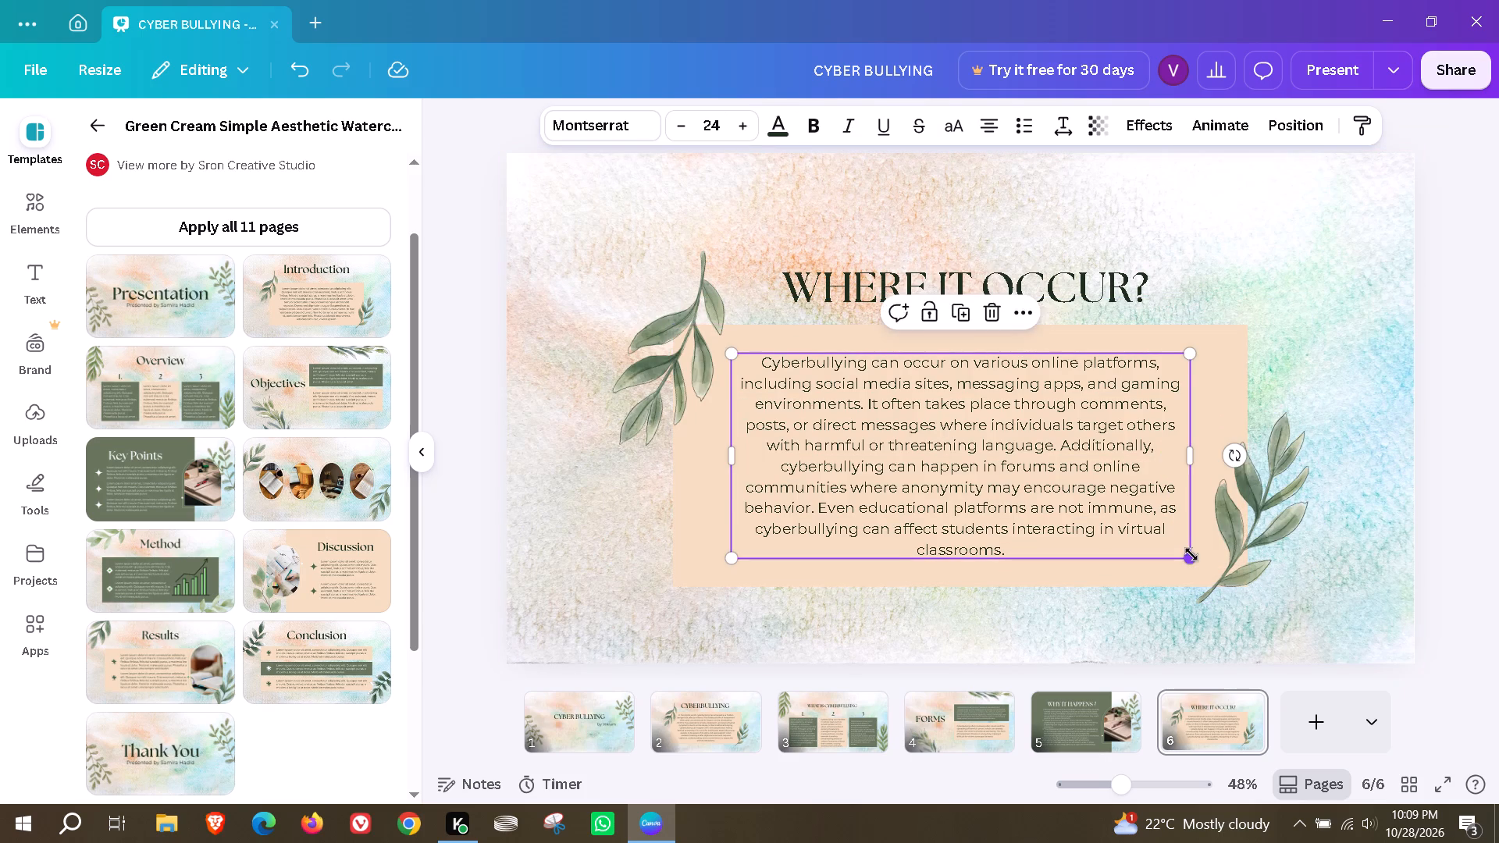
{"action": "left_click_drag", "start_coordinate": [1194, 554], "coordinate": [1201, 571]}
{"action": "left_click", "coordinate": [1081, 575]}
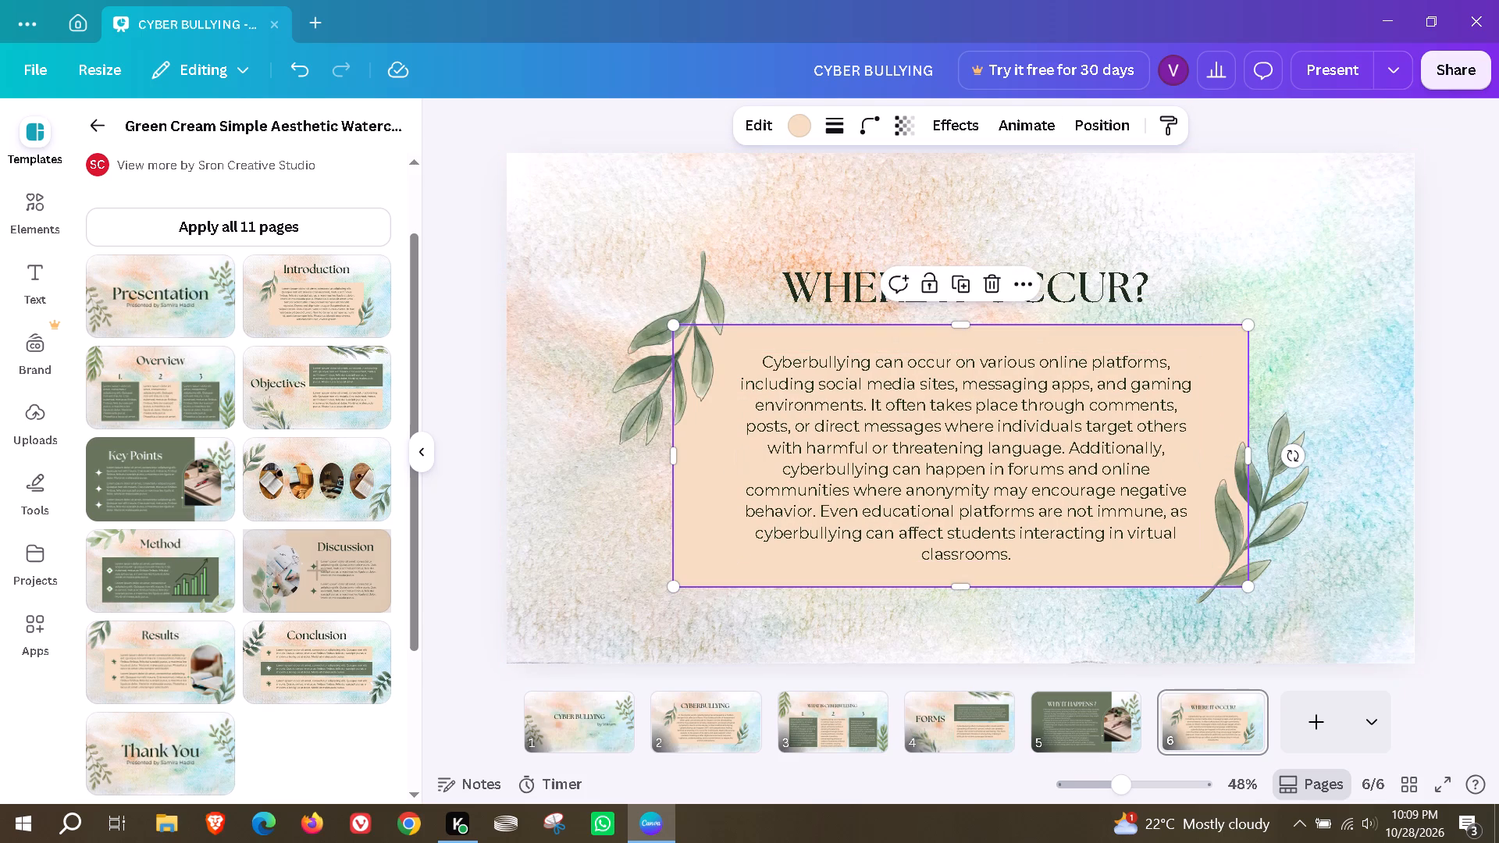
Add the template's Objectives layout as new page 7.
{"action": "left_click", "coordinate": [268, 396]}
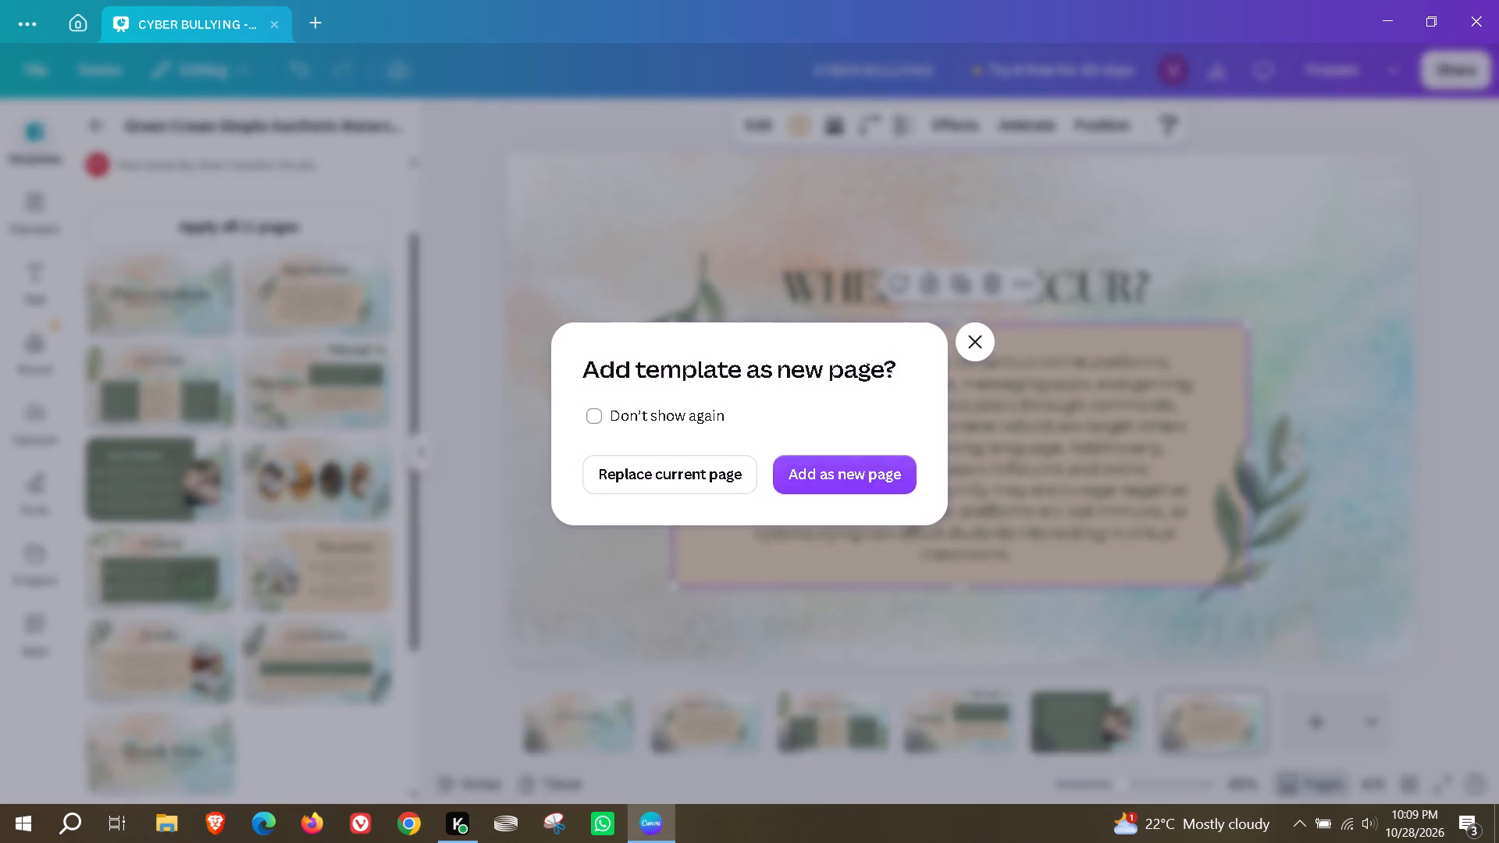
{"action": "left_click", "coordinate": [840, 476]}
Replace the "Objectives" heading on page 7 with "EFFECTS".
{"action": "double_click", "coordinate": [703, 400]}
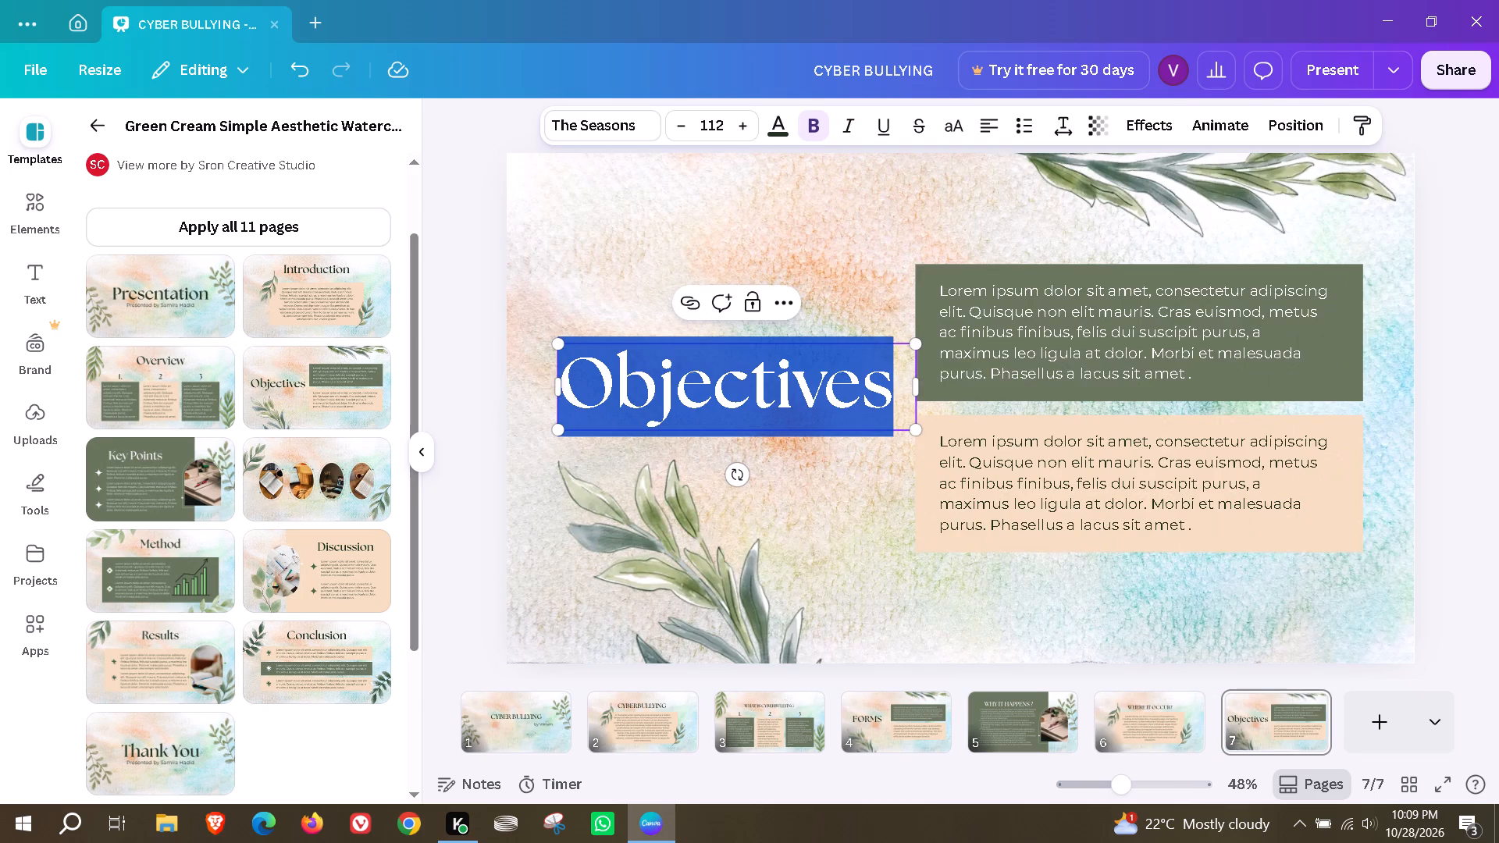
{"action": "type", "text": "EFf"}
{"action": "key", "text": "BackSpace"}
{"action": "type", "text": "FECTS"}
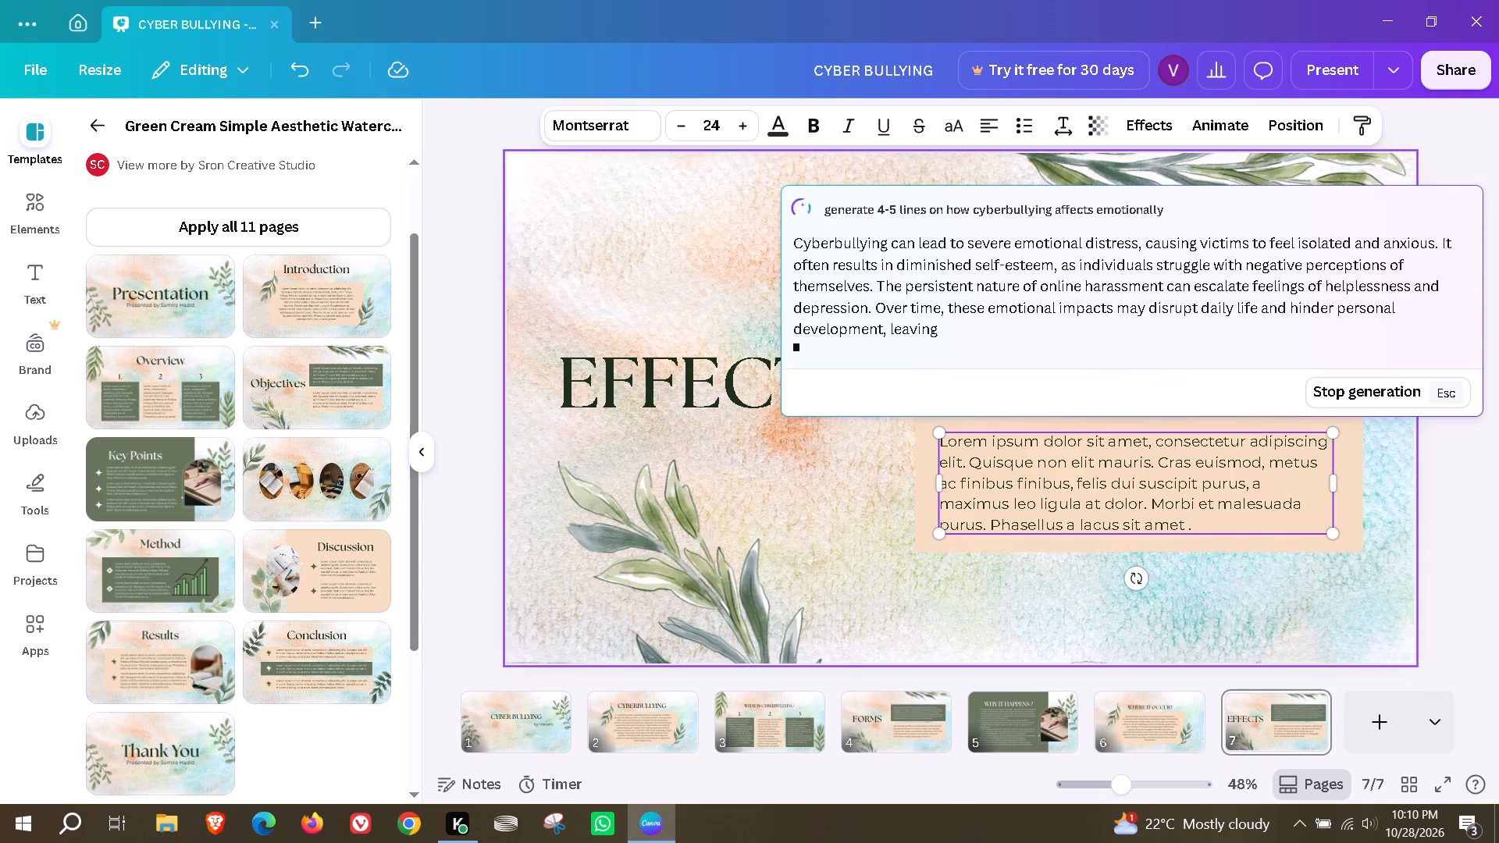
{"action": "left_click", "coordinate": [1396, 389]}
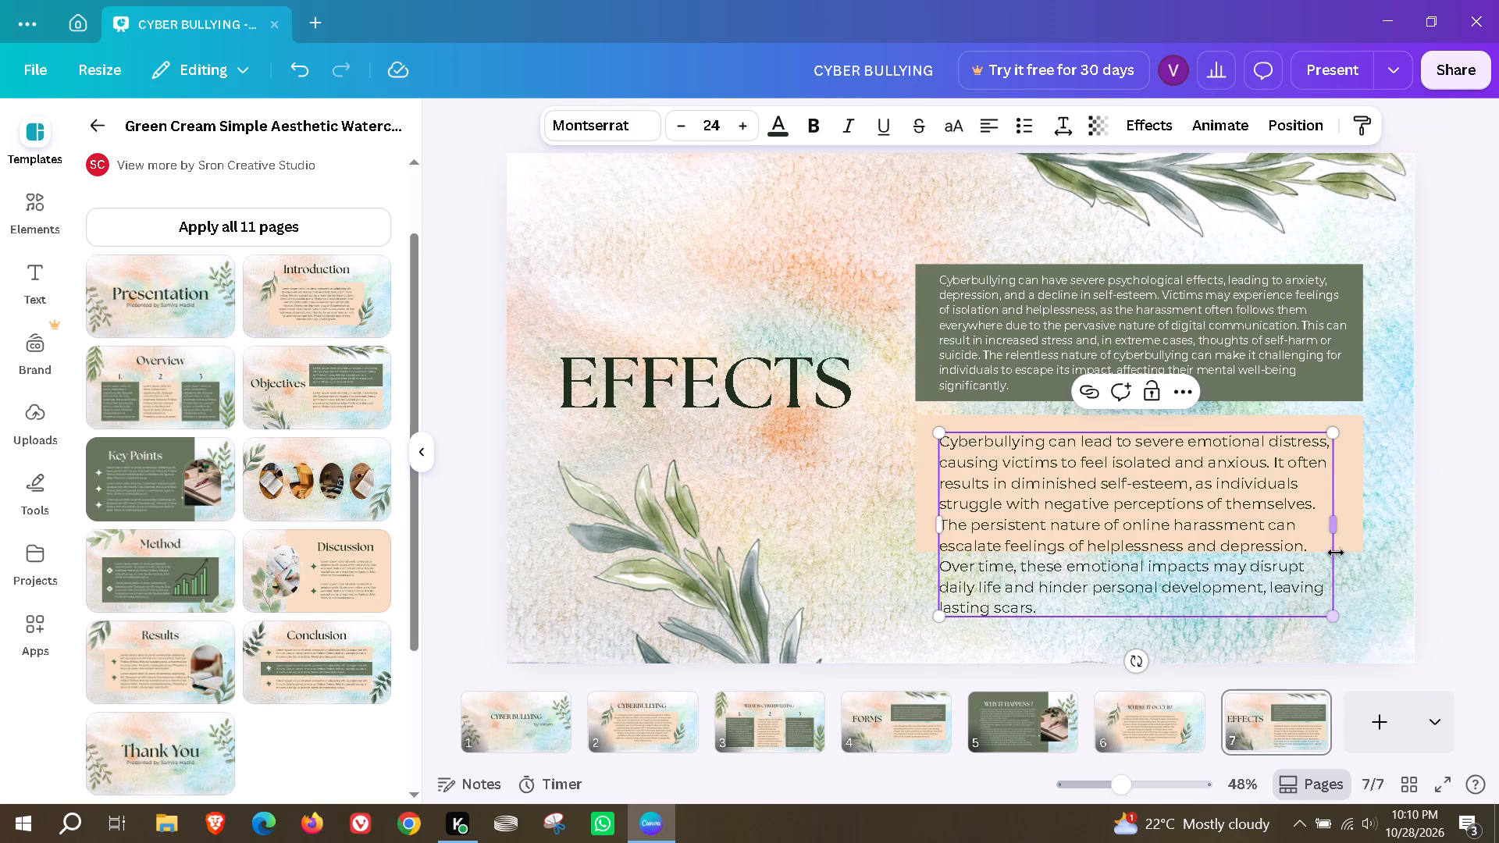
Shrink the cream panel's generated paragraph to about size 19.3 and widen it to fit inside the panel.
{"action": "left_click_drag", "start_coordinate": [1336, 523], "coordinate": [1355, 524]}
{"action": "left_click_drag", "start_coordinate": [1344, 601], "coordinate": [1278, 535]}
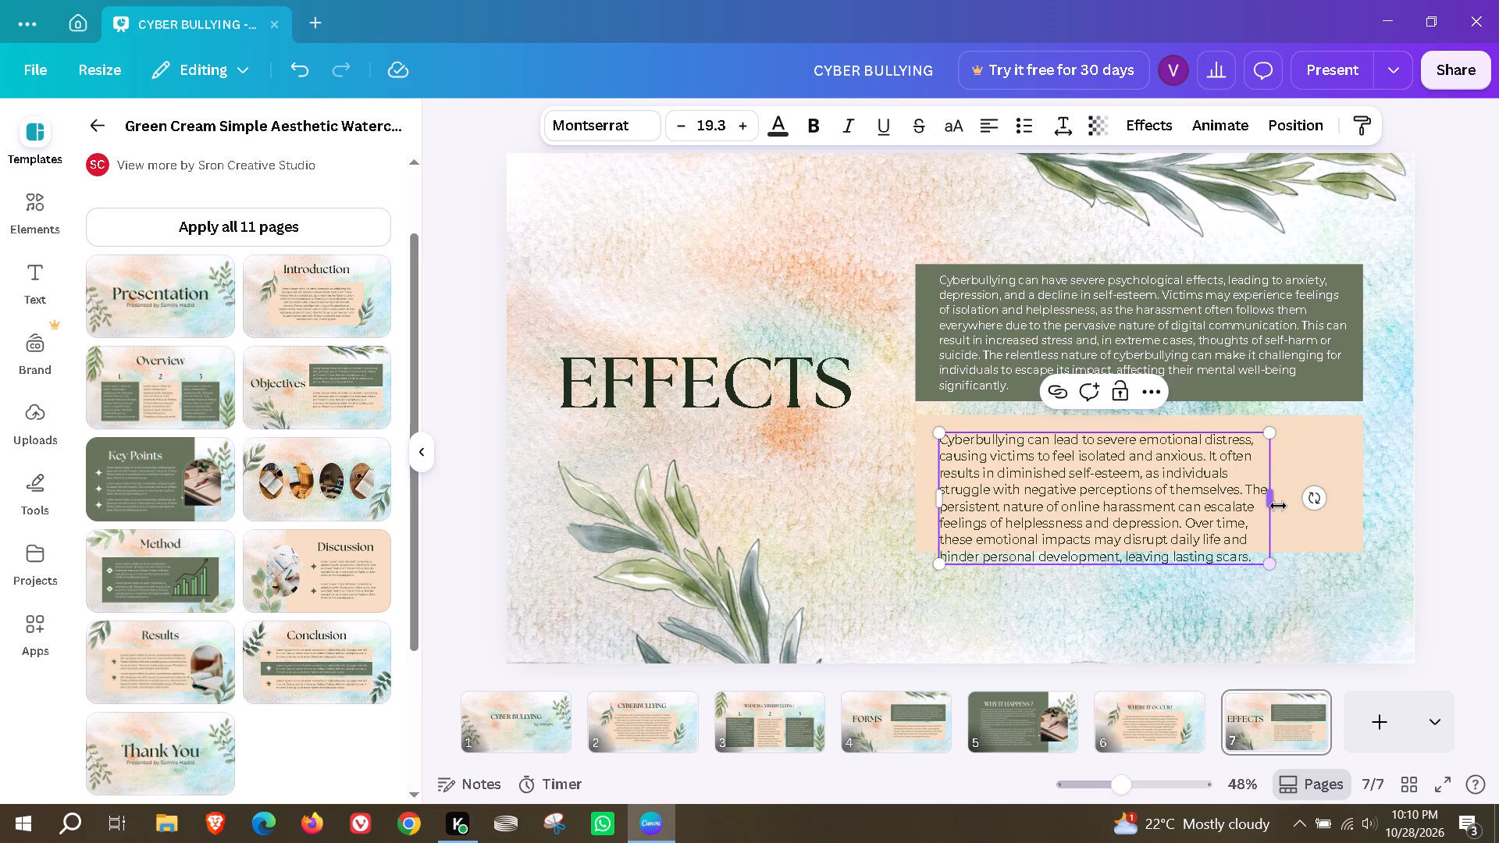
{"action": "left_click_drag", "start_coordinate": [1278, 506], "coordinate": [1357, 512]}
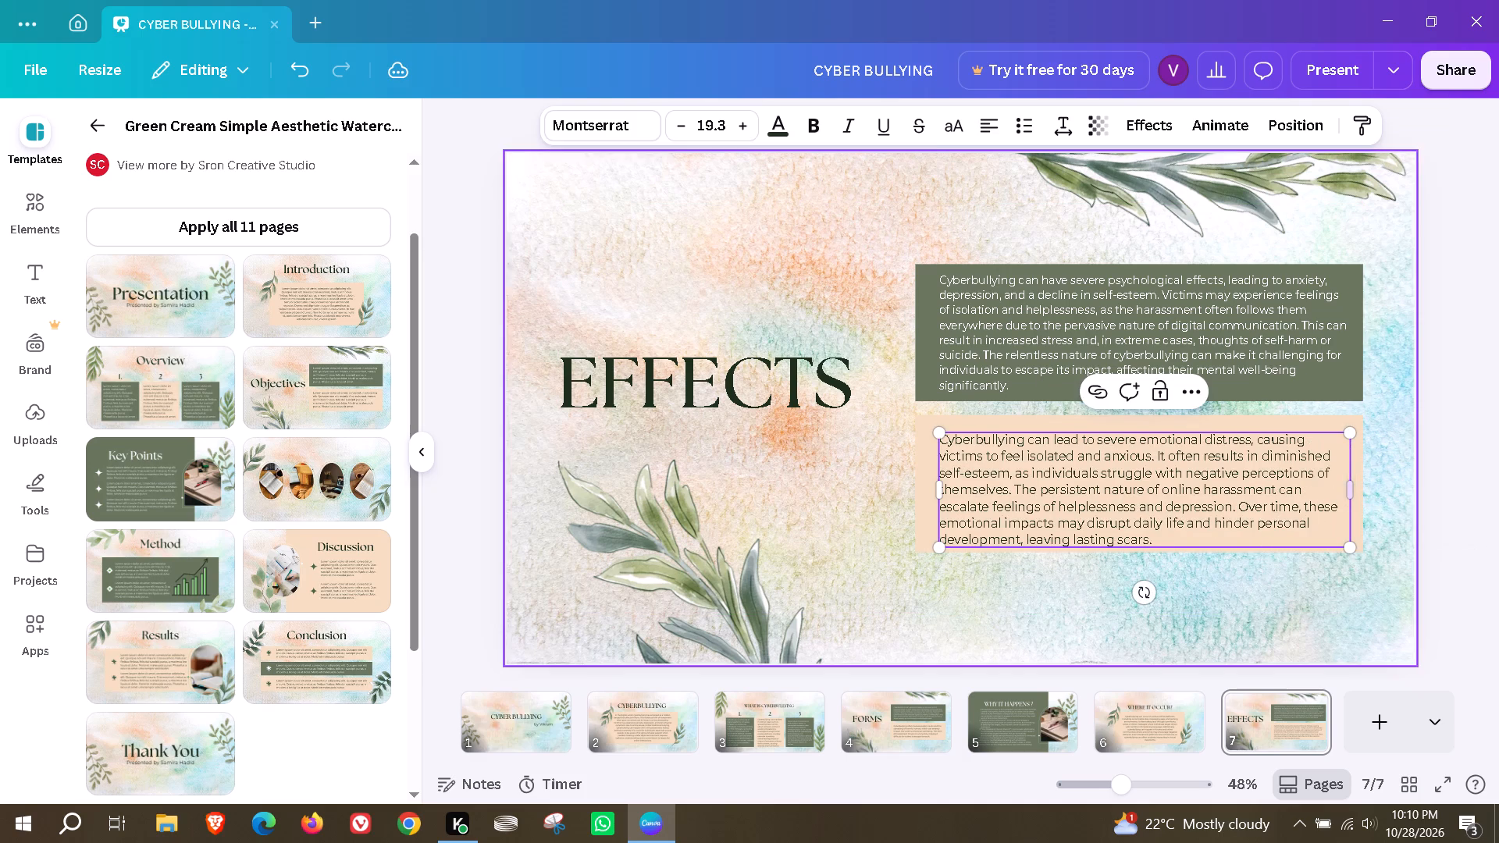
{"action": "left_click", "coordinate": [1386, 514]}
Move the "EFFECTS" heading slightly right and down and narrow its text box to clear the two panels.
{"action": "left_click_drag", "start_coordinate": [787, 400], "coordinate": [810, 404]}
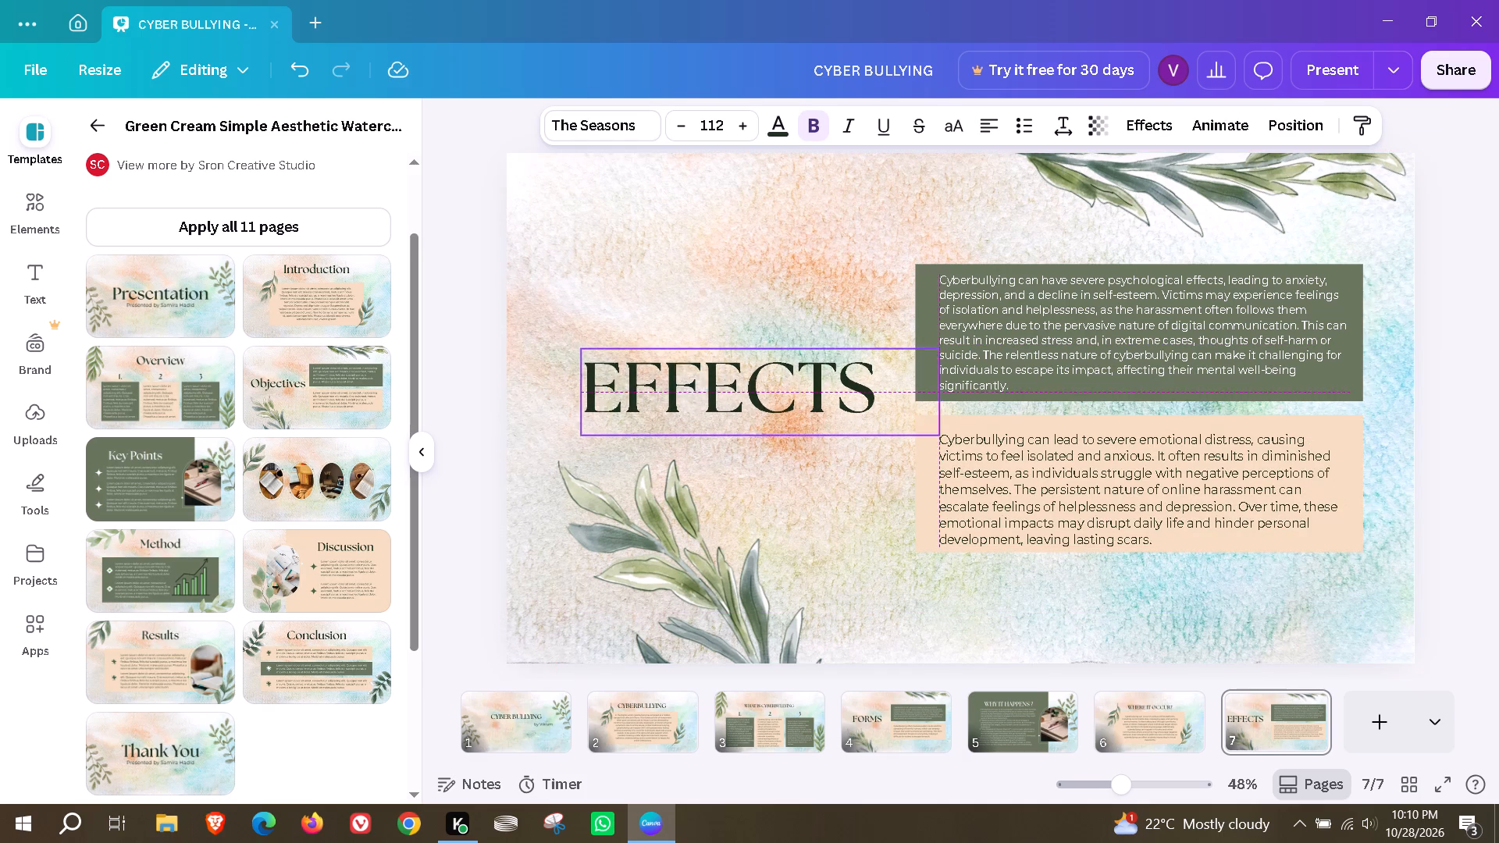
{"action": "left_click_drag", "start_coordinate": [810, 404], "coordinate": [813, 411]}
{"action": "left_click_drag", "start_coordinate": [942, 401], "coordinate": [907, 407]}
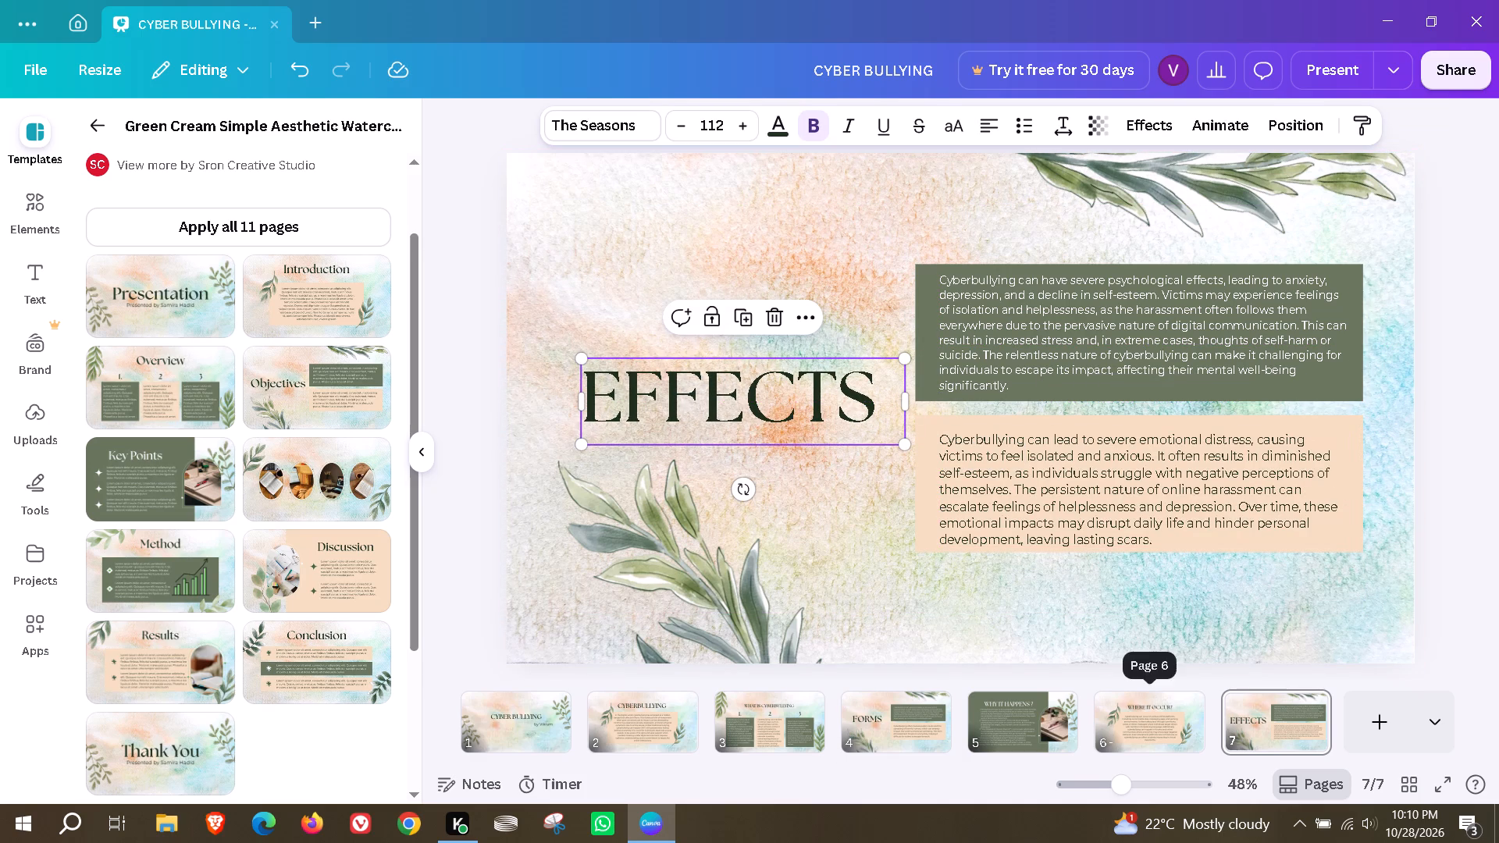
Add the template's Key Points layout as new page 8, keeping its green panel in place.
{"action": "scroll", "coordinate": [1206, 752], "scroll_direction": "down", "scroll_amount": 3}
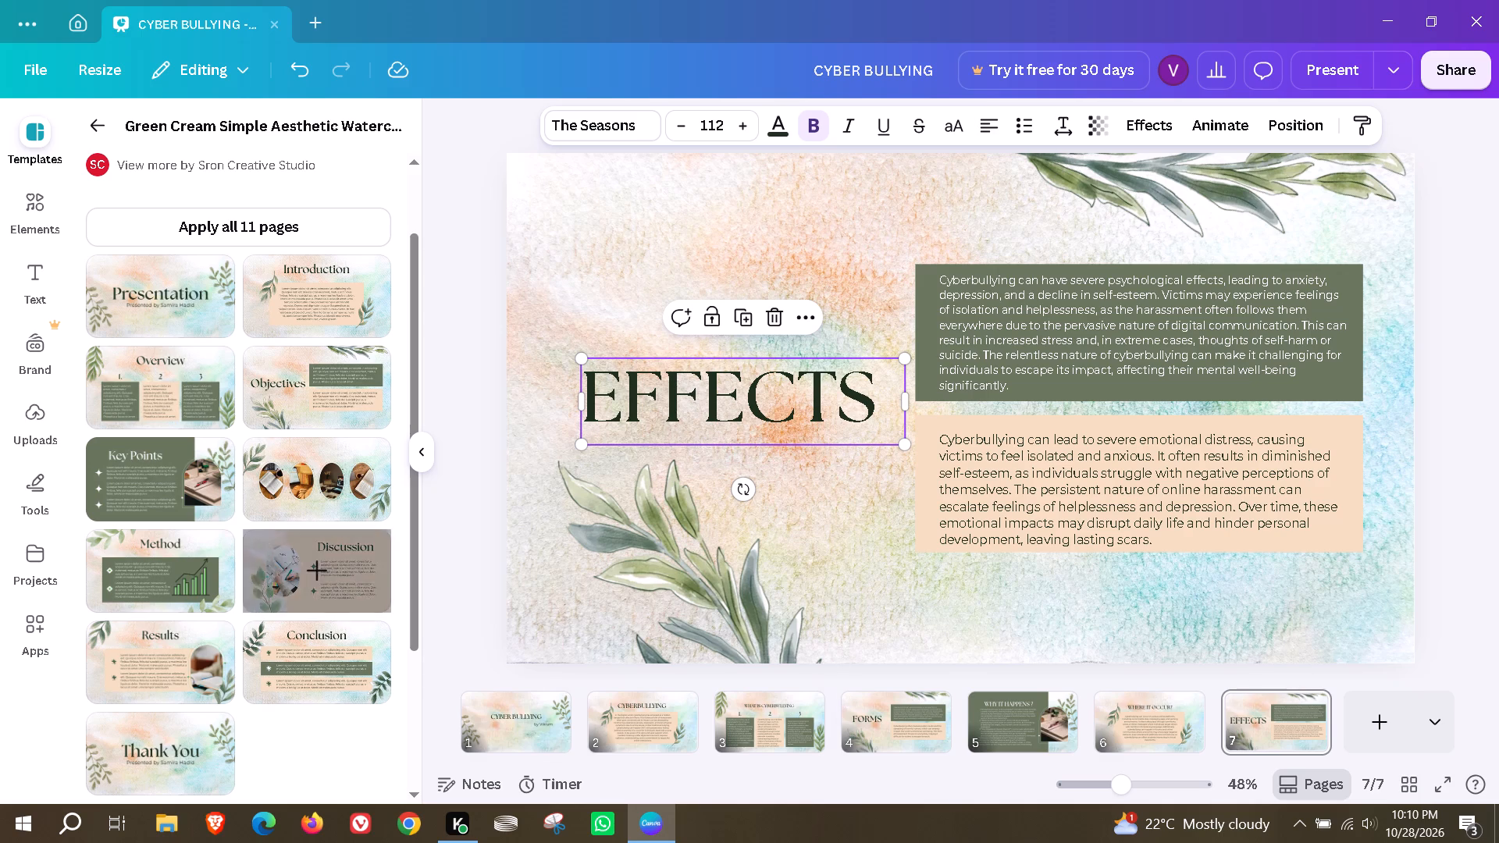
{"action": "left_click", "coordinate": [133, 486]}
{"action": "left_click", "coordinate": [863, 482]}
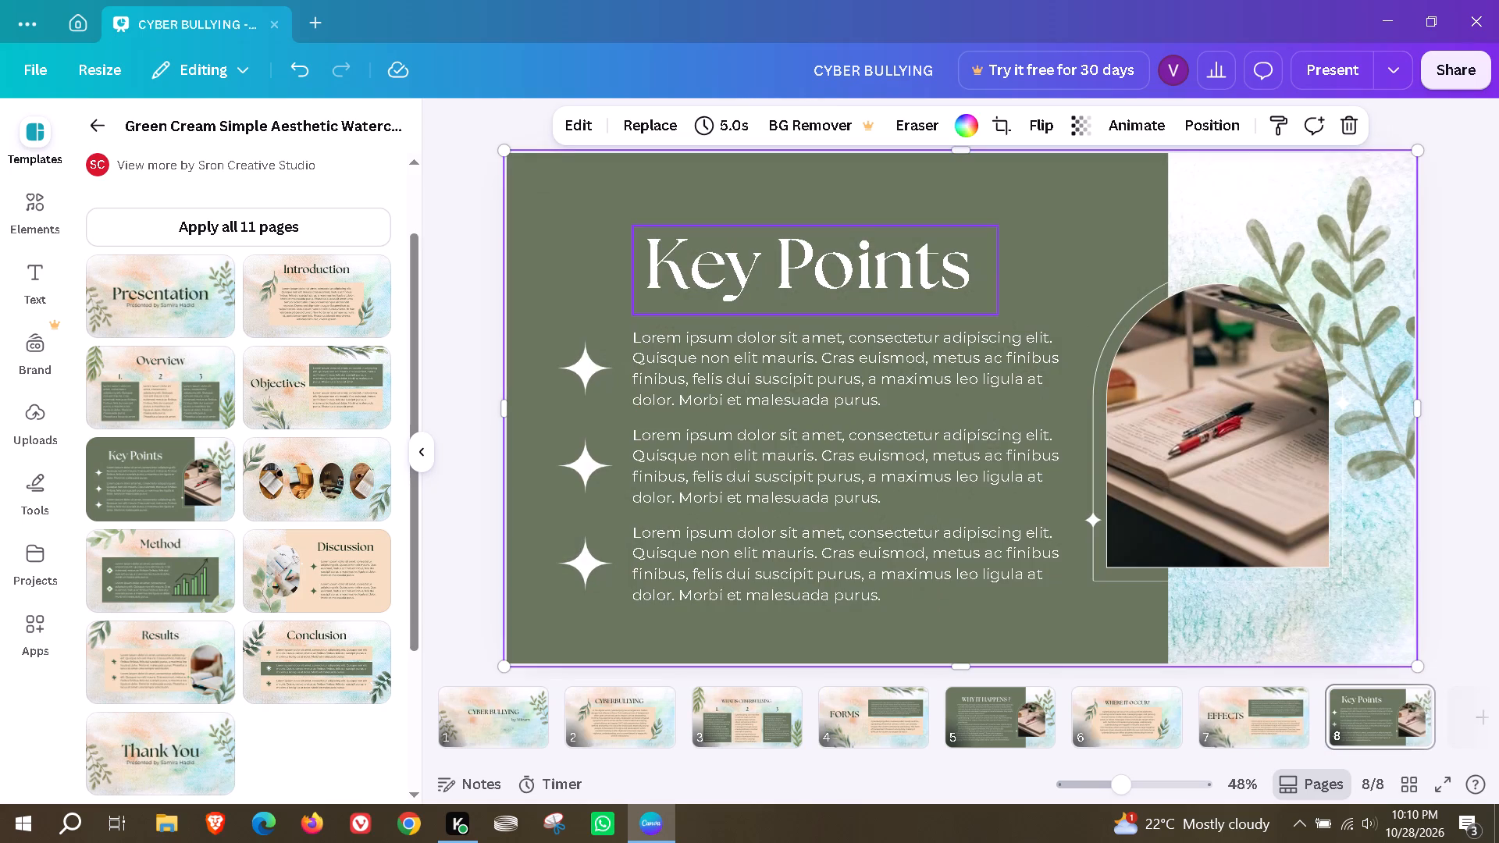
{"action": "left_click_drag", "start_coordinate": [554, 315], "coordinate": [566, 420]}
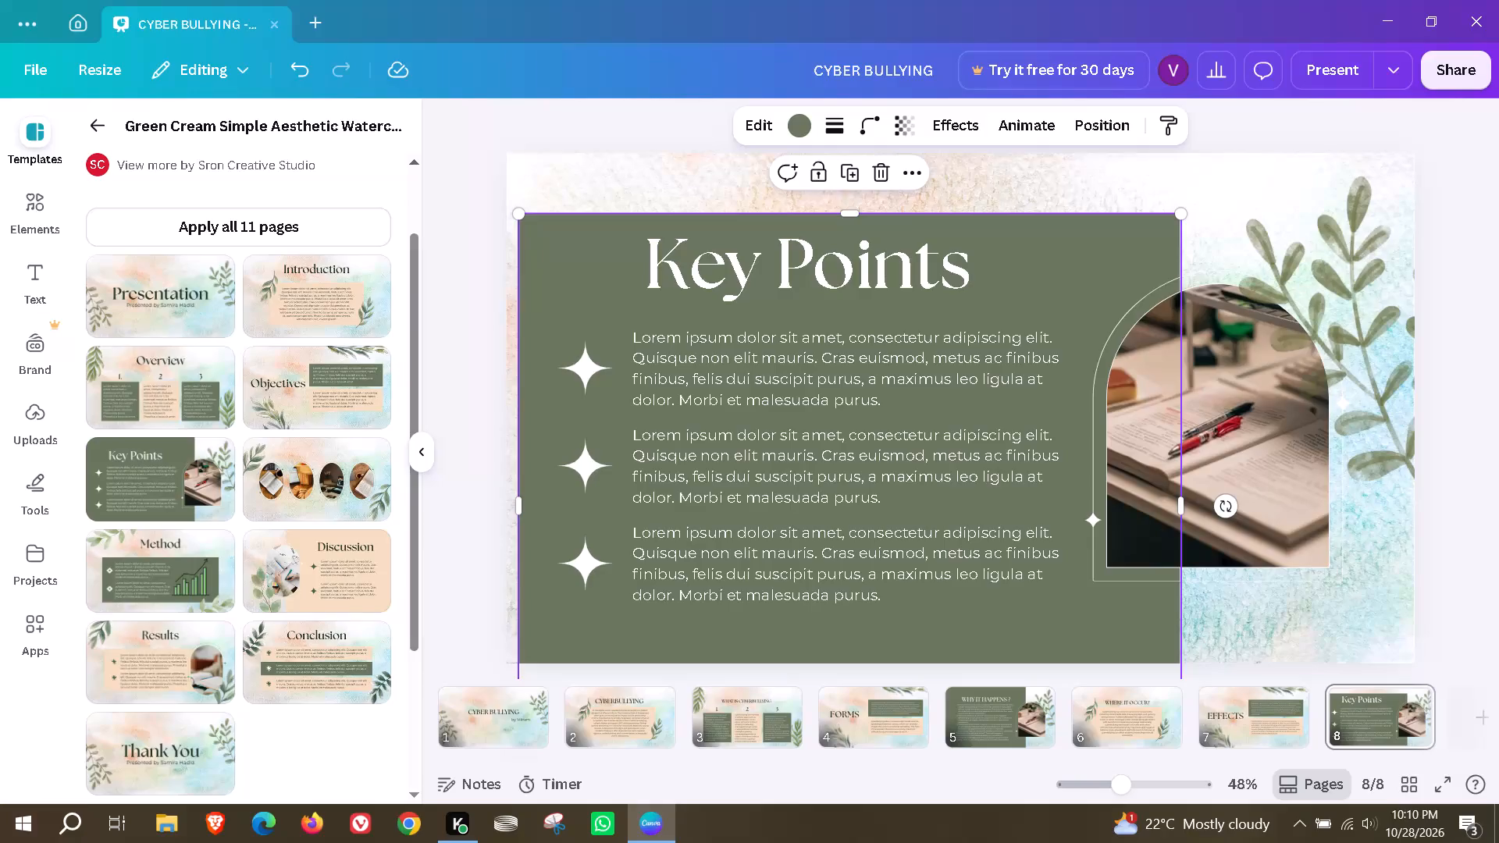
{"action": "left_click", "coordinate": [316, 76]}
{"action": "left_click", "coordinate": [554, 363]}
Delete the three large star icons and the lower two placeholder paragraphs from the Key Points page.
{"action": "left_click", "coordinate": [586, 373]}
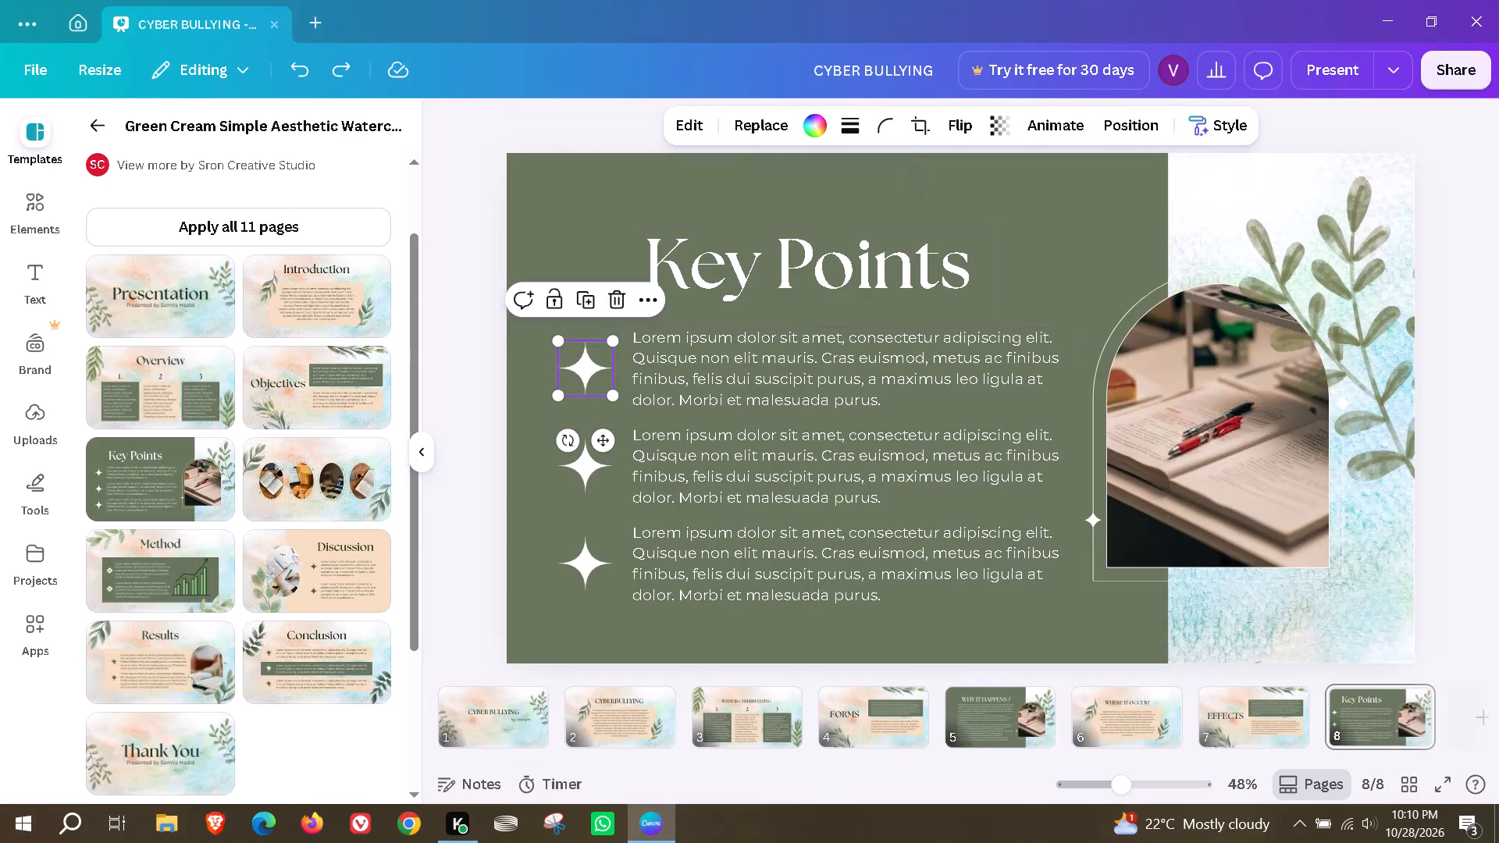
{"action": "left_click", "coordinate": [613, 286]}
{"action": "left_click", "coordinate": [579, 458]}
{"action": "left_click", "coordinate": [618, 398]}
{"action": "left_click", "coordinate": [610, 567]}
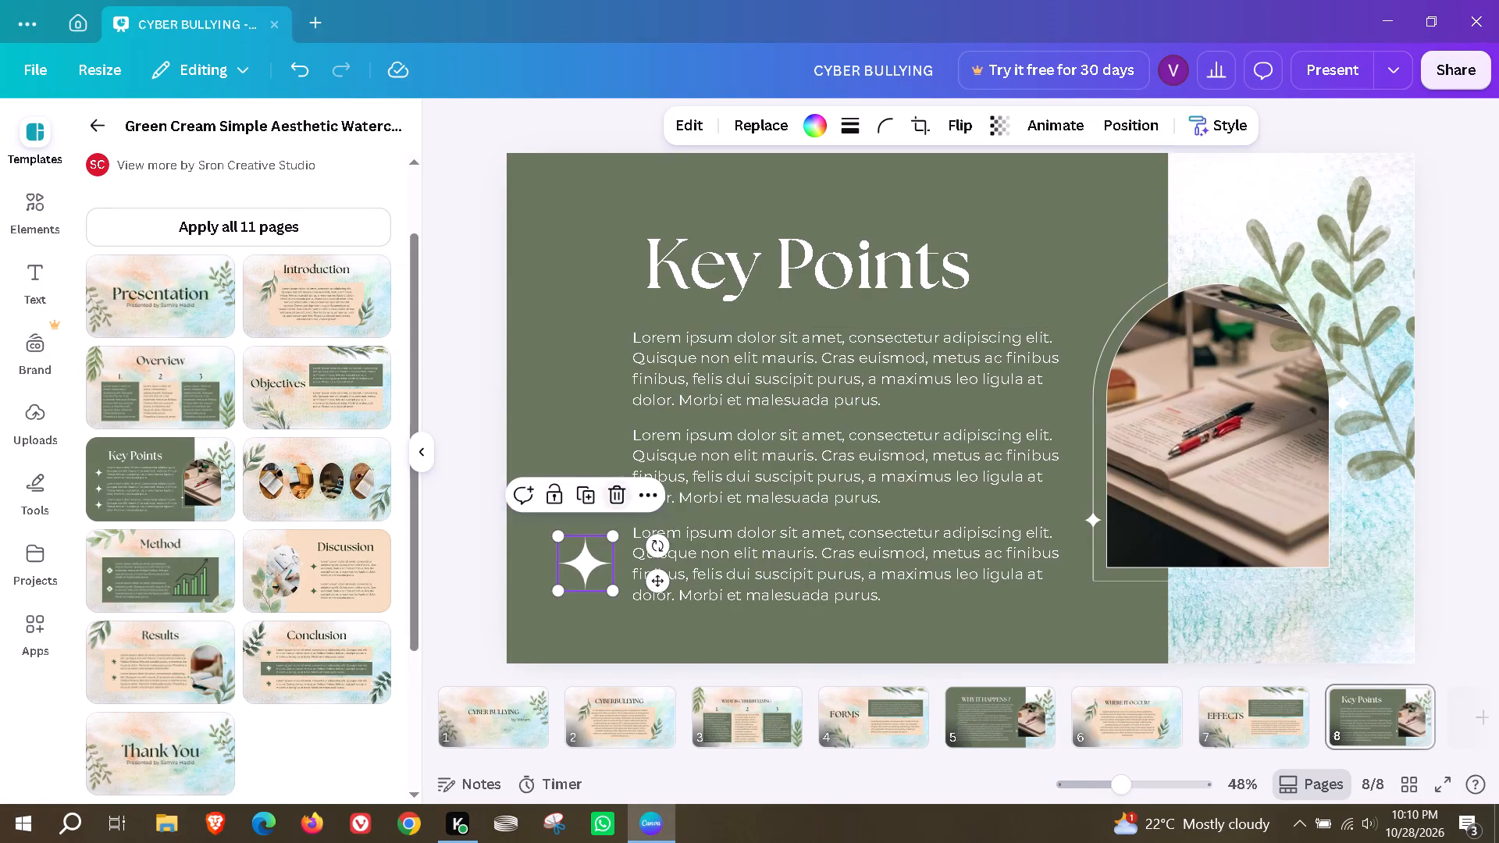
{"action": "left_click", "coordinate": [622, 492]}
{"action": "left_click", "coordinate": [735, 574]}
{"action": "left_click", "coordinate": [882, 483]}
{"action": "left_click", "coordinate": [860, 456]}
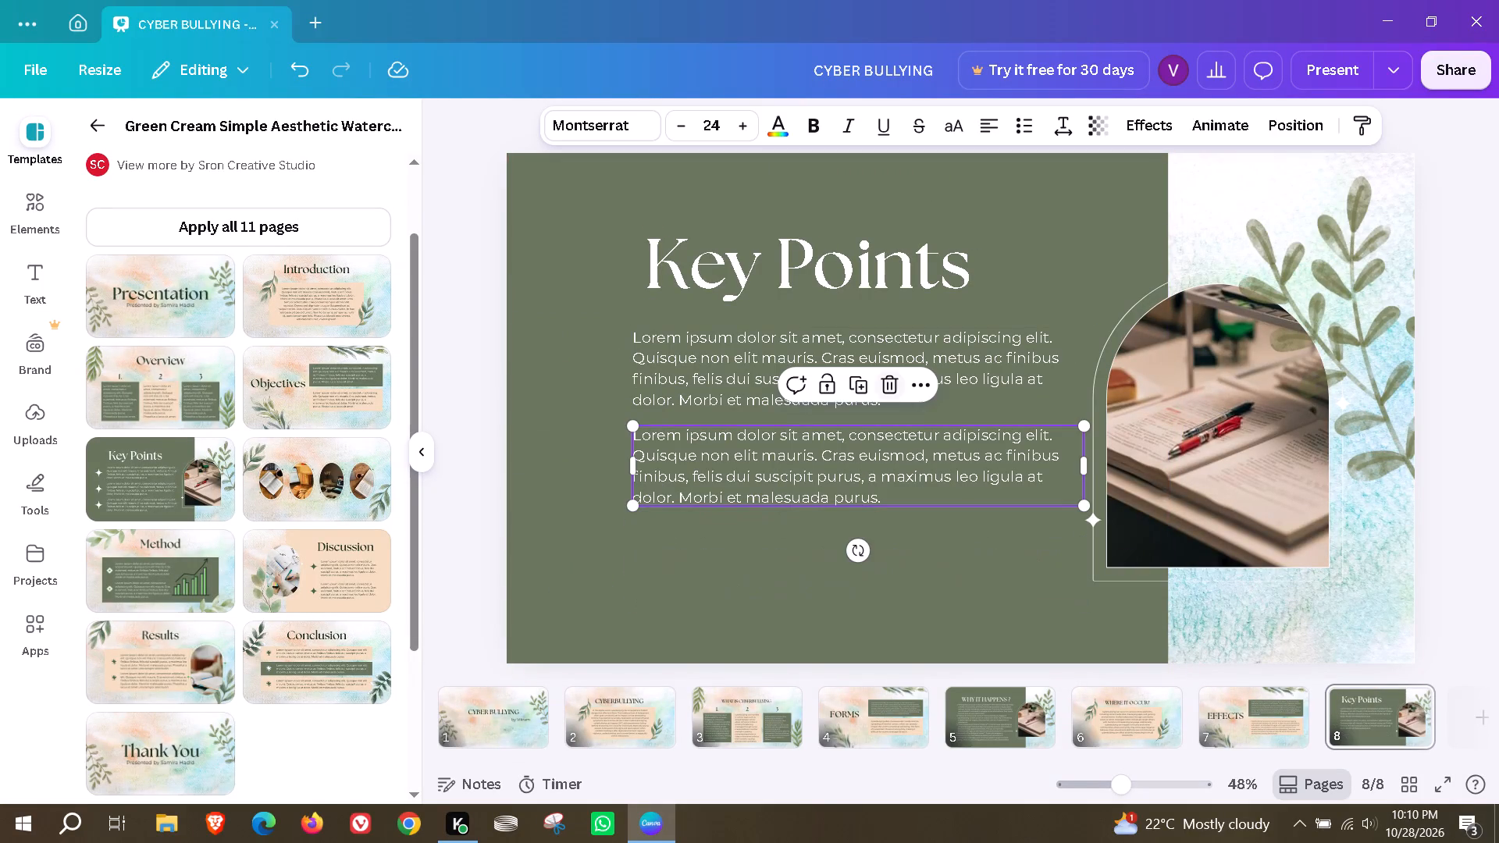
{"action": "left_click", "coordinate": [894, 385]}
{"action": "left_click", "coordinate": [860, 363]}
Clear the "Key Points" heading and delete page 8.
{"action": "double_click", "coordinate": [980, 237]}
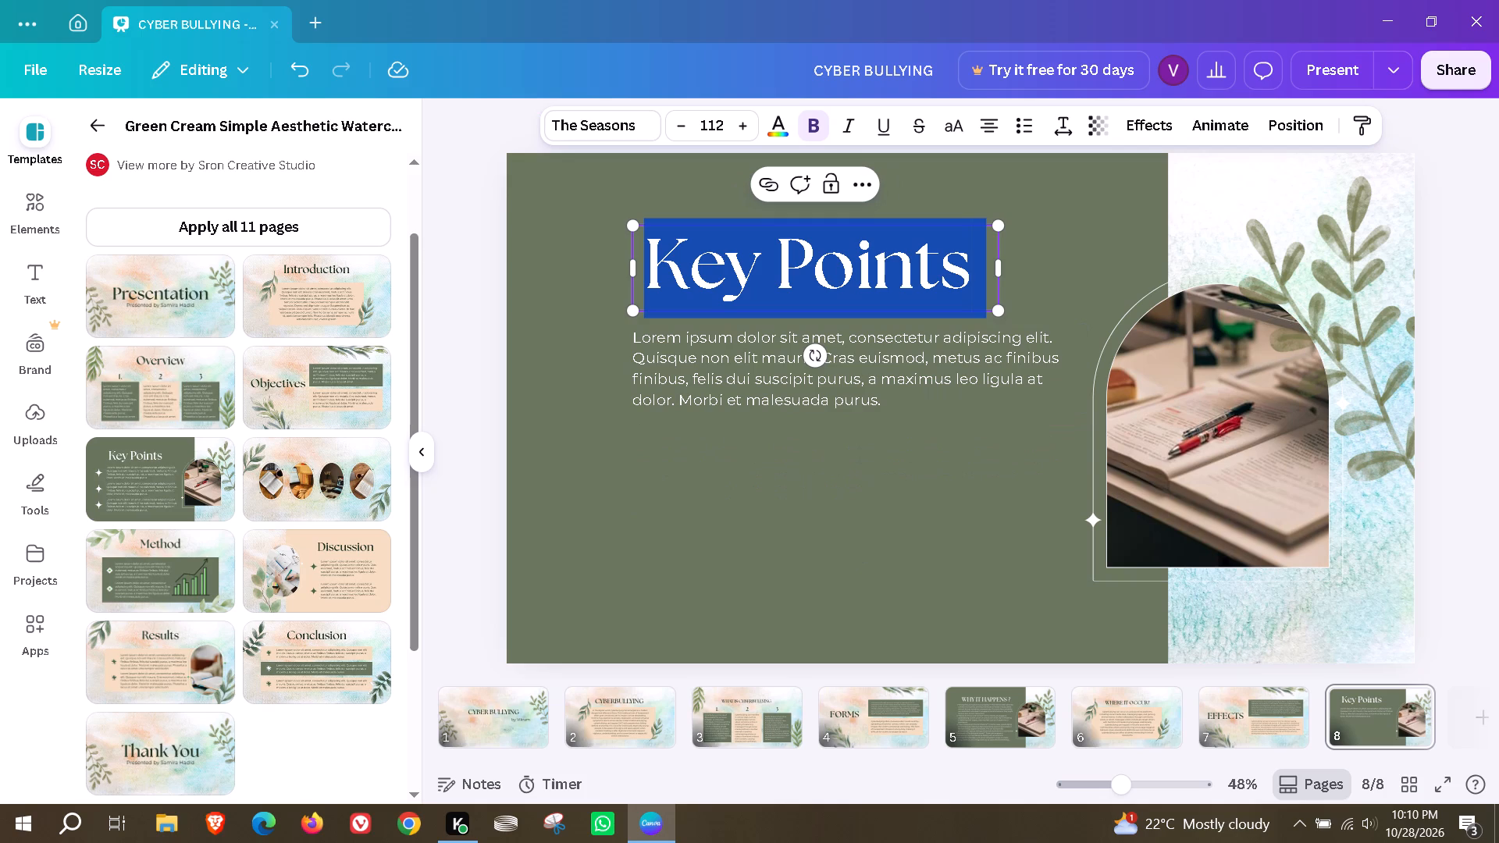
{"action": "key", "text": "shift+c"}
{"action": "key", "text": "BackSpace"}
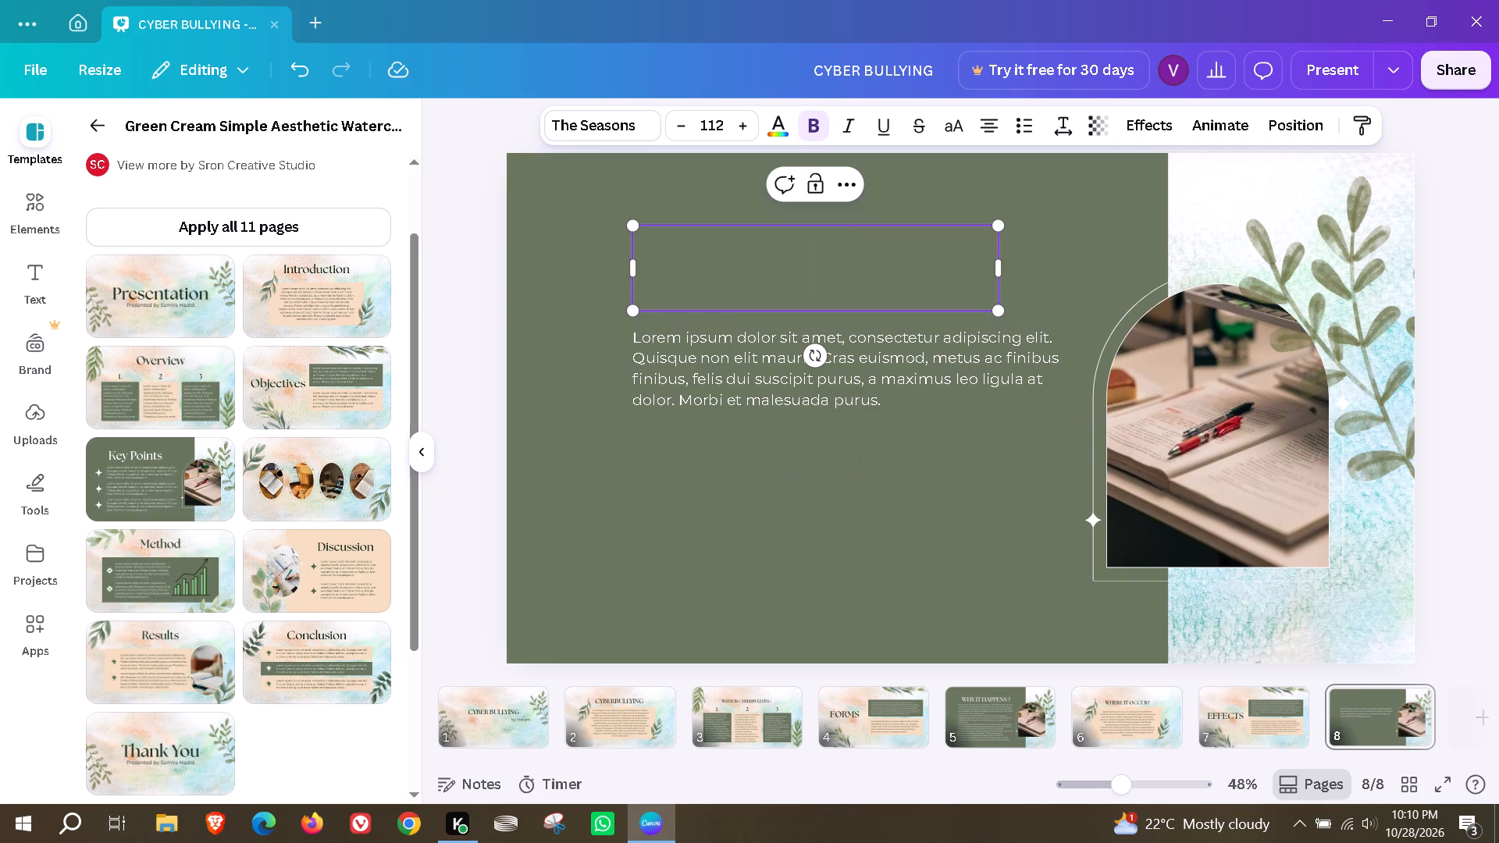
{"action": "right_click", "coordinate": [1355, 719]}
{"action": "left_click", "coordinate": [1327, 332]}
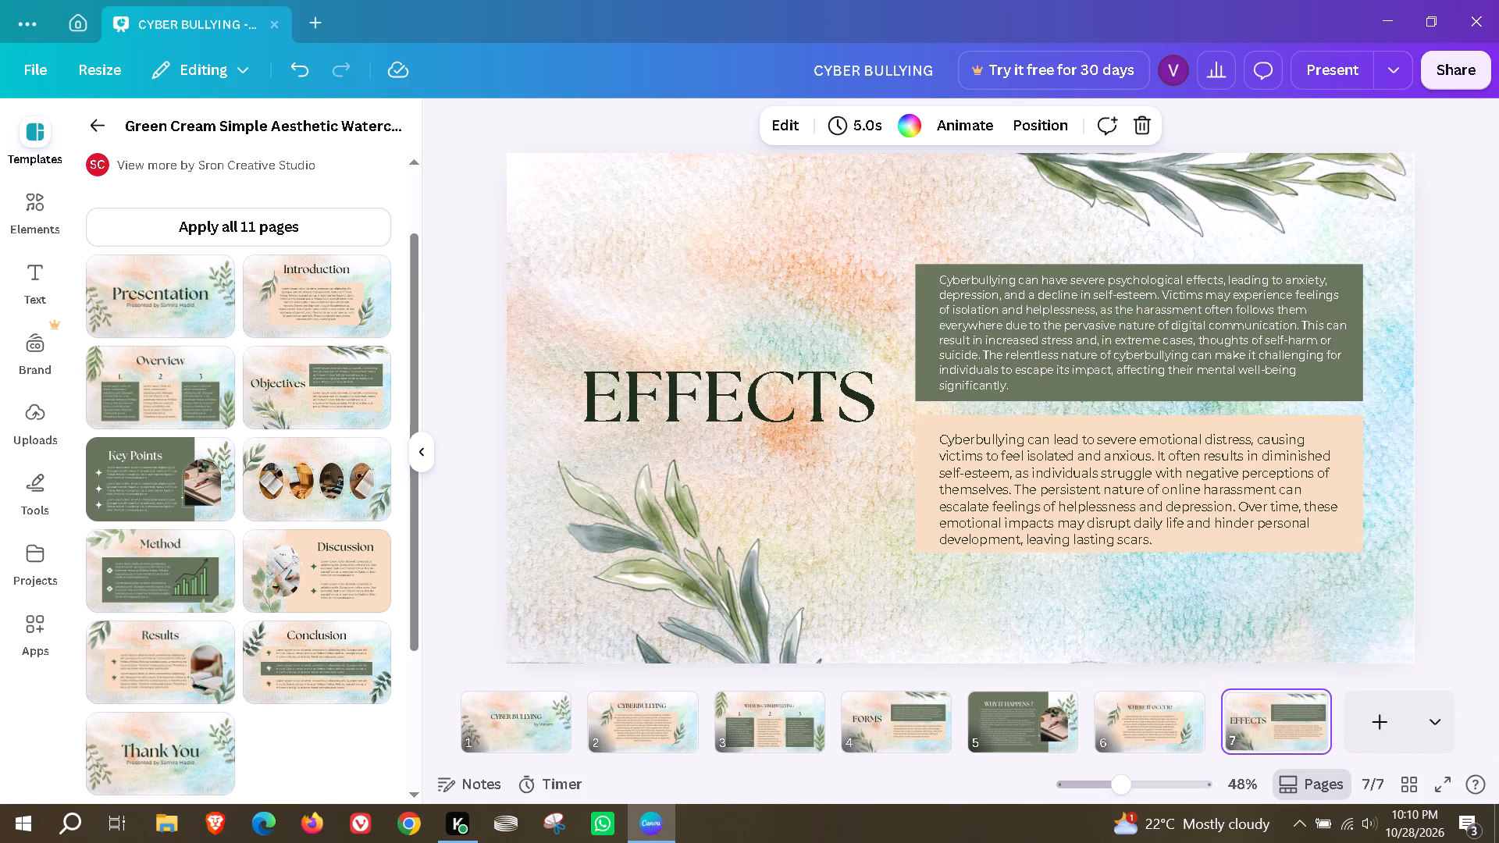
Add the template's Overview layout as new page 8.
{"action": "left_click", "coordinate": [200, 397]}
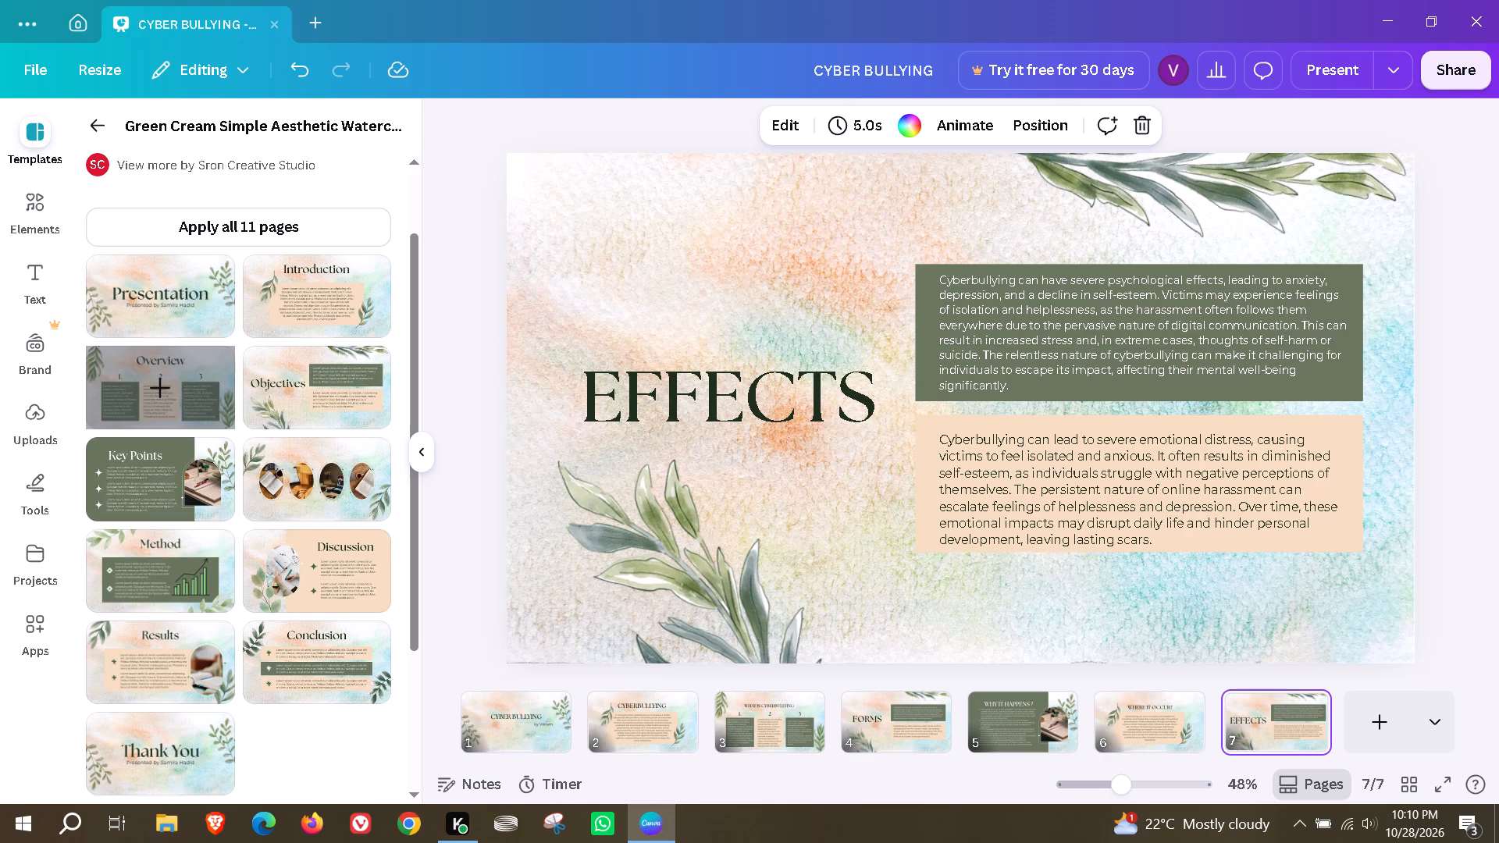
{"action": "left_click", "coordinate": [801, 472]}
Replace the "Overview" heading on page 8 with "CYBERBULLYING" and widen its text box to fit one line.
{"action": "double_click", "coordinate": [959, 232]}
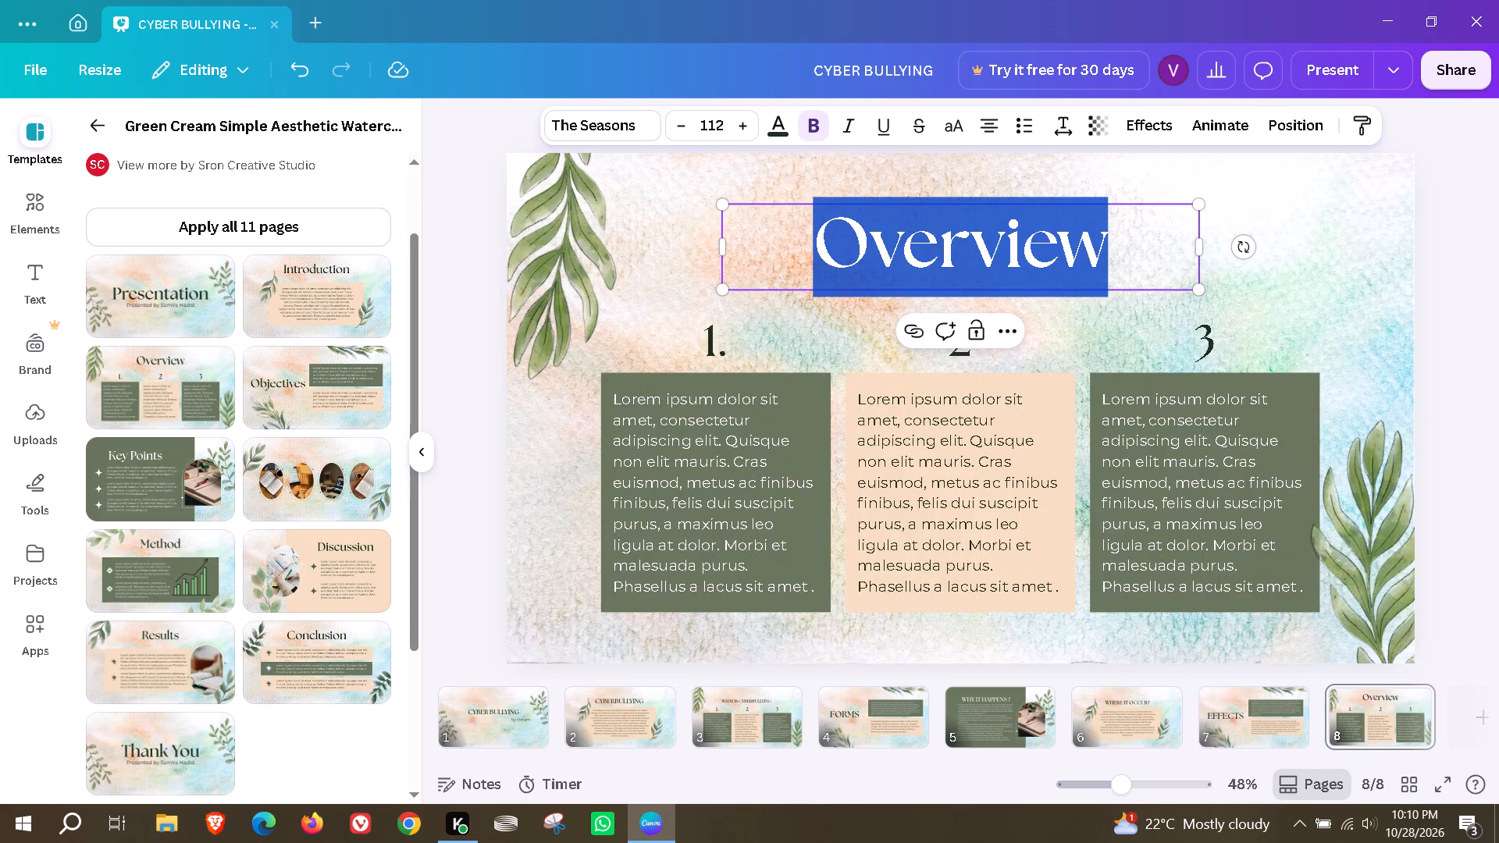
{"action": "type", "text": "CYBERBULLYIGN"}
{"action": "key", "text": "shift+BackSpace"}
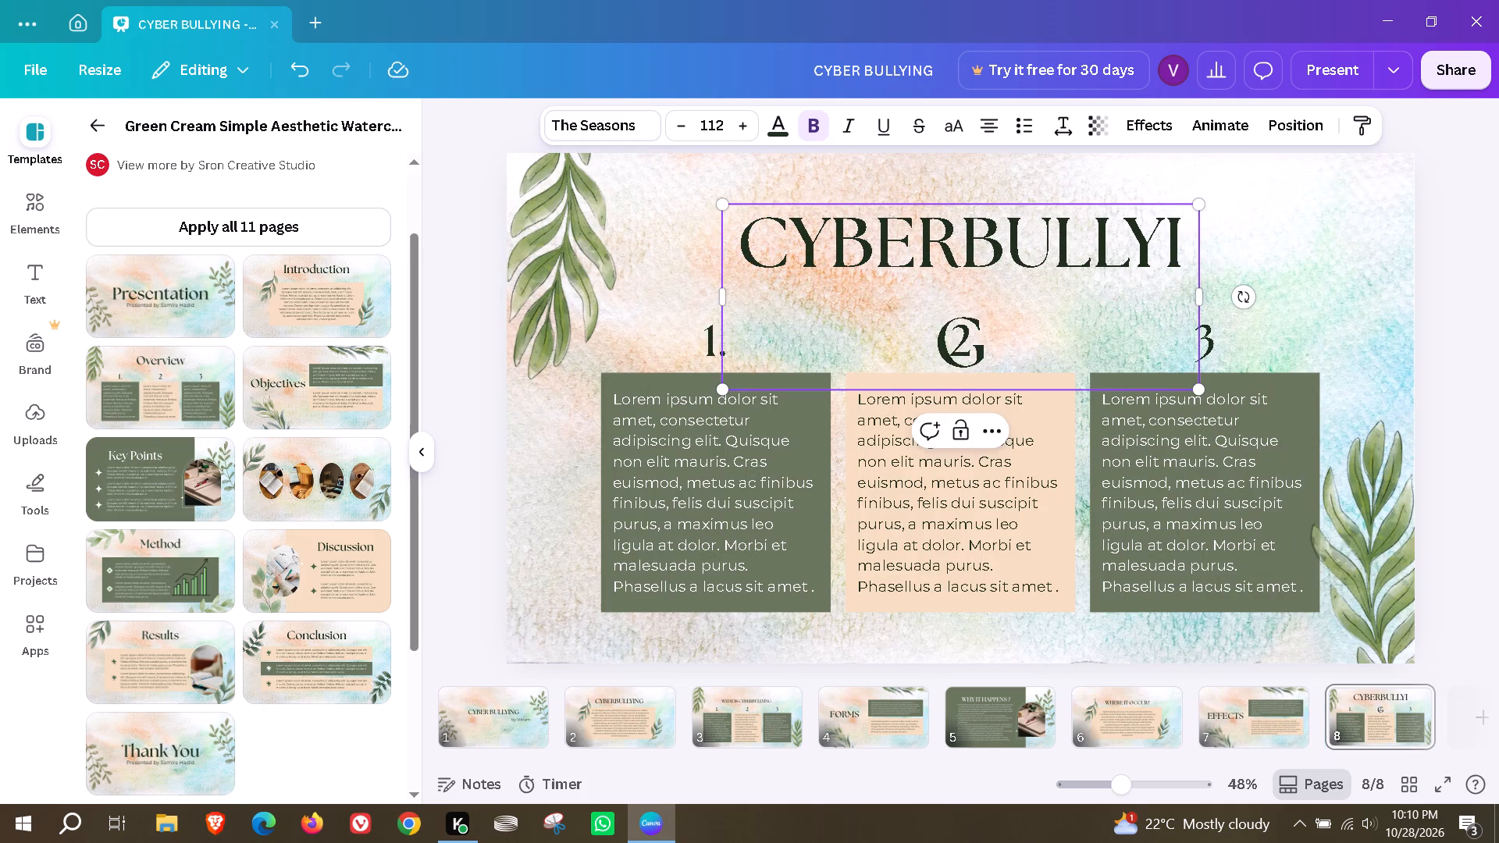
{"action": "key", "text": "shift+BackSpace"}
{"action": "key", "text": "shift+BackSpace"}
{"action": "type", "text": "ING"}
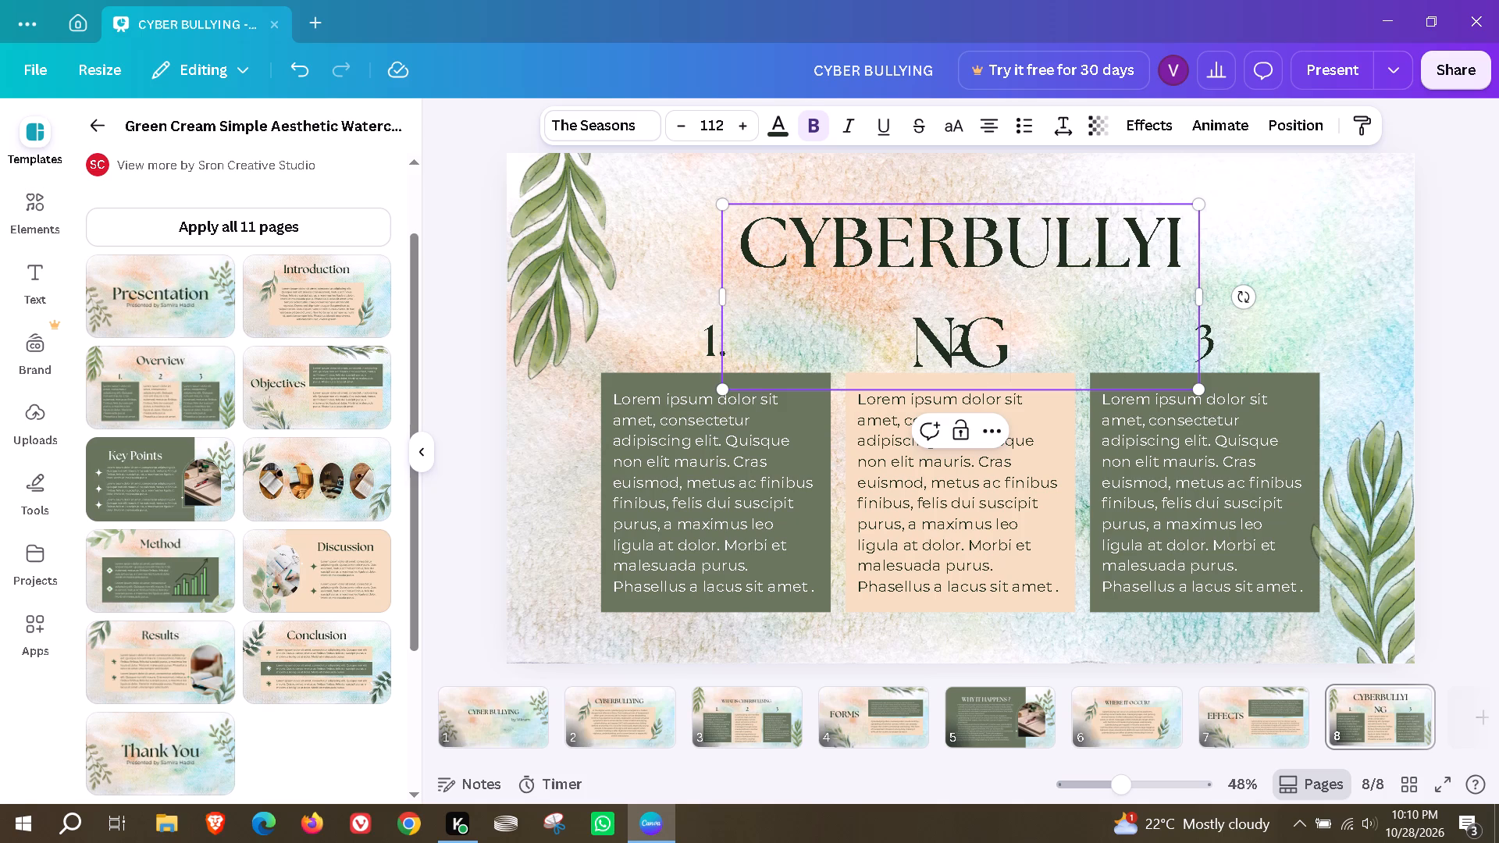
{"action": "left_click_drag", "start_coordinate": [1205, 304], "coordinate": [1234, 304]}
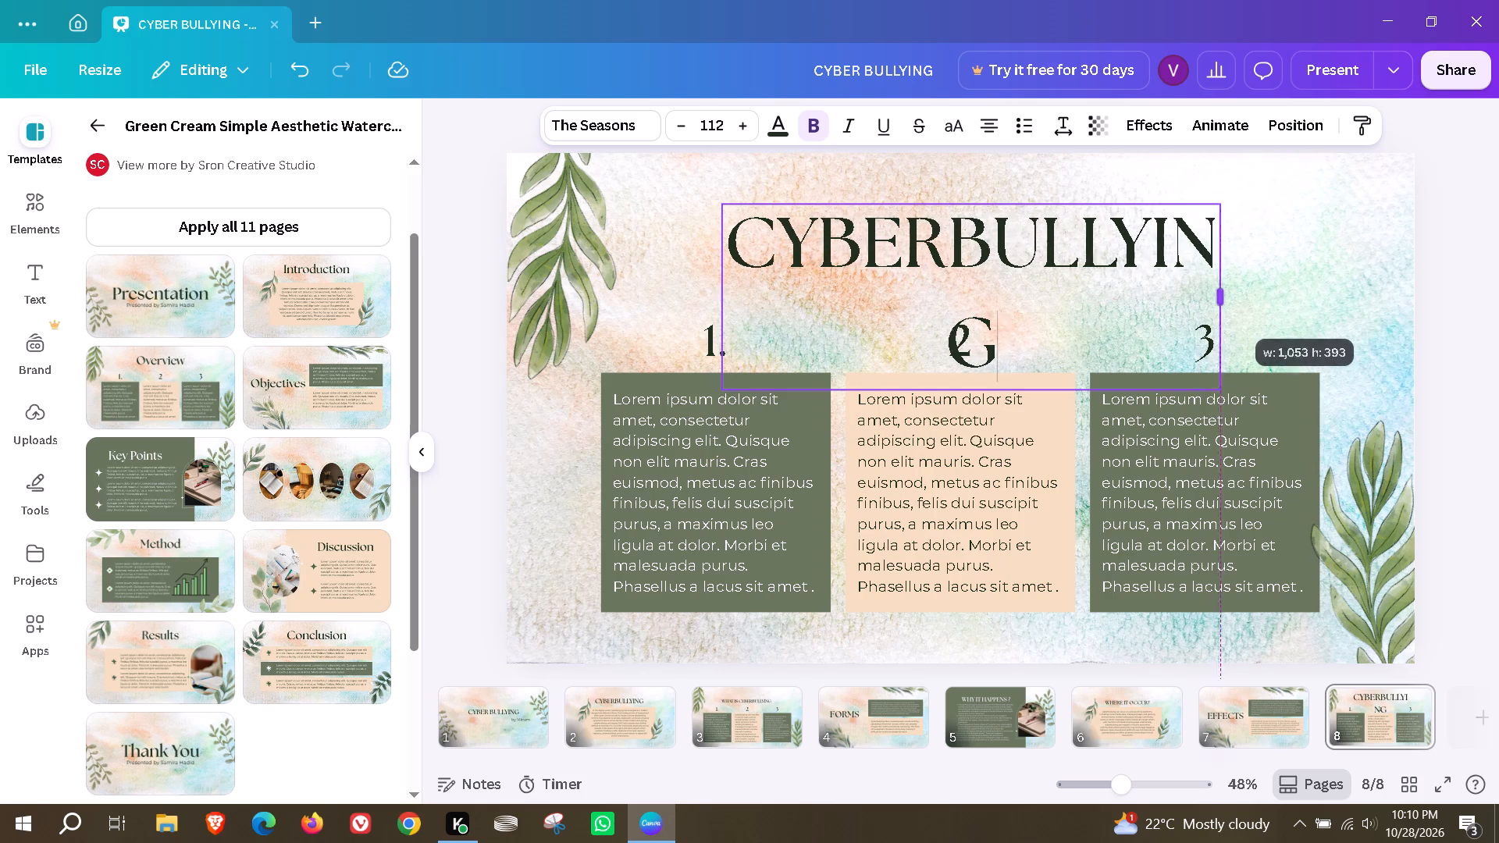
{"action": "left_click_drag", "start_coordinate": [1234, 304], "coordinate": [1302, 296]}
{"action": "left_click", "coordinate": [1323, 297]}
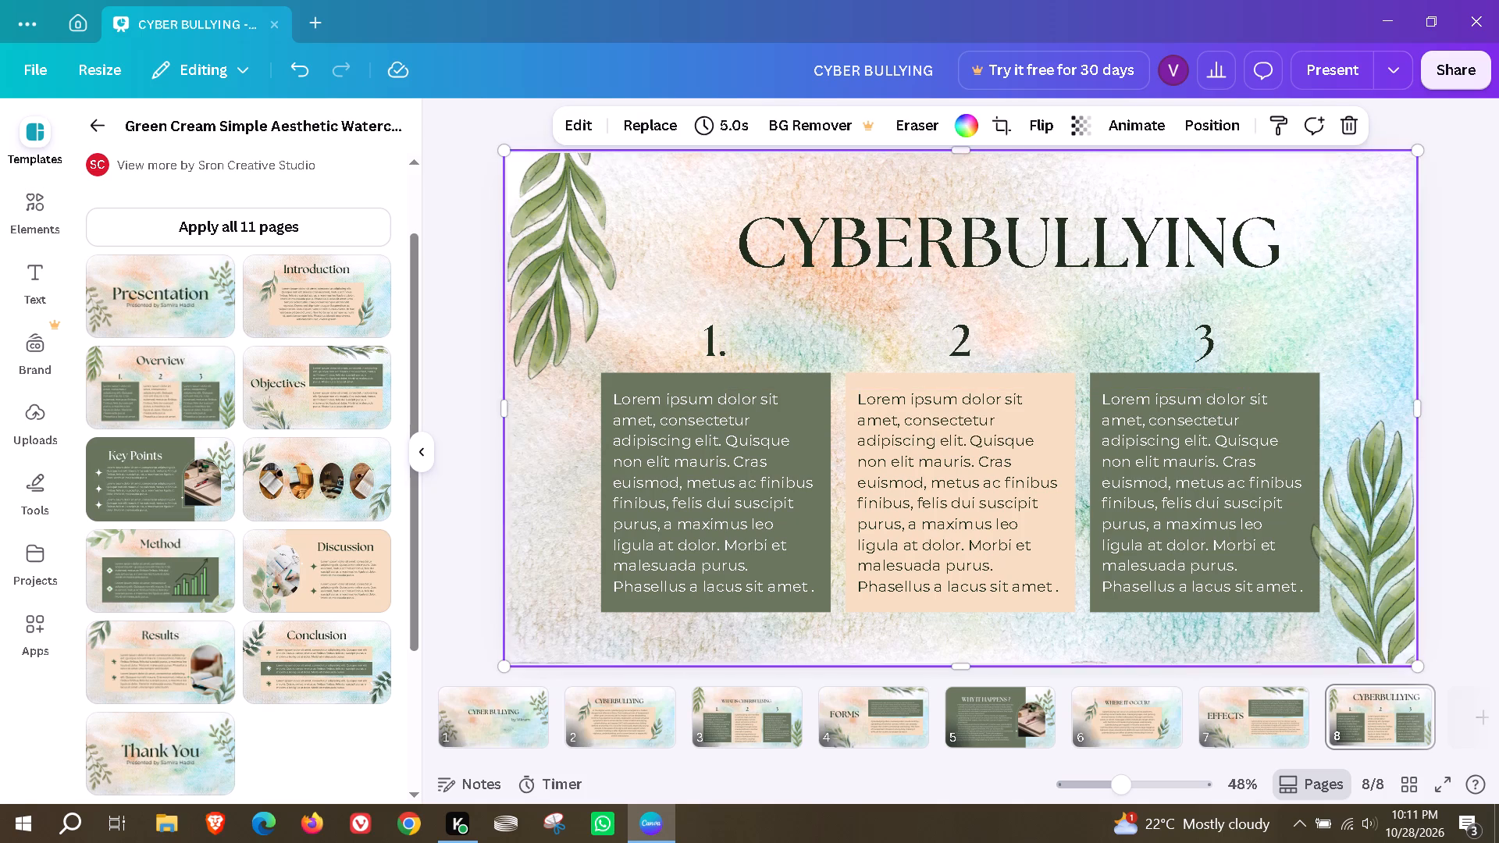
Shrink the "CYBERBULLYING" heading to about size 58.3 and move it down, just above the numbers 1 and 2.
{"action": "left_click", "coordinate": [1098, 251]}
{"action": "left_click_drag", "start_coordinate": [1295, 293], "coordinate": [1013, 295]}
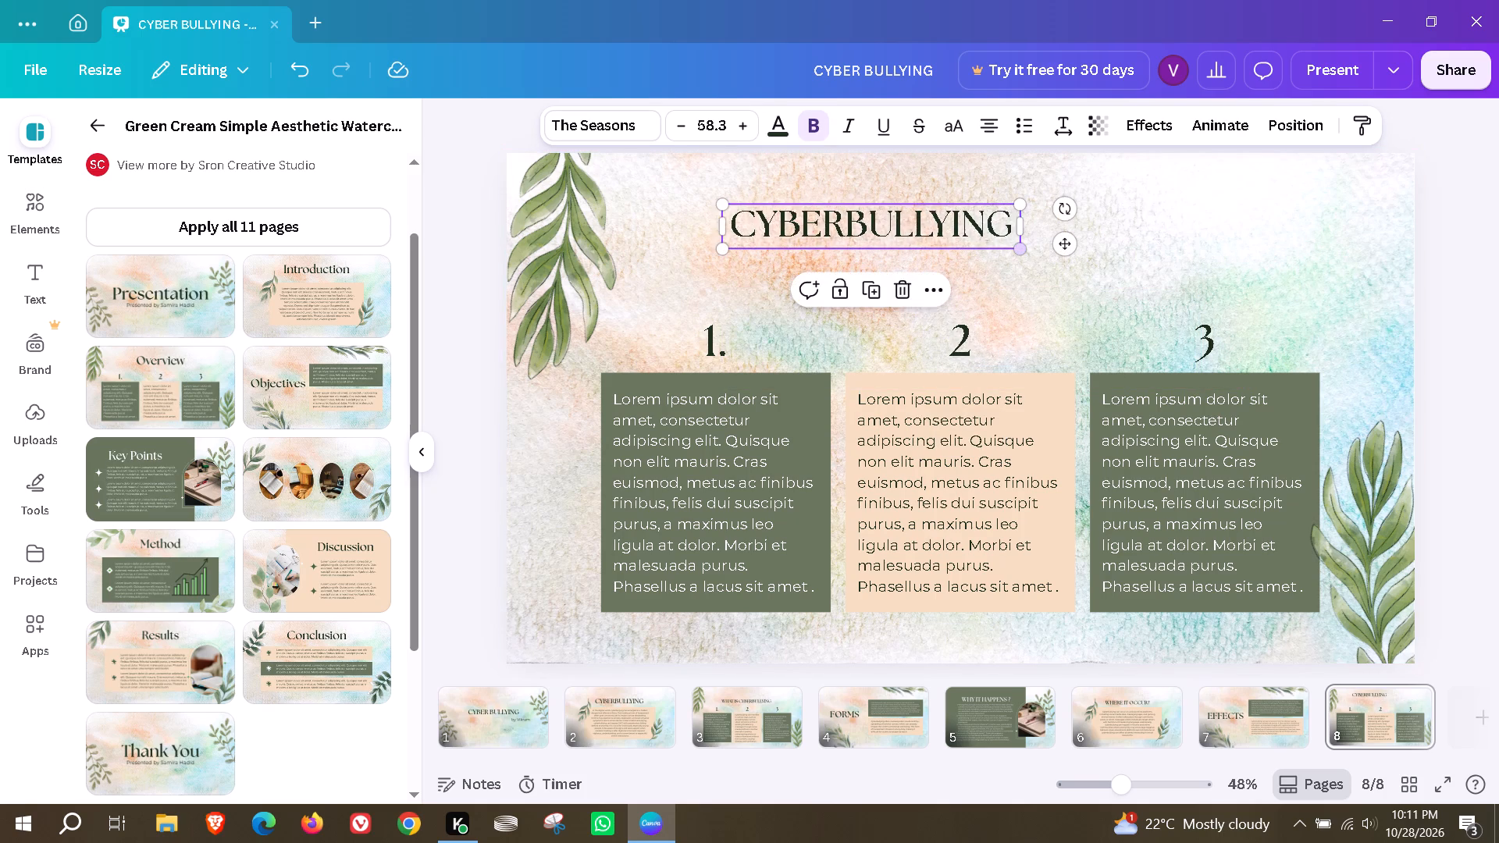
{"action": "left_click_drag", "start_coordinate": [875, 226], "coordinate": [824, 286]}
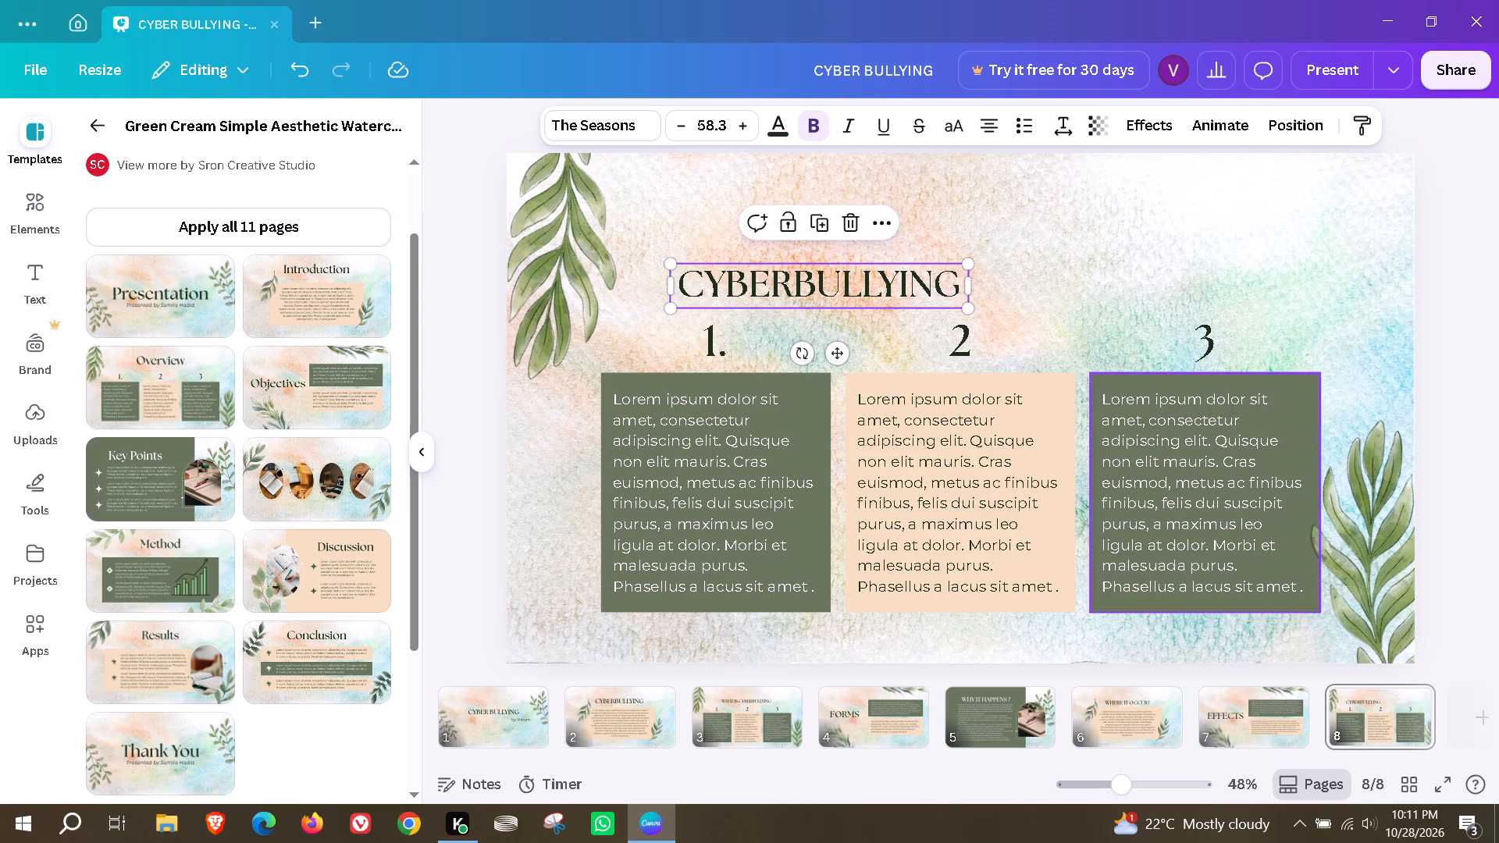
Delete the third column on page 8, including its number 3, green panel and placeholder text.
{"action": "left_click", "coordinate": [1205, 334]}
{"action": "left_click", "coordinate": [1230, 290]}
{"action": "left_click", "coordinate": [1234, 273]}
{"action": "left_click", "coordinate": [1226, 447]}
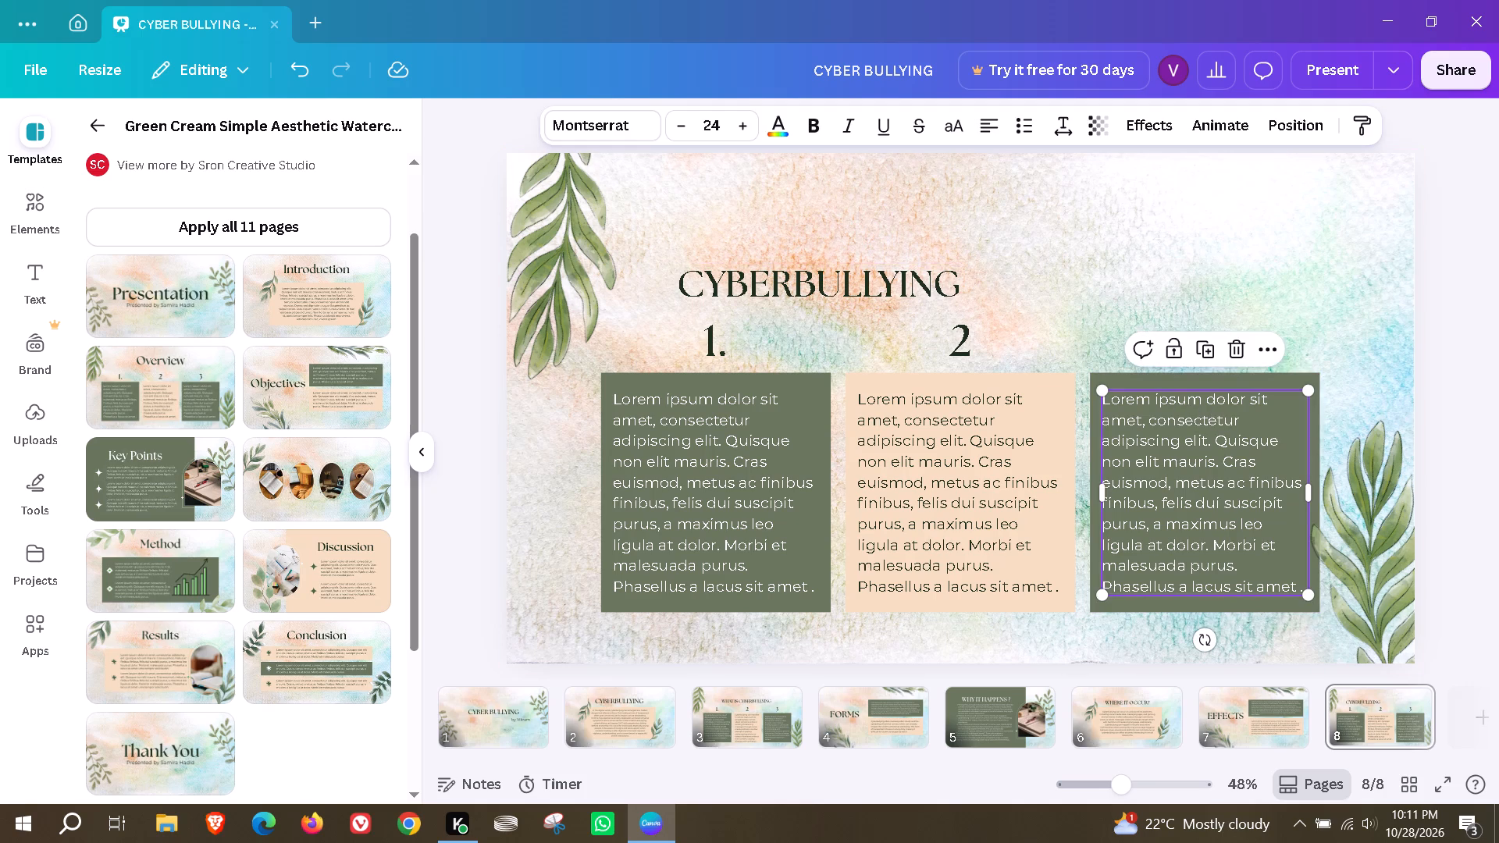
{"action": "left_click", "coordinate": [1285, 385]}
{"action": "left_click", "coordinate": [1242, 337]}
{"action": "left_click", "coordinate": [1244, 439]}
{"action": "left_click", "coordinate": [1236, 357]}
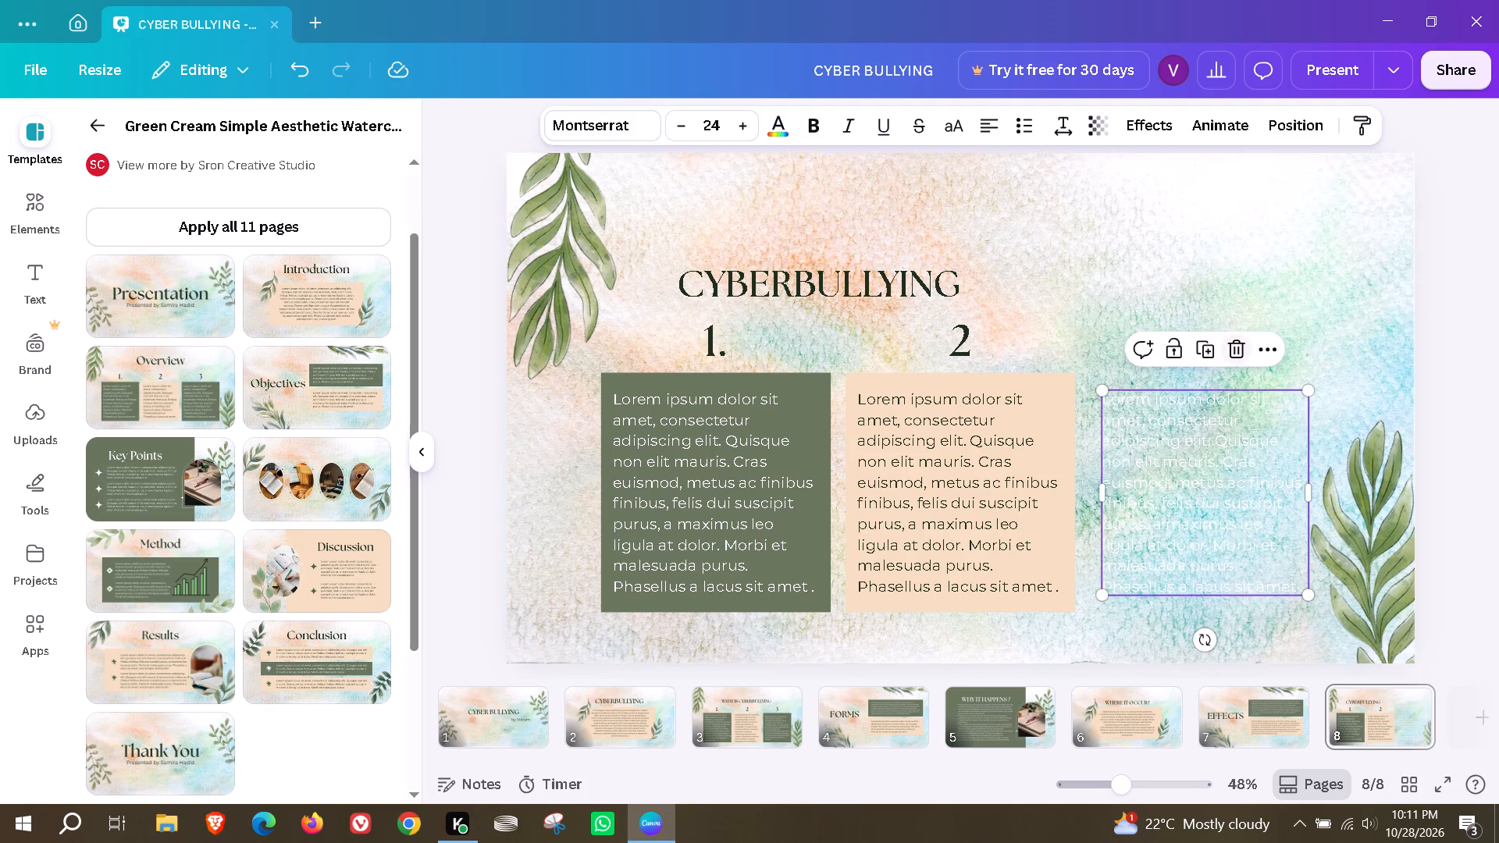
Move page 8's cream panel horizontally to the right, away from the green panel.
{"action": "left_click_drag", "start_coordinate": [970, 375], "coordinate": [1033, 375]}
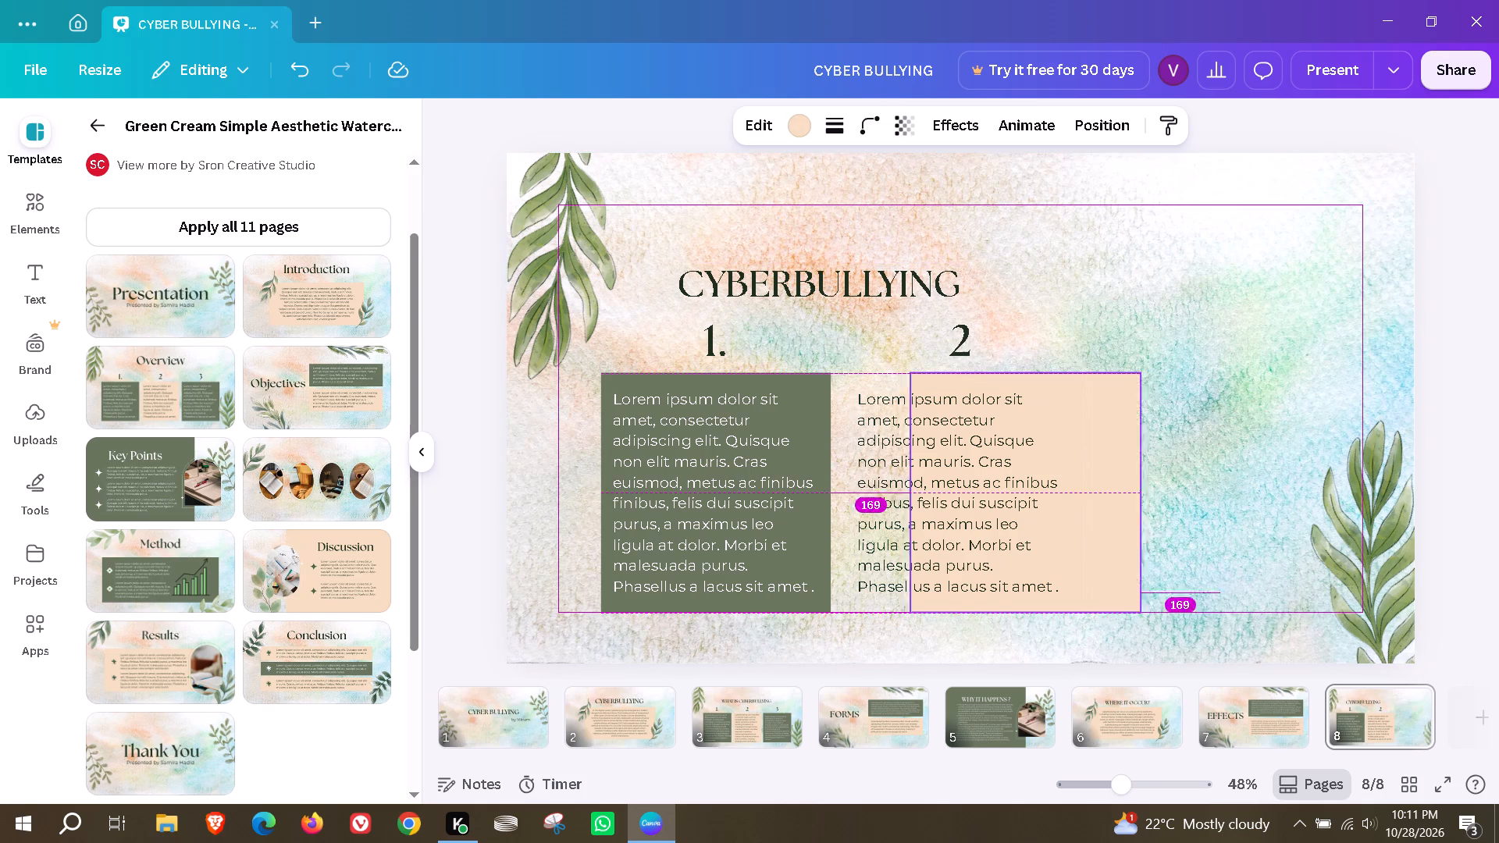
{"action": "left_click_drag", "start_coordinate": [1033, 375], "coordinate": [1123, 375]}
Delete the number 2 above the second column on page 8.
{"action": "left_click", "coordinate": [974, 347]}
{"action": "left_click", "coordinate": [988, 283]}
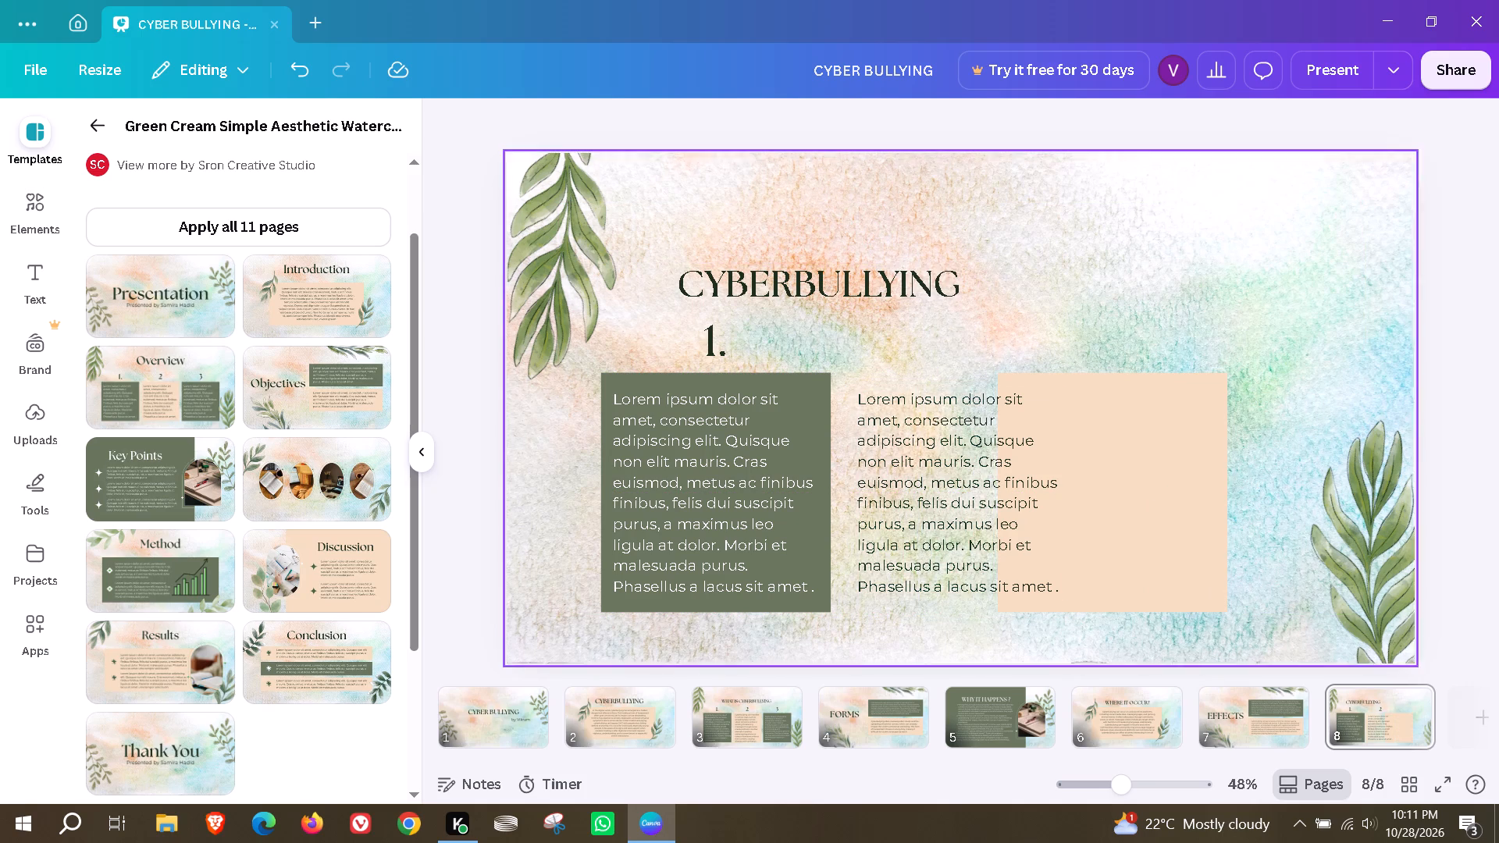
Delete the second column's placeholder text and the number 1 above the green panel on page 8.
{"action": "left_click", "coordinate": [935, 432]}
{"action": "left_click", "coordinate": [988, 355]}
{"action": "left_click", "coordinate": [715, 327]}
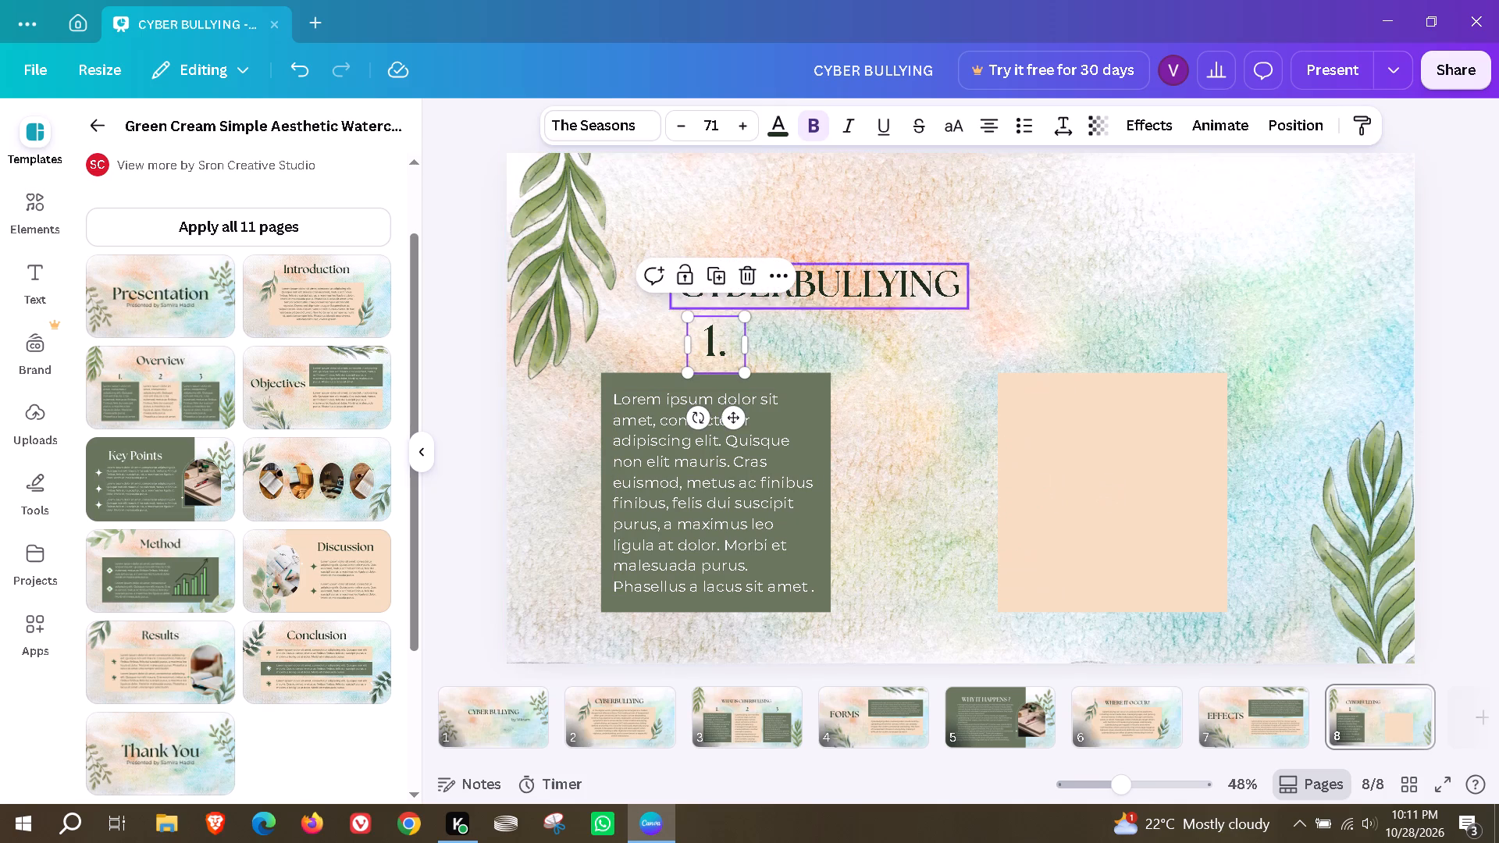
{"action": "left_click", "coordinate": [752, 280]}
Shrink the "CYBERBULLYING" heading to about size 46.2 and place it directly above the green panel.
{"action": "double_click", "coordinate": [717, 430]}
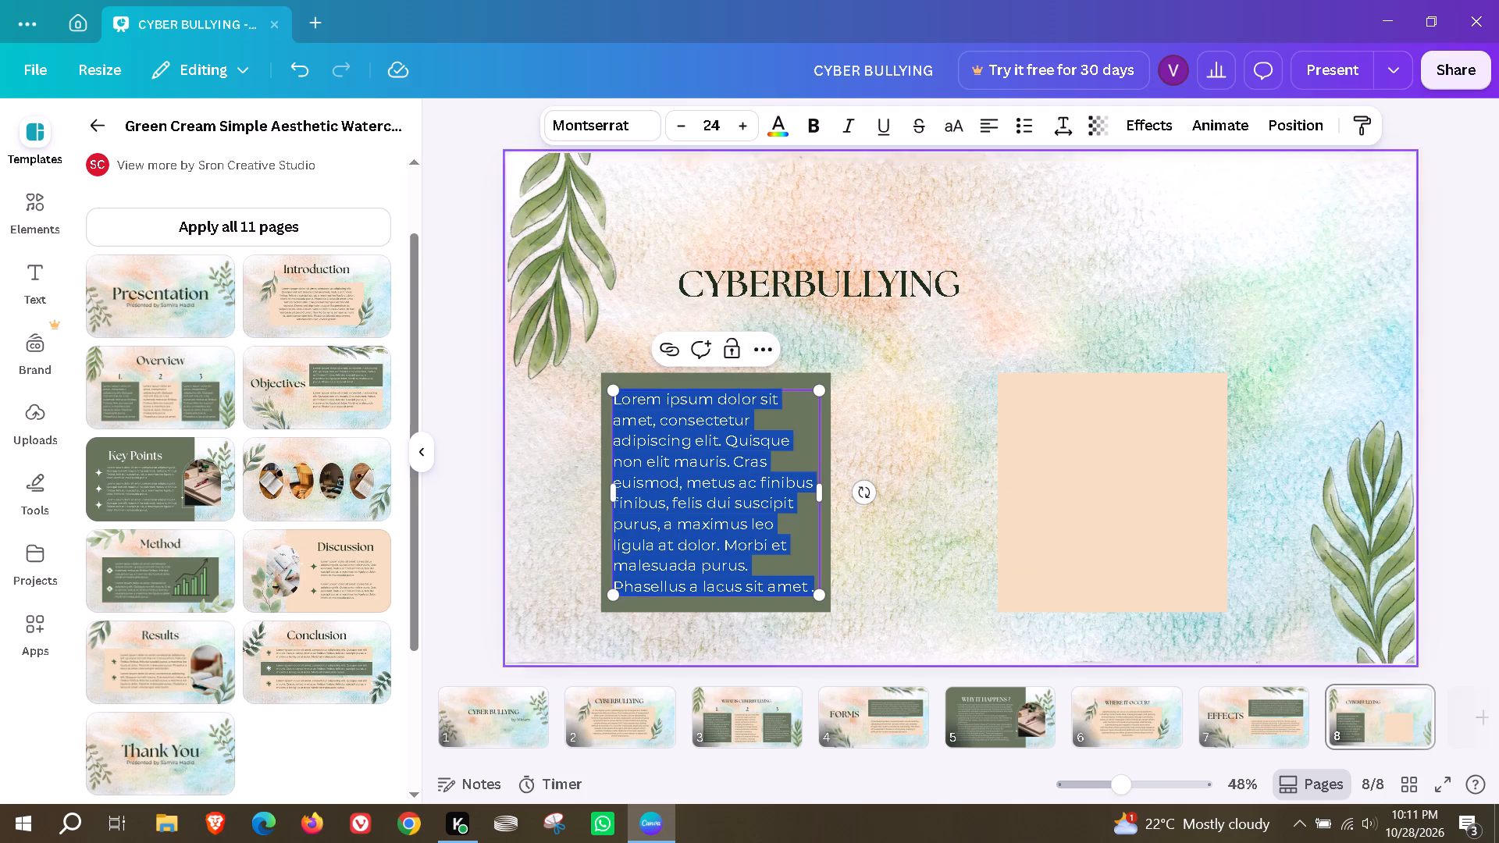
{"action": "left_click", "coordinate": [835, 285]}
{"action": "left_click_drag", "start_coordinate": [830, 284], "coordinate": [758, 326]}
{"action": "left_click_drag", "start_coordinate": [902, 347], "coordinate": [856, 345]}
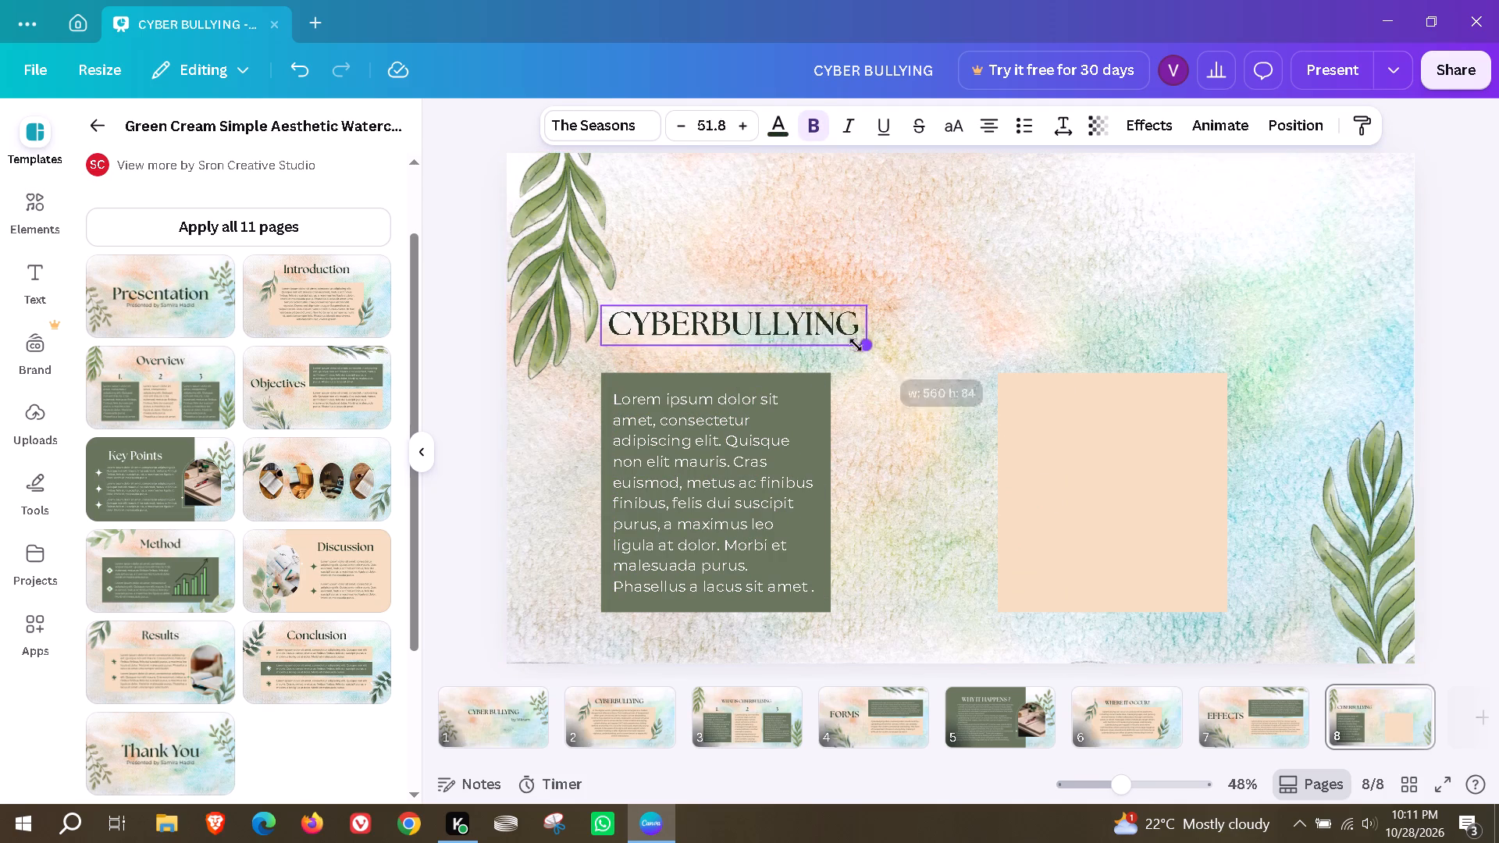
{"action": "left_click_drag", "start_coordinate": [856, 345], "coordinate": [840, 345]}
{"action": "left_click_drag", "start_coordinate": [735, 329], "coordinate": [726, 347]}
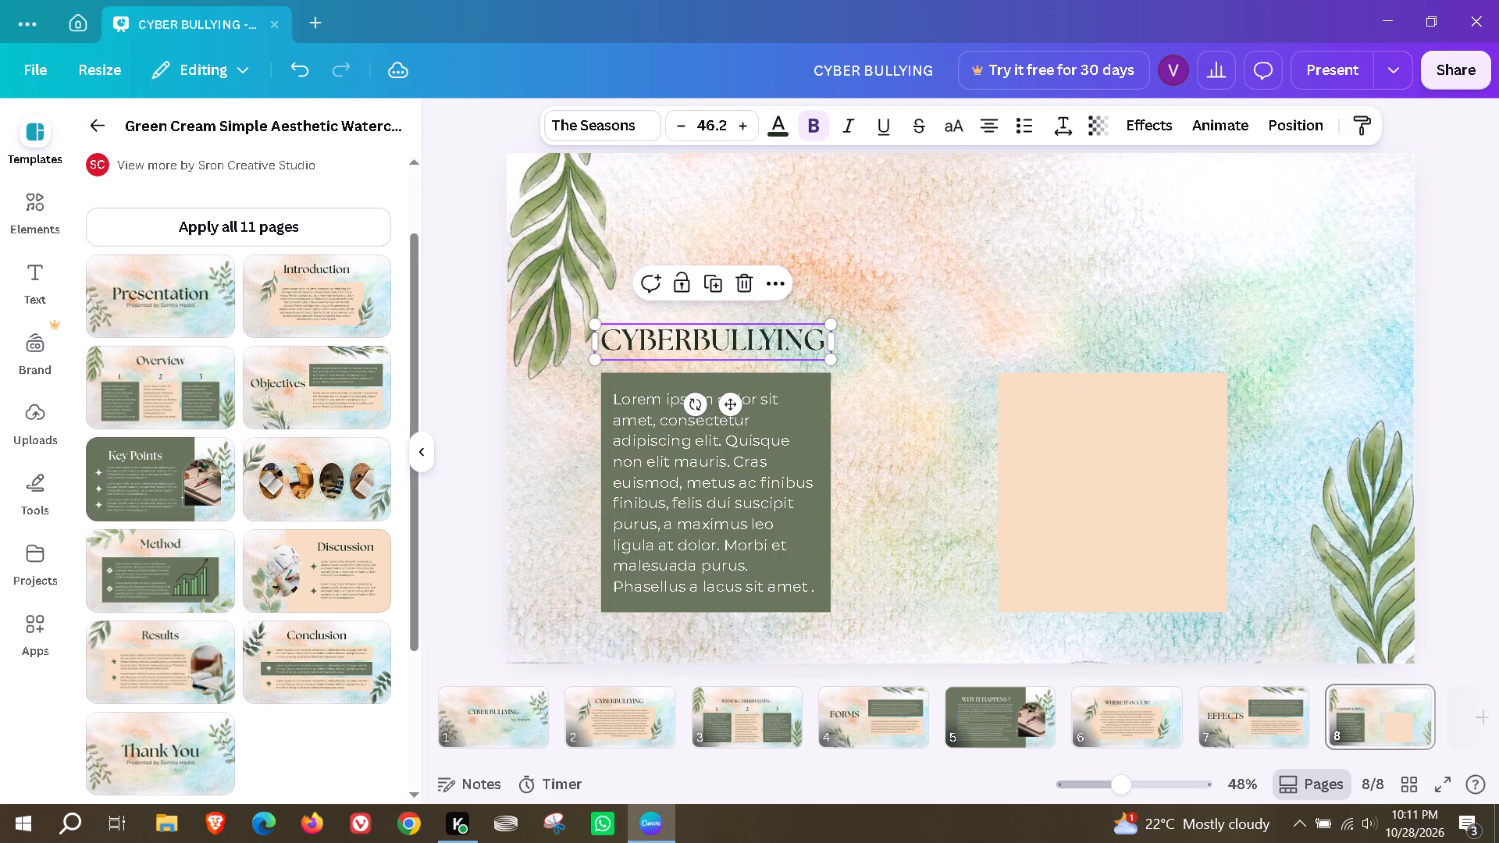
Copy the "CYBERBULLYING" heading and place the pasted copy directly above the cream panel.
{"action": "left_click", "coordinate": [767, 293]}
{"action": "right_click", "coordinate": [714, 332]}
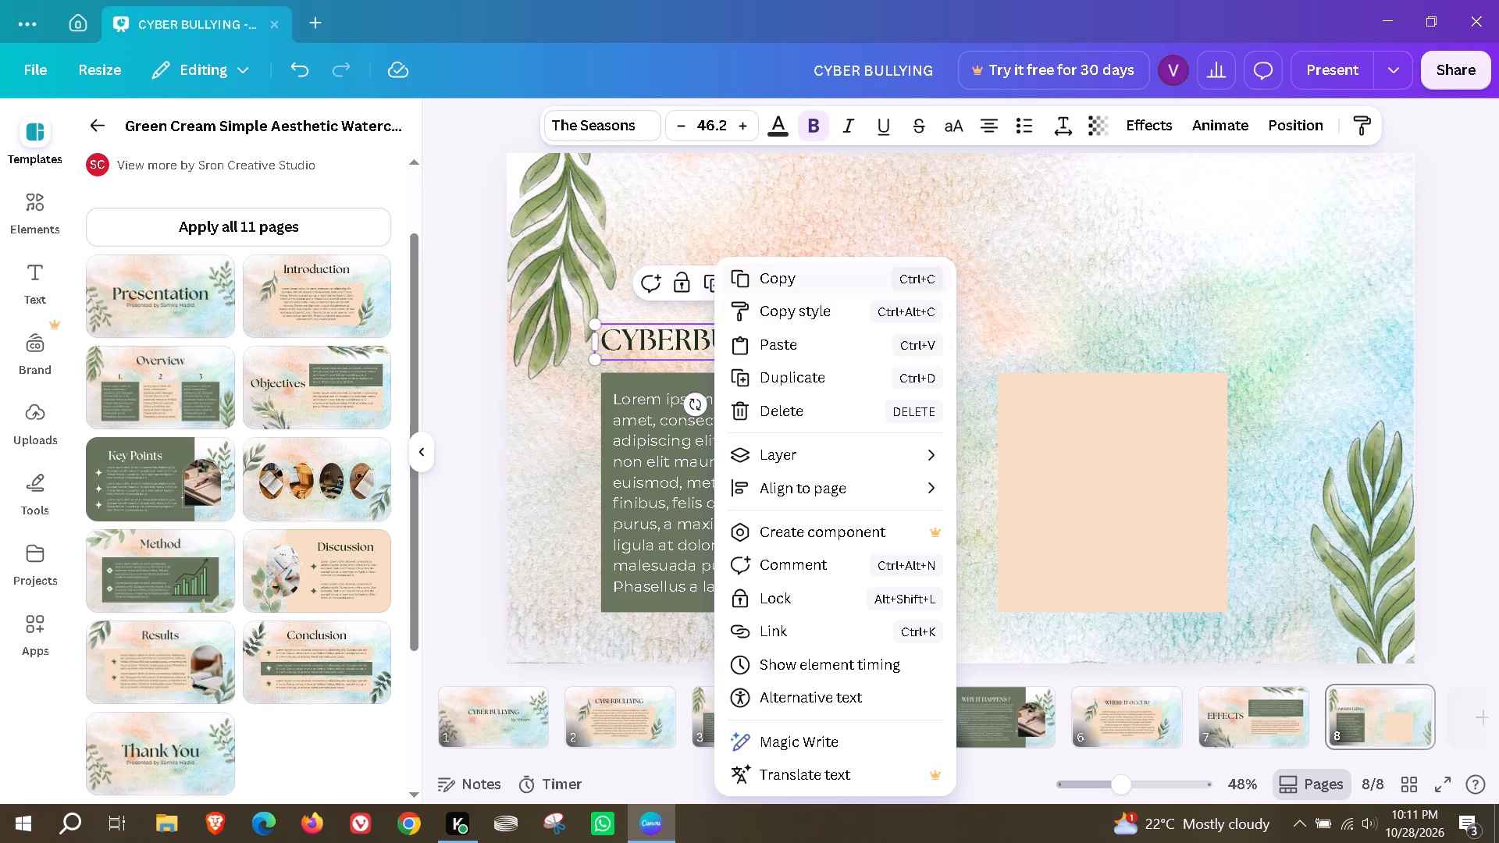
{"action": "left_click", "coordinate": [782, 285]}
{"action": "right_click", "coordinate": [949, 330]}
{"action": "left_click", "coordinate": [1022, 273]}
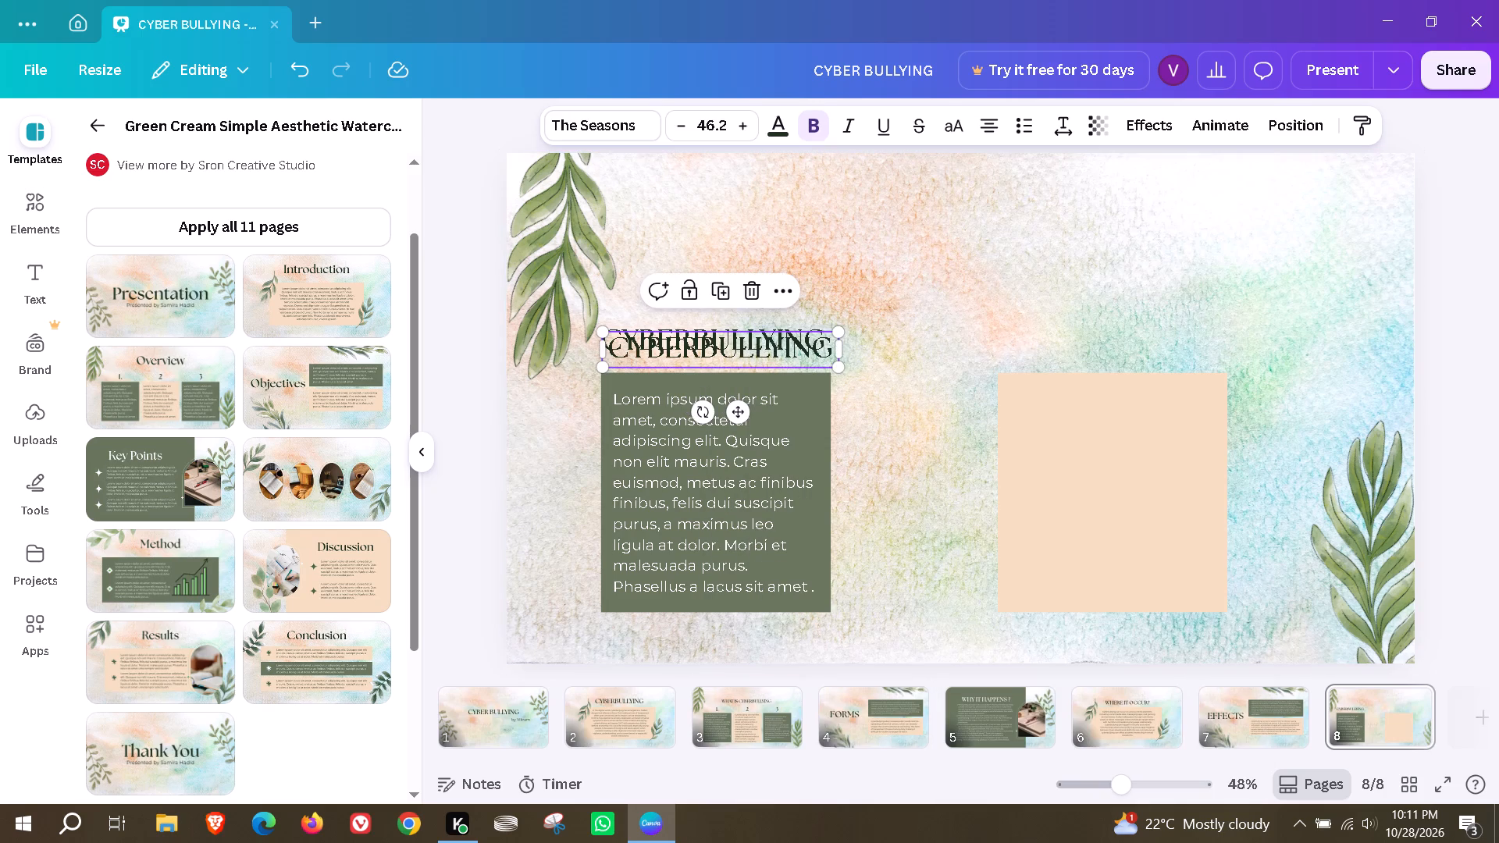
{"action": "left_click_drag", "start_coordinate": [789, 357], "coordinate": [1182, 355]}
Replace the copied heading's text above the cream panel with "TRADITIONAL BULLYING".
{"action": "double_click", "coordinate": [1182, 355]}
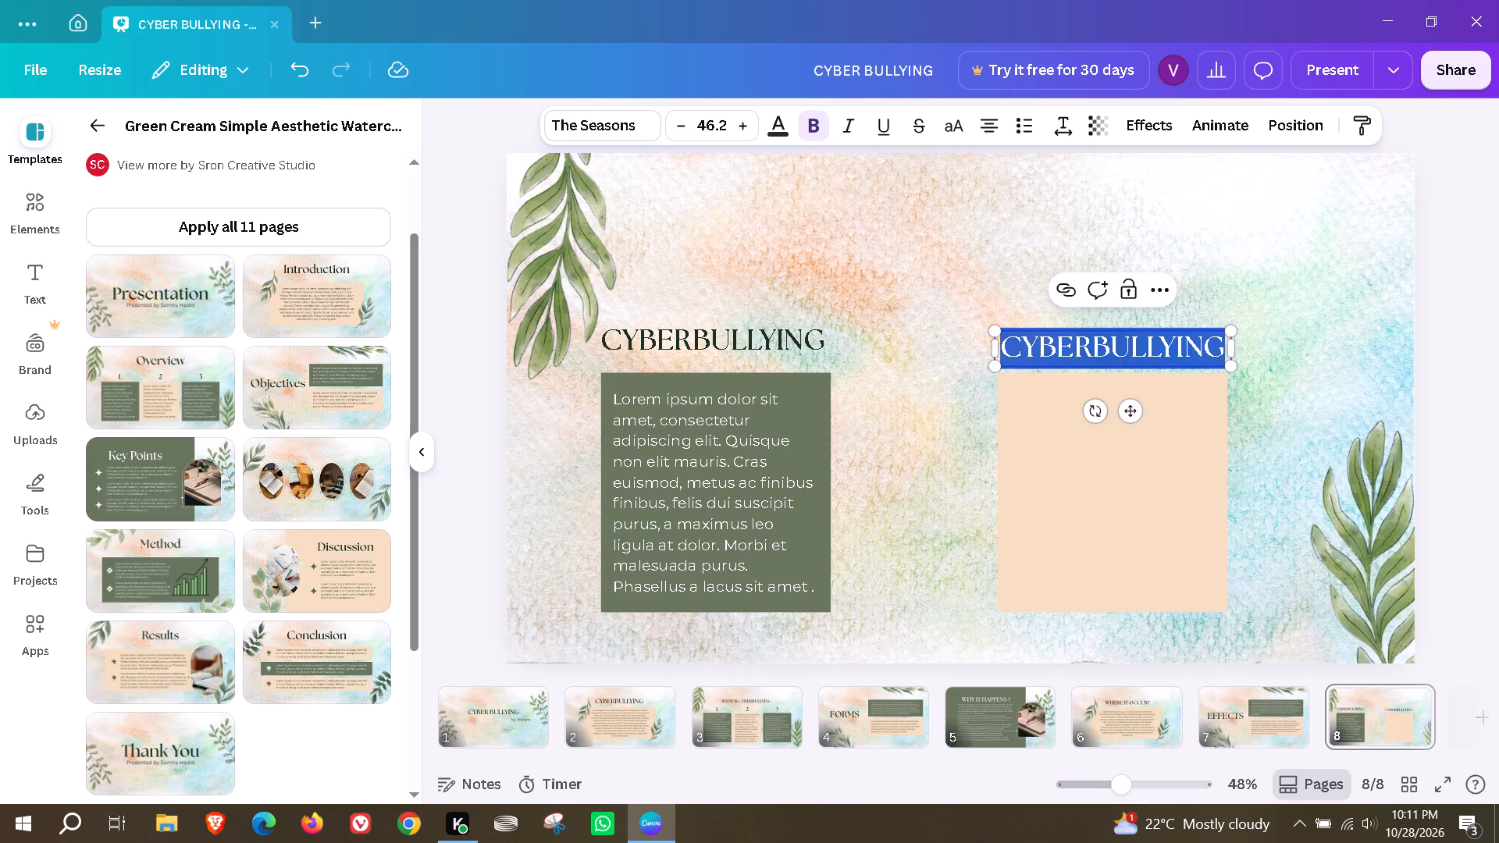
{"action": "type", "text": "TRADITIONAL BUU"}
{"action": "key", "text": "shift+BackSpace"}
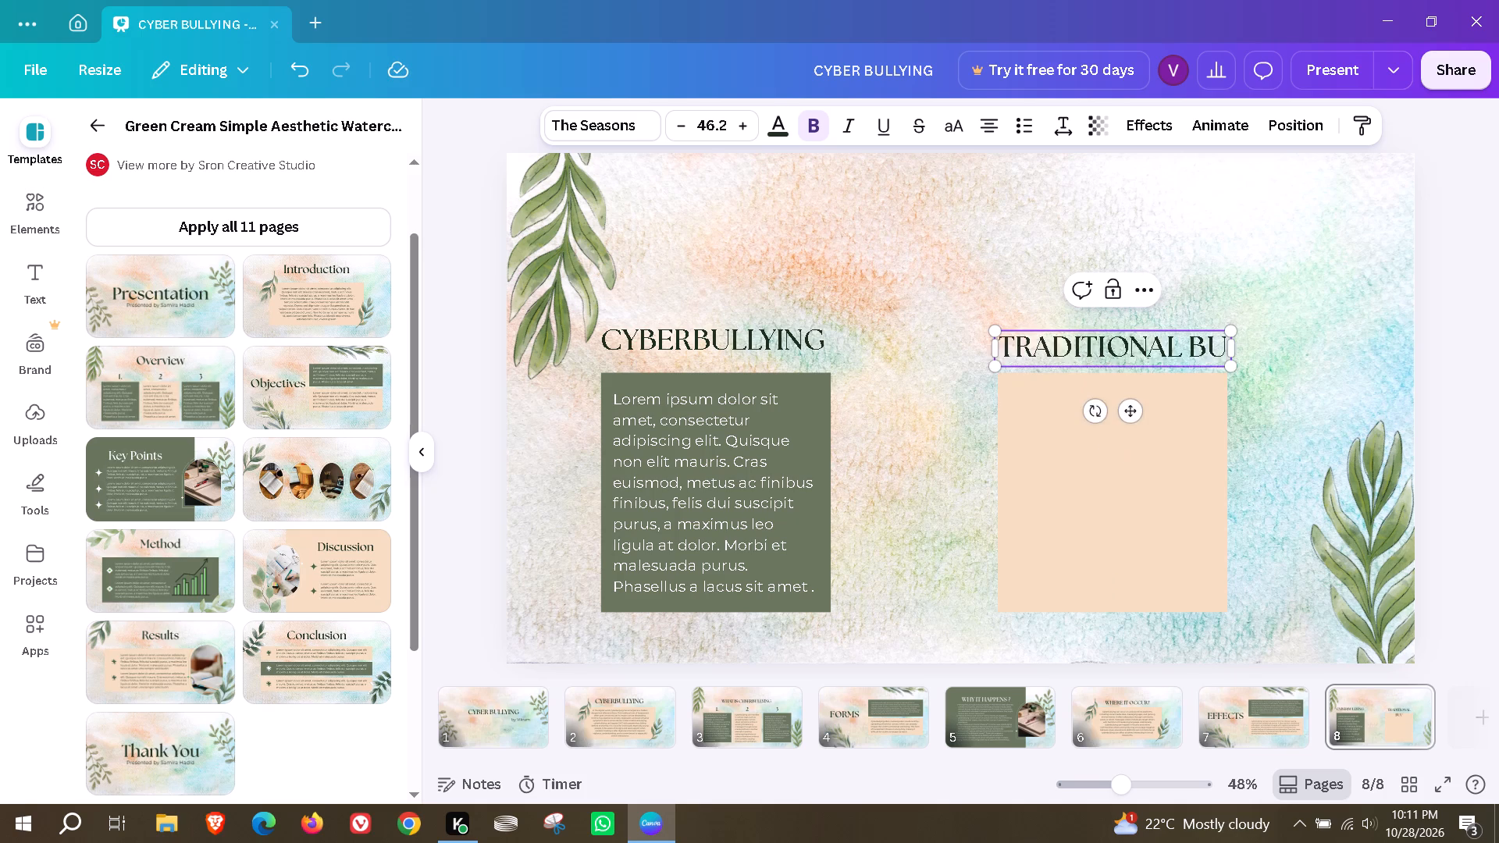
{"action": "type", "text": "LLYING"}
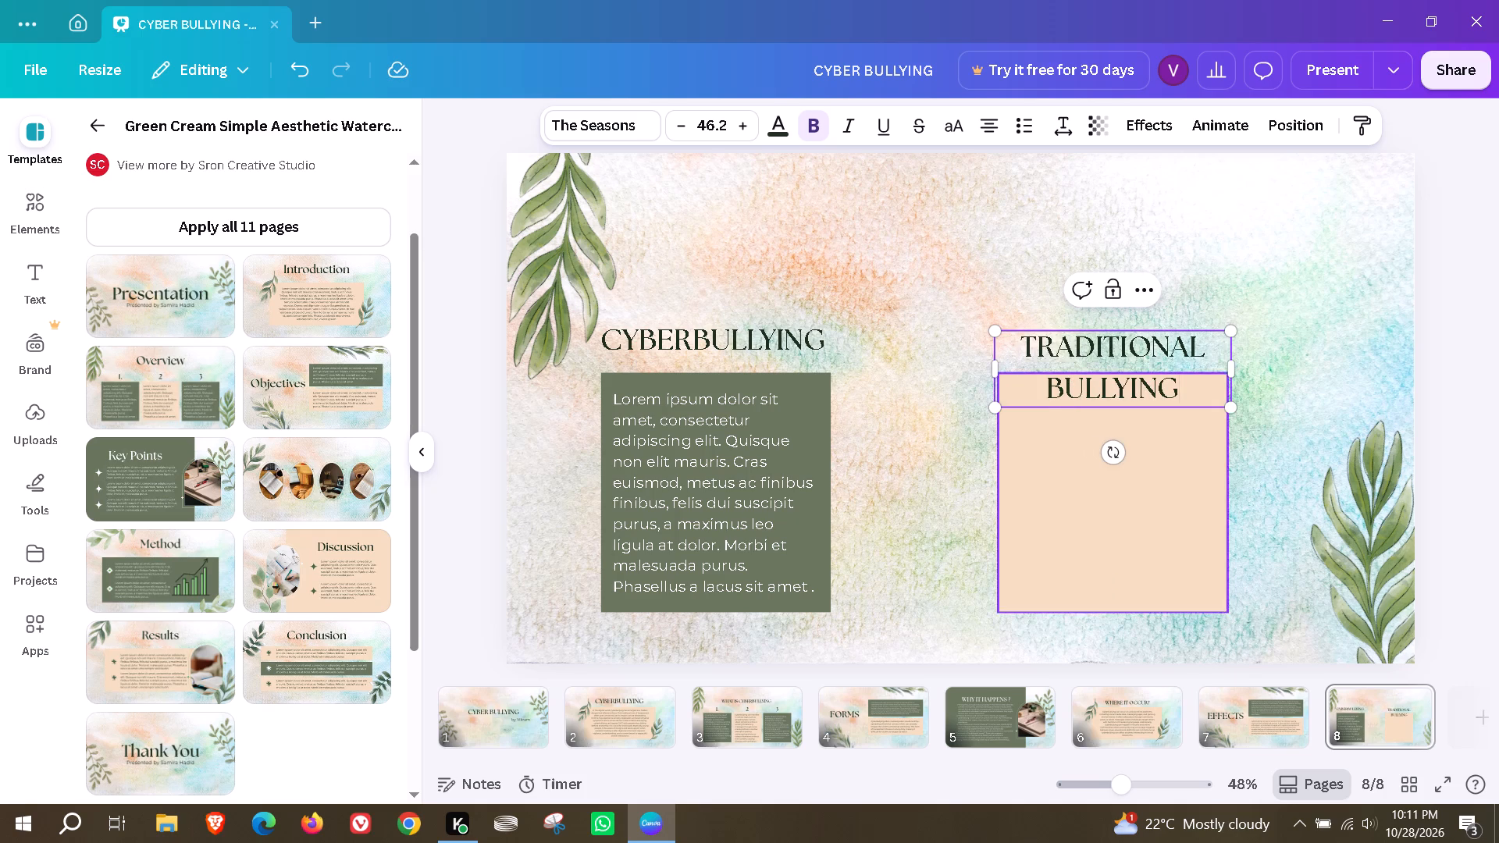
{"action": "left_click", "coordinate": [1265, 366]}
Move the "TRADITIONAL BULLYING" heading up, shrink it to about size 36.6, and centre it just above the cream panel.
{"action": "left_click_drag", "start_coordinate": [1156, 357], "coordinate": [1156, 322]}
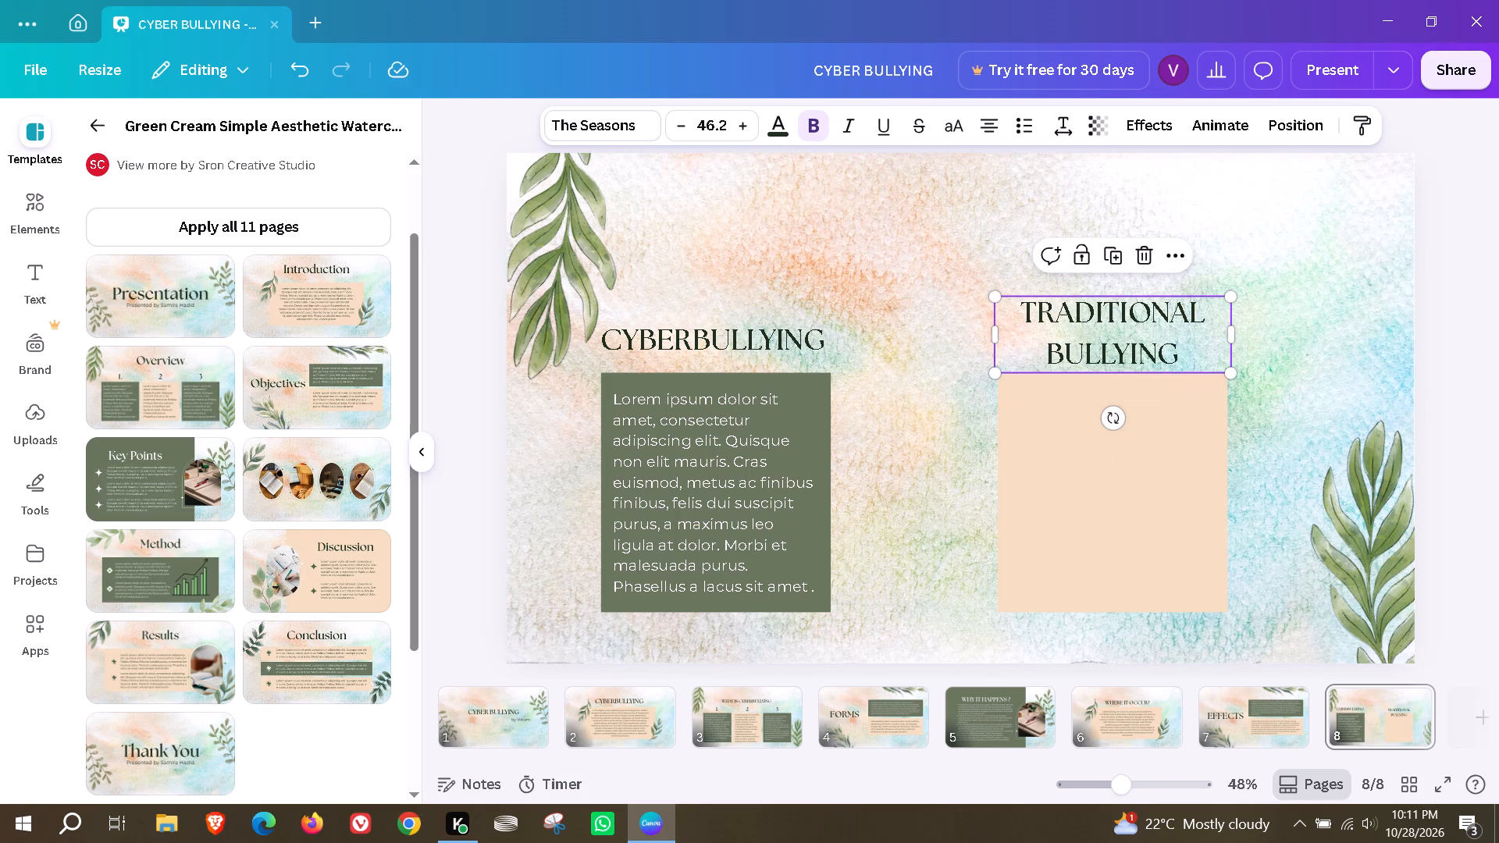
{"action": "left_click_drag", "start_coordinate": [1238, 371], "coordinate": [1191, 349]}
{"action": "left_click_drag", "start_coordinate": [1138, 335], "coordinate": [1163, 346]}
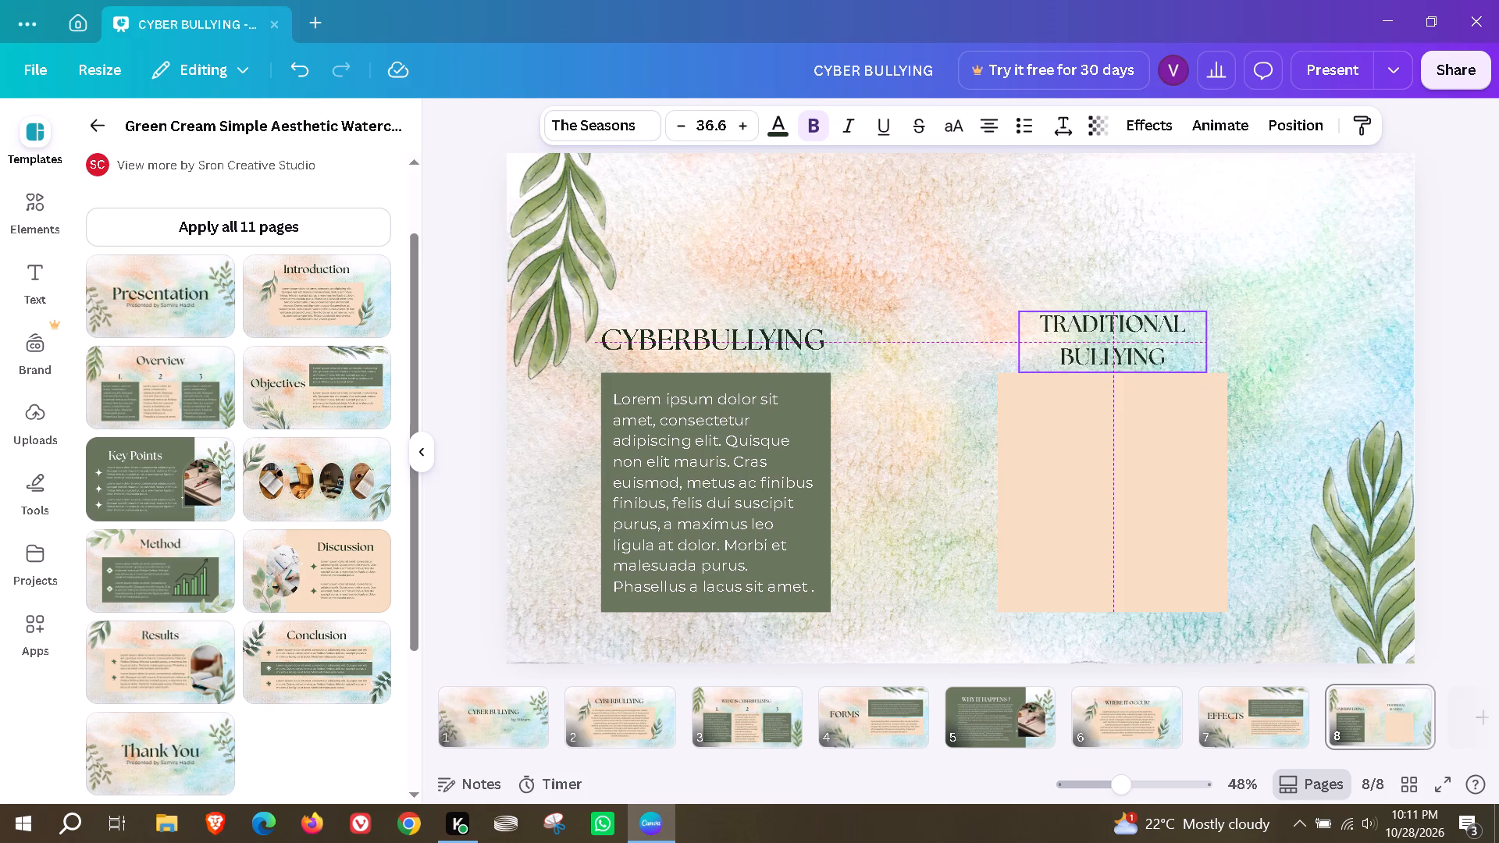
{"action": "left_click_drag", "start_coordinate": [1163, 346], "coordinate": [1166, 348]}
Shrink the "CYBERBULLYING" heading to about size 40.9 and shift it slightly right above the green panel.
{"action": "left_click", "coordinate": [739, 347]}
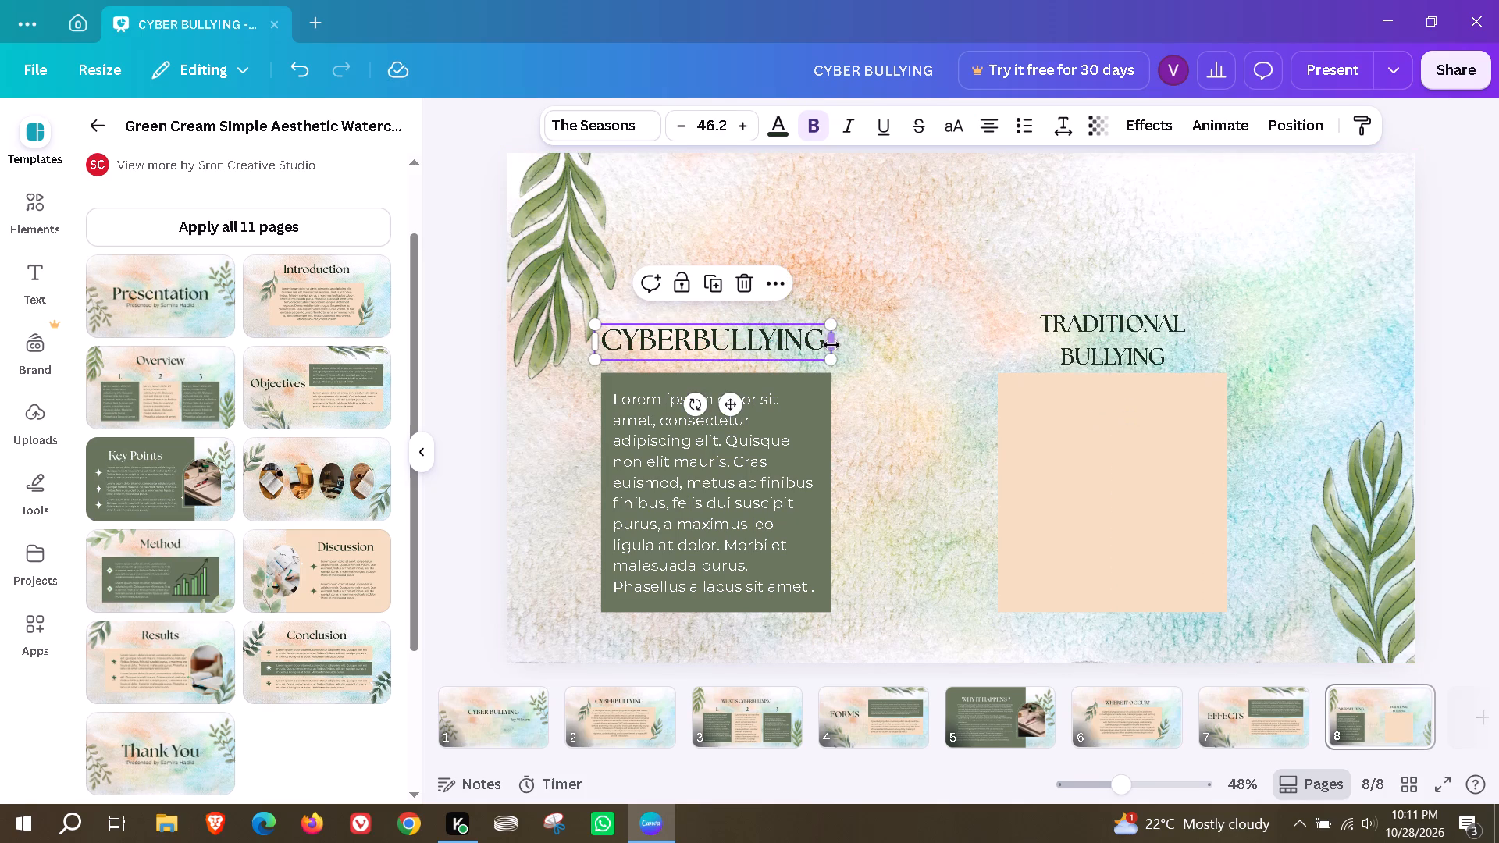
{"action": "left_click_drag", "start_coordinate": [832, 353], "coordinate": [805, 349]}
{"action": "left_click_drag", "start_coordinate": [739, 345], "coordinate": [769, 345]}
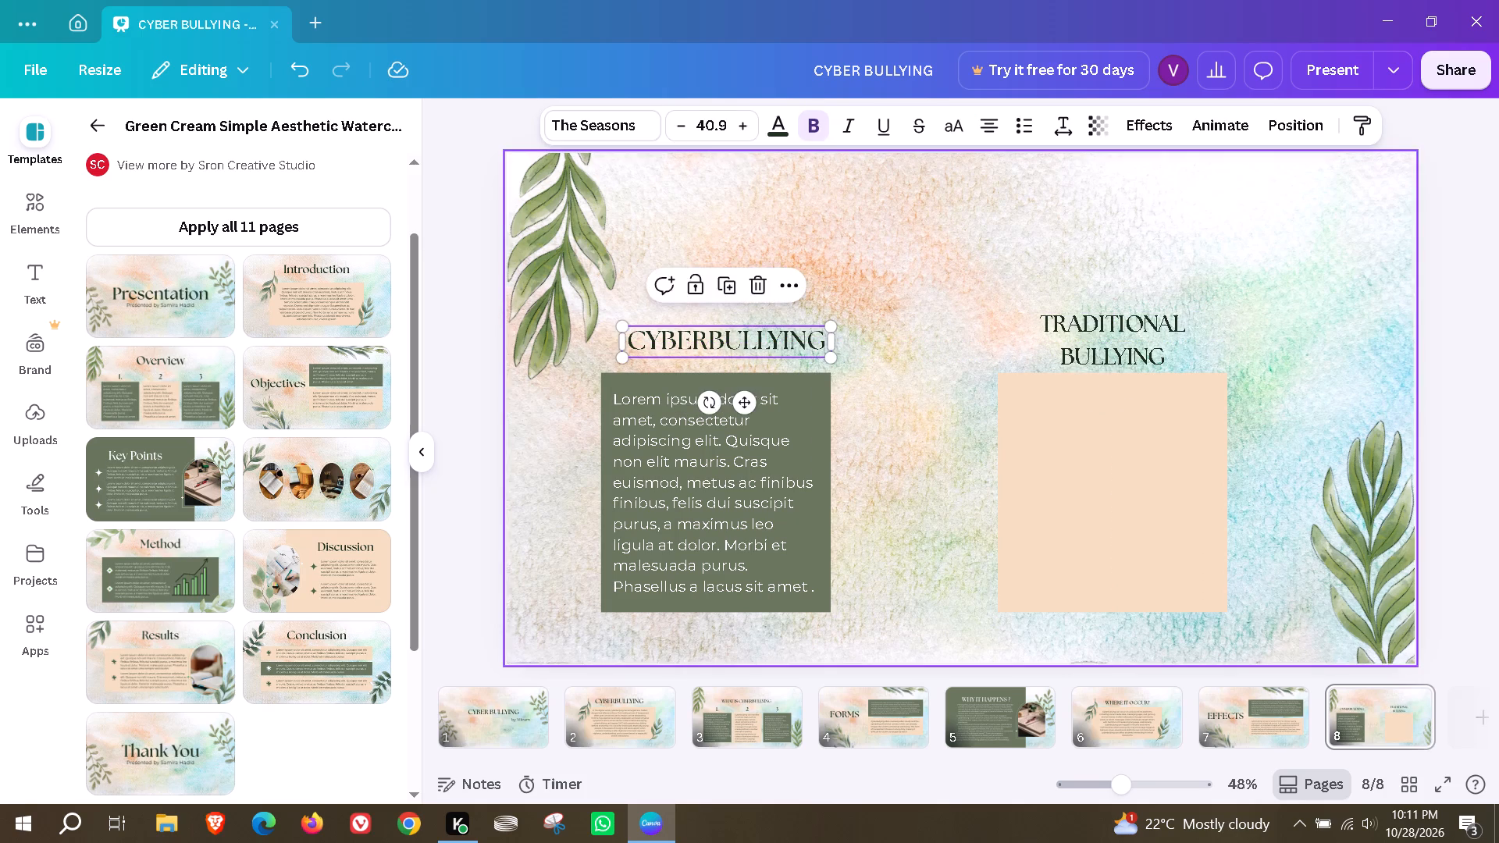
{"action": "left_click", "coordinate": [949, 420]}
Replace the green panel's placeholder text using the Magic Write prompt "generate 3 lines in which cyberbullying is different from traditional bullying".
{"action": "double_click", "coordinate": [726, 475]}
{"action": "left_click", "coordinate": [769, 359]}
{"action": "scroll", "coordinate": [914, 636], "scroll_direction": "down", "scroll_amount": 3}
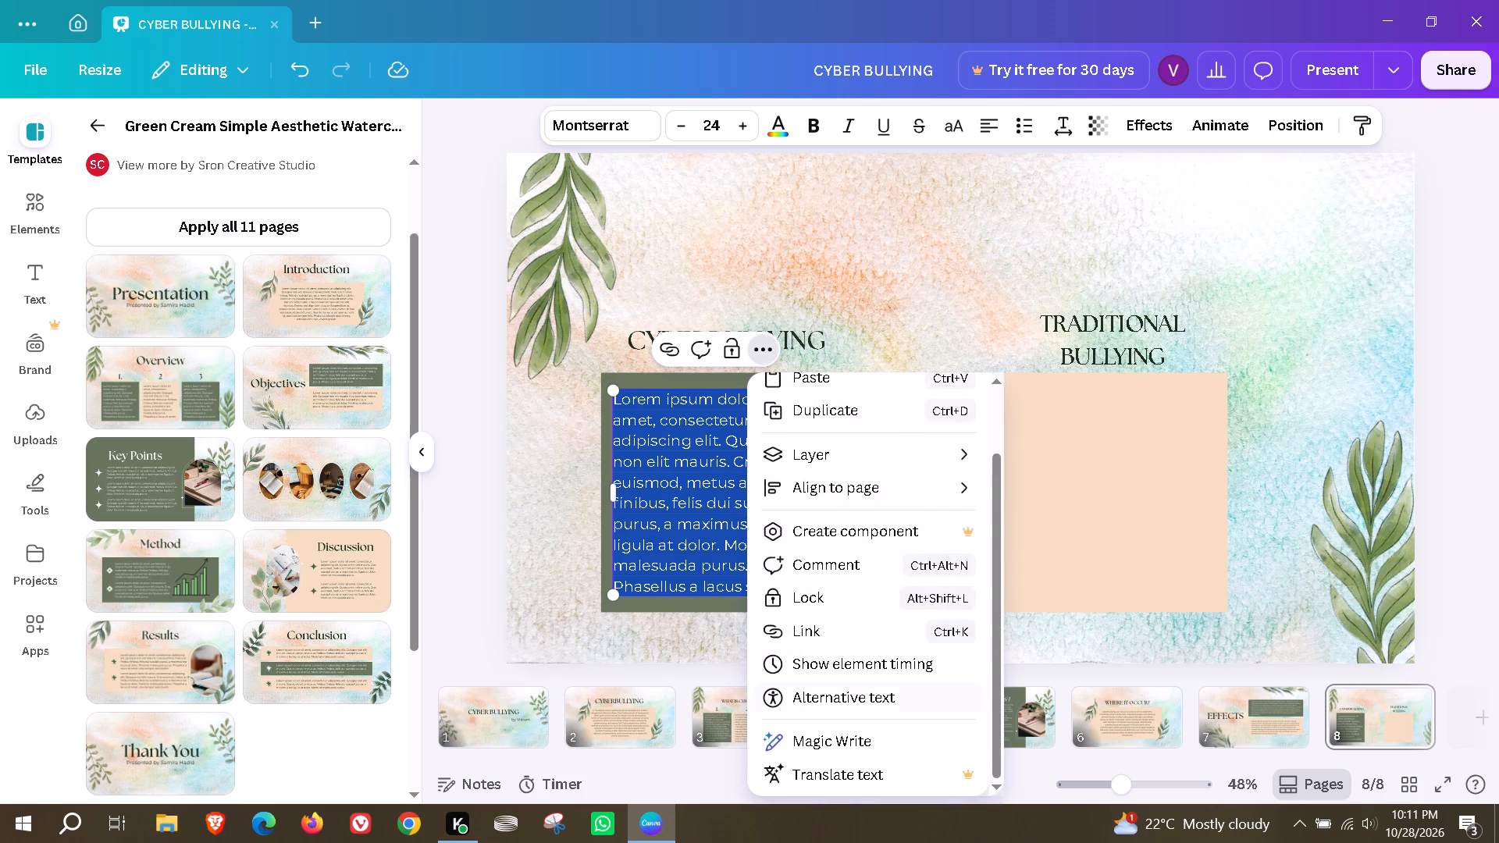
{"action": "left_click", "coordinate": [895, 730]}
{"action": "left_click", "coordinate": [869, 404]}
{"action": "type", "text": "geen"}
{"action": "key", "text": "BackSpace"}
{"action": "key", "text": "BackSpace"}
{"action": "key", "text": "n"}
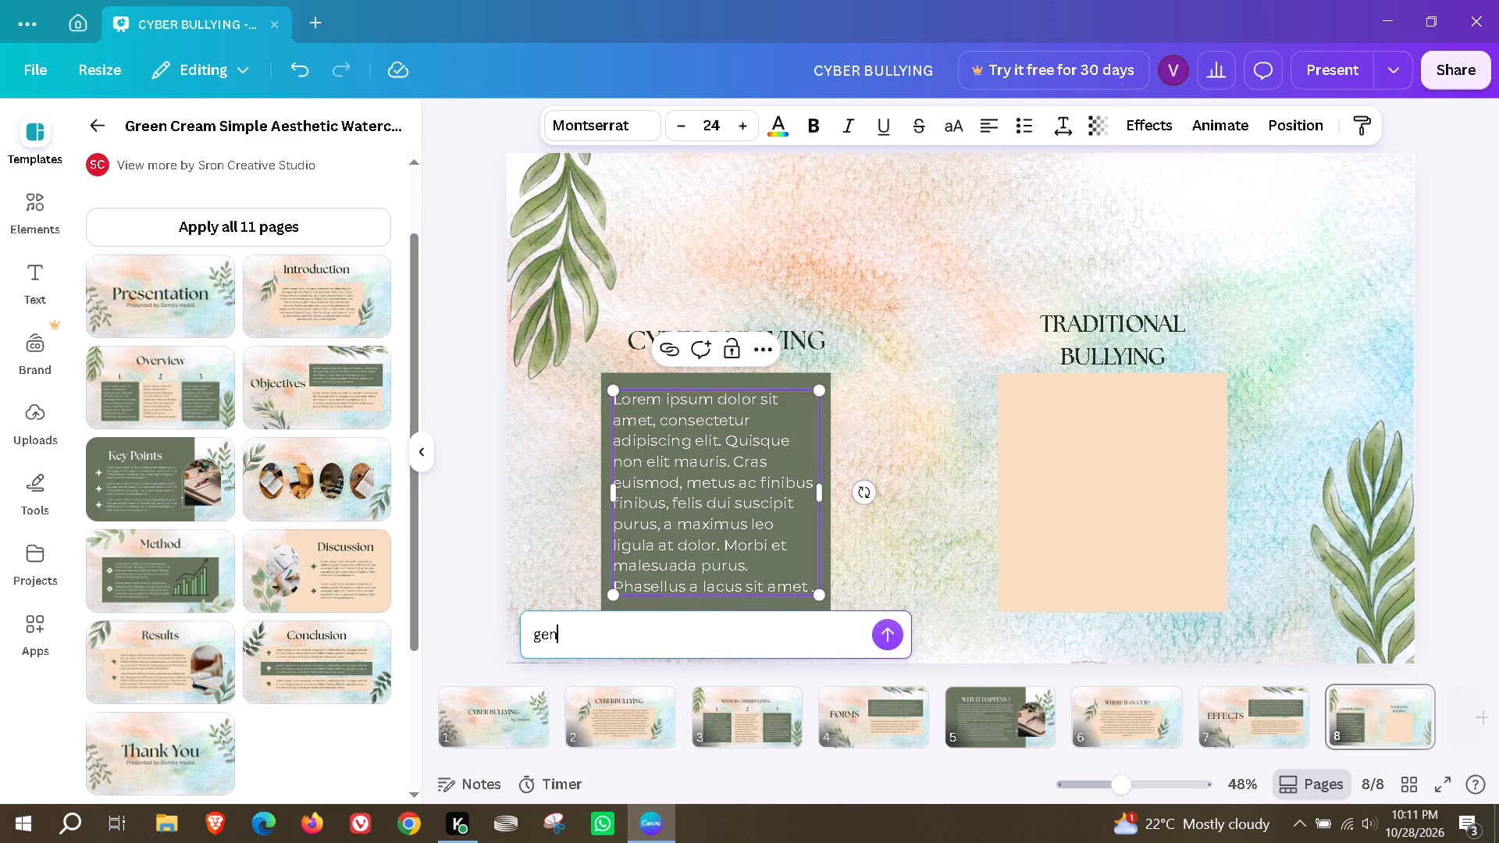
{"action": "type", "text": "erate"}
{"action": "key", "text": "space"}
{"action": "type", "text": "3 lins"}
{"action": "key", "text": "BackSpace"}
{"action": "type", "text": "es which ar"}
{"action": "key", "text": "BackSpace"}
{"action": "key", "text": "BackSpace"}
{"action": "key", "text": "BackSpace"}
{"action": "key", "text": "BackSpace"}
{"action": "key", "text": "BackSpace"}
{"action": "key", "text": "BackSpace"}
{"action": "key", "text": "BackSpace"}
{"action": "key", "text": "BackSpace"}
{"action": "type", "text": "in whcih"}
{"action": "key", "text": "BackSpace"}
{"action": "key", "text": "BackSpace"}
{"action": "key", "text": "BackSpace"}
{"action": "type", "text": "ich cyberbullyig"}
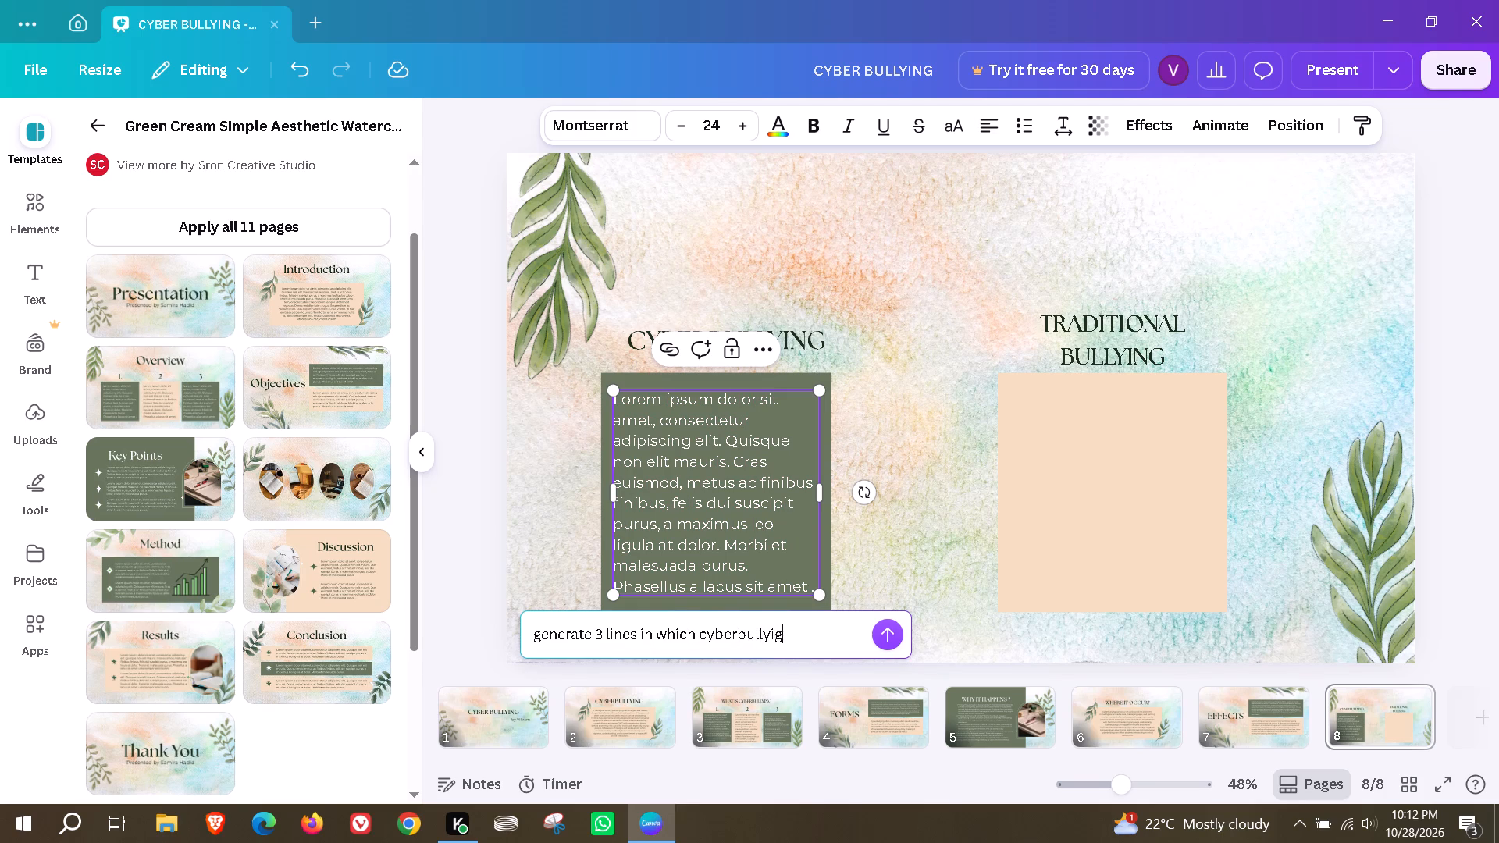
{"action": "key", "text": "space"}
{"action": "key", "text": "BackSpace"}
{"action": "key", "text": "BackSpace"}
{"action": "type", "text": "ng is d"}
{"action": "key", "text": "BackSpace"}
{"action": "key", "text": "BackSpace"}
{"action": "type", "text": "d="}
{"action": "key", "text": "BackSpace"}
{"action": "key", "text": "BackSpace"}
{"action": "key", "text": "space"}
{"action": "type", "text": "different fro"}
{"action": "key", "text": "space"}
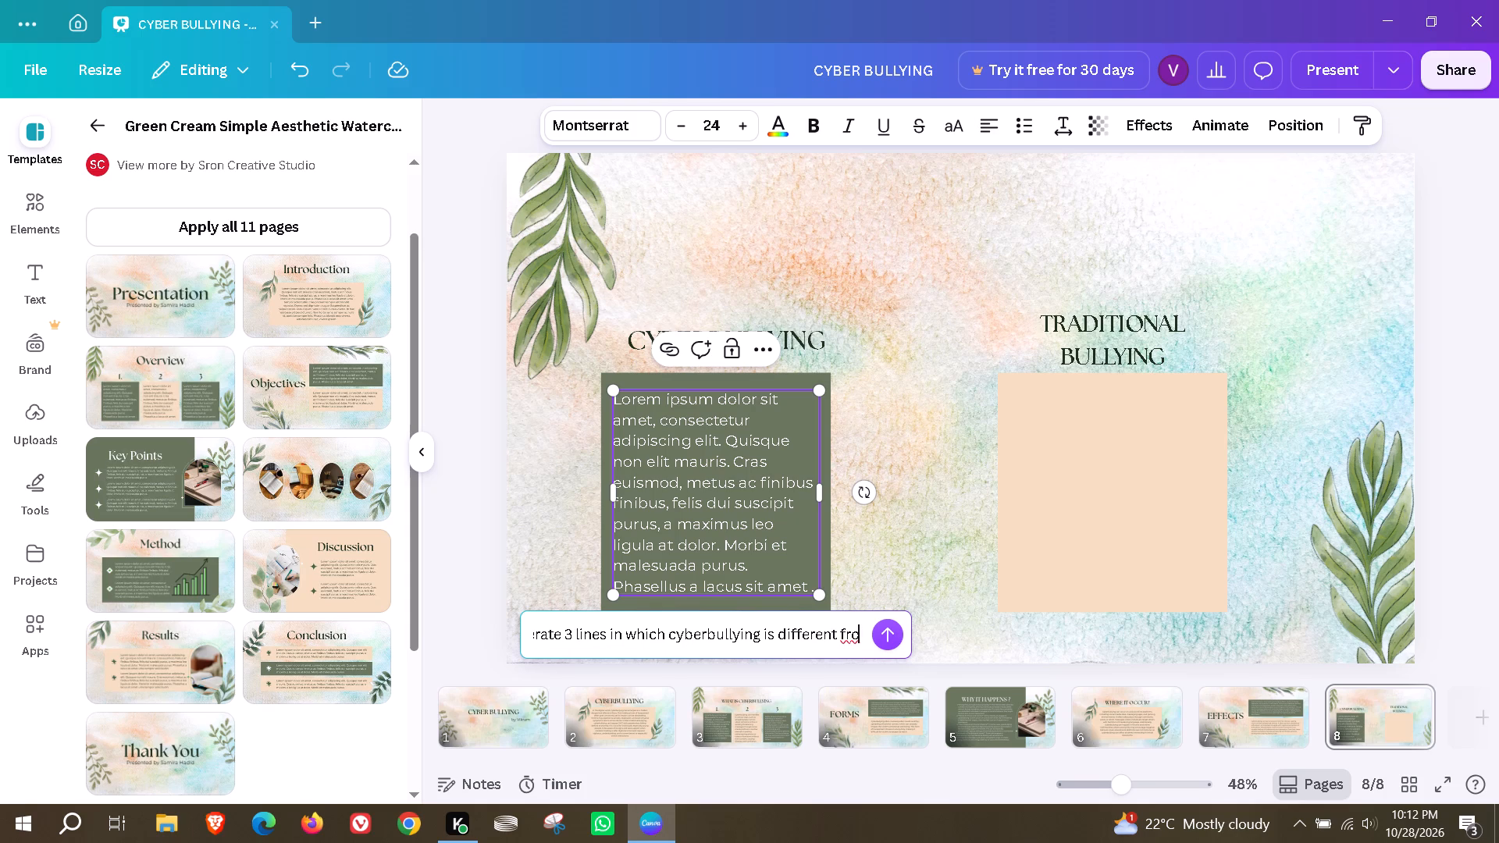
{"action": "key", "text": "BackSpace"}
{"action": "type", "text": "m traditional bullying"}
{"action": "key", "text": "Return"}
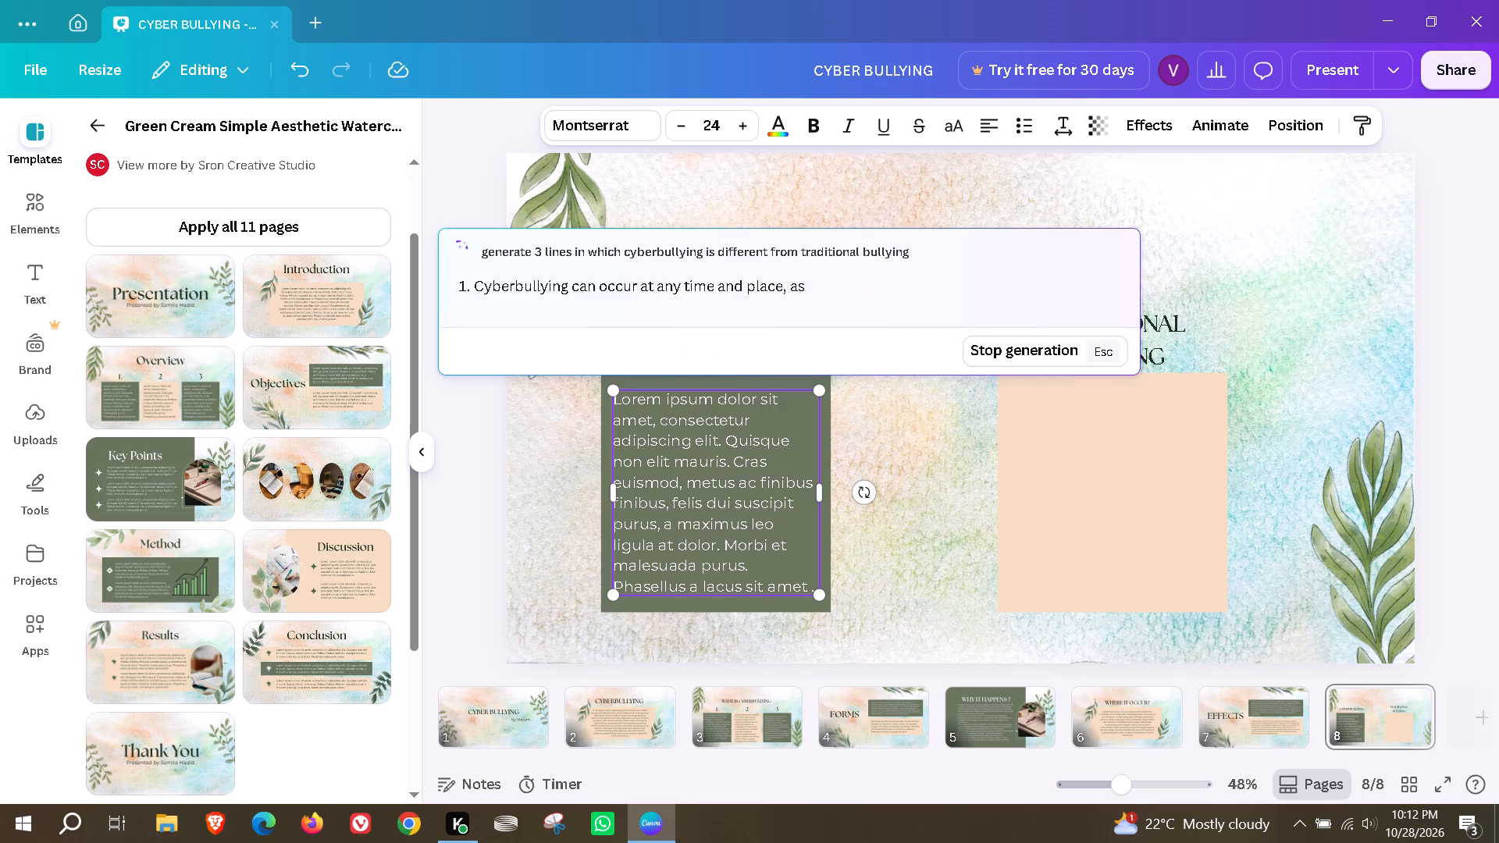
{"action": "left_click", "coordinate": [1038, 550]}
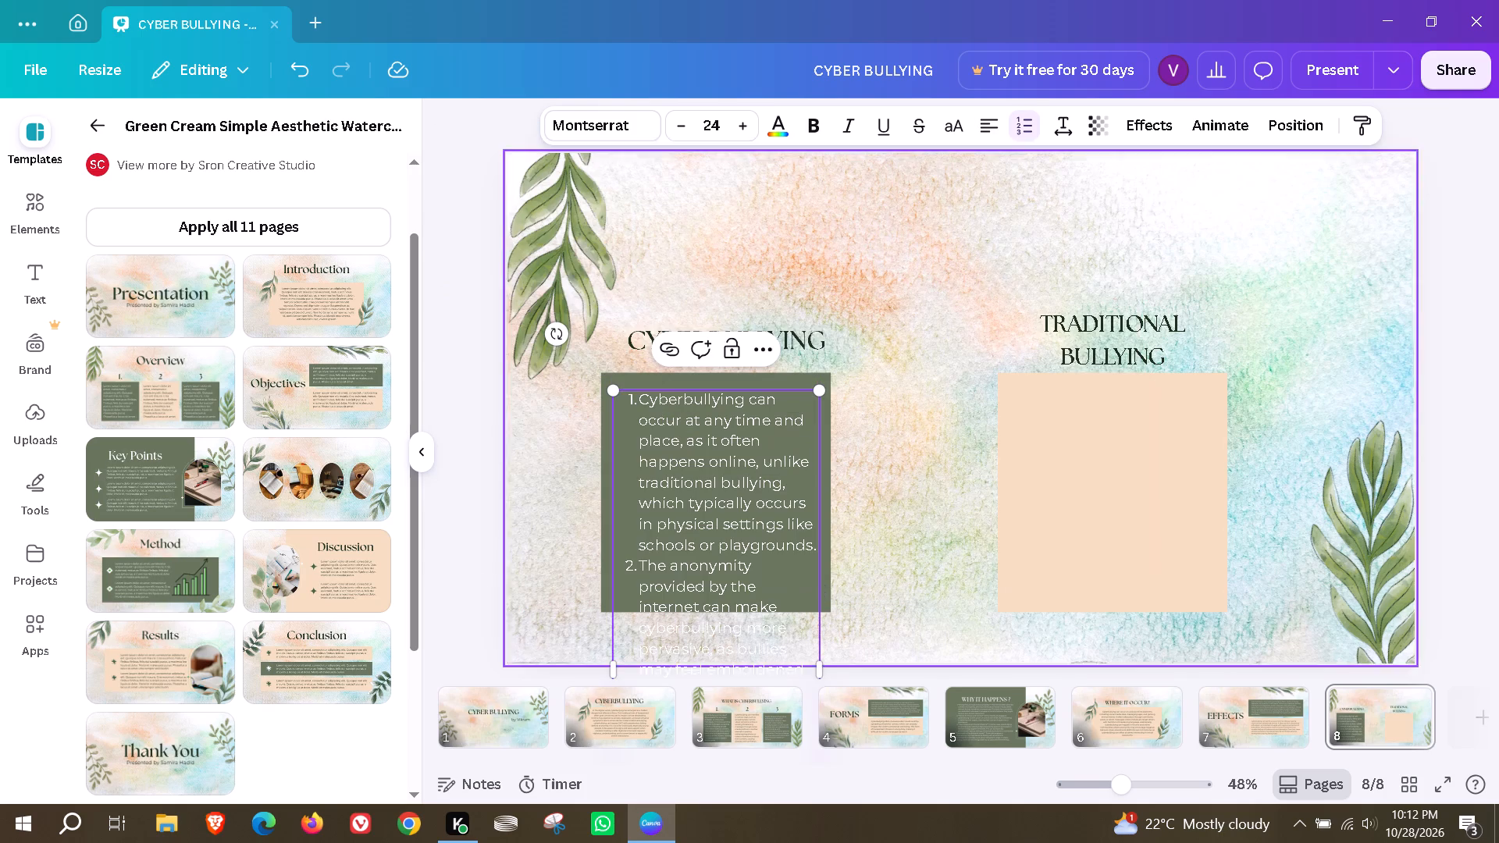
Shrink the generated text to about size 14.9 and narrow its text box to fit inside the green panel.
{"action": "left_click_drag", "start_coordinate": [826, 672], "coordinate": [1030, 640]}
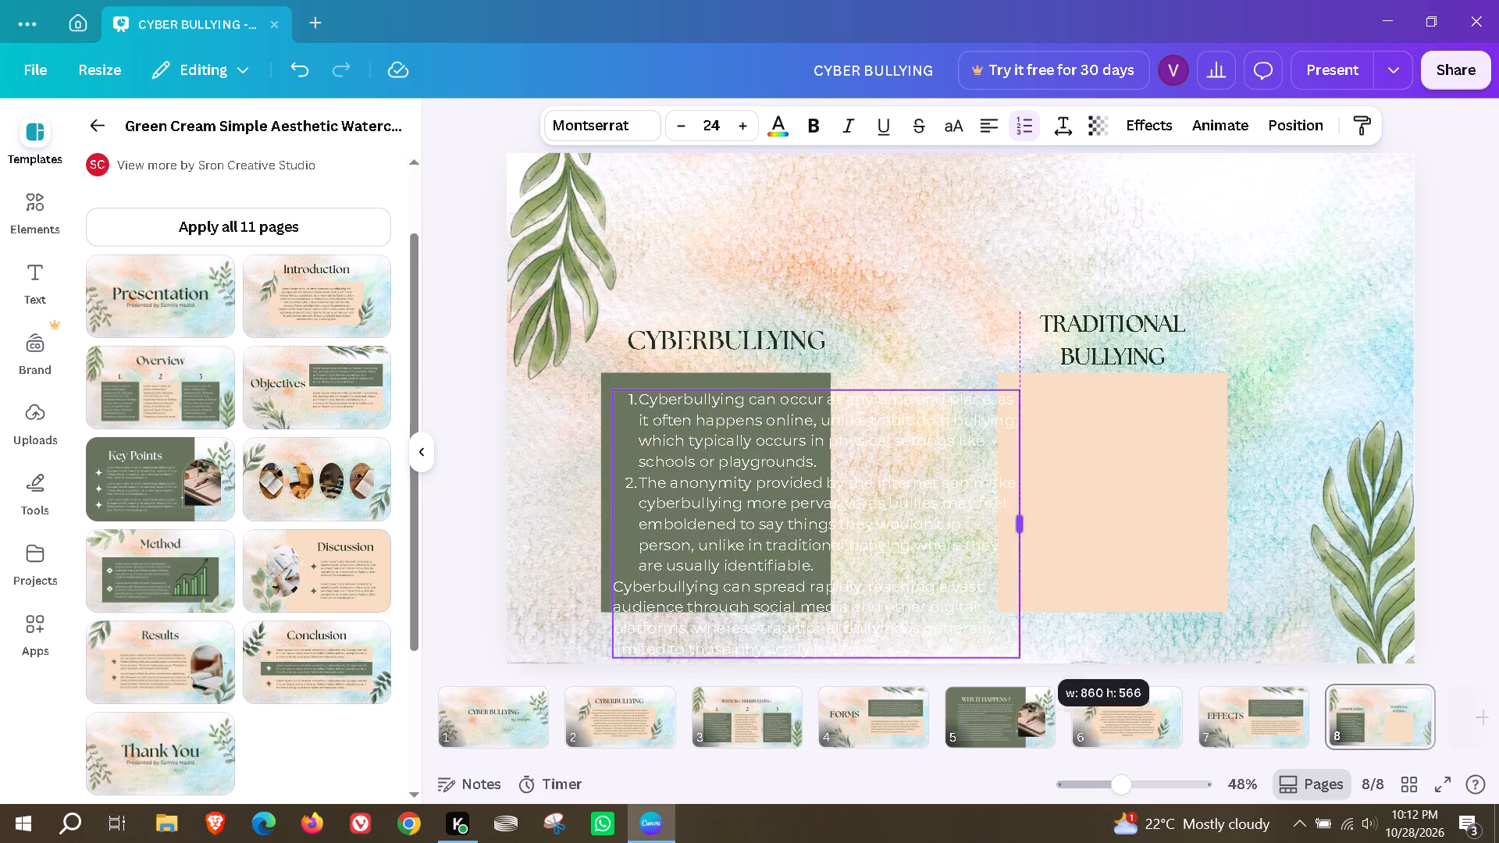
{"action": "left_click_drag", "start_coordinate": [1030, 640], "coordinate": [1183, 596]}
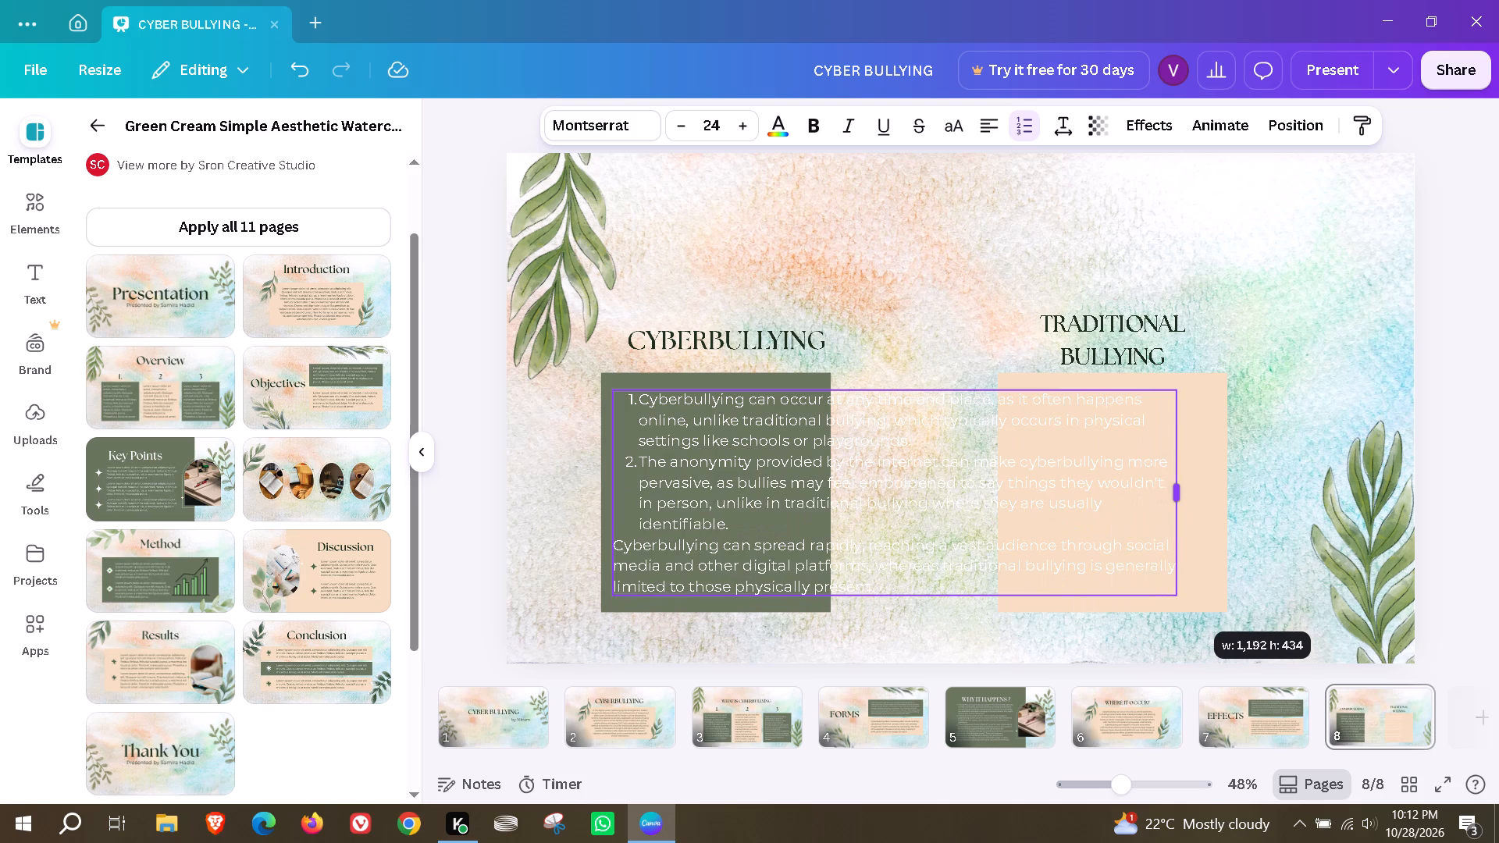
{"action": "left_click_drag", "start_coordinate": [1183, 596], "coordinate": [1195, 568]}
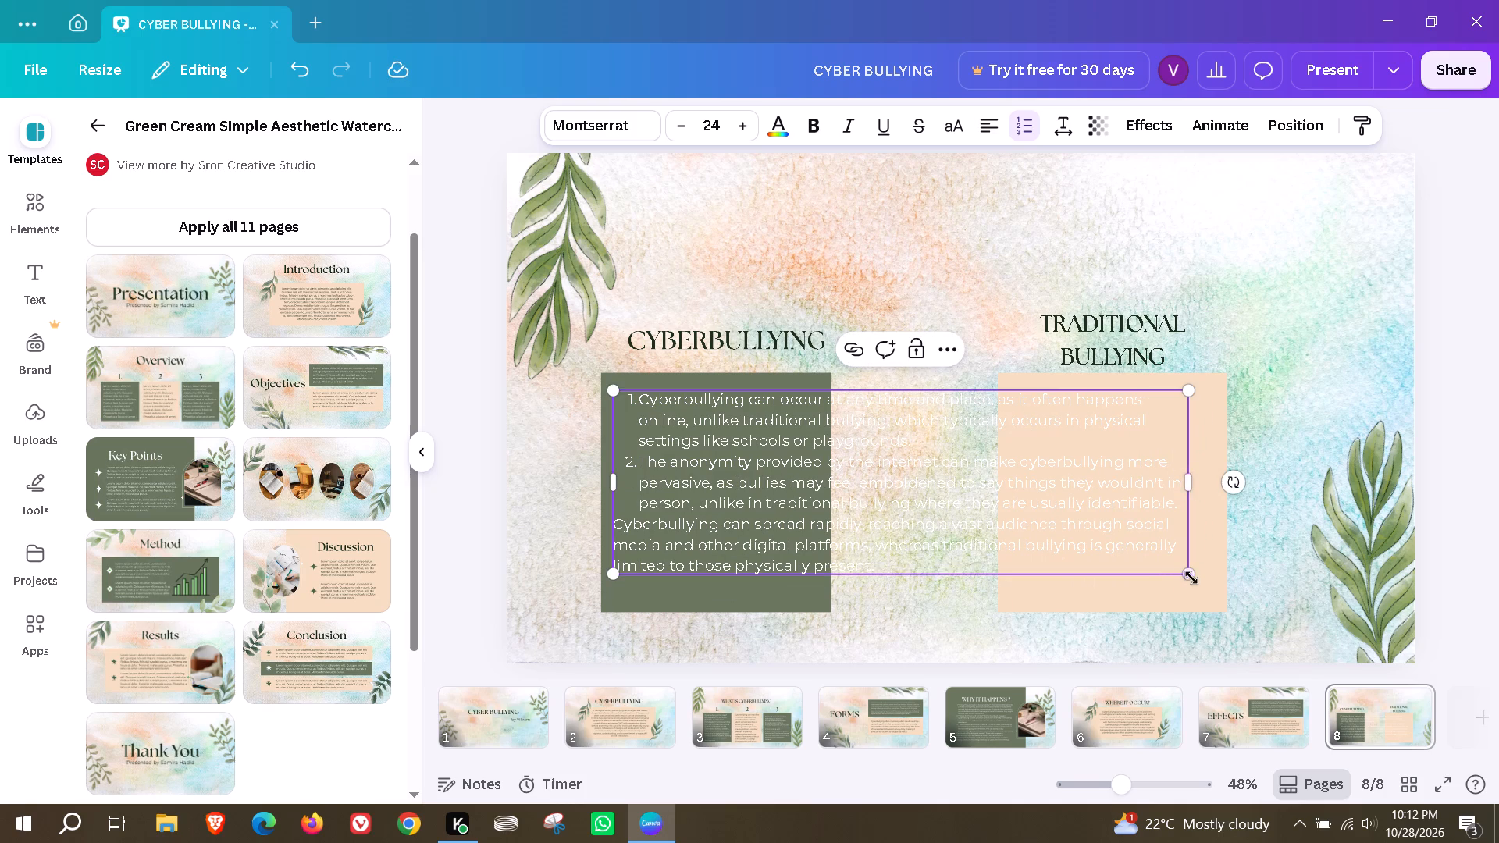
{"action": "left_click_drag", "start_coordinate": [1191, 579], "coordinate": [949, 585]}
{"action": "left_click_drag", "start_coordinate": [976, 453], "coordinate": [869, 461]}
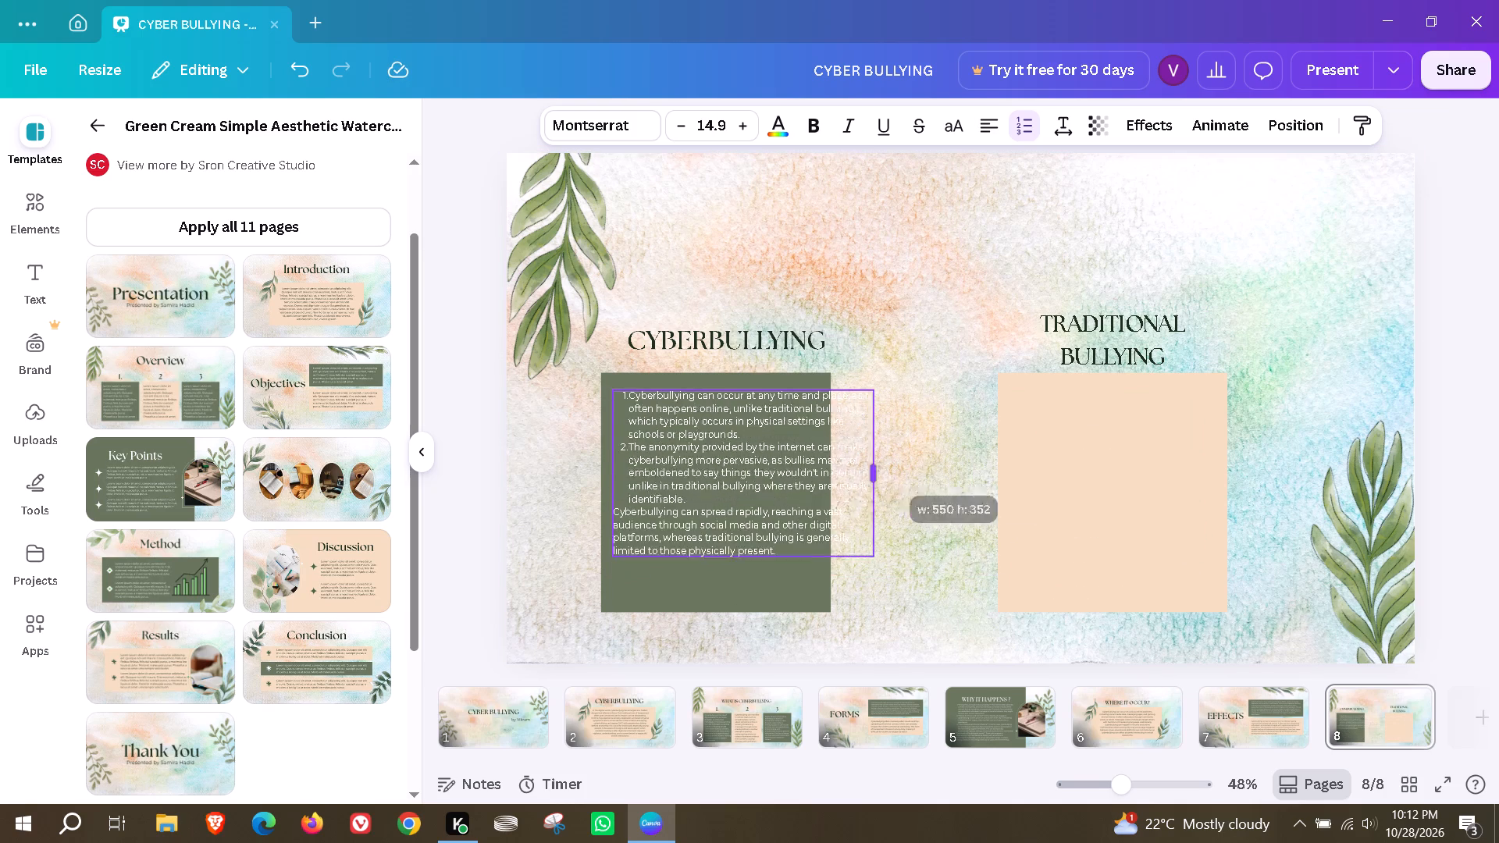
{"action": "left_click_drag", "start_coordinate": [869, 461], "coordinate": [822, 464]}
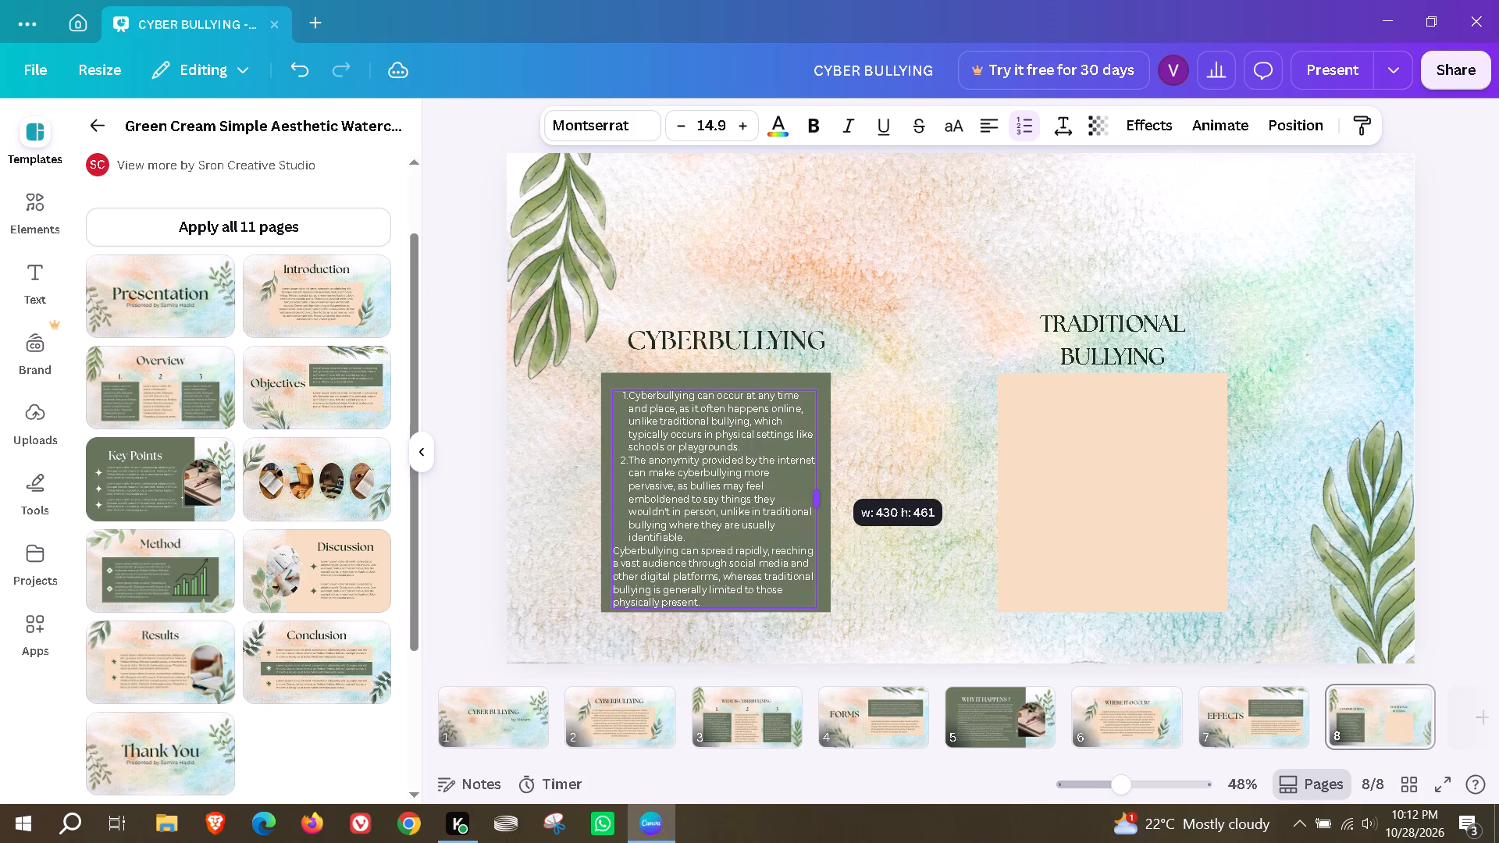
{"action": "left_click_drag", "start_coordinate": [822, 464], "coordinate": [826, 464]}
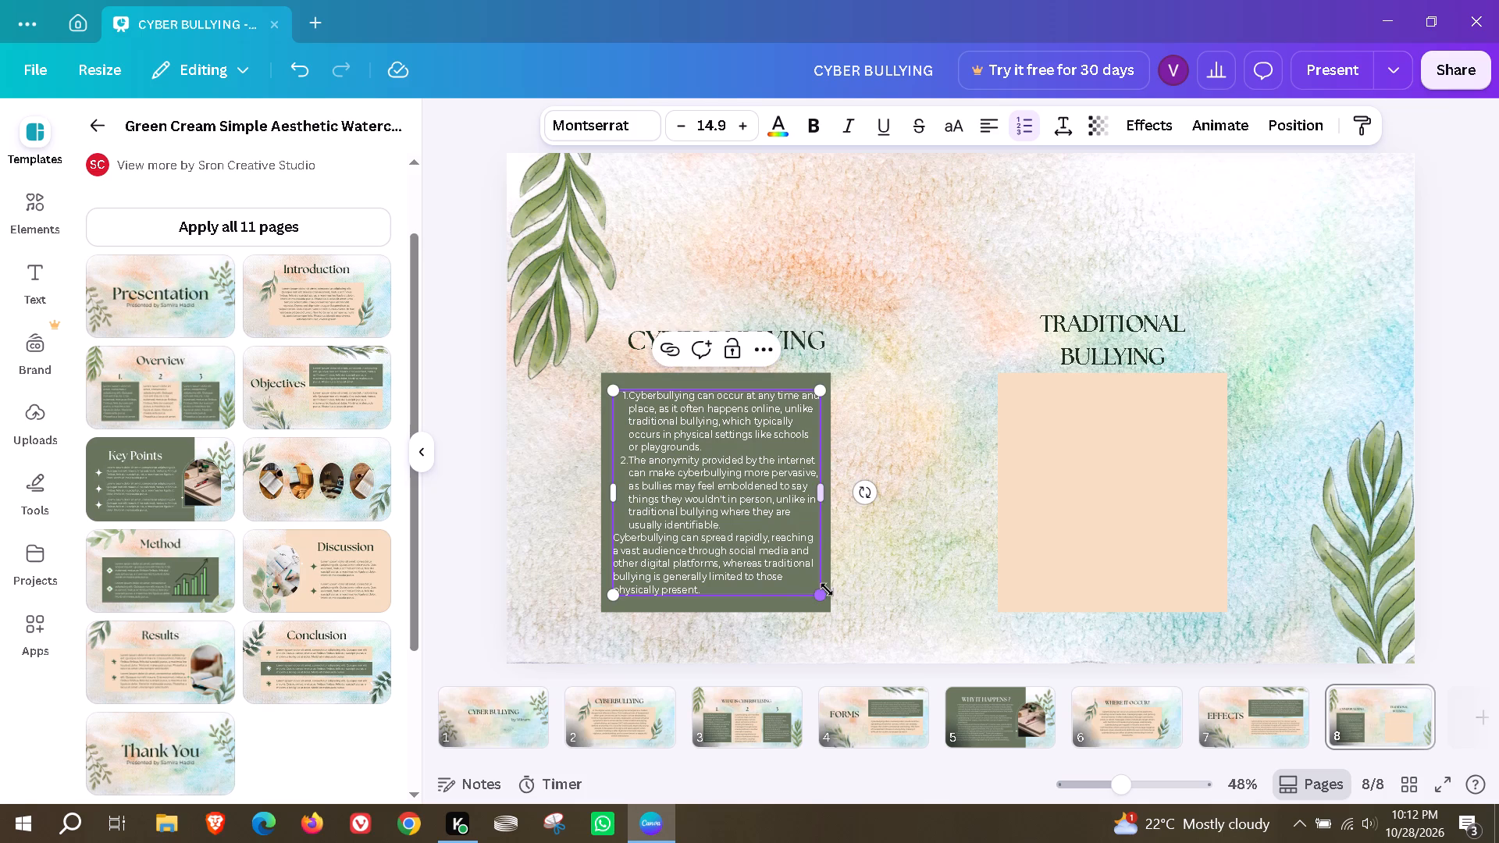
Move both column headings up the same distance, leaving a gap above the green and cream panels.
{"action": "left_click_drag", "start_coordinate": [816, 350], "coordinate": [816, 308]}
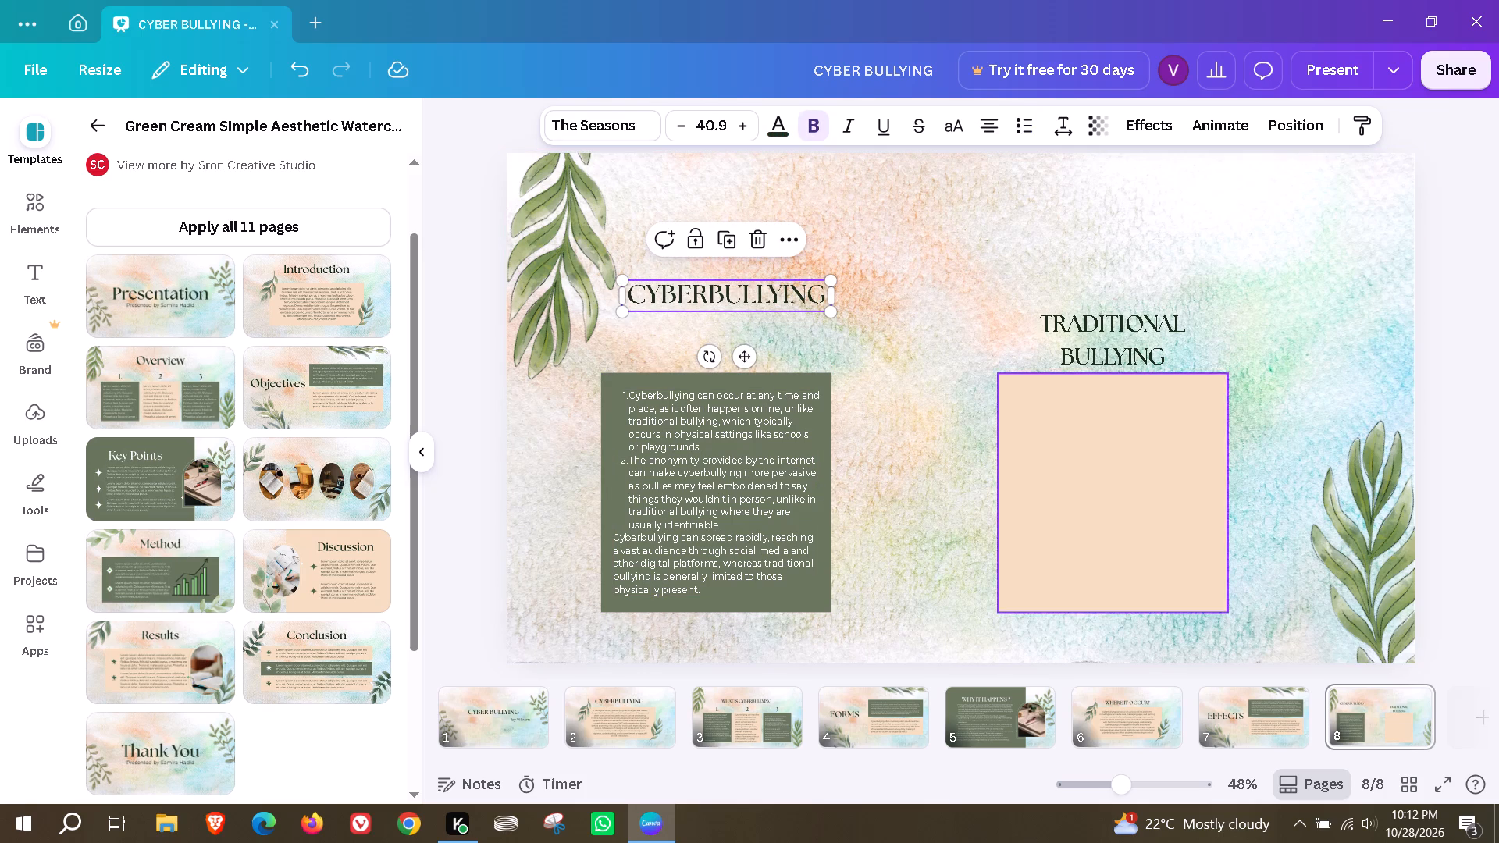
{"action": "left_click_drag", "start_coordinate": [1084, 354], "coordinate": [1088, 308]}
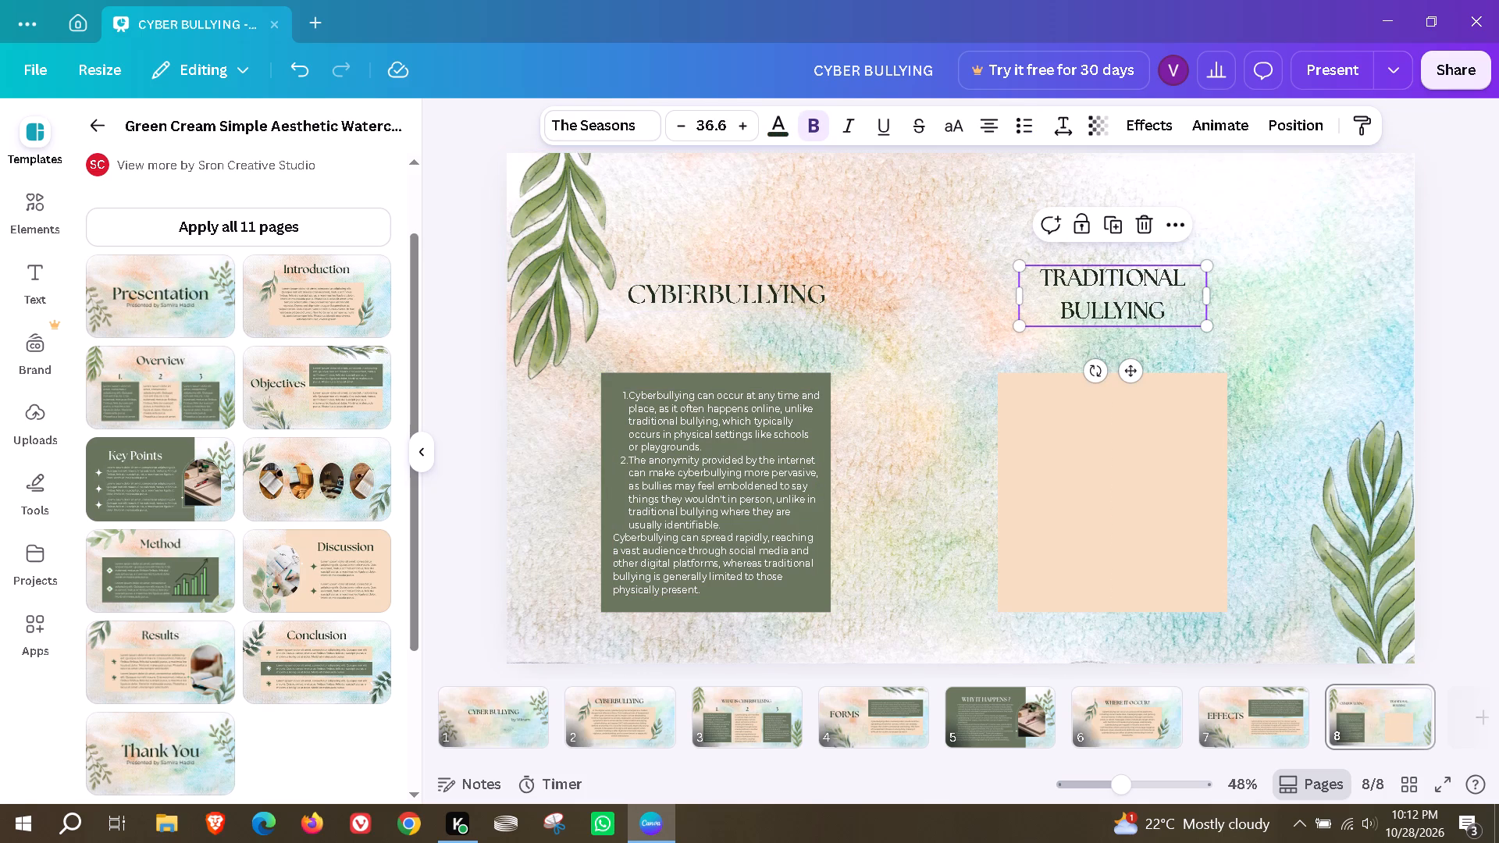
Copy the green panel's body text and place the pasted copy over the cream panel.
{"action": "left_click", "coordinate": [797, 431]}
{"action": "right_click", "coordinate": [797, 431]}
{"action": "left_click", "coordinate": [874, 279]}
{"action": "right_click", "coordinate": [1061, 437]}
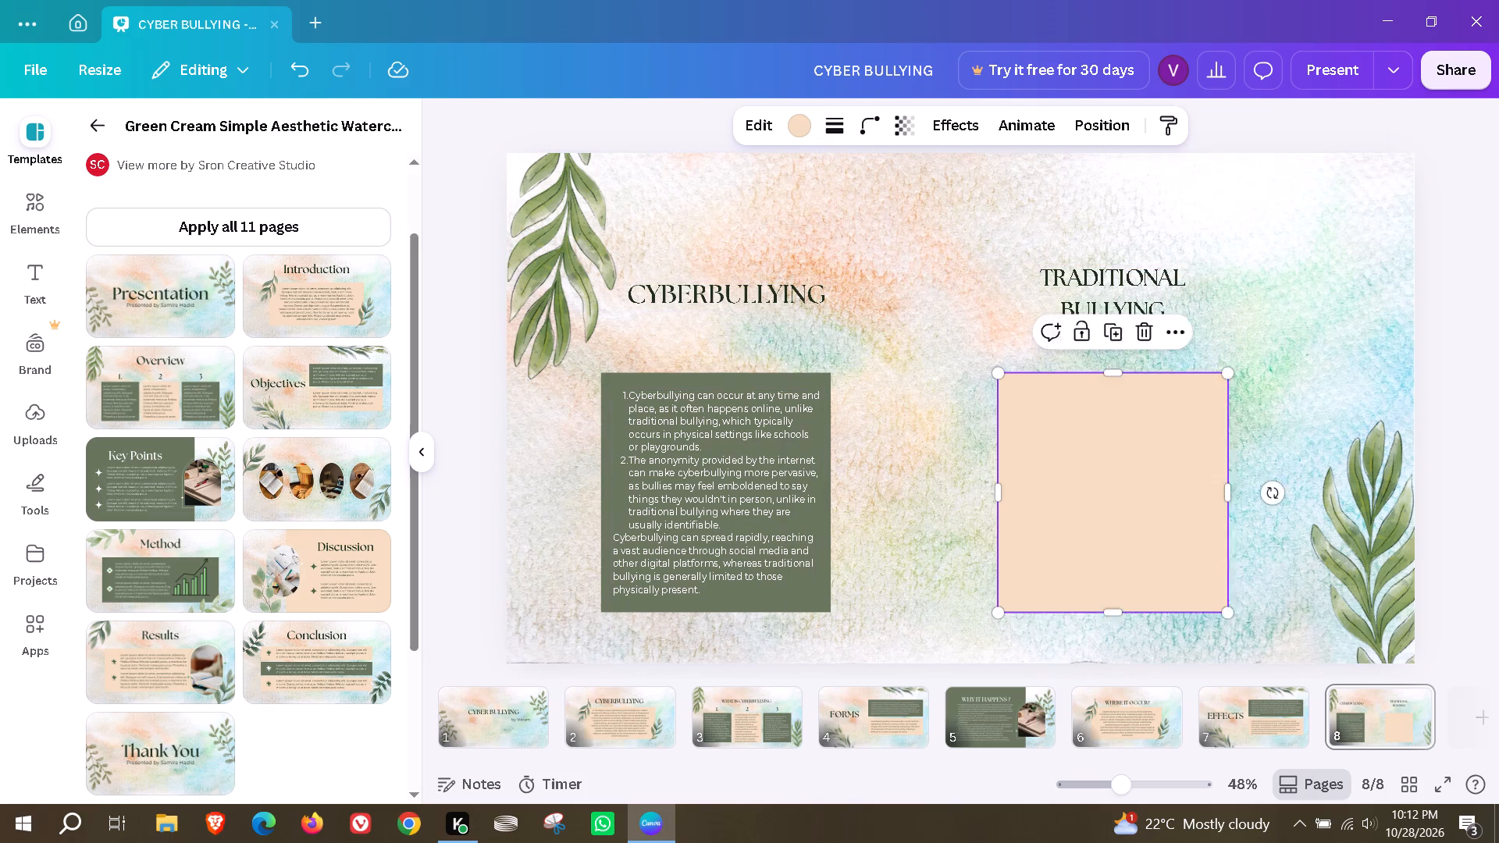
{"action": "left_click", "coordinate": [1121, 345]}
{"action": "left_click_drag", "start_coordinate": [756, 473], "coordinate": [1144, 462]}
Replace the cream panel's copied text using the Magic Write prompt "generate 2-3 points how traditional bullying different from cyberbullying".
{"action": "double_click", "coordinate": [1141, 463]}
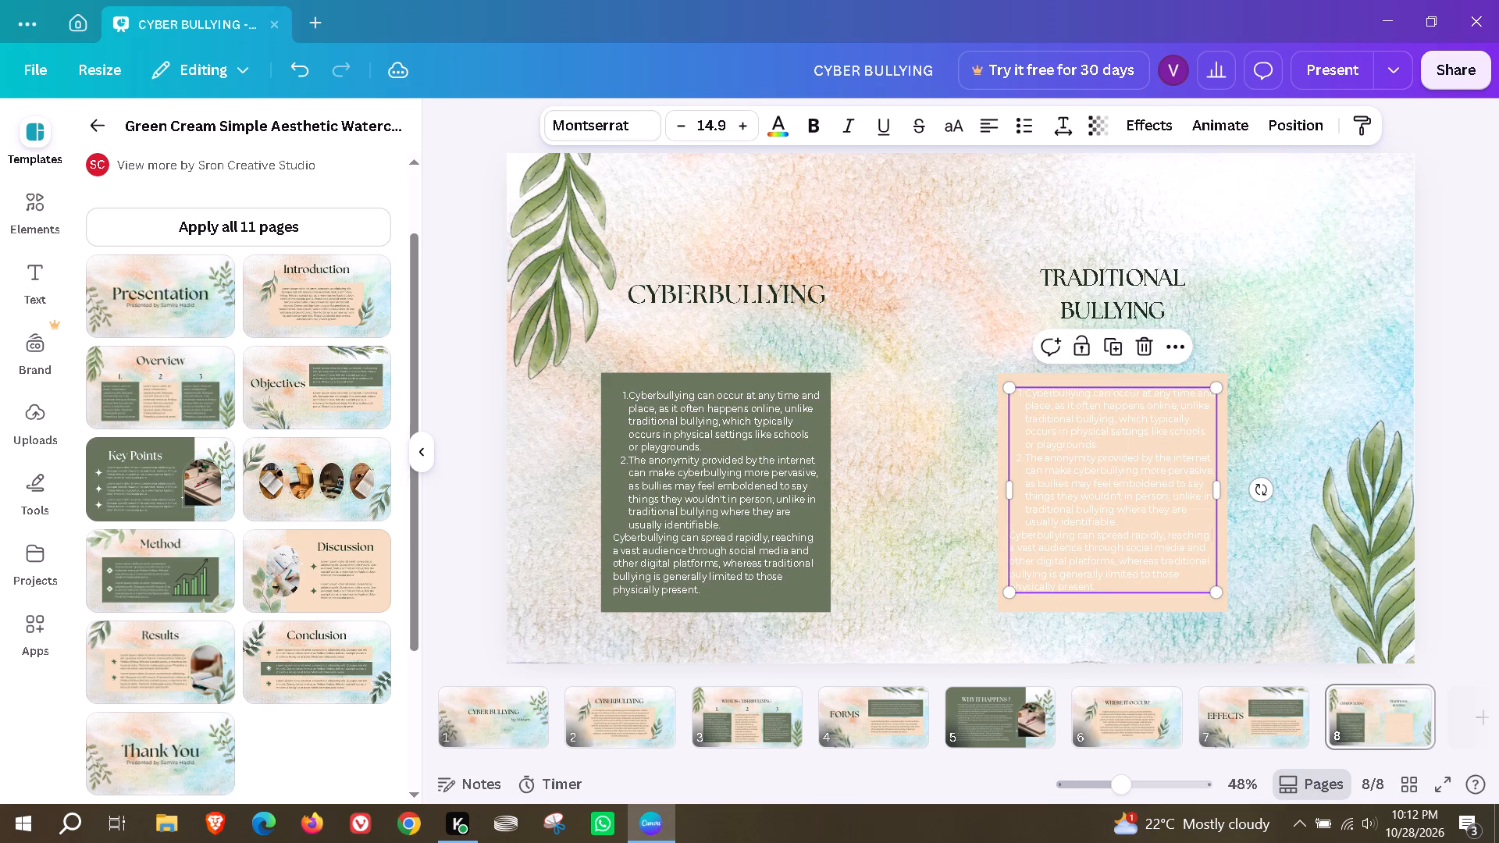
{"action": "left_click", "coordinate": [1154, 353]}
{"action": "scroll", "coordinate": [1209, 660], "scroll_direction": "down", "scroll_amount": 4}
{"action": "left_click", "coordinate": [1250, 735]}
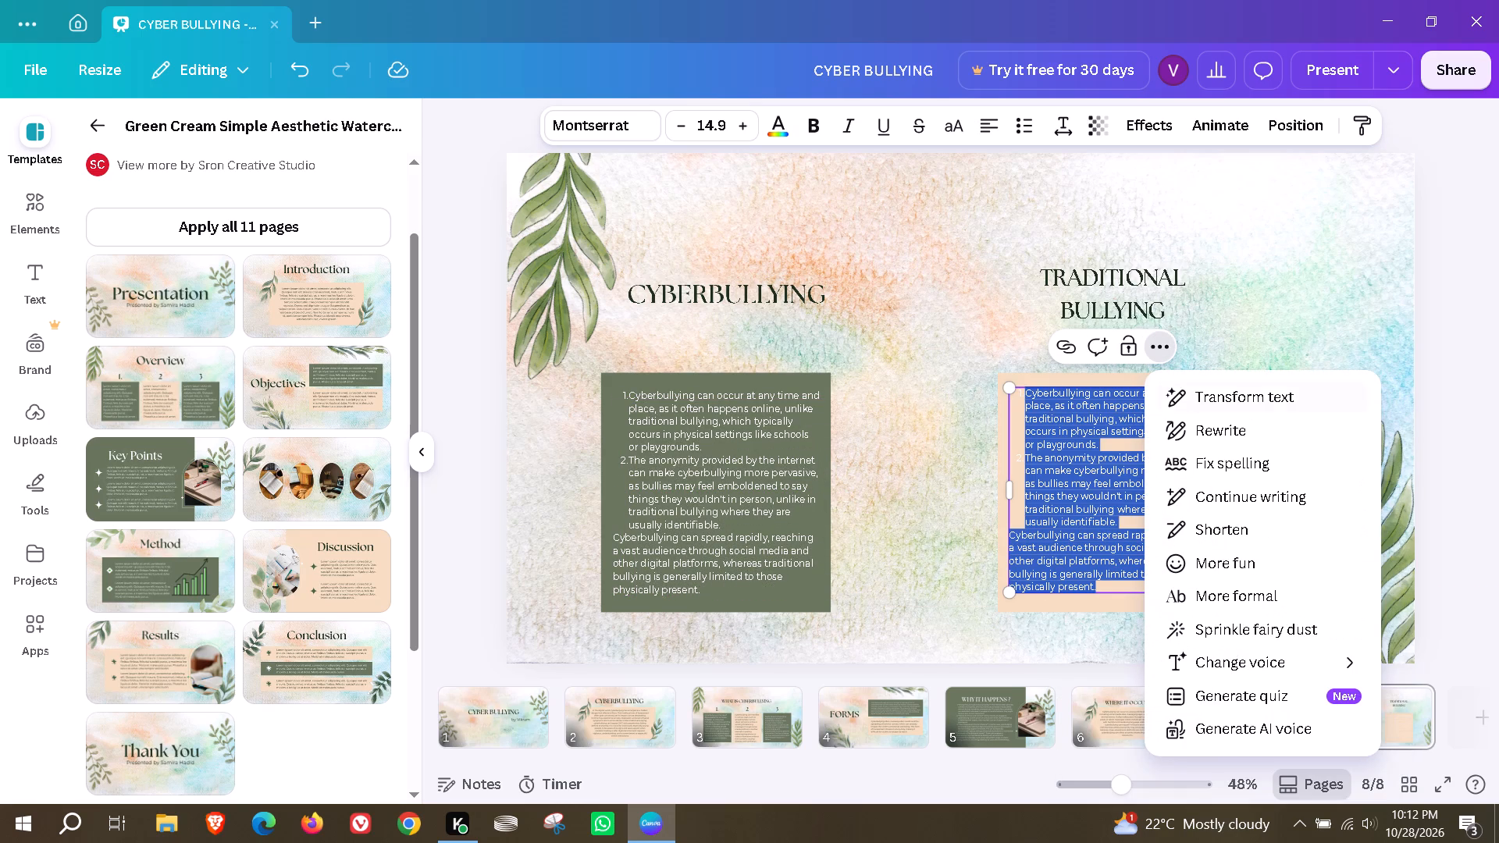
{"action": "left_click", "coordinate": [1206, 390]}
{"action": "type", "text": "generate"}
{"action": "key", "text": "space"}
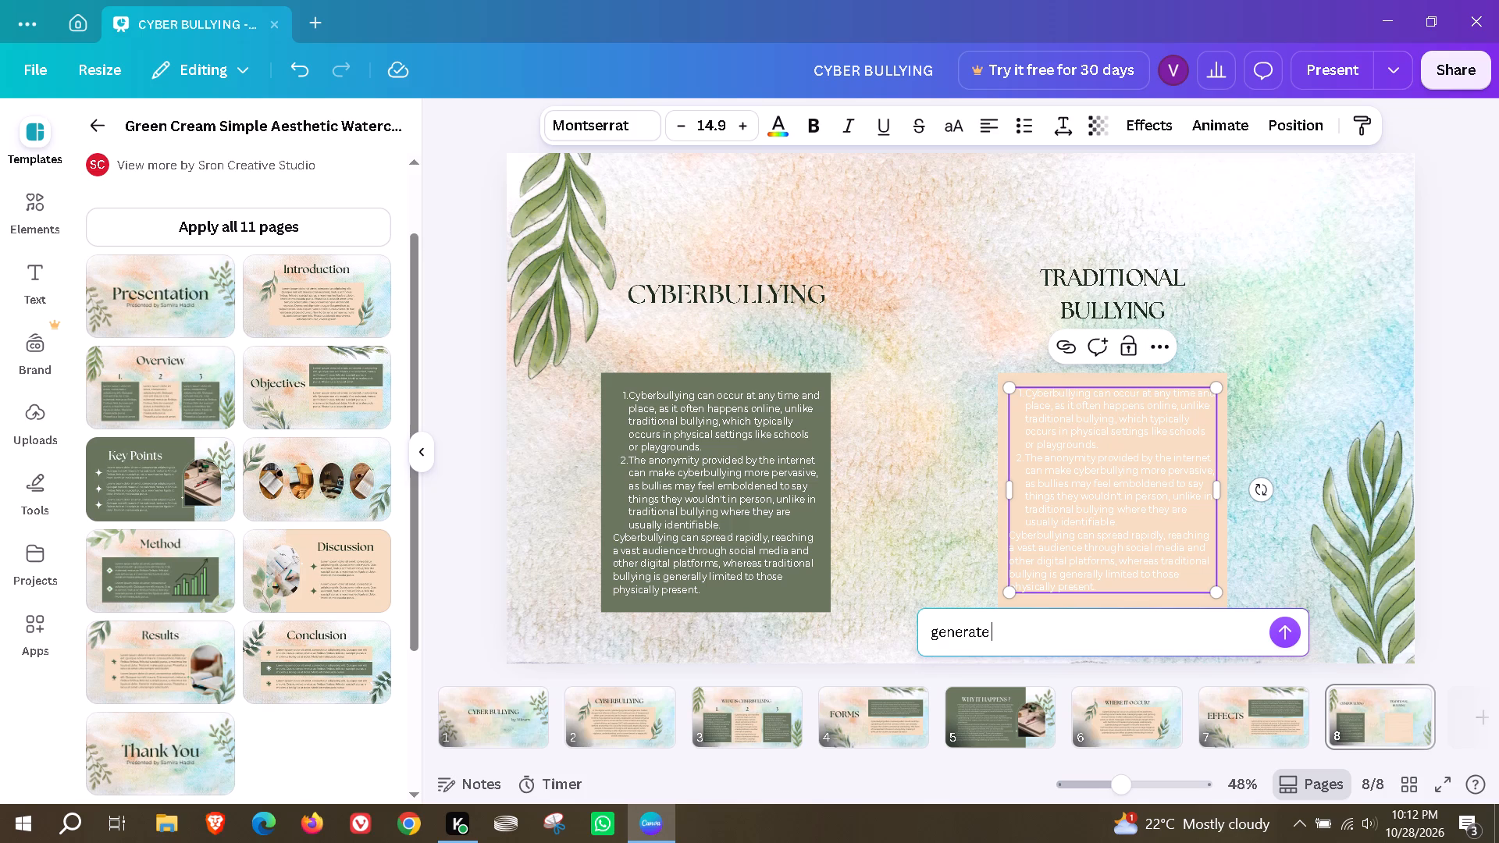
{"action": "type", "text": "2-"}
{"action": "key", "text": "BackSpace"}
{"action": "key", "text": "BackSpace"}
{"action": "type", "text": "2-3 p"}
{"action": "key", "text": "BackSpace"}
{"action": "type", "text": "li"}
{"action": "key", "text": "BackSpace"}
{"action": "key", "text": "BackSpace"}
{"action": "type", "text": "pon"}
{"action": "key", "text": "BackSpace"}
{"action": "type", "text": "ints how traditional bullying different from"}
{"action": "key", "text": "space"}
{"action": "type", "text": "cyberbullyig"}
{"action": "key", "text": "BackSpace"}
{"action": "key", "text": "BackSpace"}
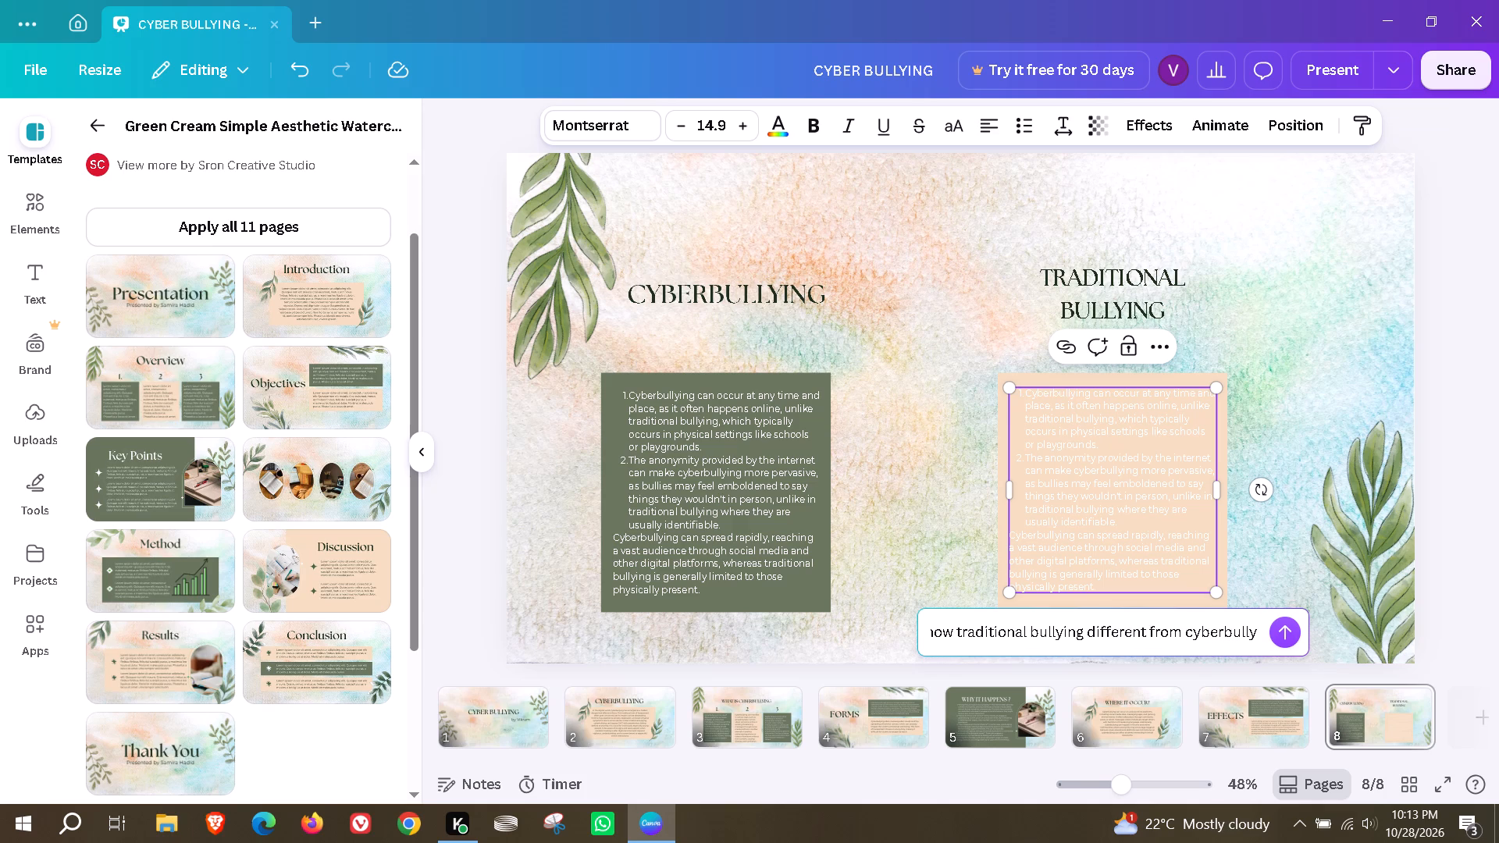
{"action": "type", "text": "ing"}
{"action": "key", "text": "Return"}
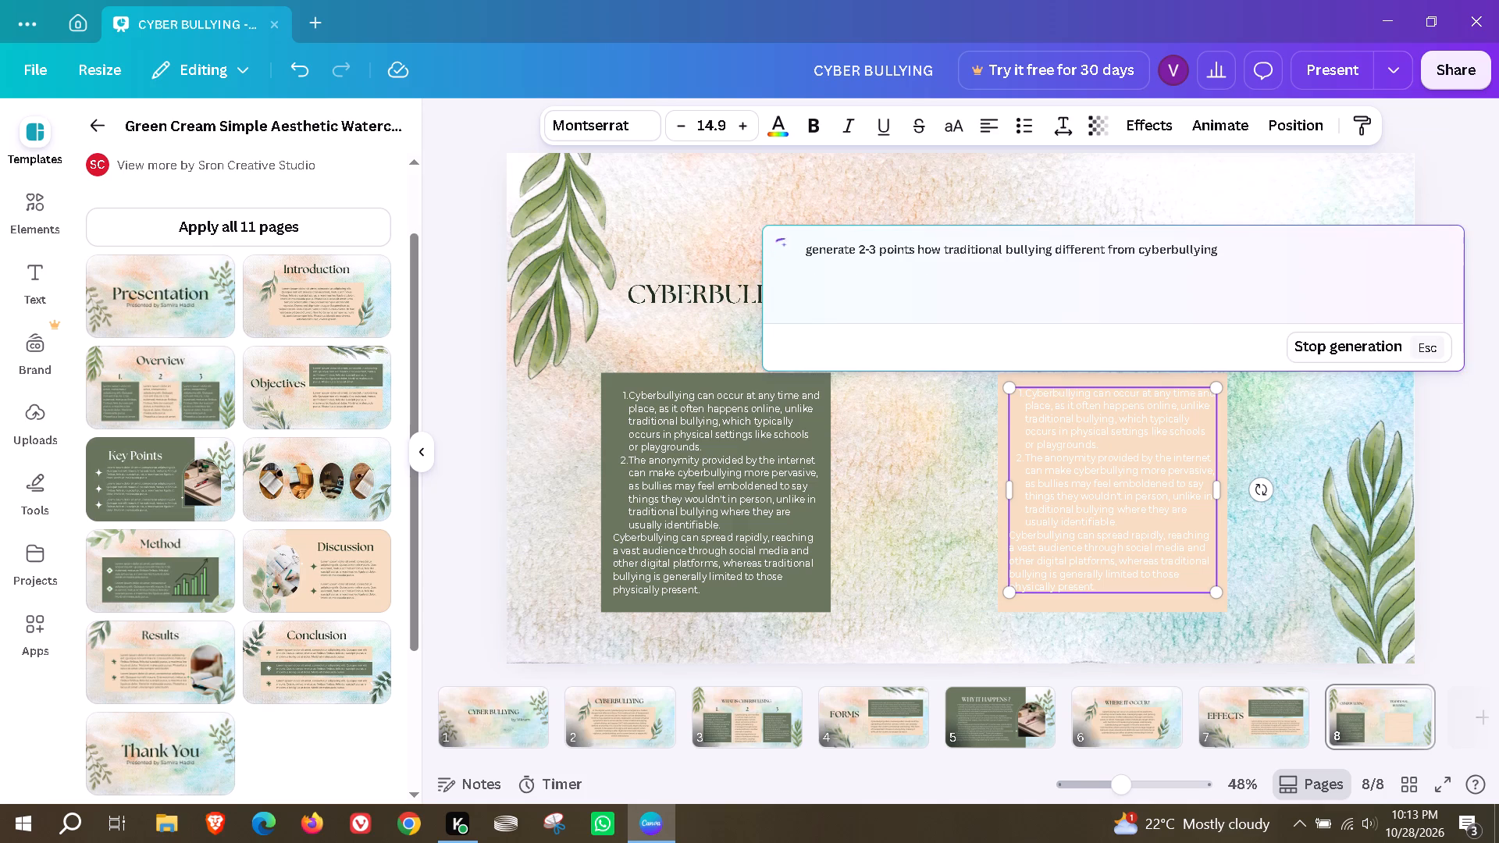
{"action": "left_click", "coordinate": [1365, 540]}
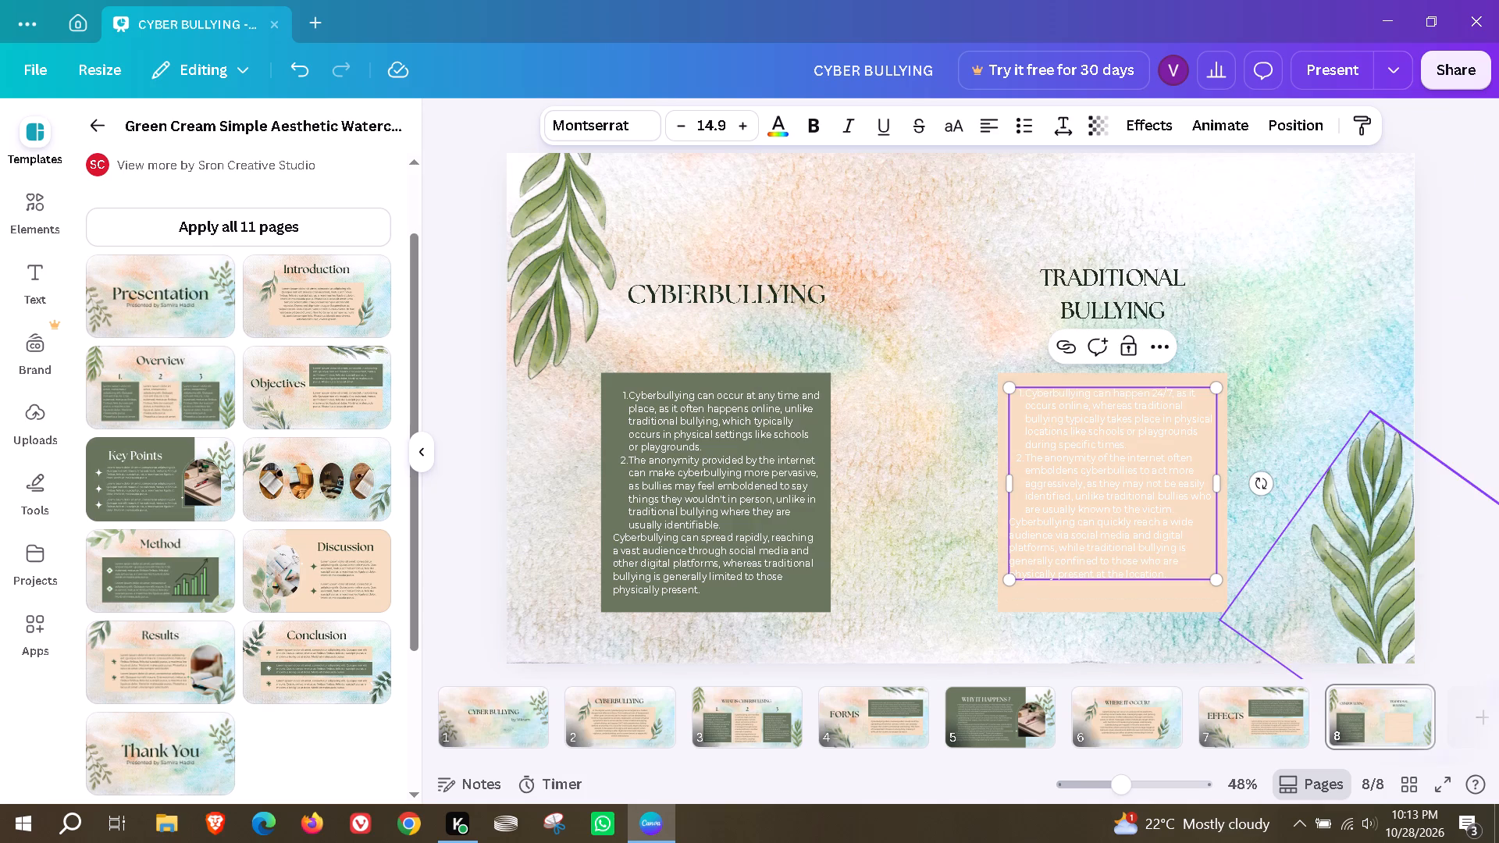
{"action": "left_click", "coordinate": [1259, 396]}
Enlarge the cream panel's text to about size 15.7 and shift it slightly down inside the panel.
{"action": "left_click", "coordinate": [1074, 465]}
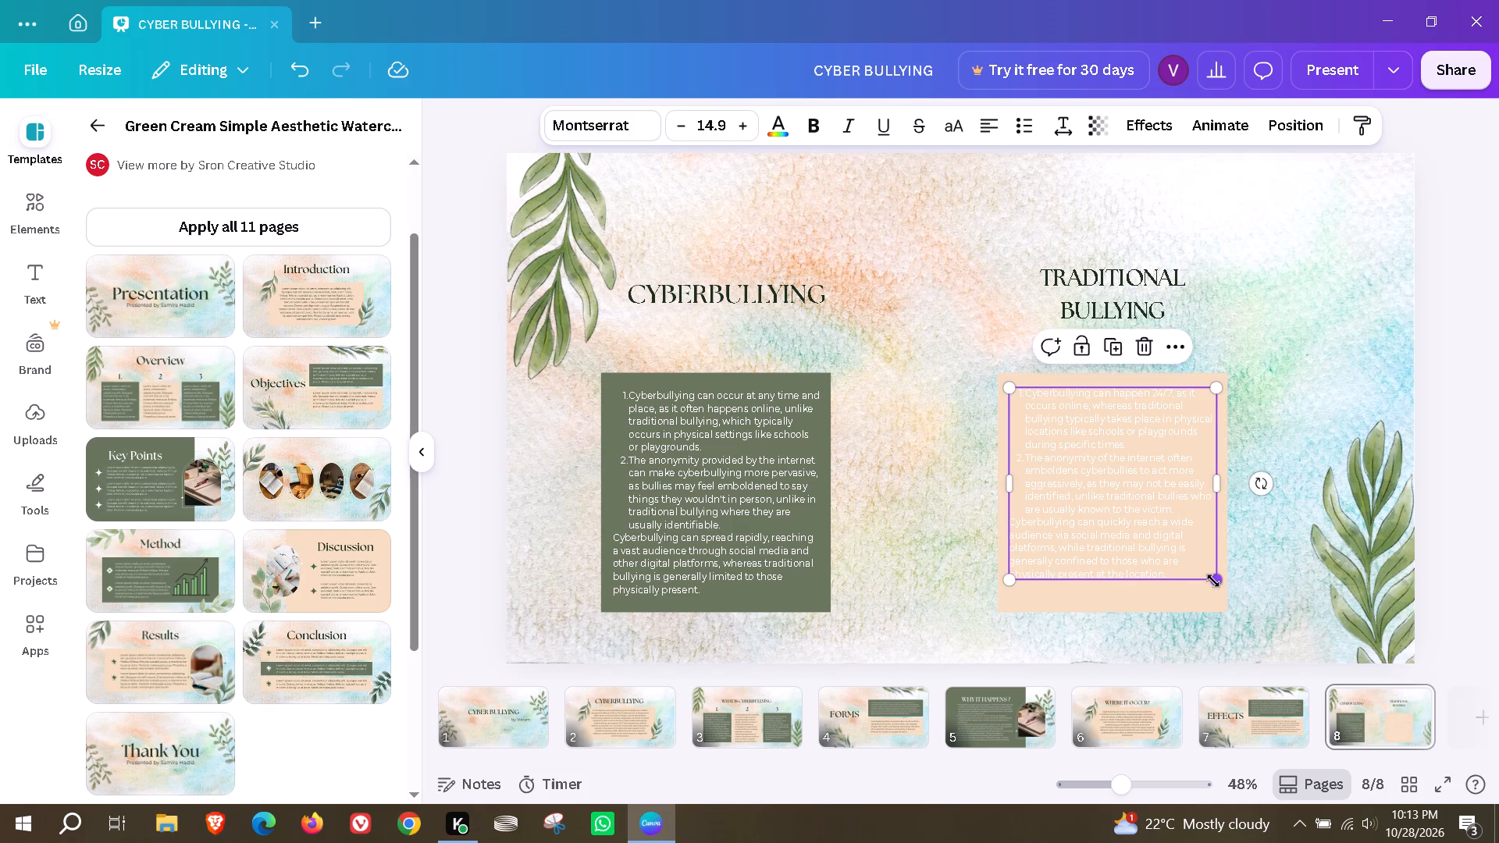
{"action": "left_click_drag", "start_coordinate": [1213, 581], "coordinate": [1224, 593]}
{"action": "left_click_drag", "start_coordinate": [1163, 518], "coordinate": [1163, 528]}
Change the cream panel's body text colour to black.
{"action": "right_click", "coordinate": [1163, 528]}
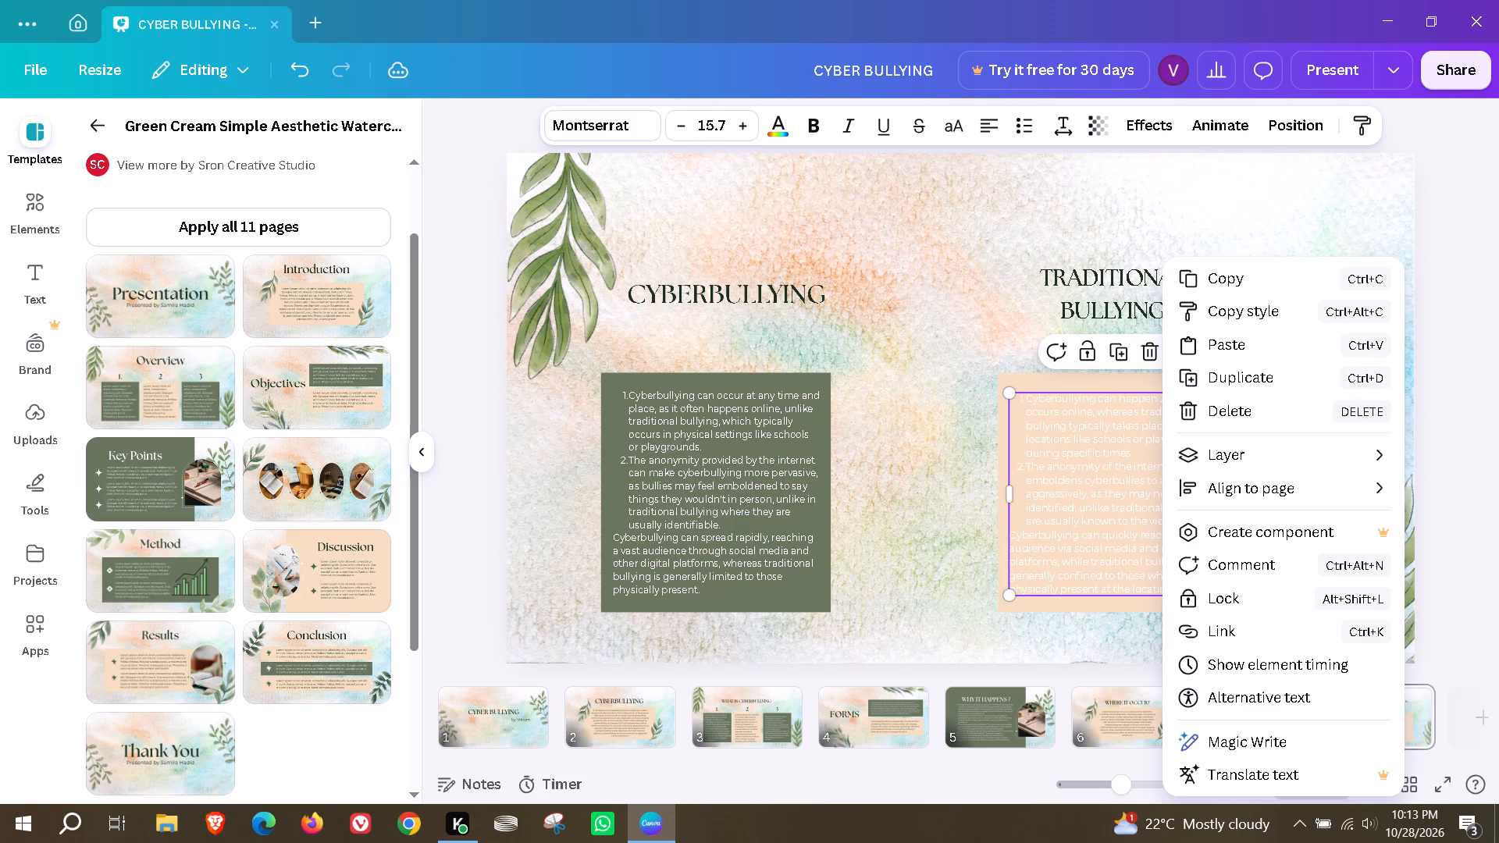
{"action": "scroll", "coordinate": [1267, 593], "scroll_direction": "down", "scroll_amount": 3}
{"action": "left_click", "coordinate": [767, 133]}
{"action": "left_click", "coordinate": [784, 135]}
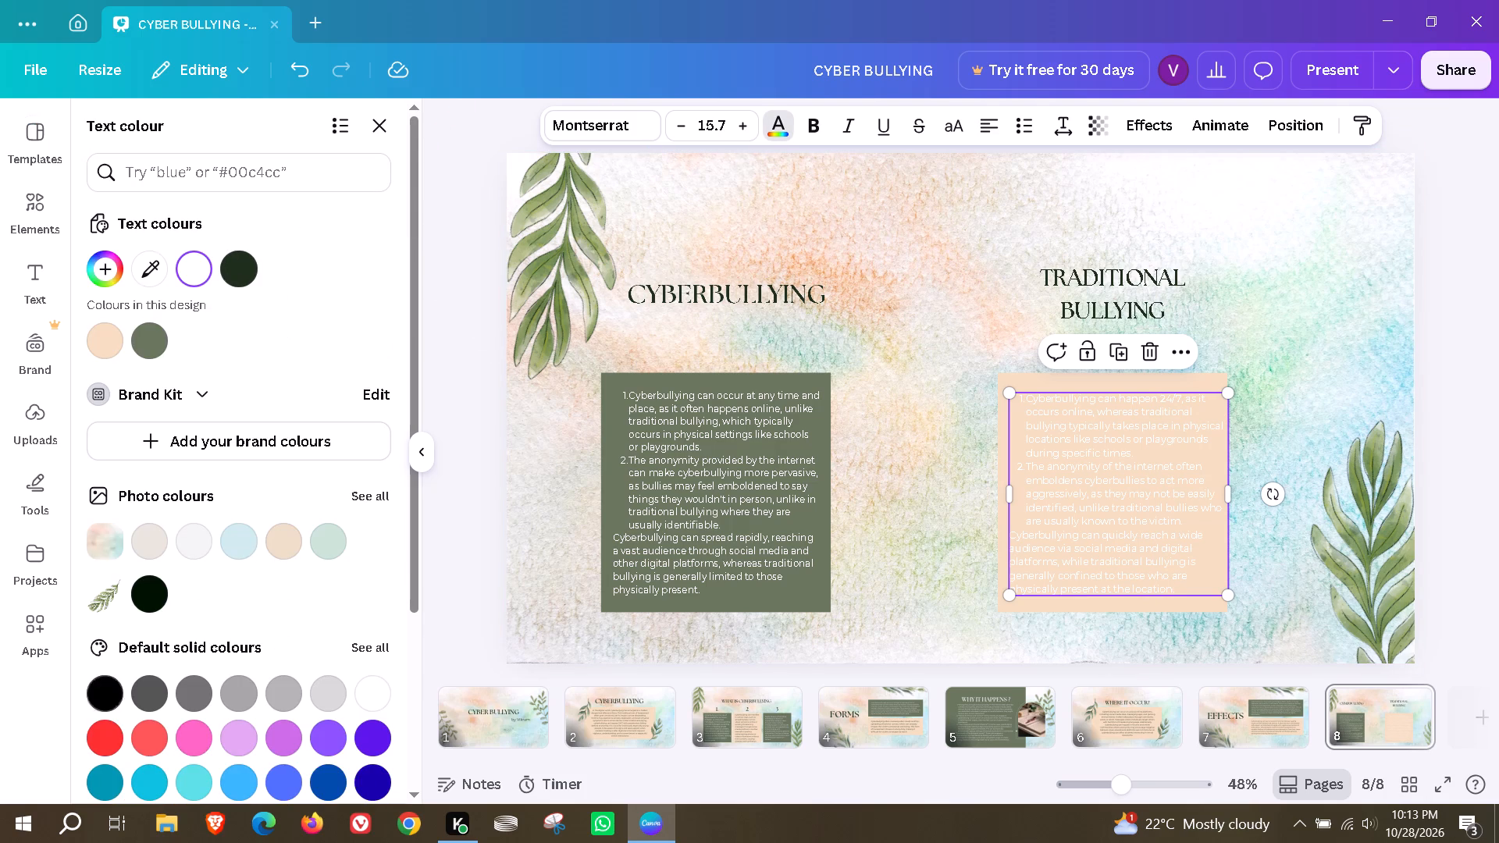
{"action": "left_click", "coordinate": [115, 688]}
{"action": "left_click", "coordinate": [903, 585]}
Adjust the black text's position so it sits inside the edges of the cream panel.
{"action": "left_click", "coordinate": [1159, 530]}
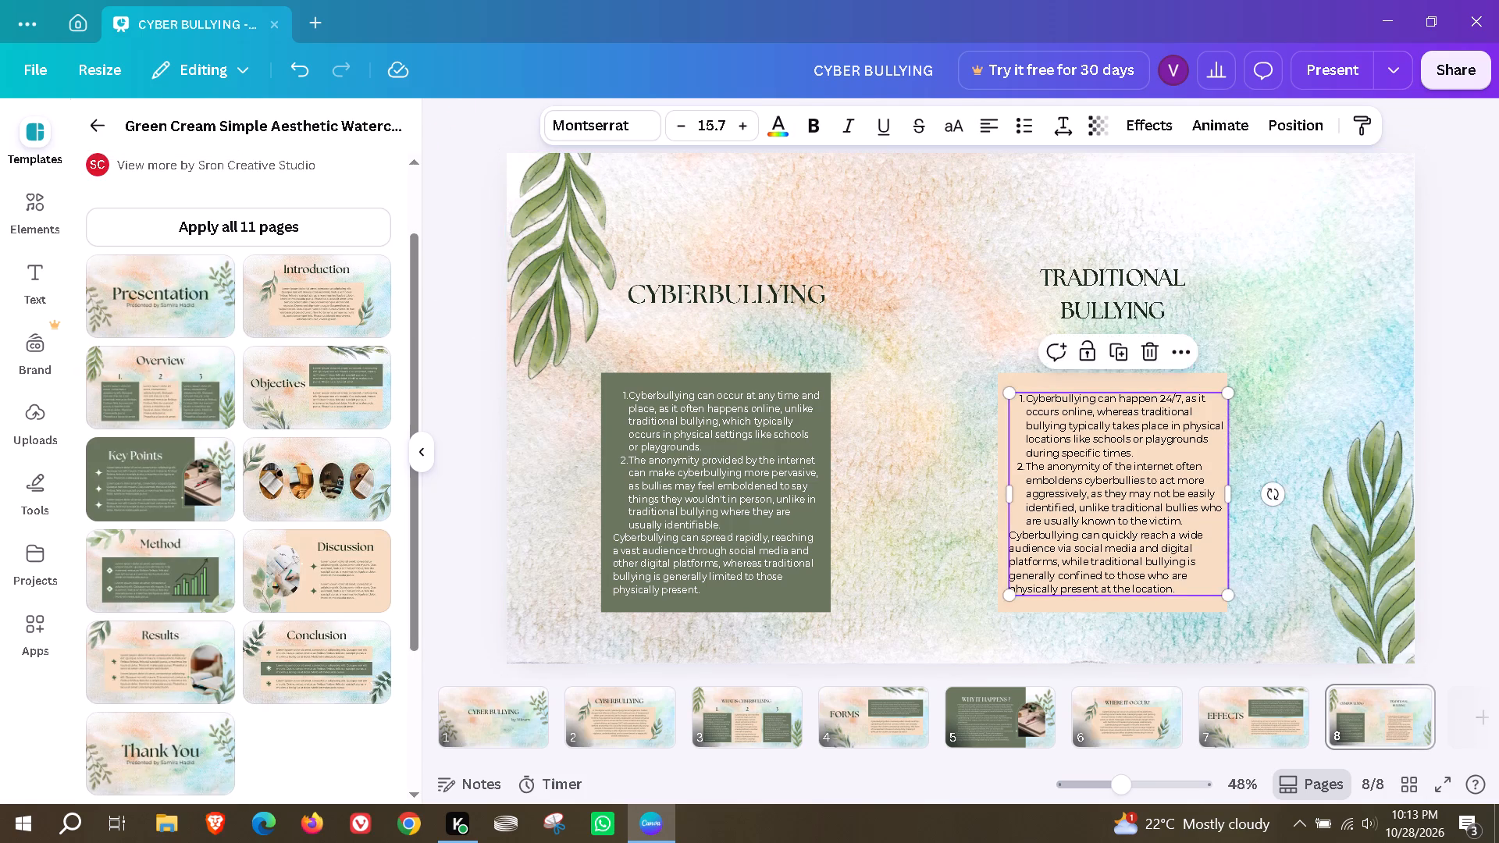
{"action": "left_click", "coordinate": [894, 549]}
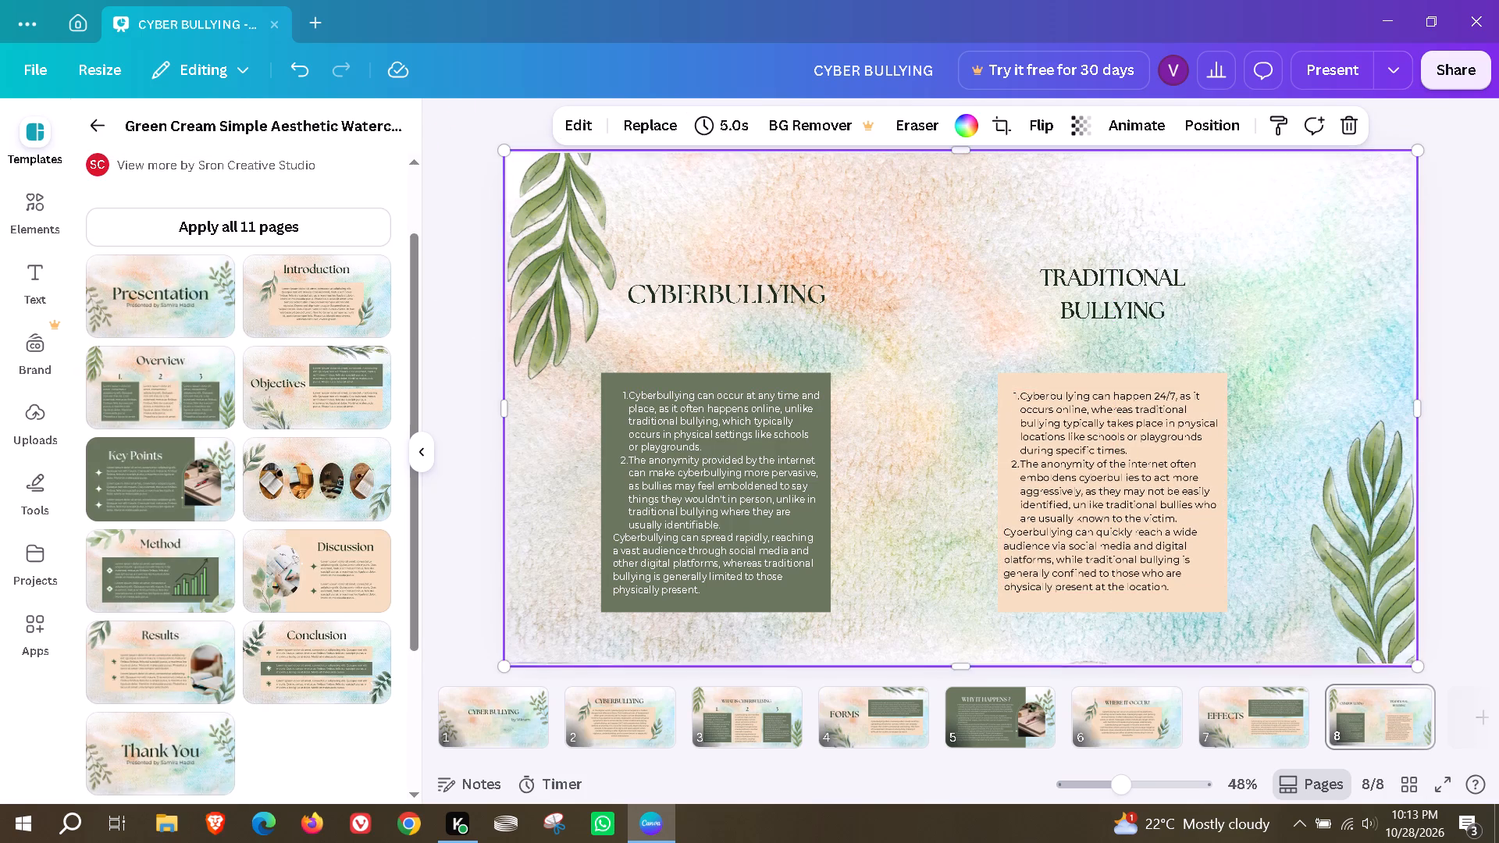
{"action": "scroll", "coordinate": [1248, 724], "scroll_direction": "down", "scroll_amount": 1}
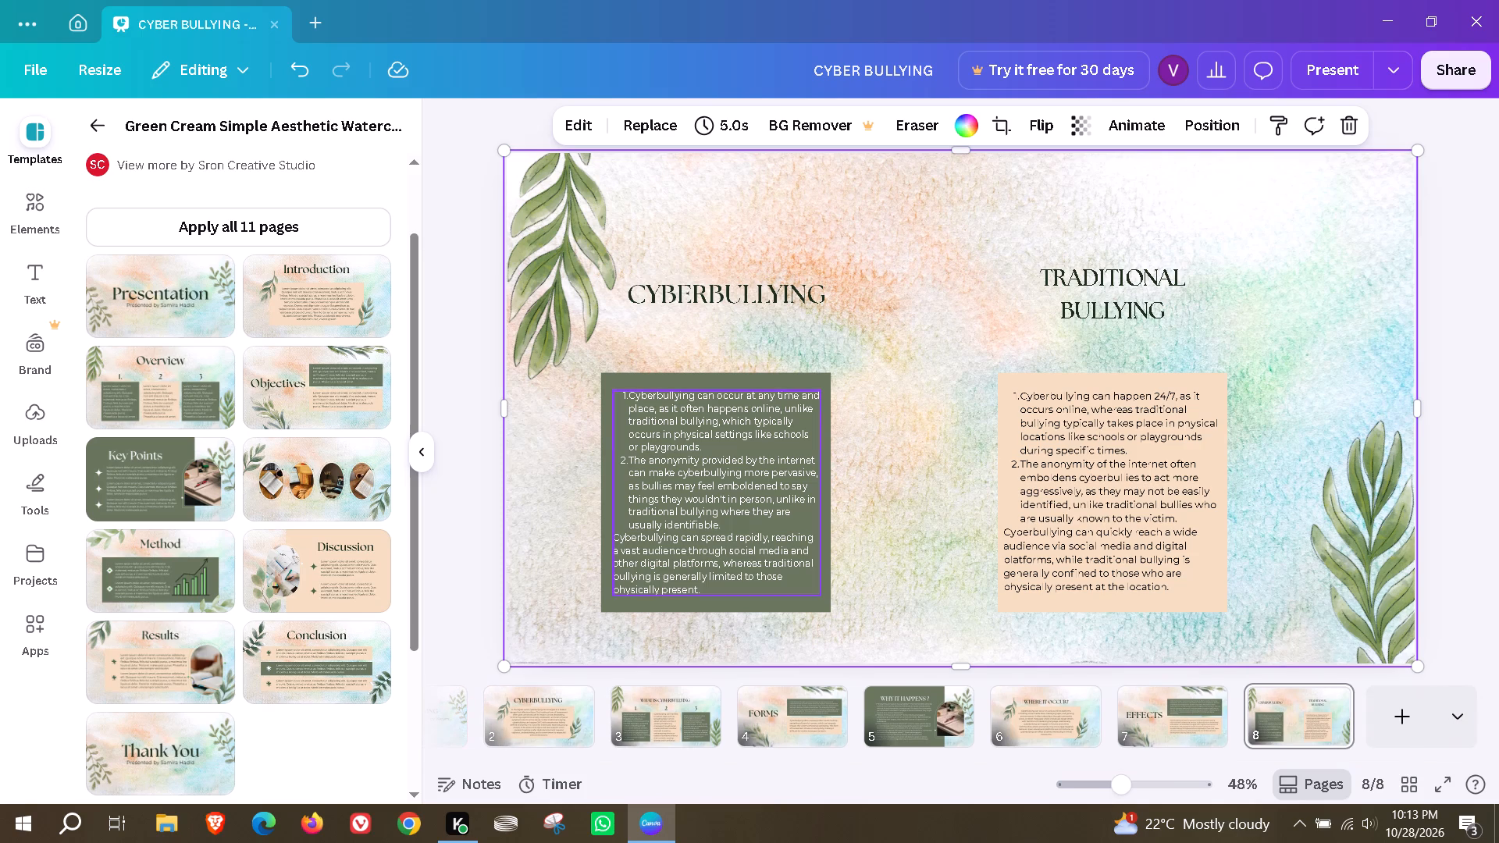
{"action": "scroll", "coordinate": [1141, 688], "scroll_direction": "down", "scroll_amount": 2}
{"action": "left_click", "coordinate": [1081, 525]}
{"action": "left_click_drag", "start_coordinate": [1115, 540], "coordinate": [1131, 545]}
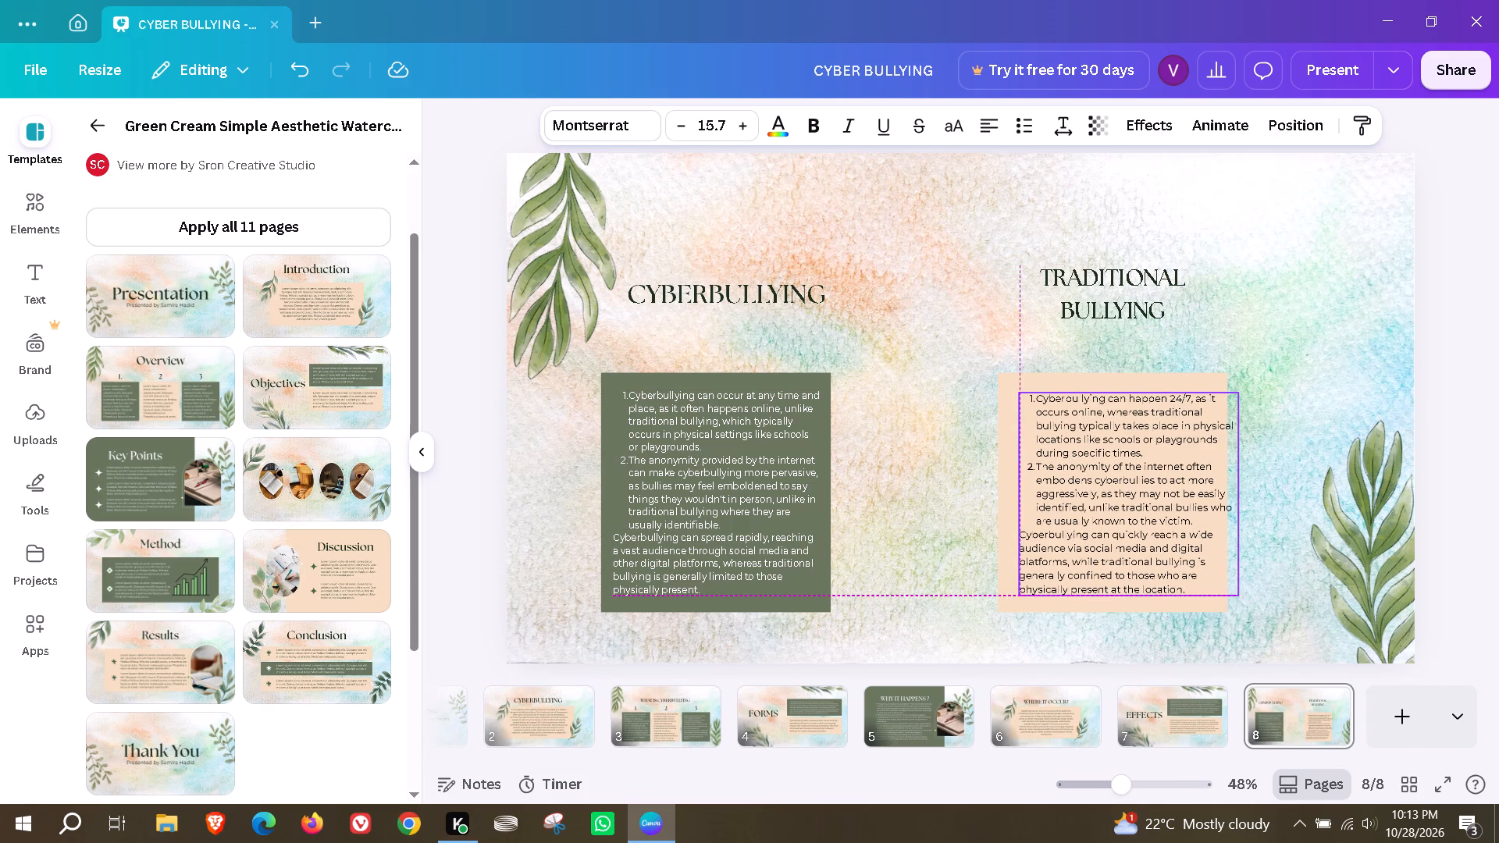
{"action": "left_click_drag", "start_coordinate": [1131, 545], "coordinate": [1122, 545]}
{"action": "left_click", "coordinate": [944, 549]}
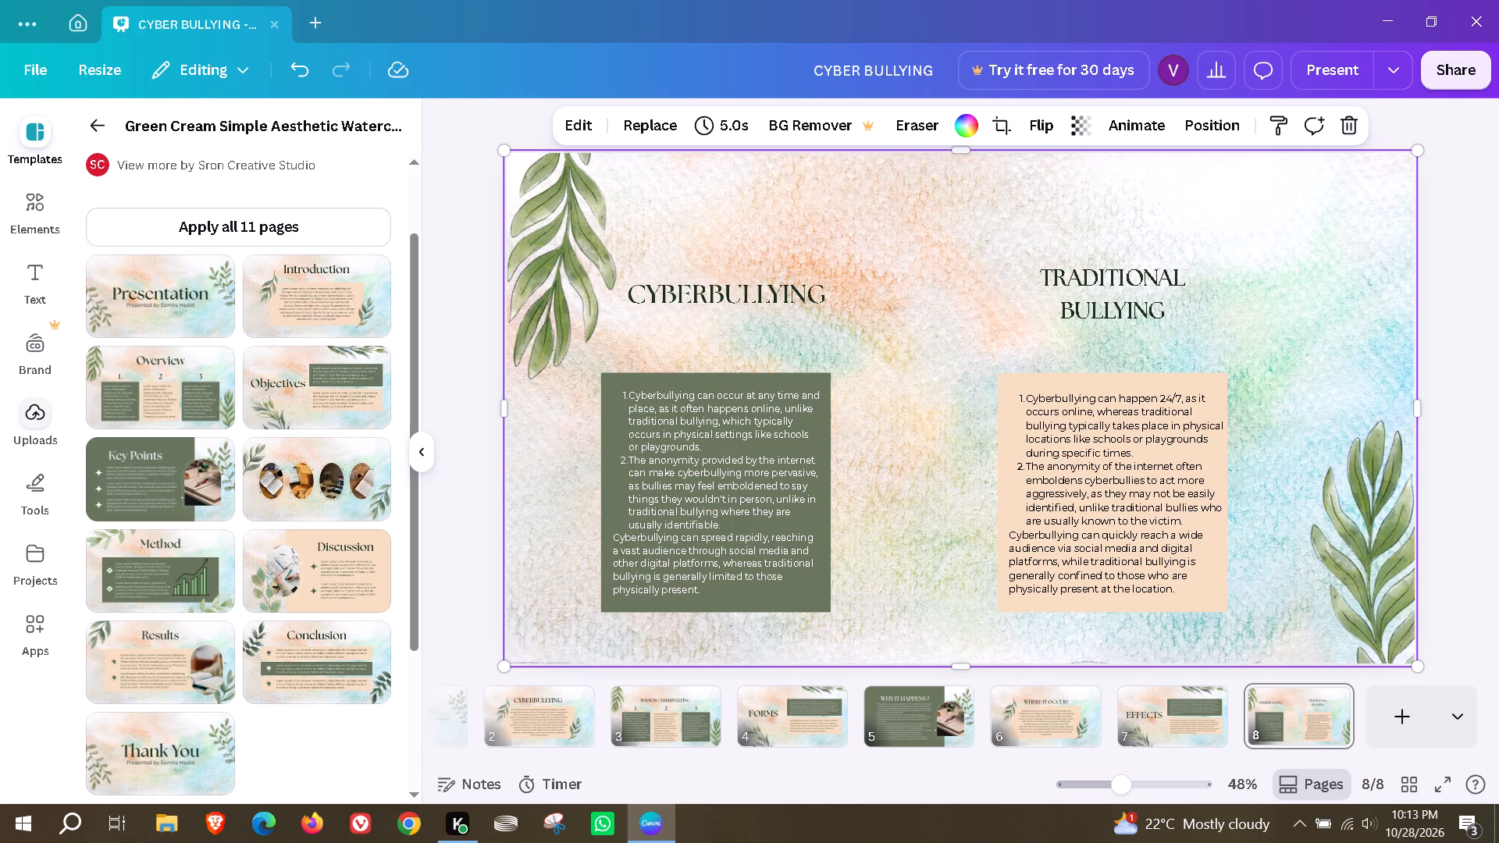
Add the template's Objectives layout as a new page 9.
{"action": "left_click", "coordinate": [290, 317]}
{"action": "left_click", "coordinate": [992, 341]}
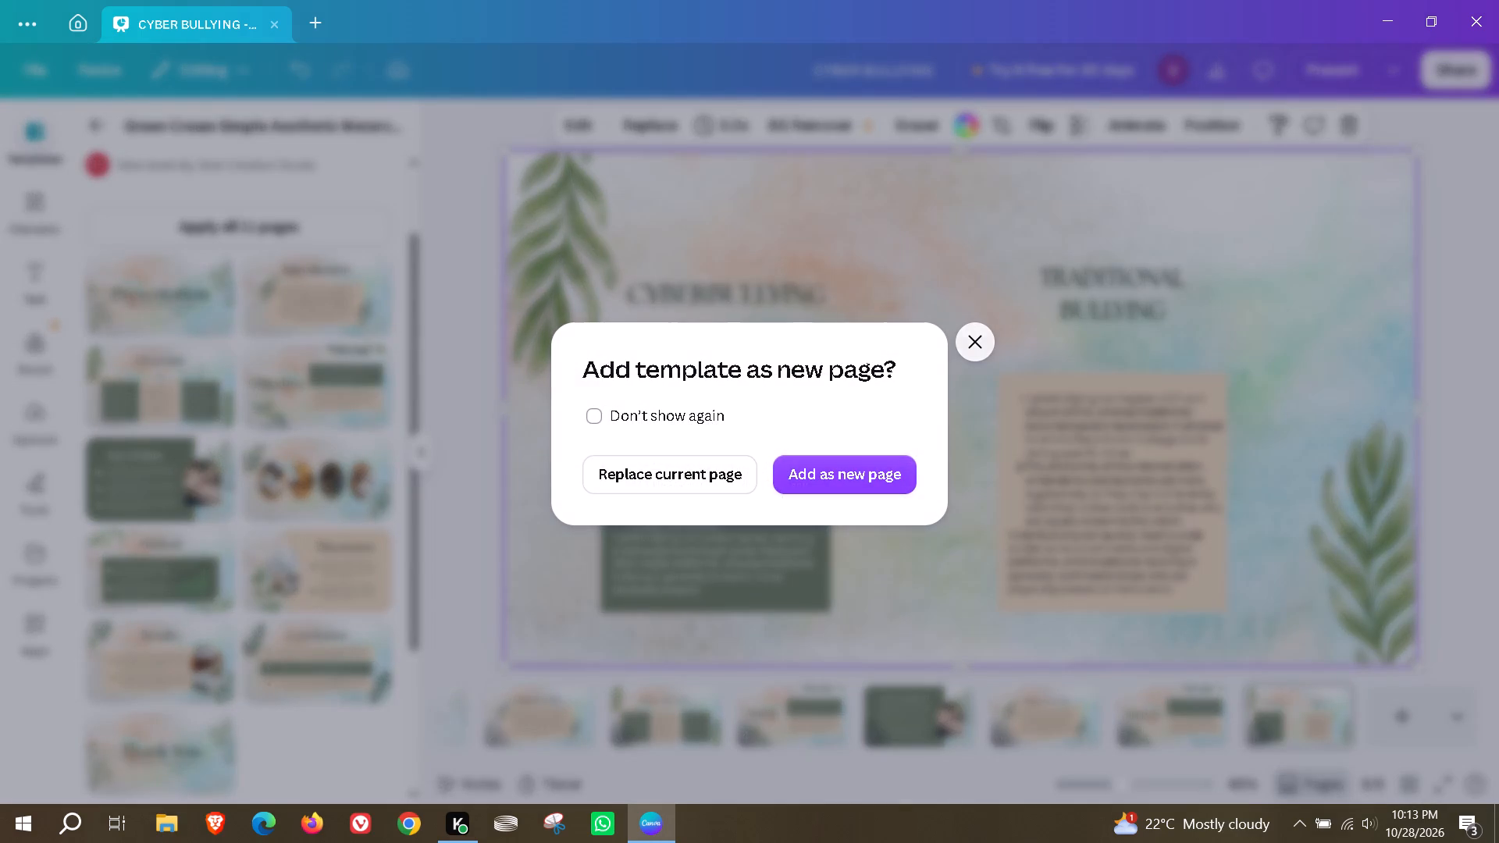
{"action": "left_click", "coordinate": [287, 394]}
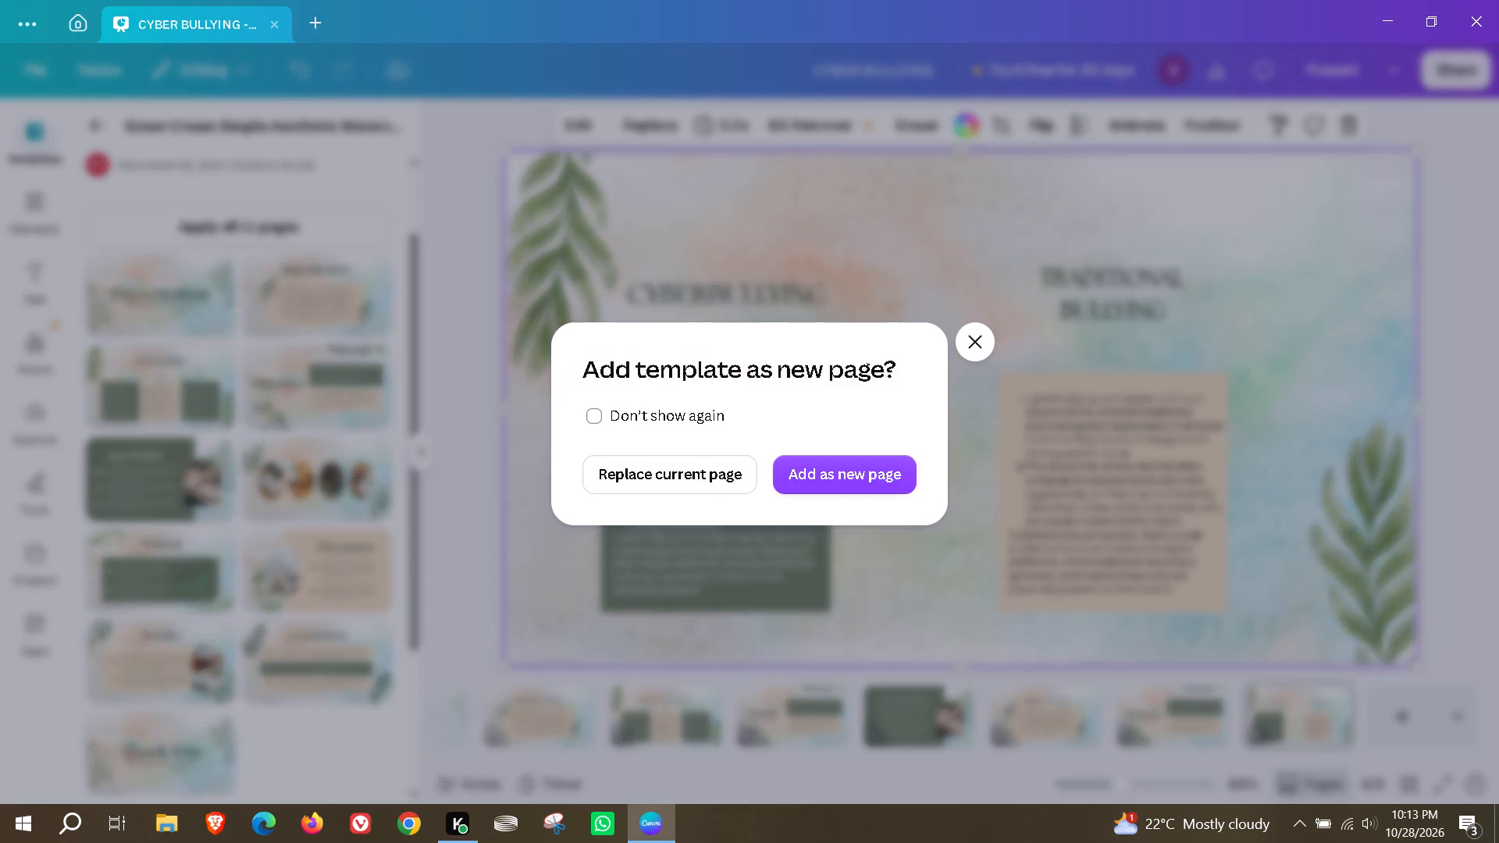
{"action": "left_click", "coordinate": [806, 482]}
Change the Objectives title to "ESCALATION" and fit it on one line at about size 84.3, beside the panels.
{"action": "double_click", "coordinate": [796, 369]}
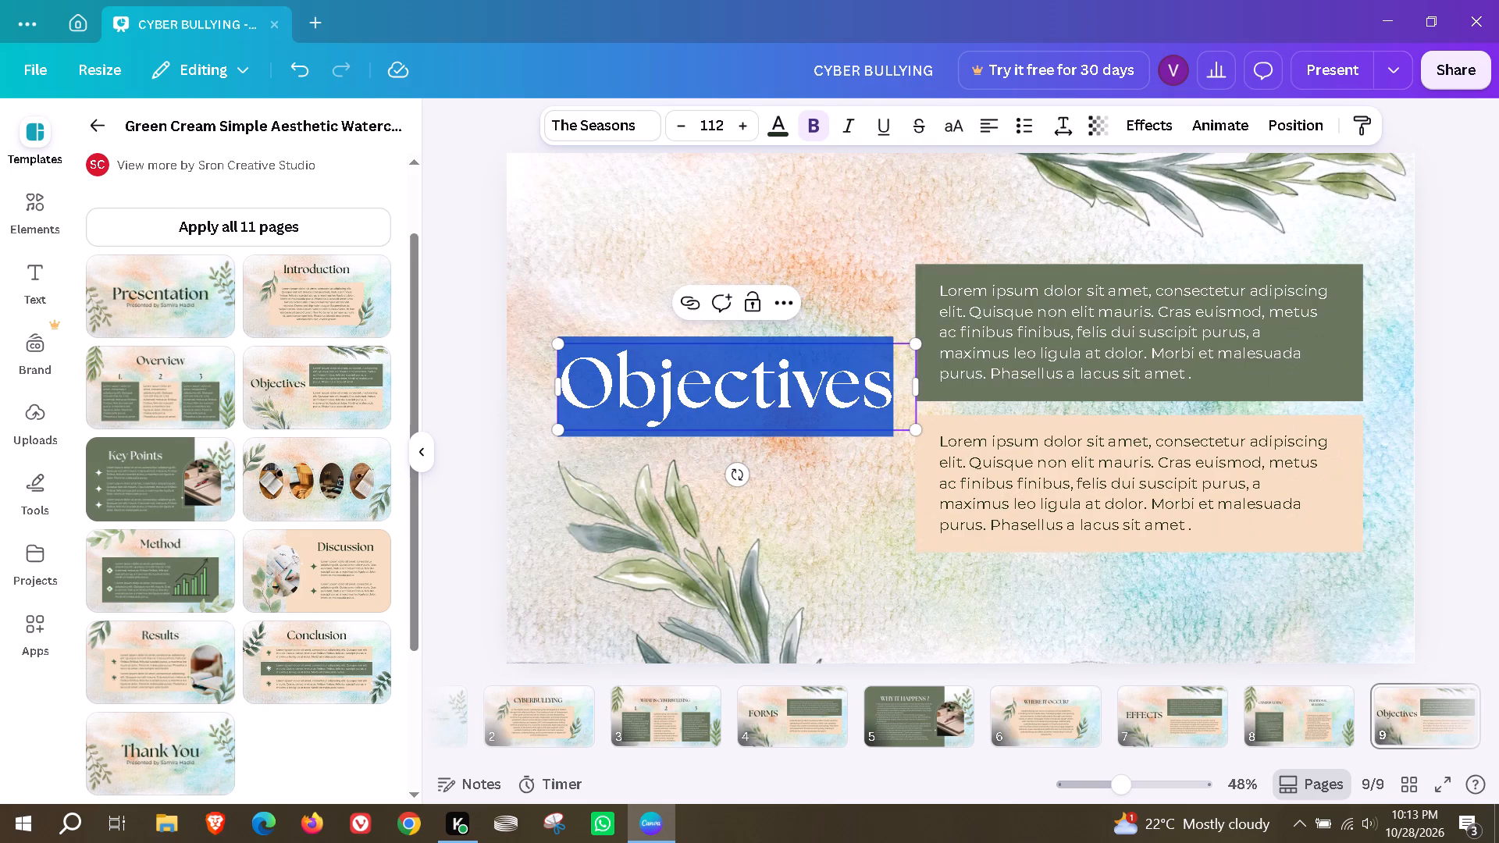
{"action": "type", "text": "ESCALATION"}
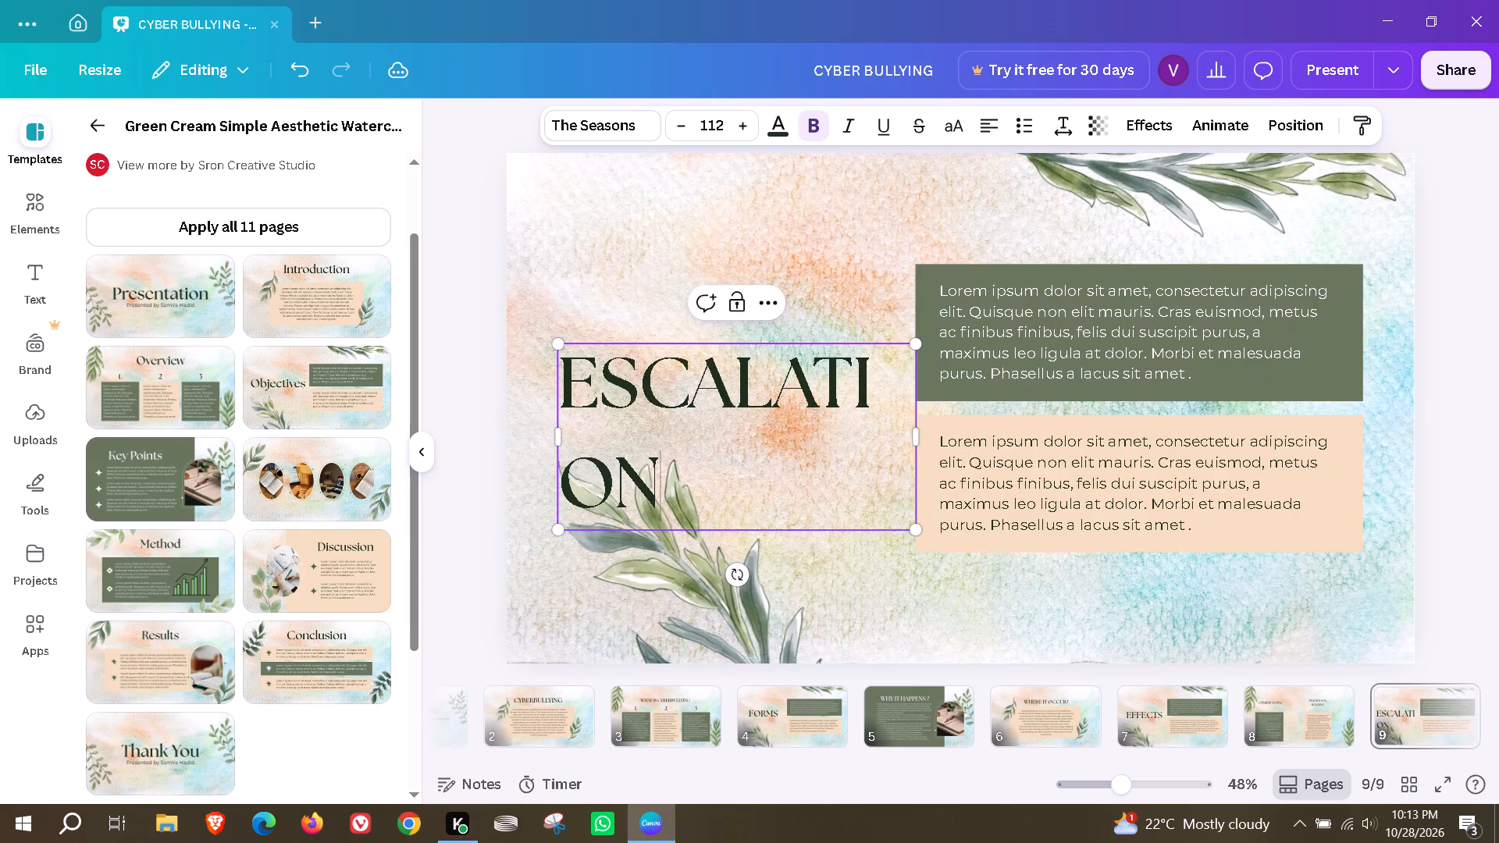
{"action": "left_click_drag", "start_coordinate": [925, 533], "coordinate": [849, 462]}
{"action": "left_click_drag", "start_coordinate": [828, 413], "coordinate": [876, 413]}
{"action": "left_click", "coordinate": [767, 437]}
{"action": "left_click_drag", "start_coordinate": [771, 381], "coordinate": [779, 404]}
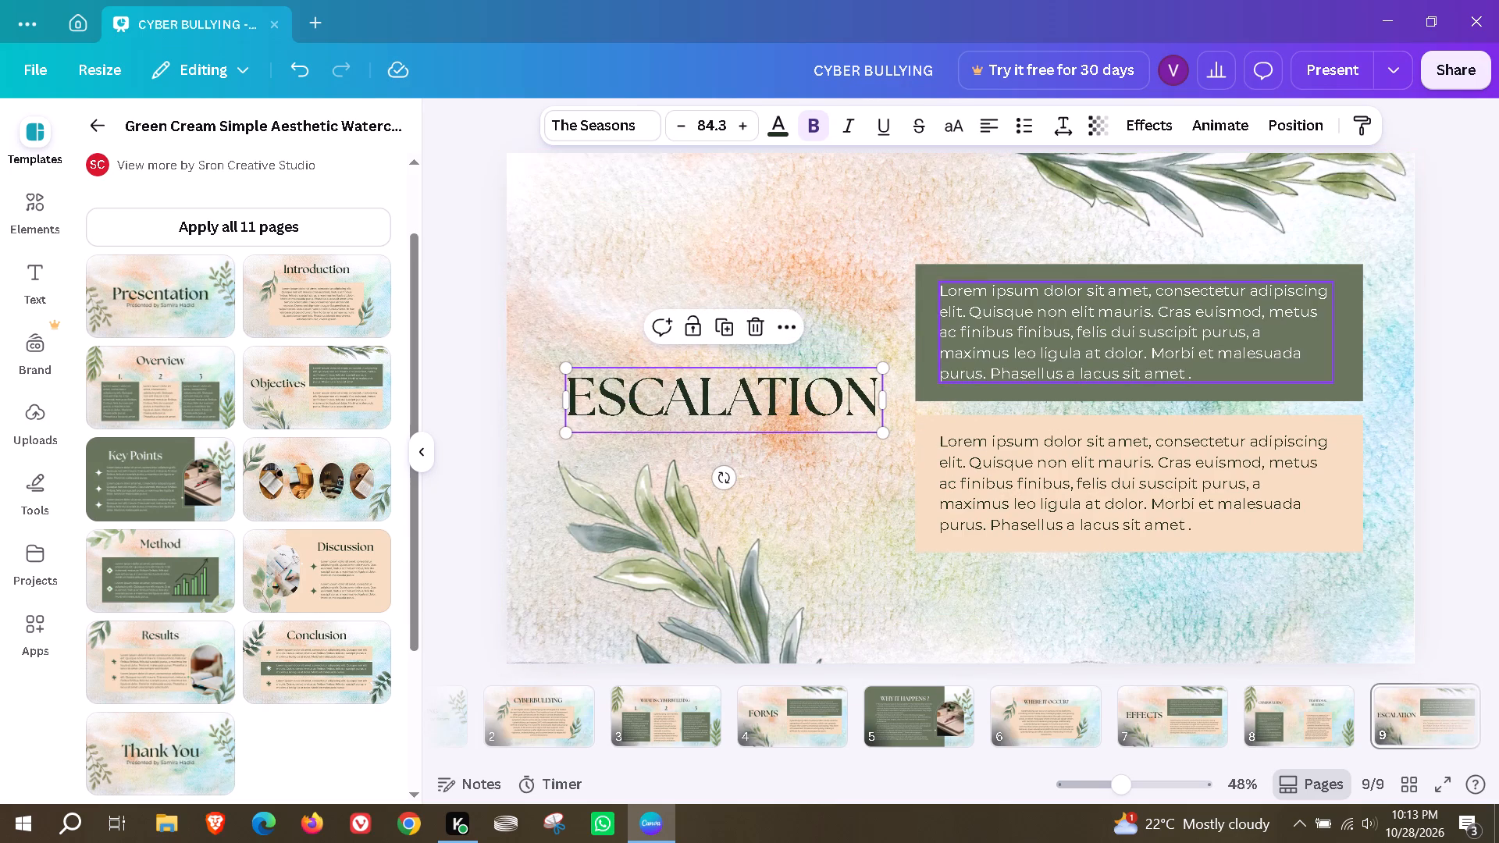
Replace the green panel's placeholder text using the Magic Write prompt "generate a real life example of cyberbullying excalation".
{"action": "left_click", "coordinate": [1107, 334]}
{"action": "left_click", "coordinate": [1187, 242]}
{"action": "scroll", "coordinate": [1211, 621], "scroll_direction": "down", "scroll_amount": 3}
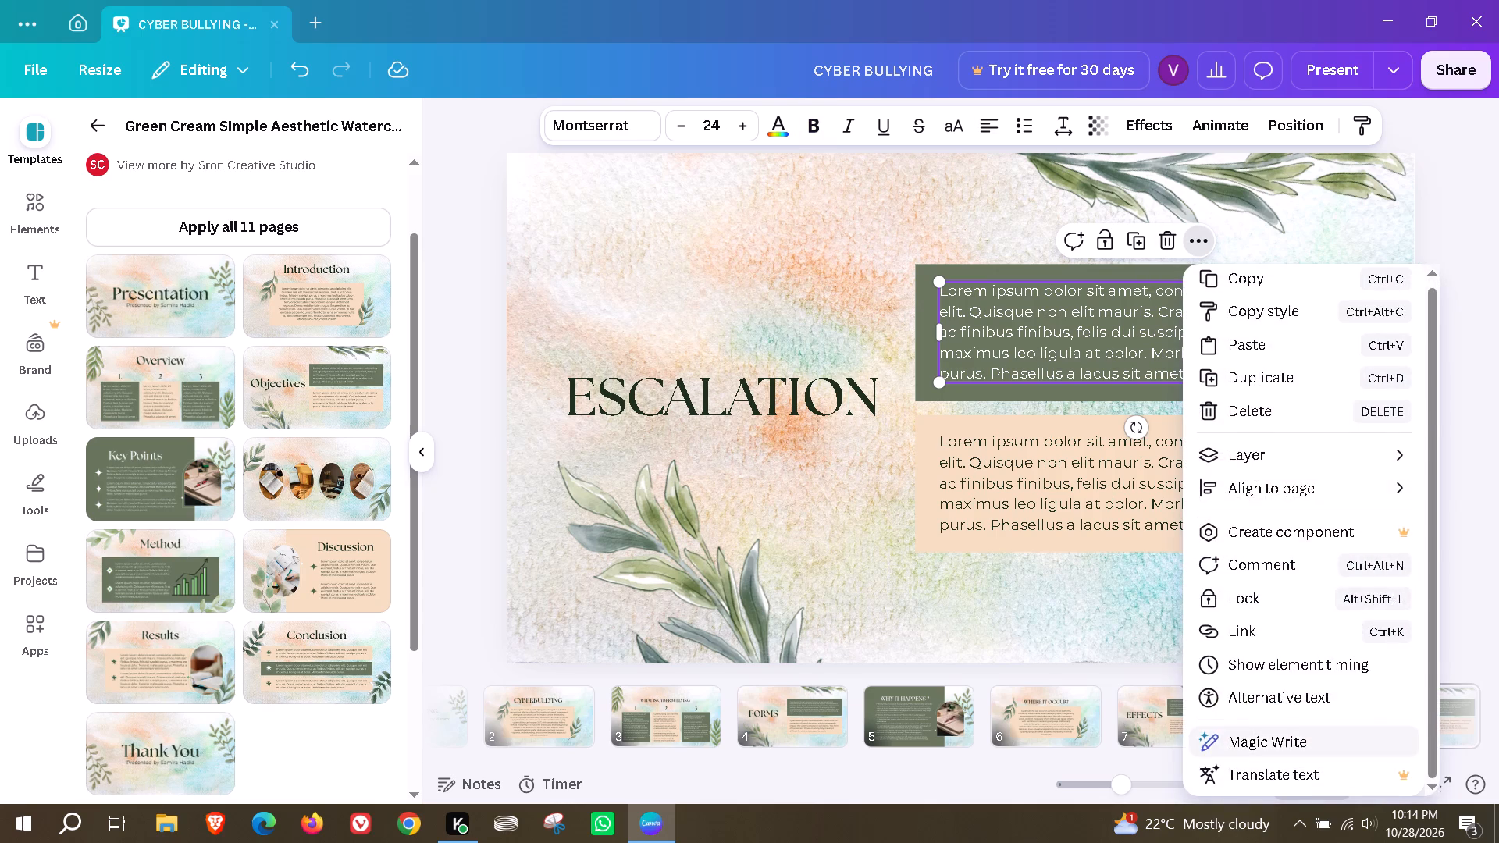
{"action": "left_click", "coordinate": [1234, 739]}
{"action": "left_click", "coordinate": [1269, 297]}
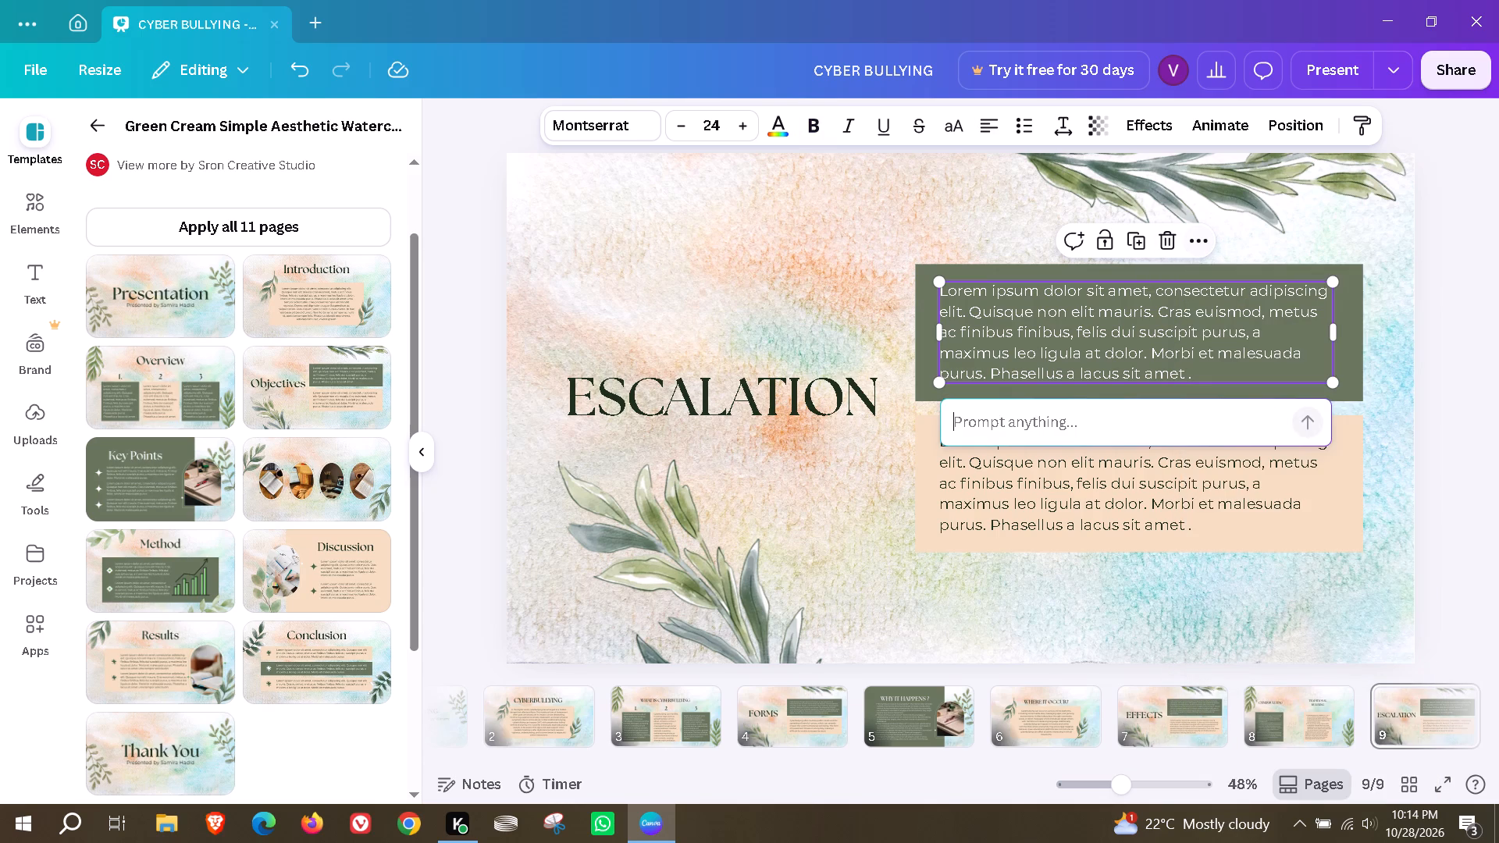
{"action": "type", "text": "generae"}
{"action": "key", "text": "BackSpace"}
{"action": "type", "text": "te"}
{"action": "key", "text": "space"}
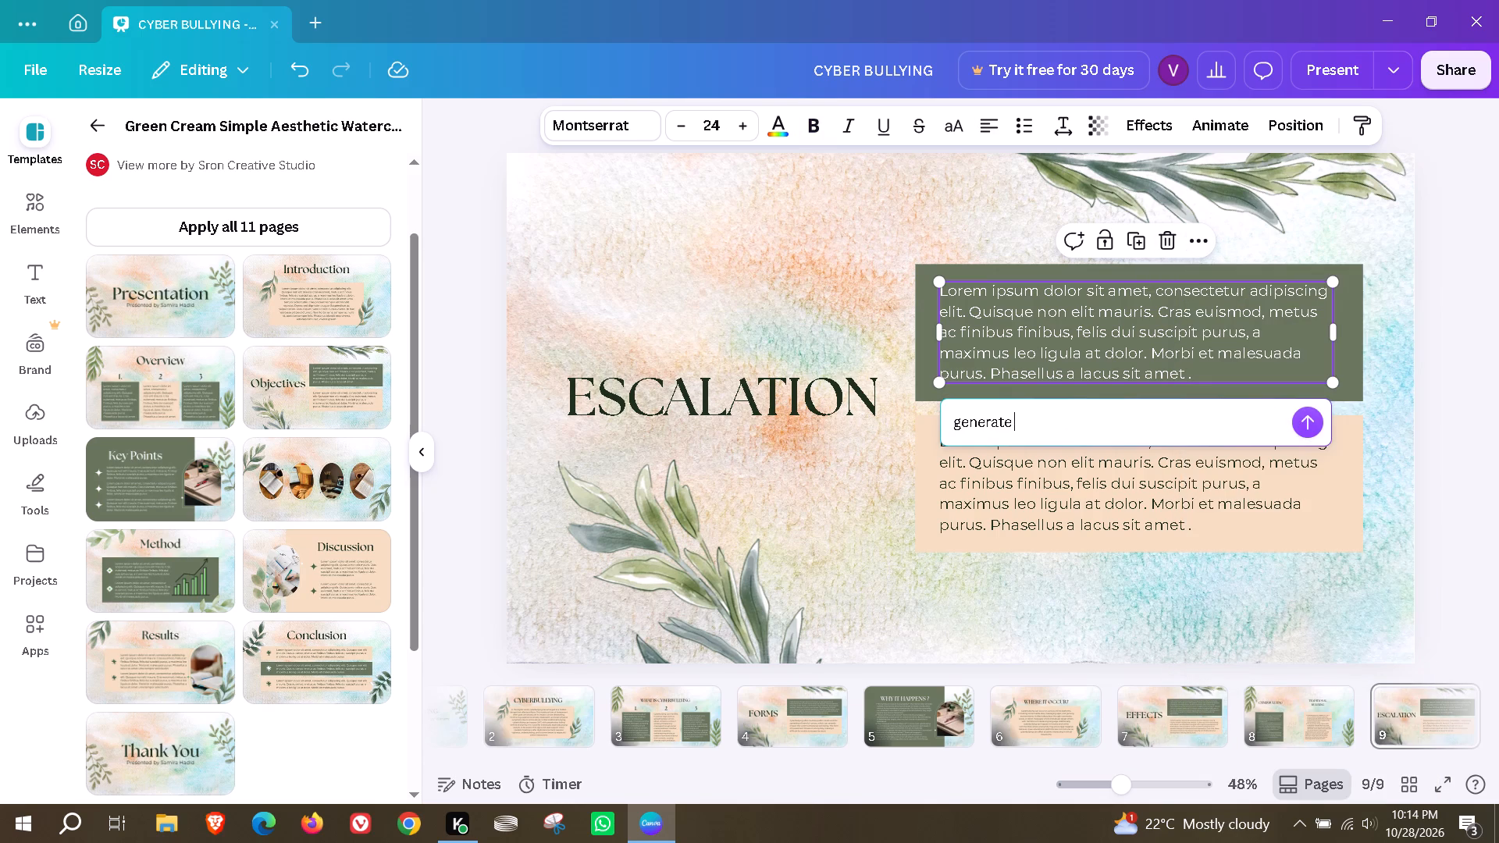
{"action": "type", "text": "a exam"}
{"action": "key", "text": "BackSpace"}
{"action": "key", "text": "BackSpace"}
{"action": "key", "text": "BackSpace"}
{"action": "key", "text": "BackSpace"}
{"action": "type", "text": "real life exampe"}
{"action": "key", "text": "BackSpace"}
{"action": "type", "text": "le of cyberb"}
{"action": "type", "text": "ullyin"}
{"action": "key", "text": "space"}
{"action": "key", "text": "BackSpace"}
{"action": "key", "text": "space"}
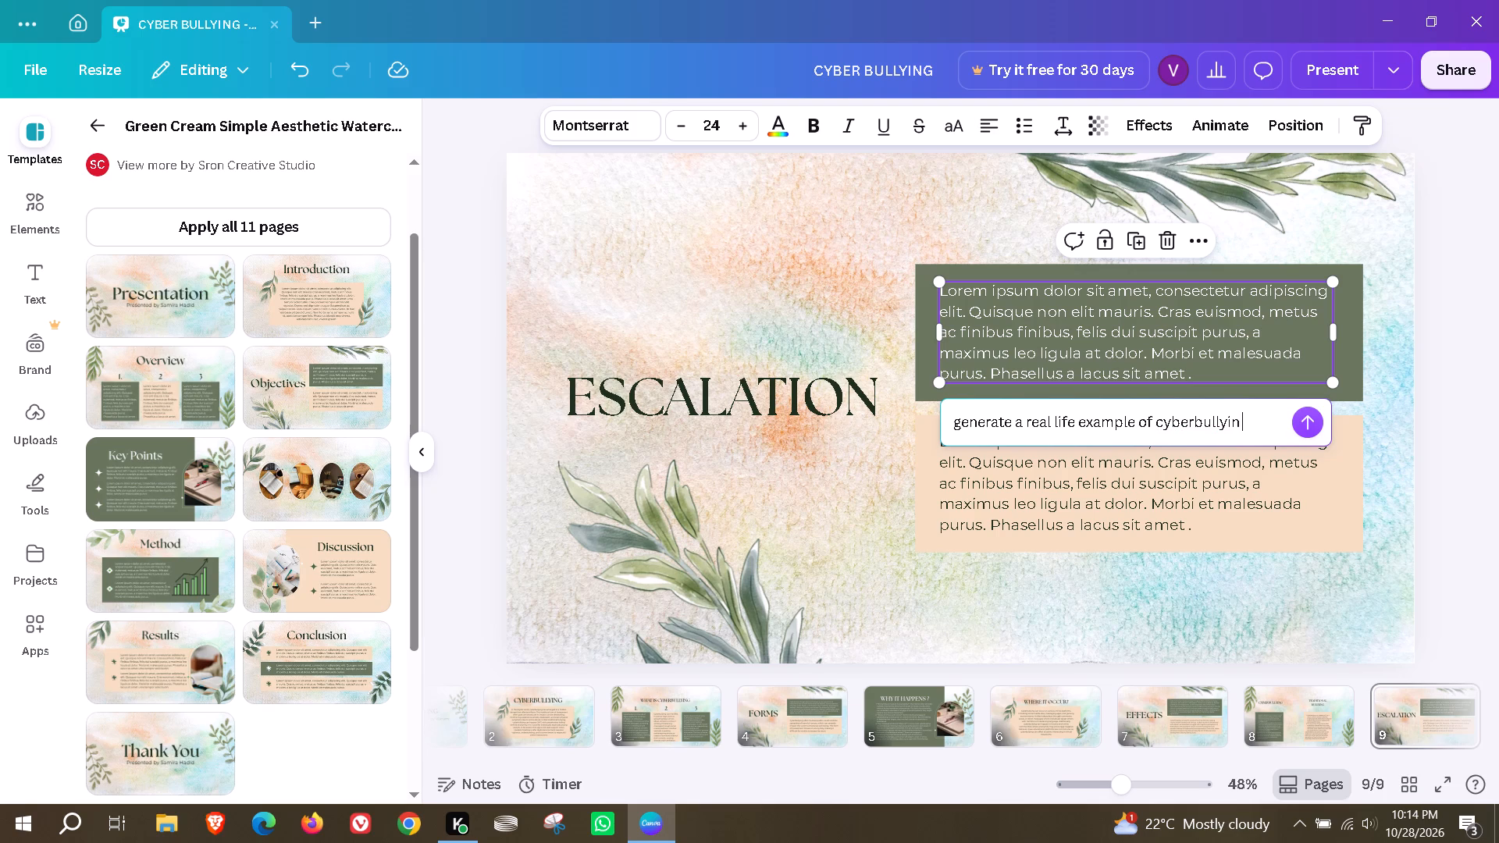
{"action": "key", "text": "BackSpace"}
{"action": "type", "text": "g excalation"}
{"action": "key", "text": "space"}
{"action": "key", "text": "Return"}
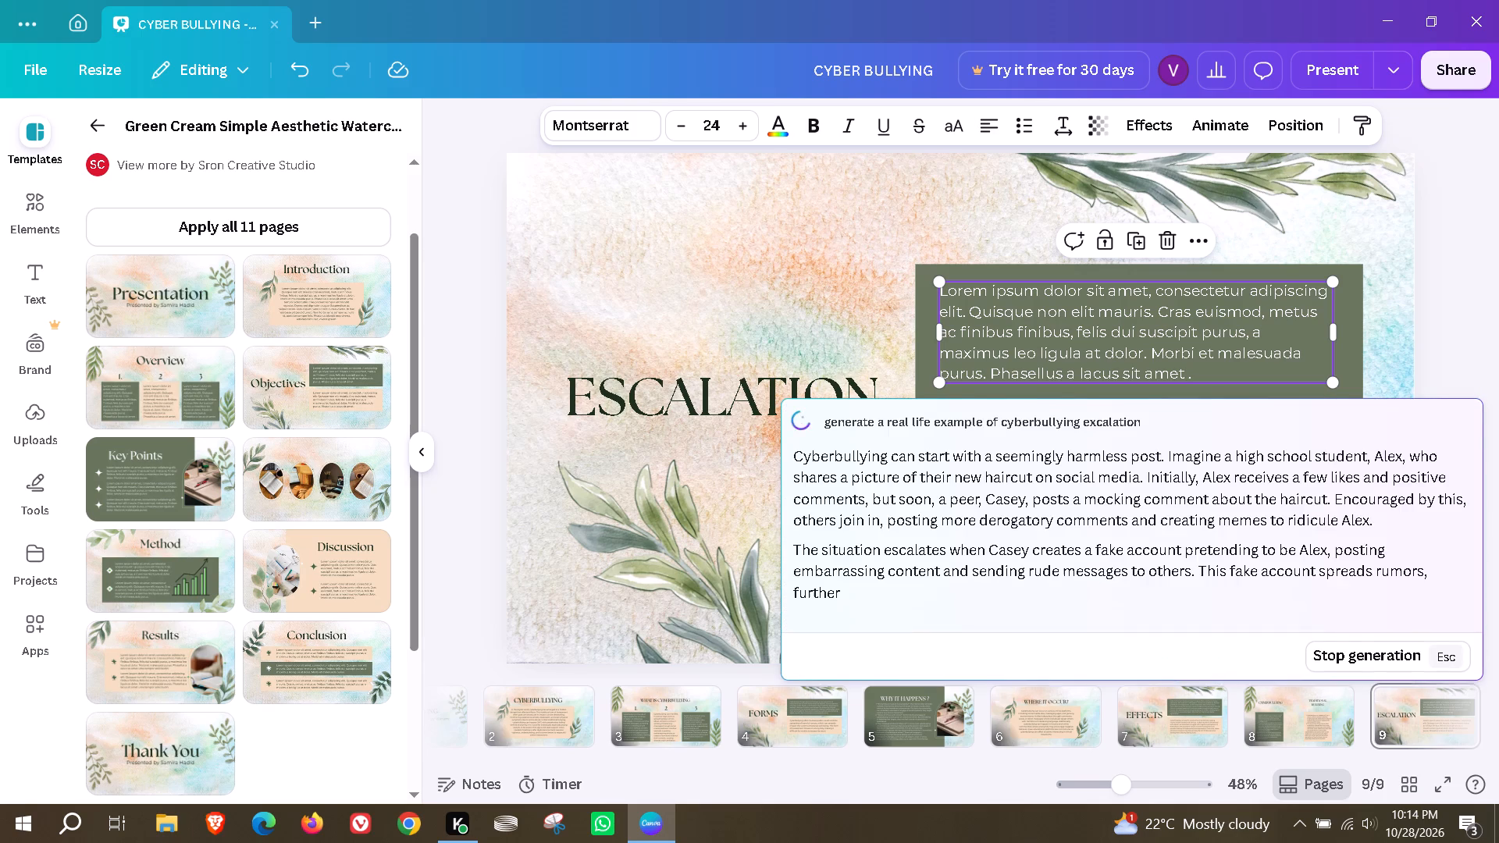
{"action": "left_click", "coordinate": [1365, 710]}
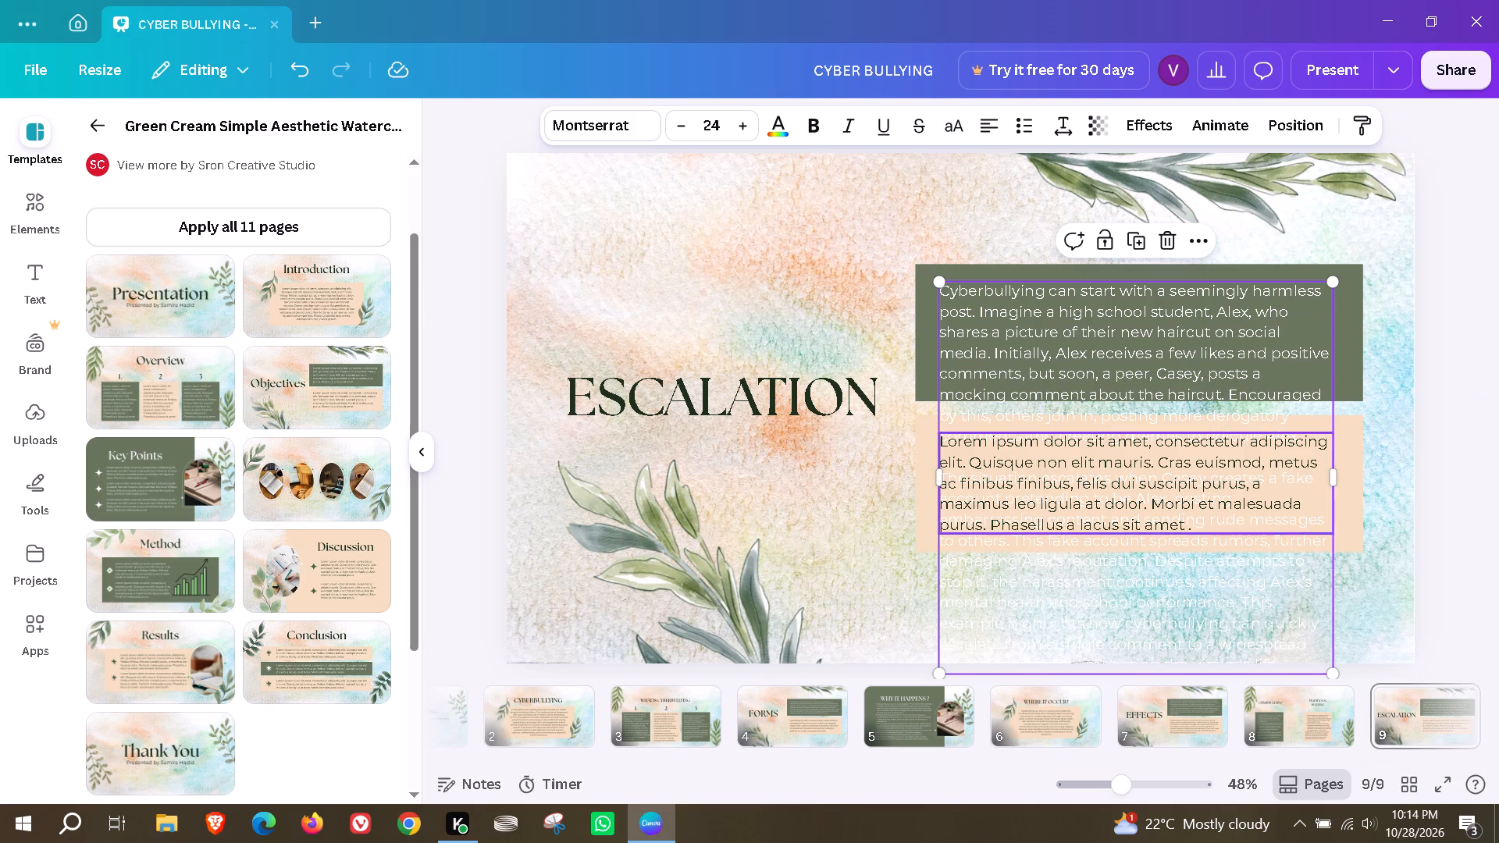
Shrink the generated example to about size 9.4 and widen its text box to fit inside the green panel.
{"action": "left_click_drag", "start_coordinate": [1341, 472], "coordinate": [1448, 490]}
{"action": "left_click_drag", "start_coordinate": [1440, 615], "coordinate": [1220, 376]}
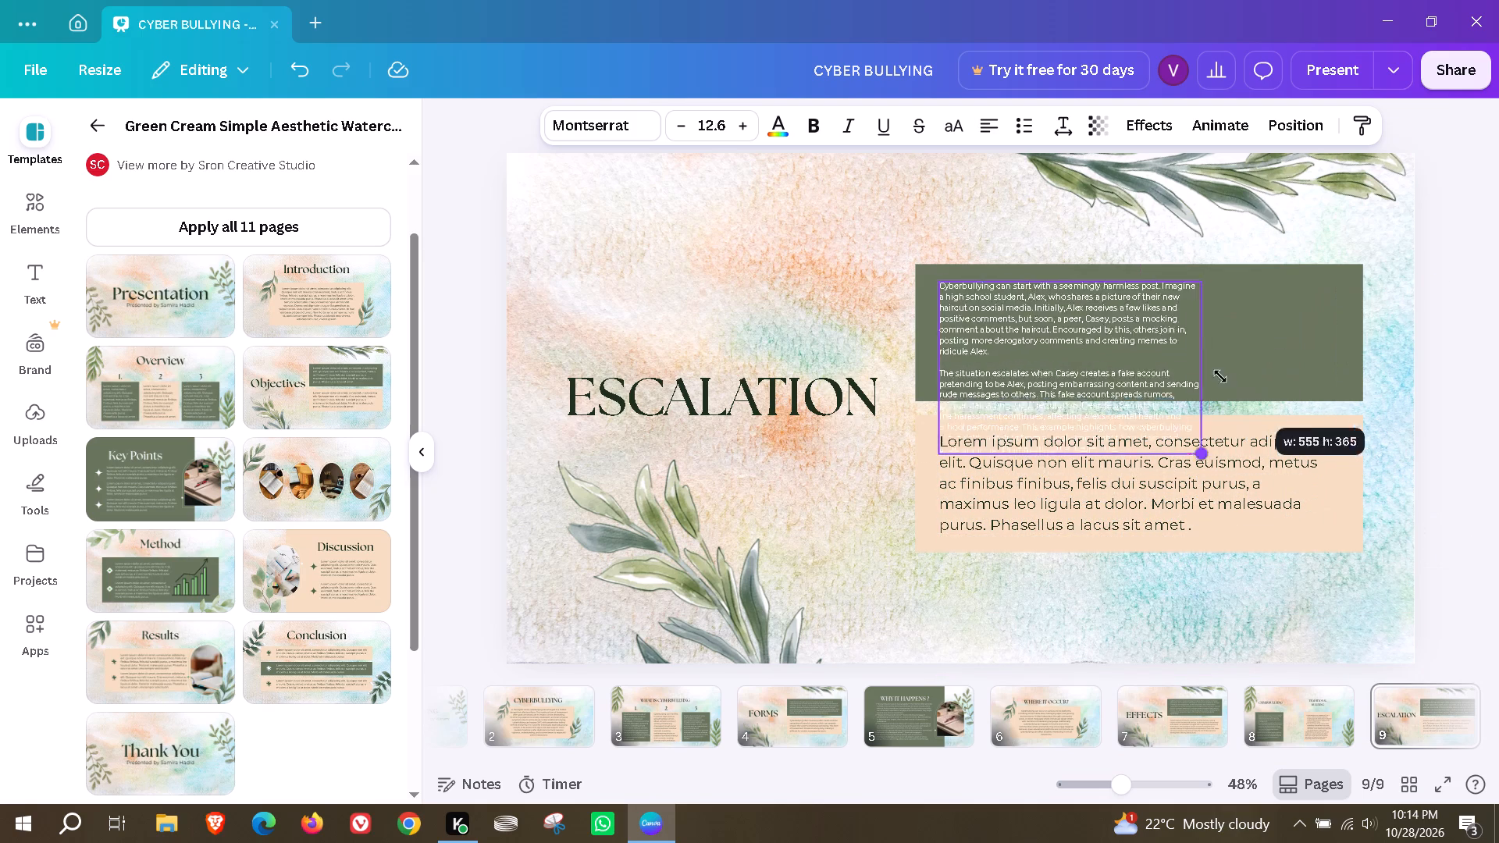
{"action": "left_click_drag", "start_coordinate": [1220, 376], "coordinate": [1177, 350]}
{"action": "left_click_drag", "start_coordinate": [1138, 350], "coordinate": [1309, 368]}
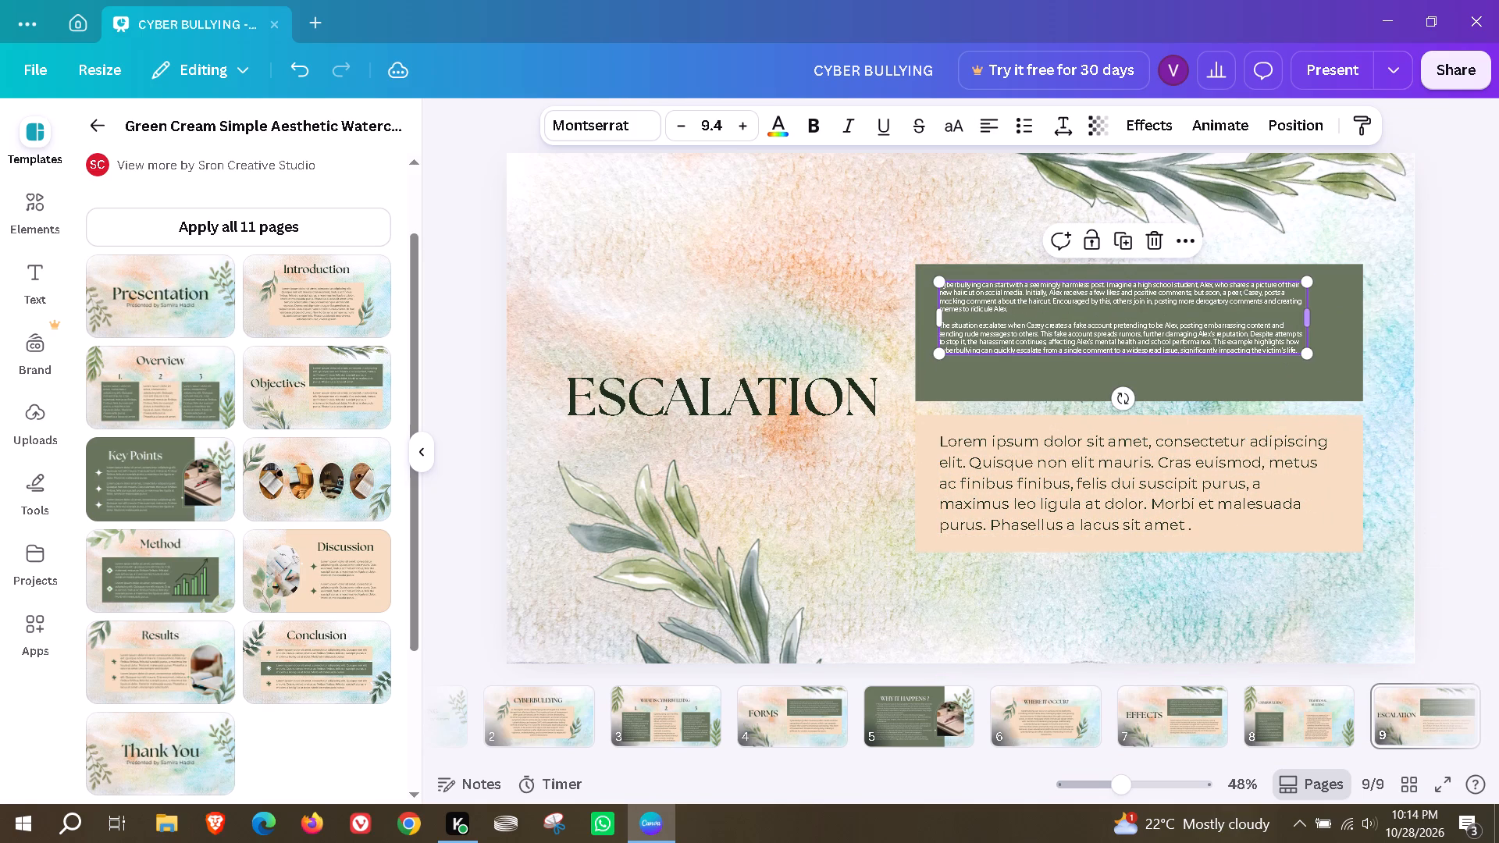
Delete the cream panel together with its placeholder text.
{"action": "left_click_drag", "start_coordinate": [906, 425], "coordinate": [1118, 502]}
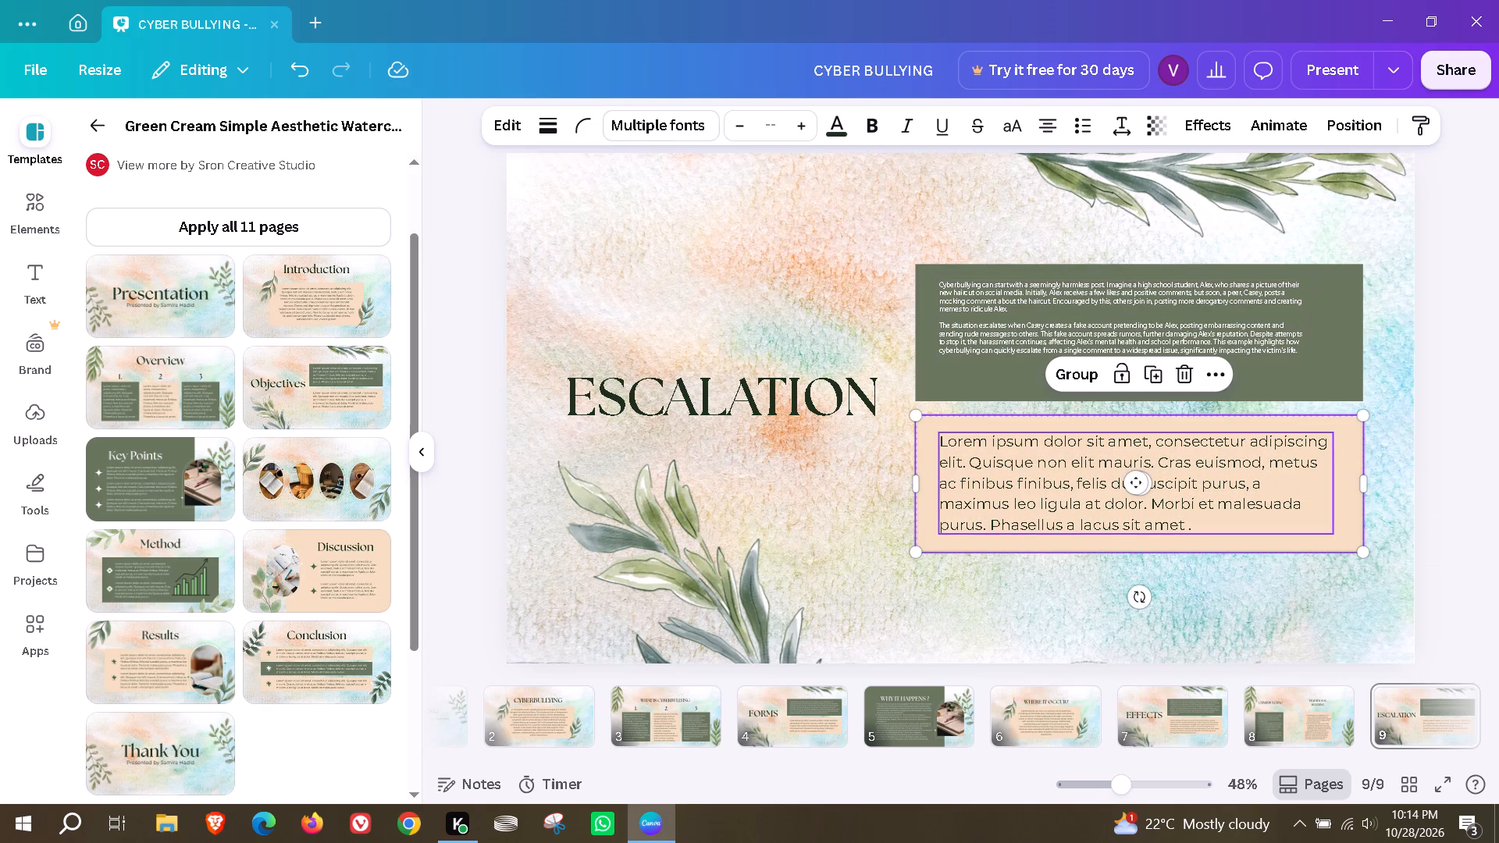
{"action": "left_click", "coordinate": [1179, 382]}
Extend the green panel downward over the space below it, to more than twice its height.
{"action": "left_click", "coordinate": [1198, 394]}
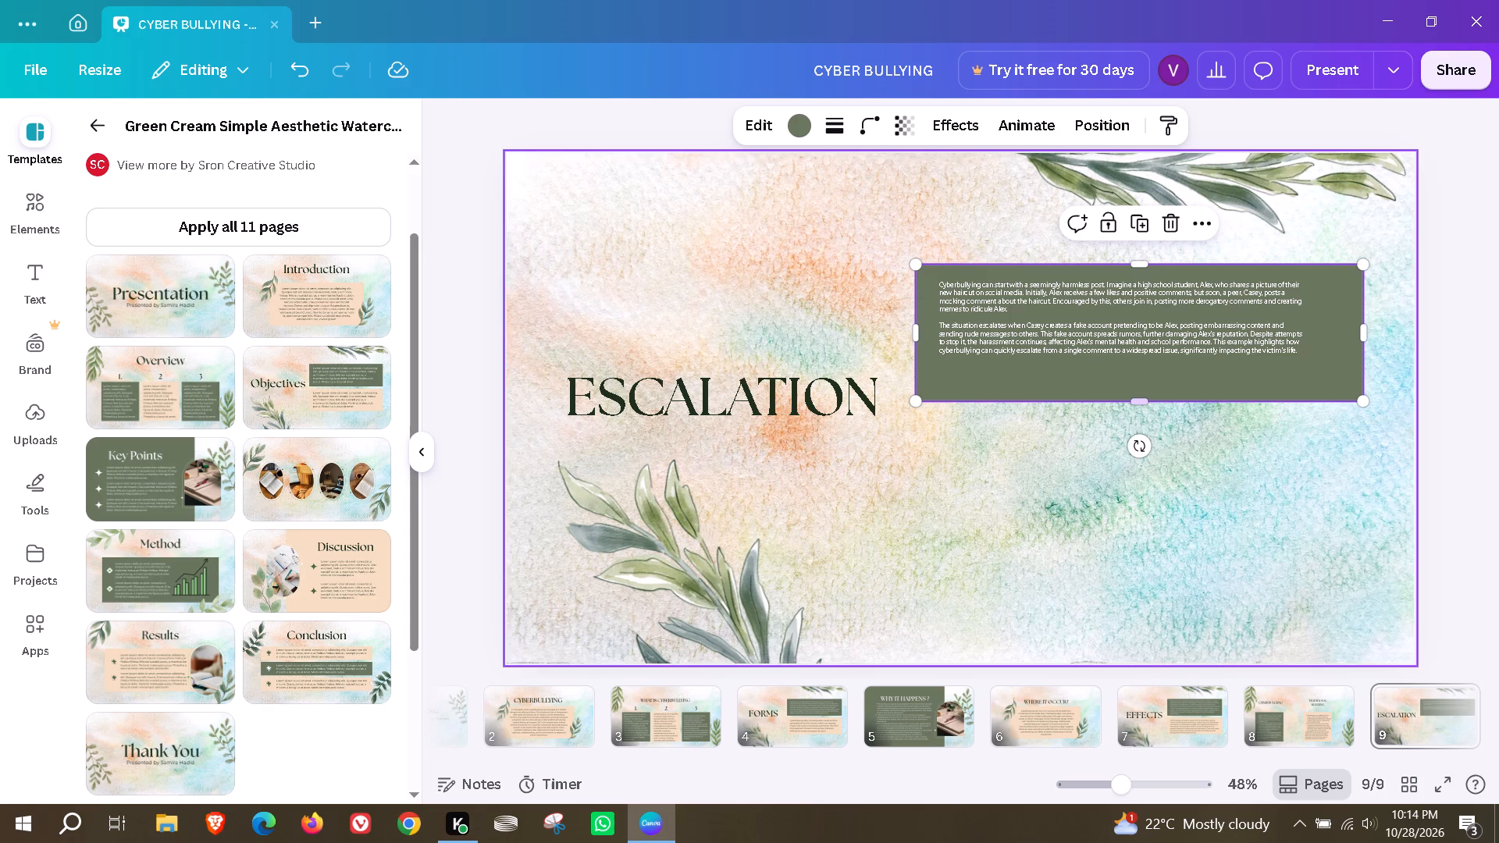
{"action": "left_click_drag", "start_coordinate": [1144, 400], "coordinate": [1161, 574]}
Enlarge the cyberbullying example to about size 19.1, narrow its text box, and centre it within the green panel.
{"action": "left_click", "coordinate": [1191, 342]}
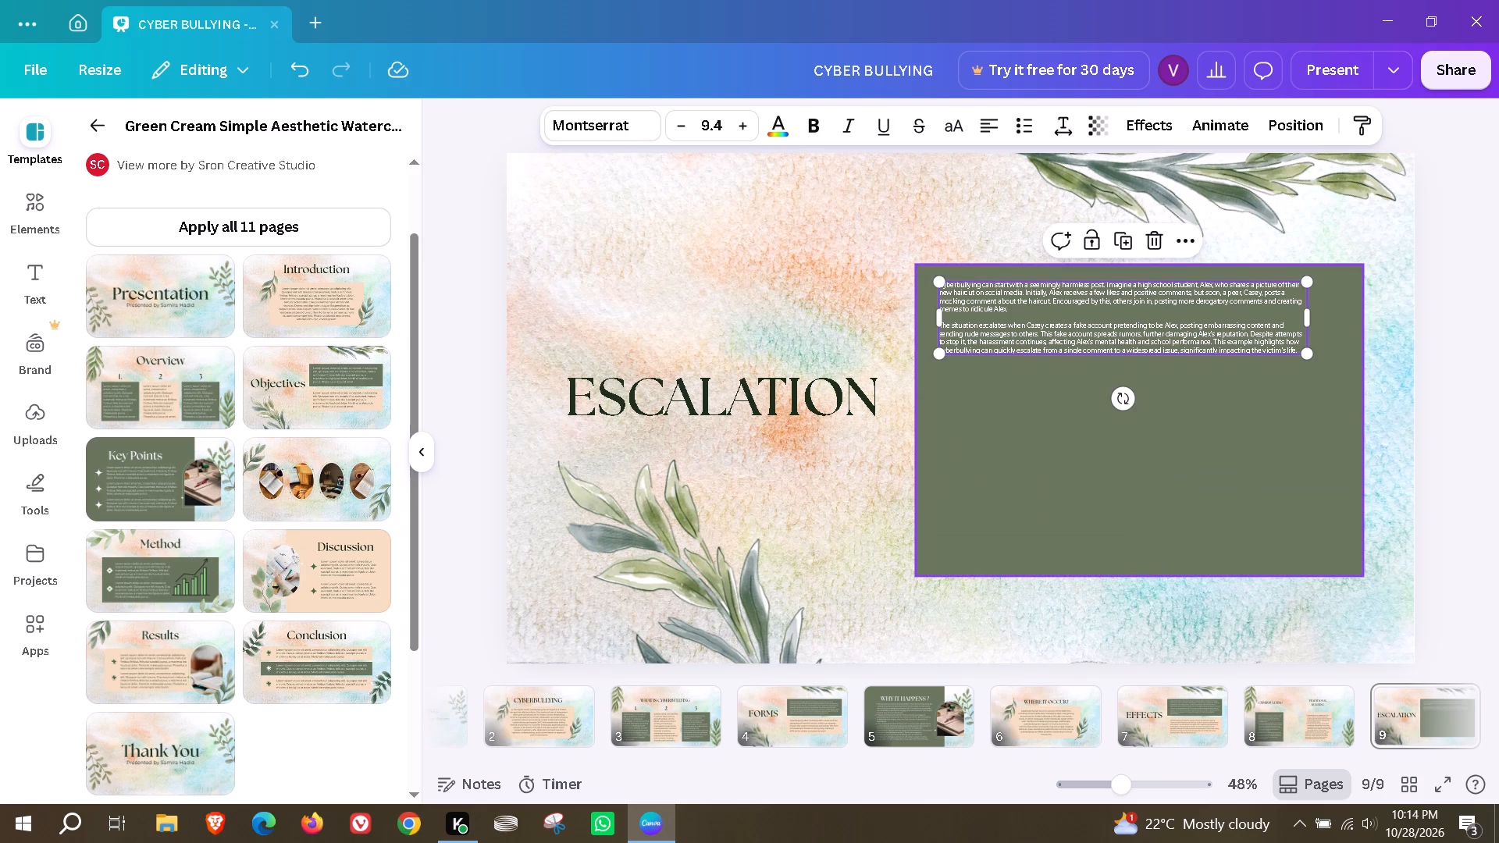
{"action": "left_click_drag", "start_coordinate": [1304, 357], "coordinate": [1379, 596]}
{"action": "left_click_drag", "start_coordinate": [1425, 331], "coordinate": [1286, 439]}
{"action": "left_click_drag", "start_coordinate": [1280, 416], "coordinate": [1387, 700]}
{"action": "left_click_drag", "start_coordinate": [1466, 386], "coordinate": [1357, 436]}
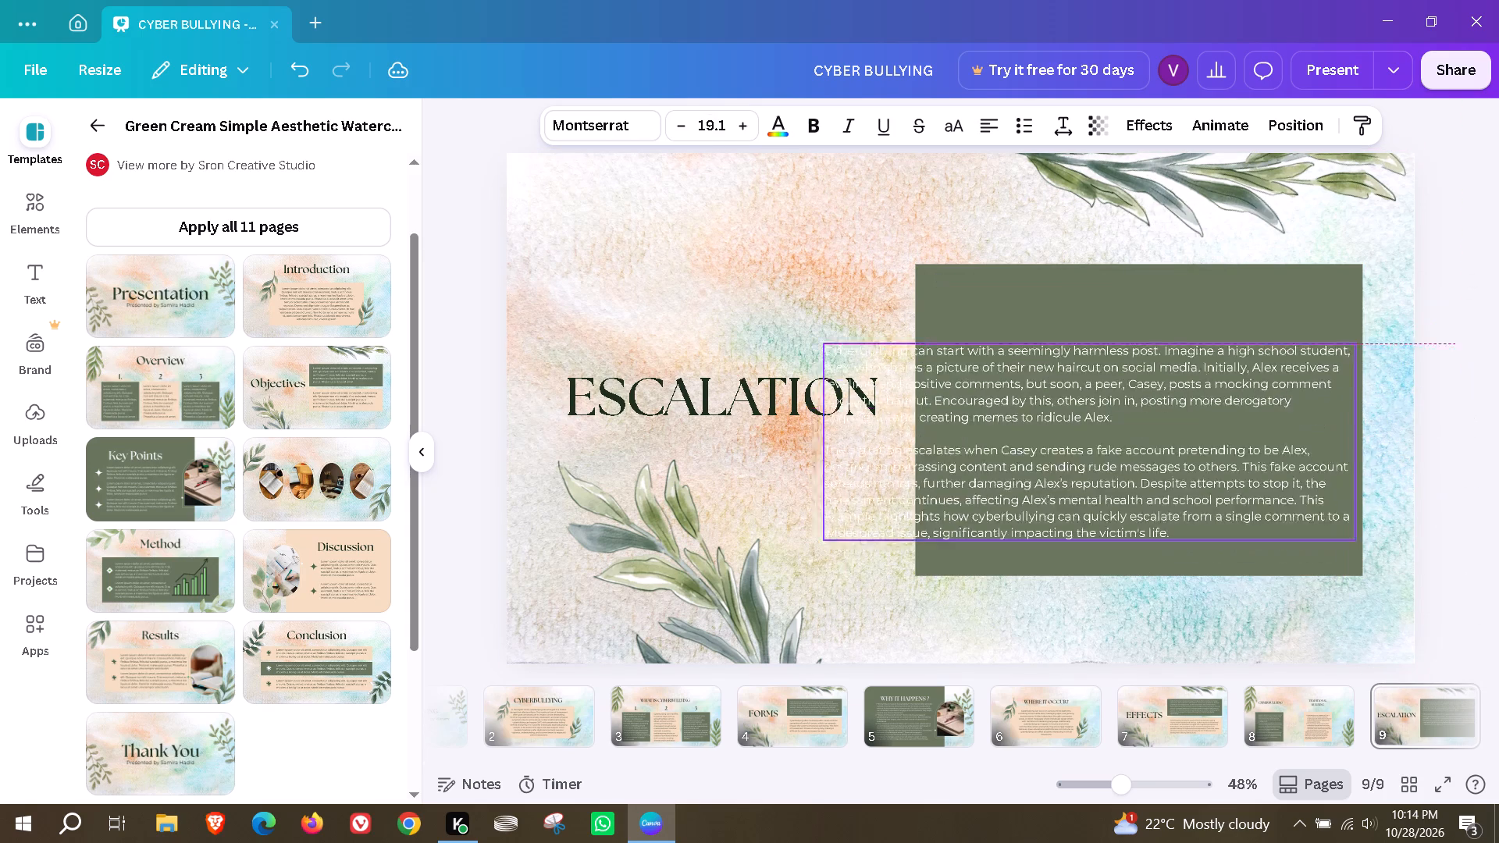
{"action": "left_click_drag", "start_coordinate": [1357, 436], "coordinate": [1375, 410]}
{"action": "left_click_drag", "start_coordinate": [1386, 401], "coordinate": [1303, 425]}
{"action": "left_click_drag", "start_coordinate": [1091, 426], "coordinate": [1177, 426]}
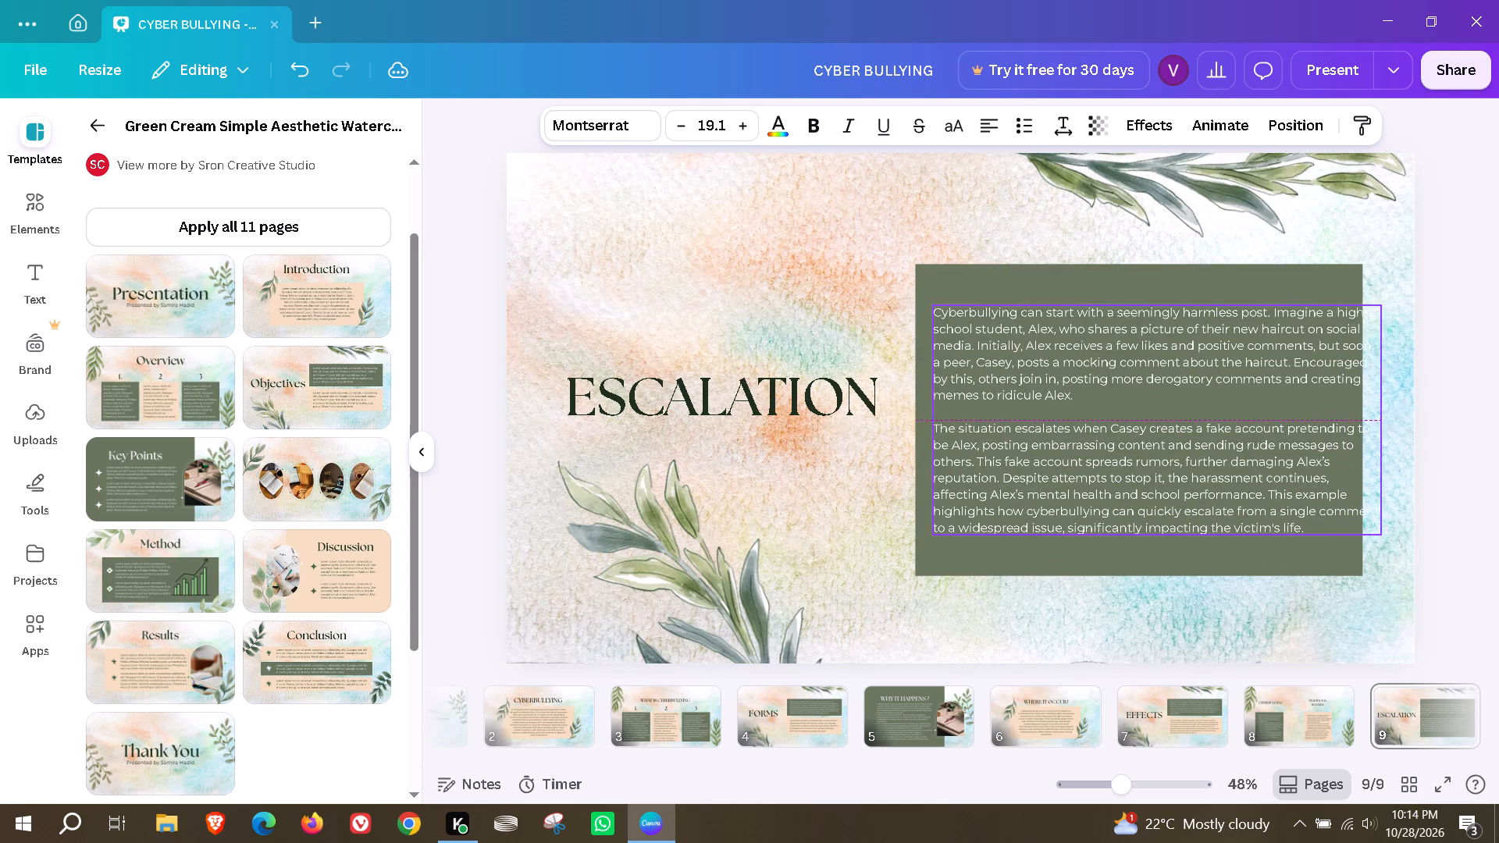
{"action": "left_click_drag", "start_coordinate": [1177, 426], "coordinate": [1167, 425]}
{"action": "left_click_drag", "start_coordinate": [1374, 421], "coordinate": [1319, 428]}
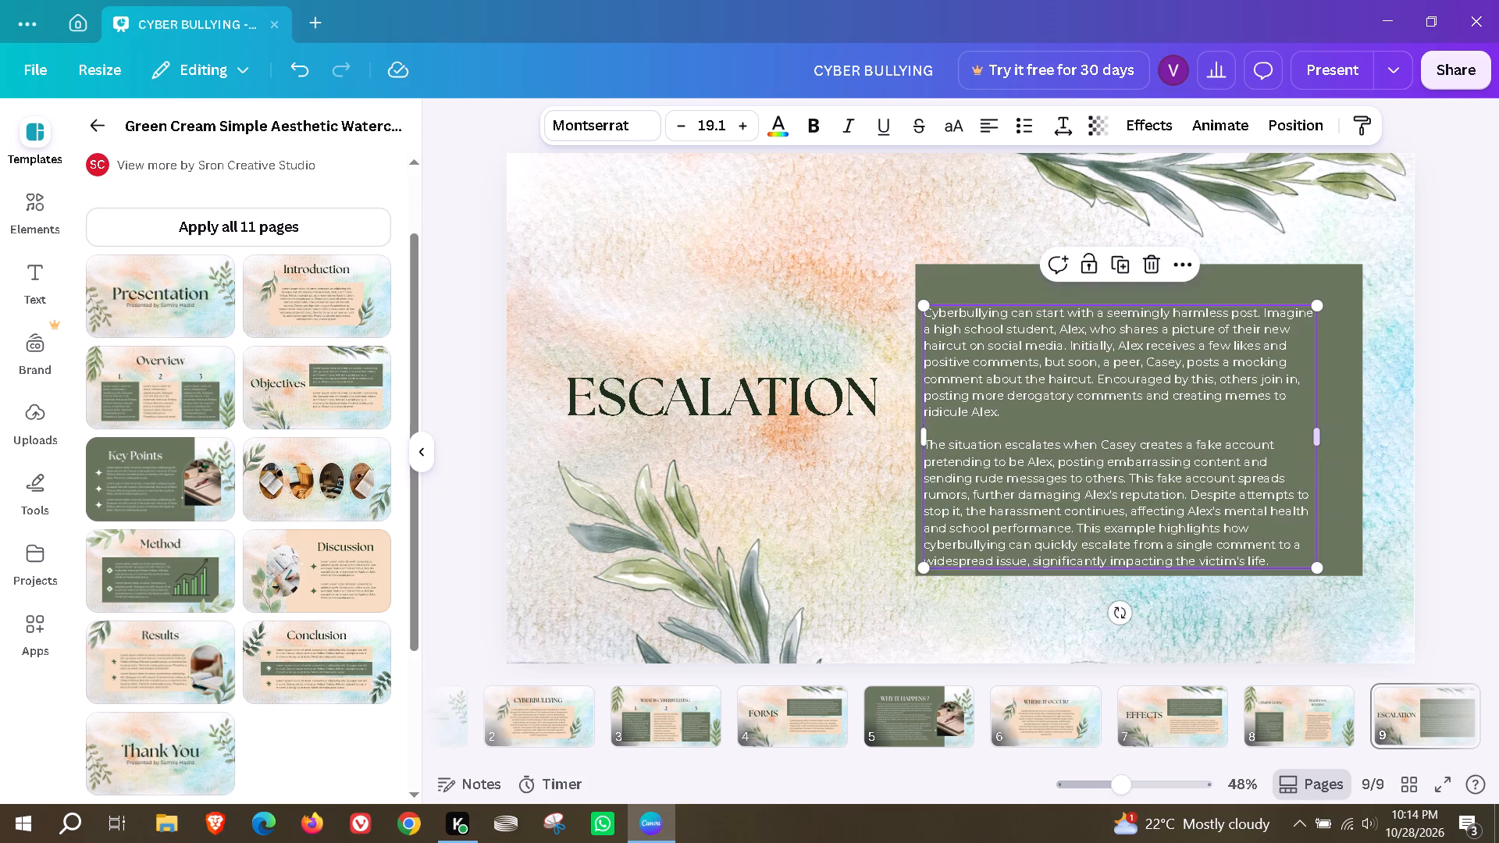
{"action": "left_click_drag", "start_coordinate": [1158, 446], "coordinate": [1177, 431]}
{"action": "left_click", "coordinate": [859, 525]}
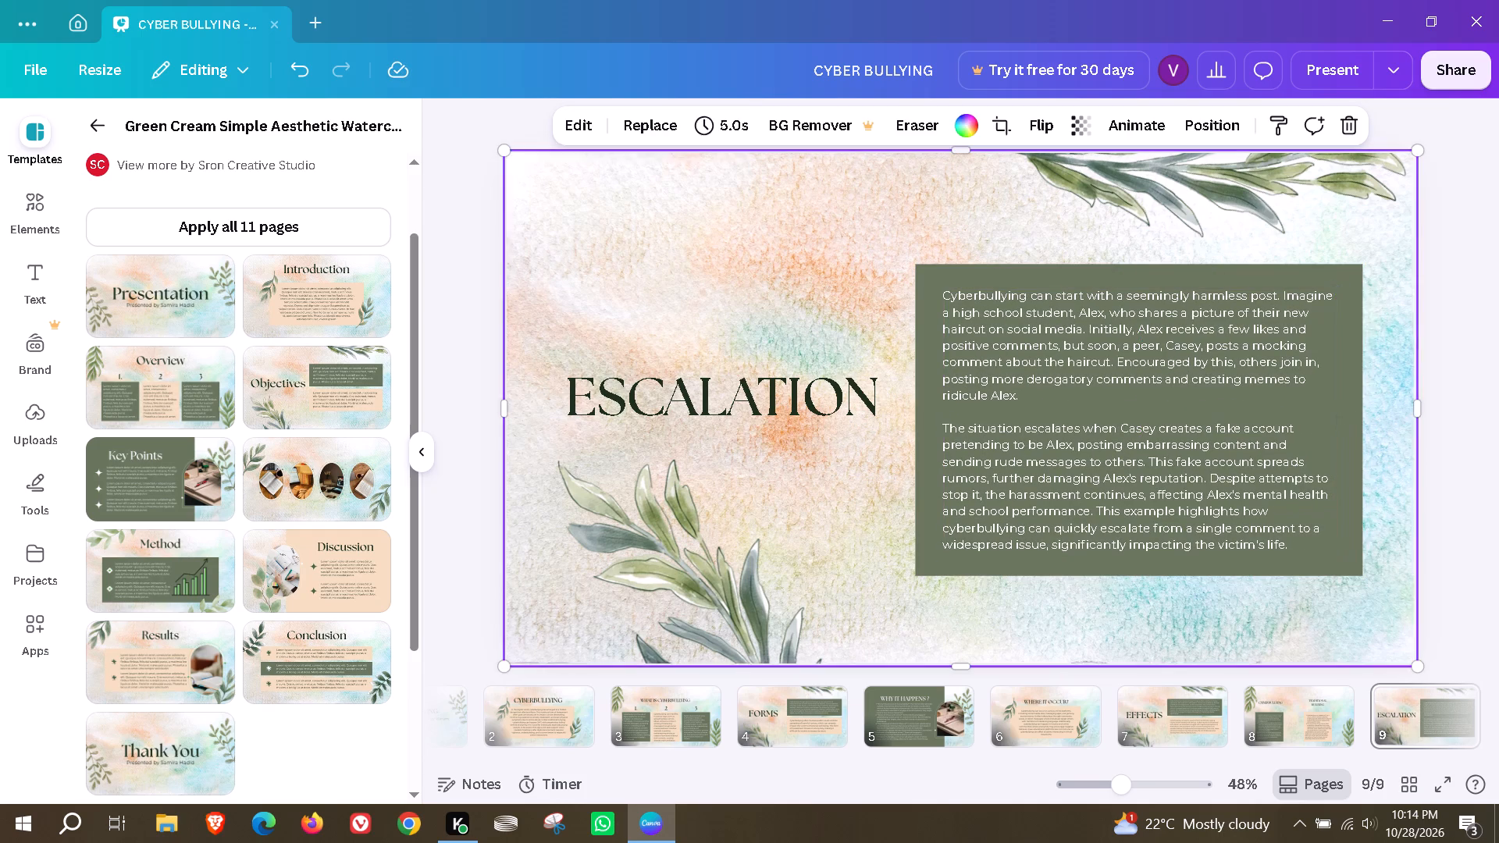
Move the ESCALATION heading slightly downward and closer to the green panel.
{"action": "left_click_drag", "start_coordinate": [806, 420], "coordinate": [818, 443]}
{"action": "left_click", "coordinate": [912, 545]}
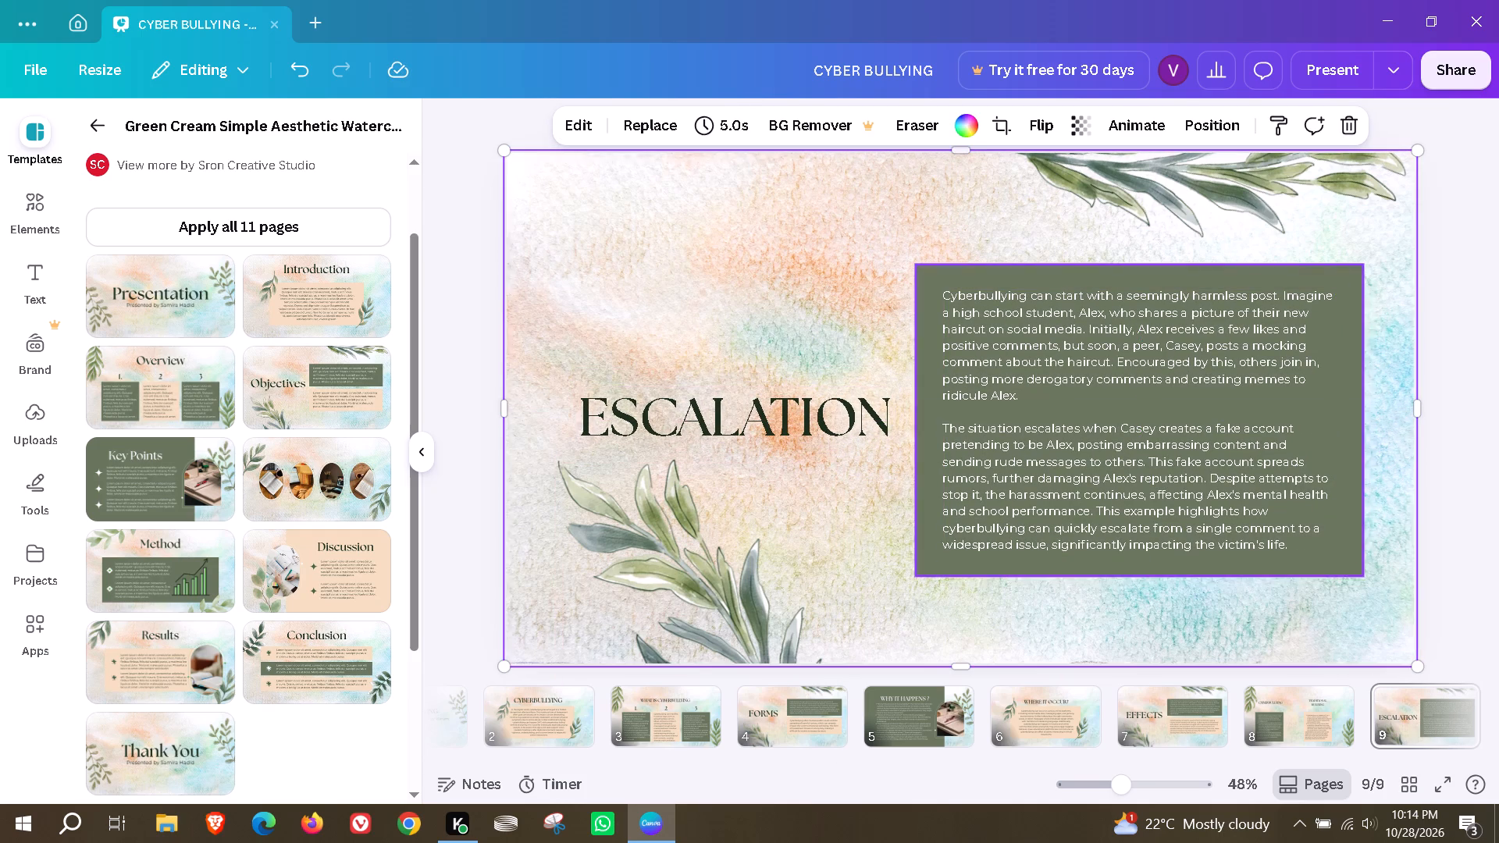
Add the template's Results layout as page 10 and replace its title with "HOW TO PREVENT ?".
{"action": "scroll", "coordinate": [1168, 731], "scroll_direction": "down", "scroll_amount": 3}
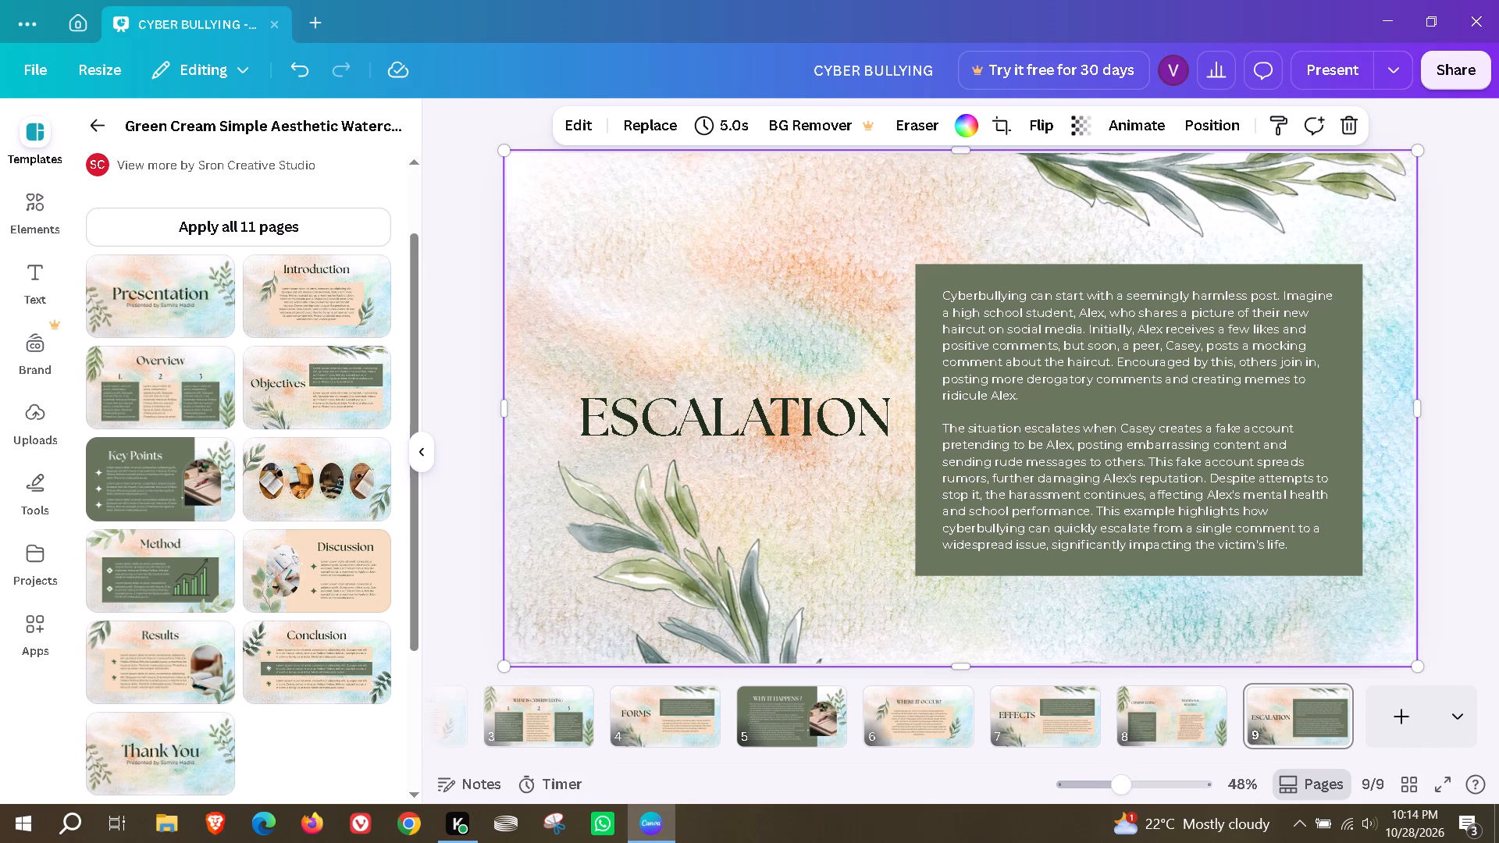
{"action": "left_click", "coordinate": [171, 687]}
{"action": "left_click", "coordinate": [860, 474]}
{"action": "double_click", "coordinate": [983, 252]}
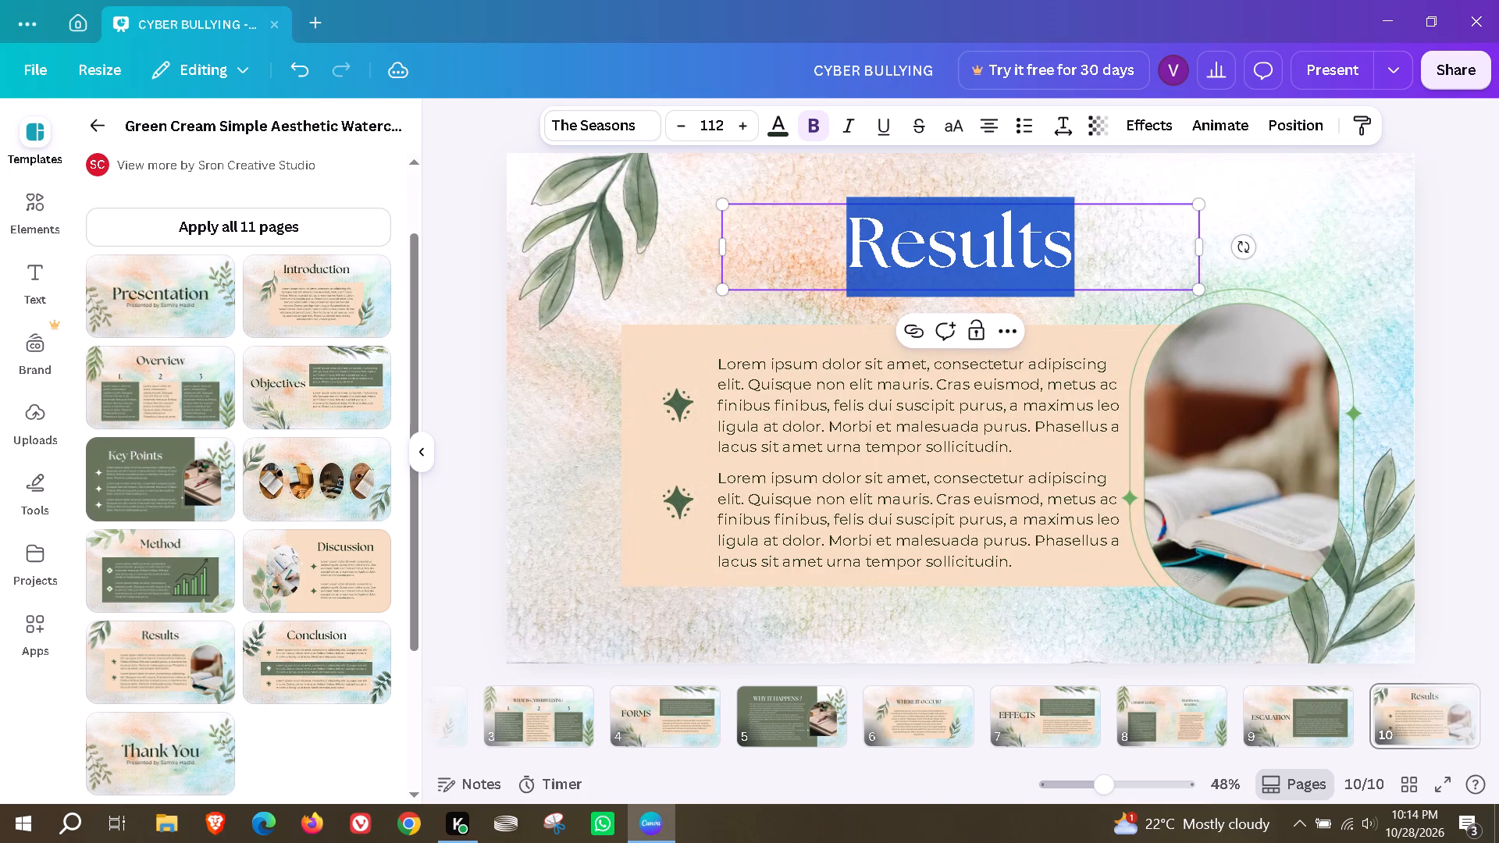
{"action": "type", "text": "HOW TO PREB"}
{"action": "key", "text": "shift+BackSpace"}
{"action": "type", "text": "VENT ?"}
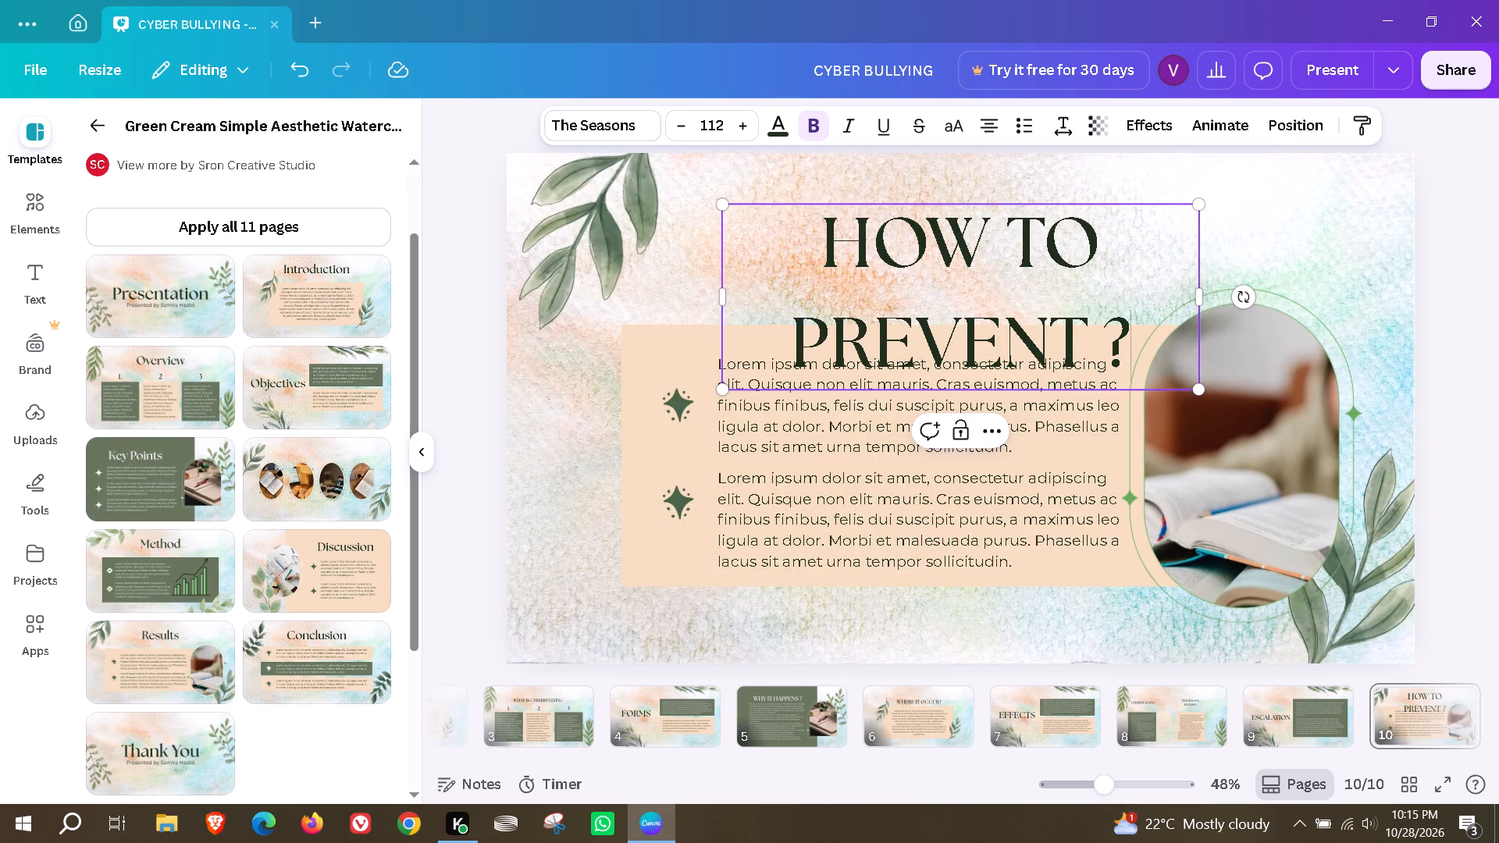
Shrink the "HOW TO PREVENT ?" title to about size 70.3 on one line and place it above the cream panel.
{"action": "left_click_drag", "start_coordinate": [1198, 392], "coordinate": [1120, 337]}
{"action": "left_click_drag", "start_coordinate": [1115, 288], "coordinate": [1230, 293]}
{"action": "left_click", "coordinate": [1351, 228]}
{"action": "left_click", "coordinate": [1041, 255]}
{"action": "left_click_drag", "start_coordinate": [1225, 301], "coordinate": [1257, 300]}
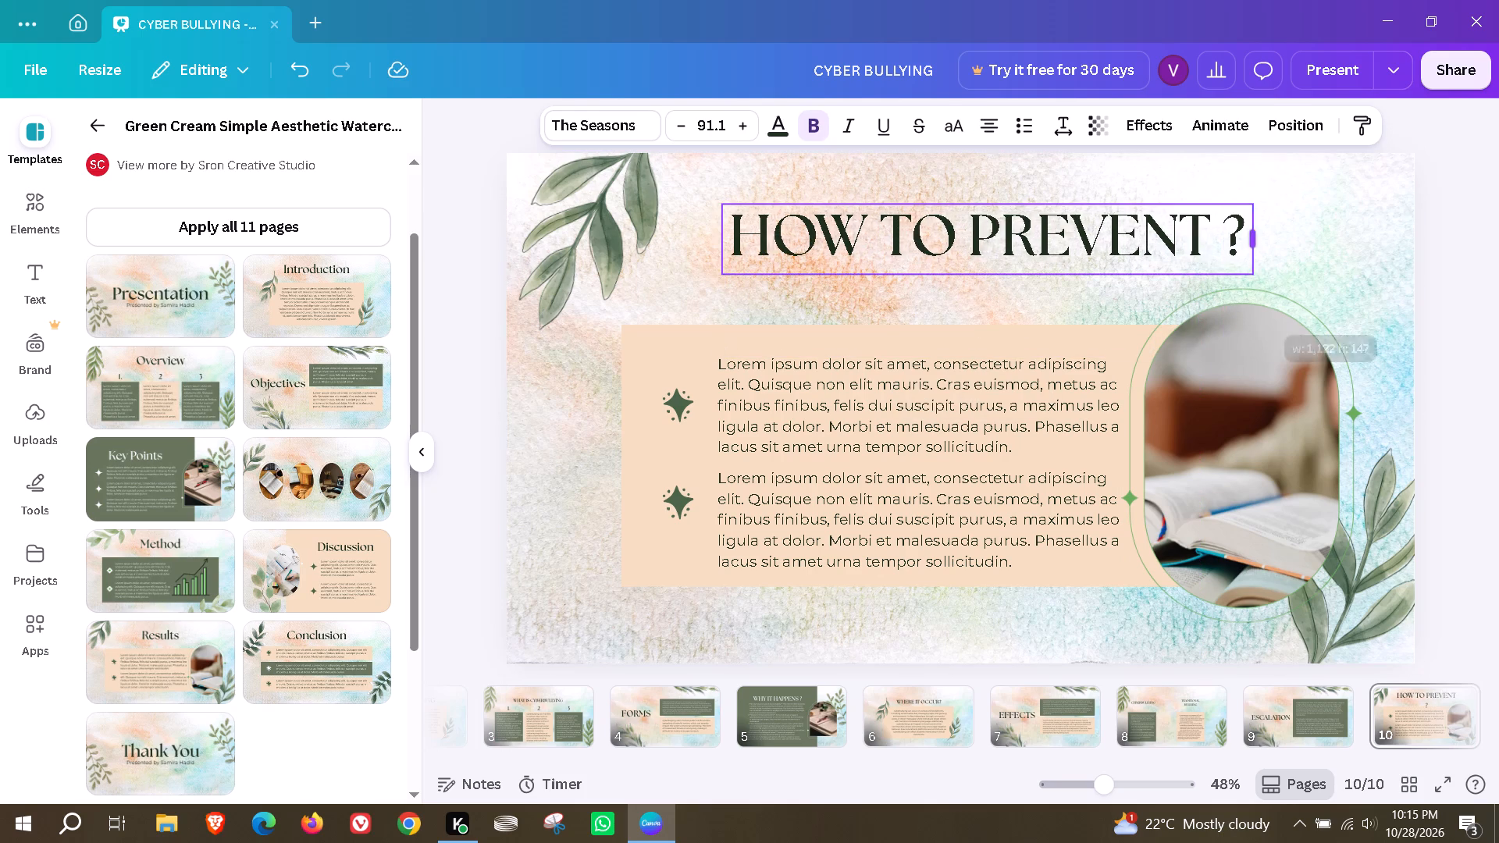
{"action": "left_click_drag", "start_coordinate": [1257, 300], "coordinate": [1273, 300]}
{"action": "left_click_drag", "start_coordinate": [1038, 242], "coordinate": [994, 270]}
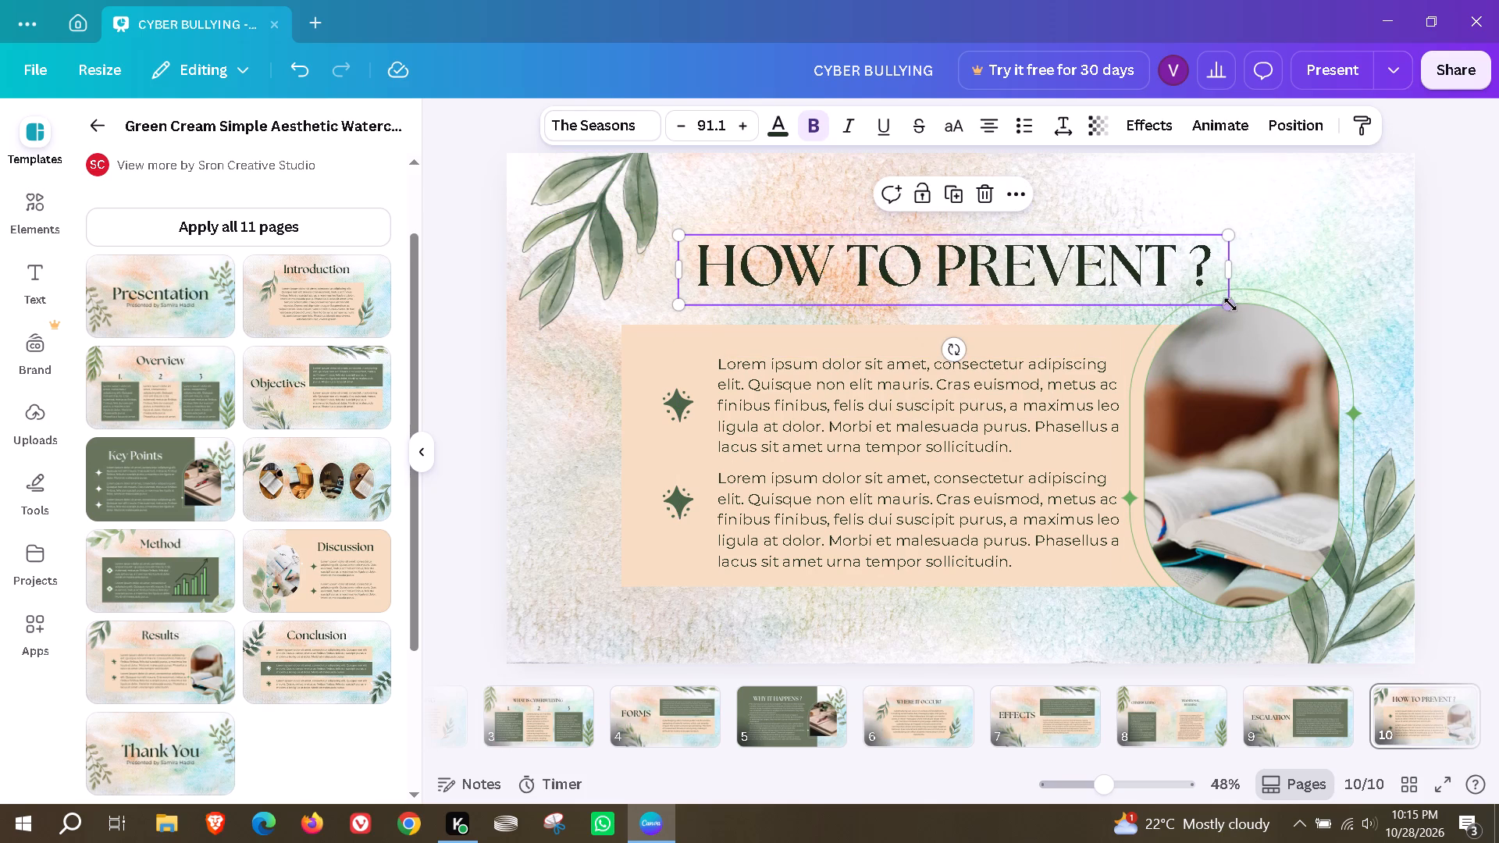
{"action": "left_click_drag", "start_coordinate": [1230, 304], "coordinate": [1105, 275]}
{"action": "left_click_drag", "start_coordinate": [931, 255], "coordinate": [949, 259]}
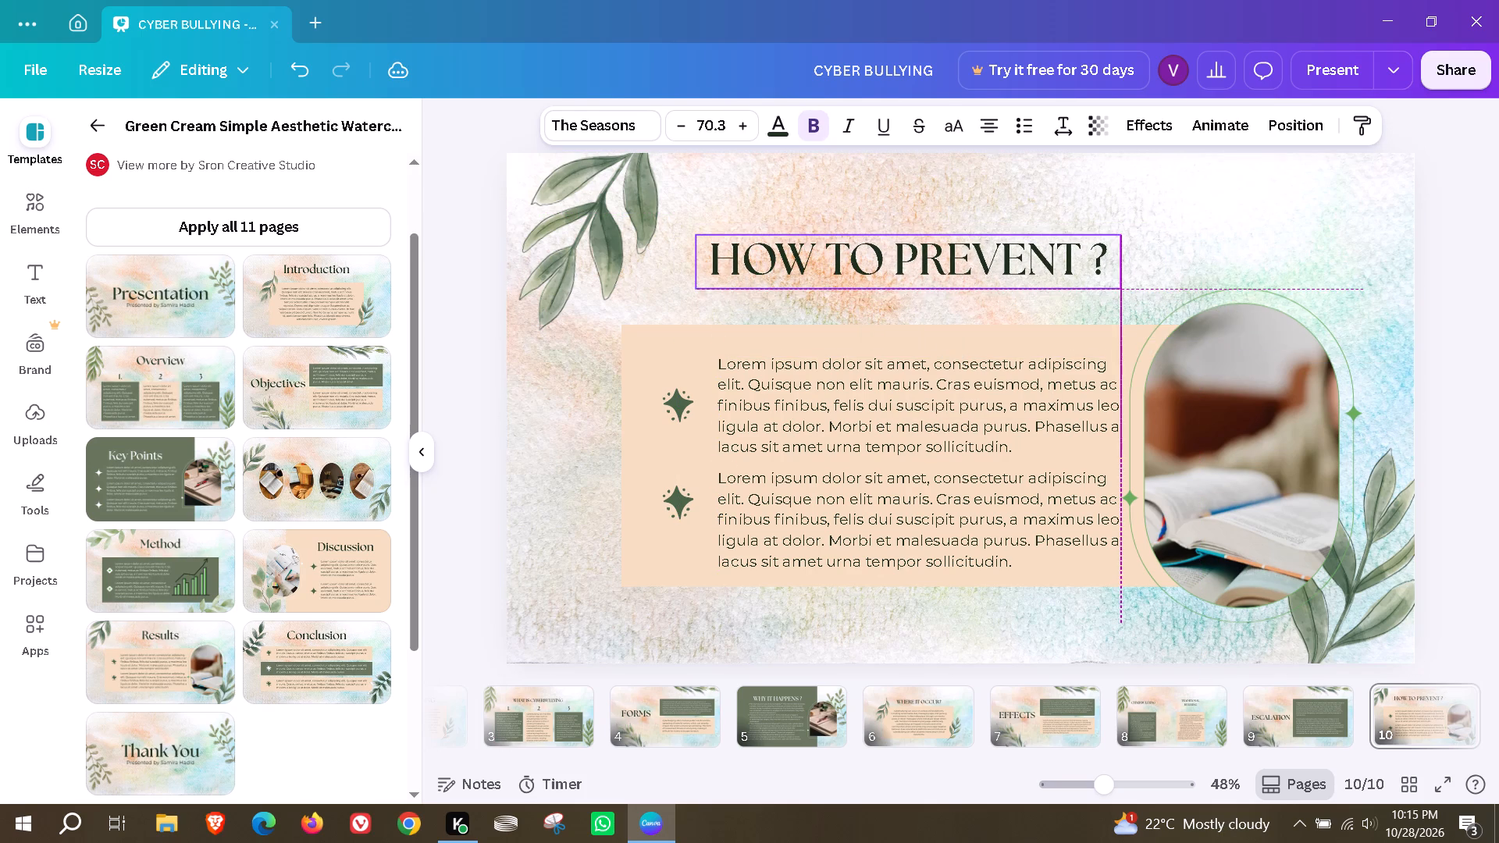
{"action": "left_click_drag", "start_coordinate": [949, 259], "coordinate": [956, 264]}
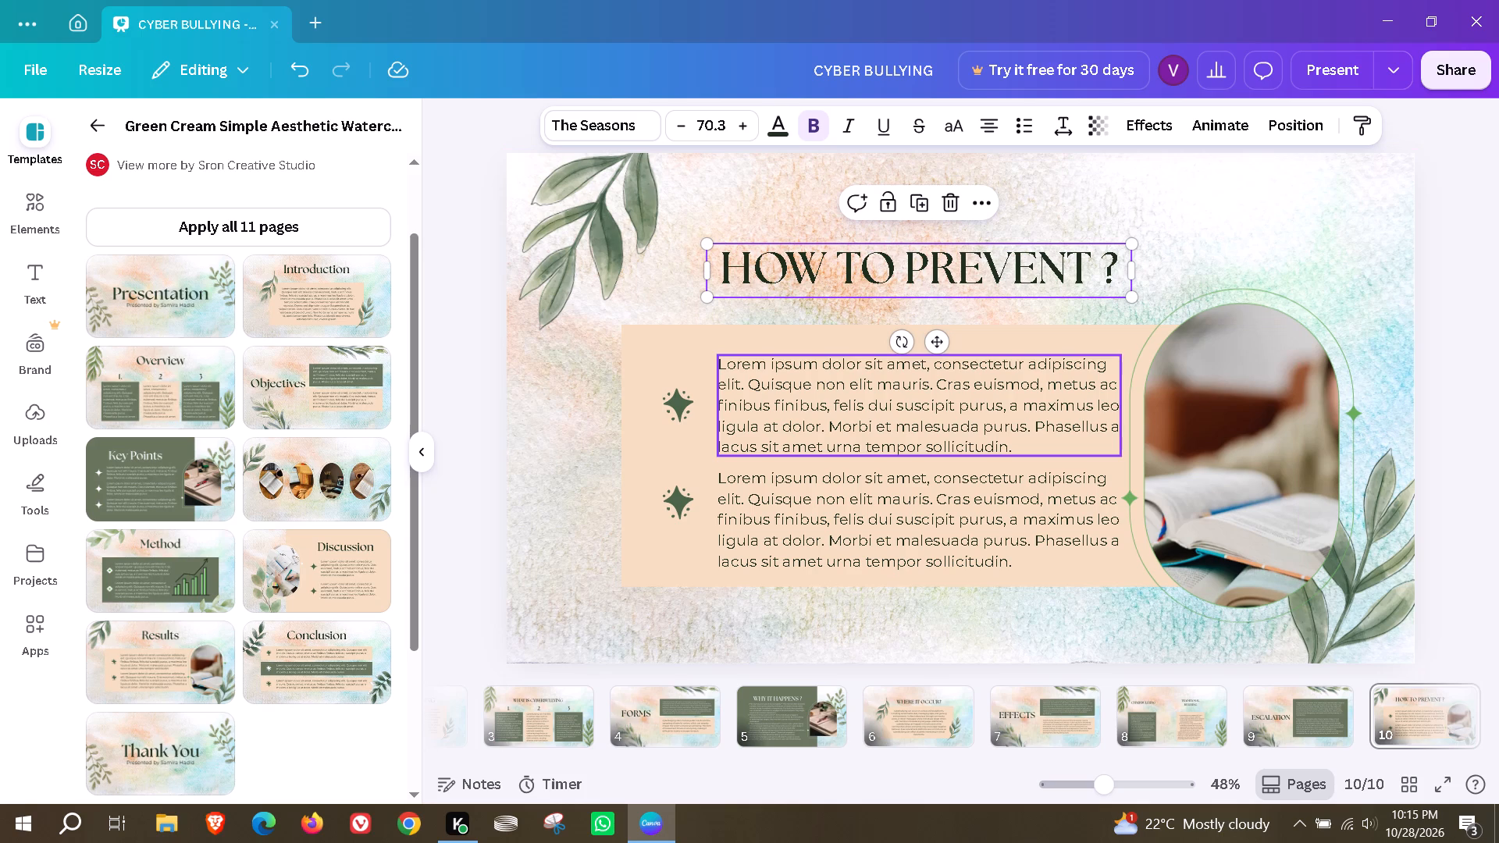
Delete both star icons and the second placeholder paragraph from the cream panel on page 10.
{"action": "left_click", "coordinate": [869, 401]}
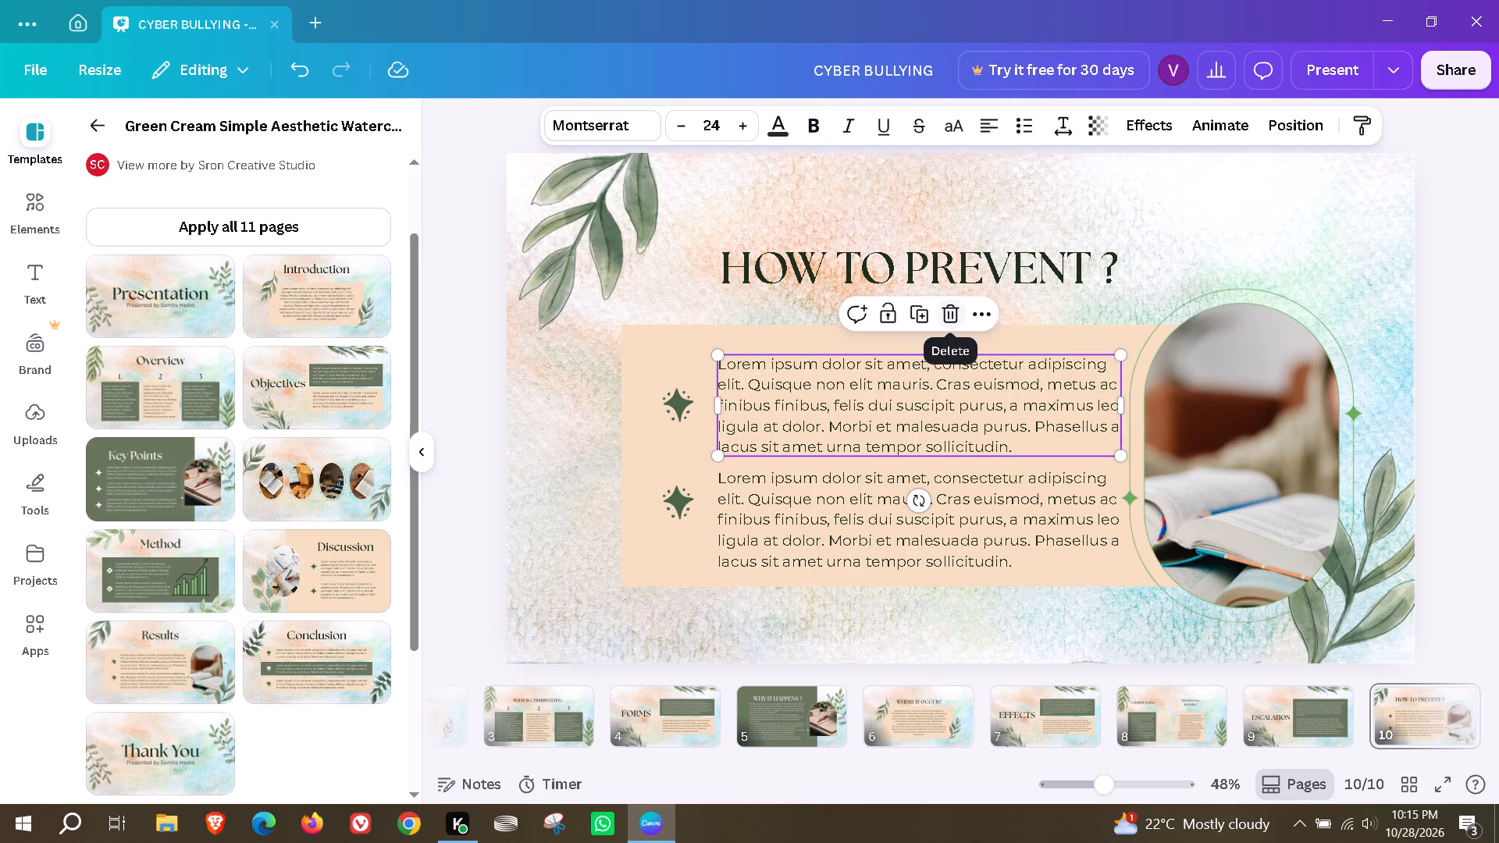
{"action": "left_click", "coordinate": [670, 400]}
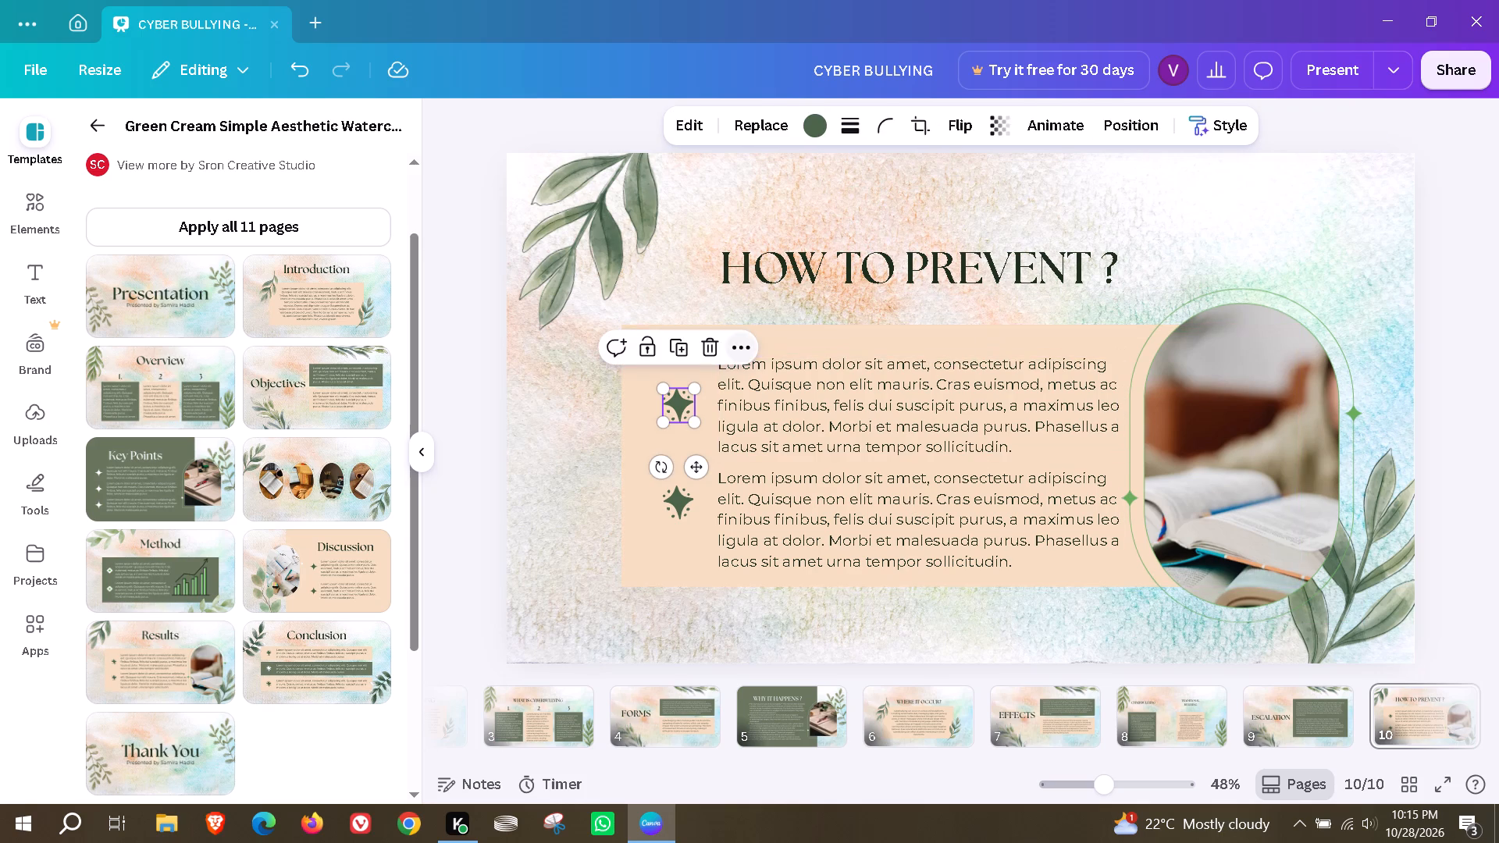
{"action": "left_click", "coordinate": [714, 345]}
{"action": "left_click", "coordinate": [668, 508]}
{"action": "left_click", "coordinate": [713, 442]}
{"action": "left_click", "coordinate": [803, 509]}
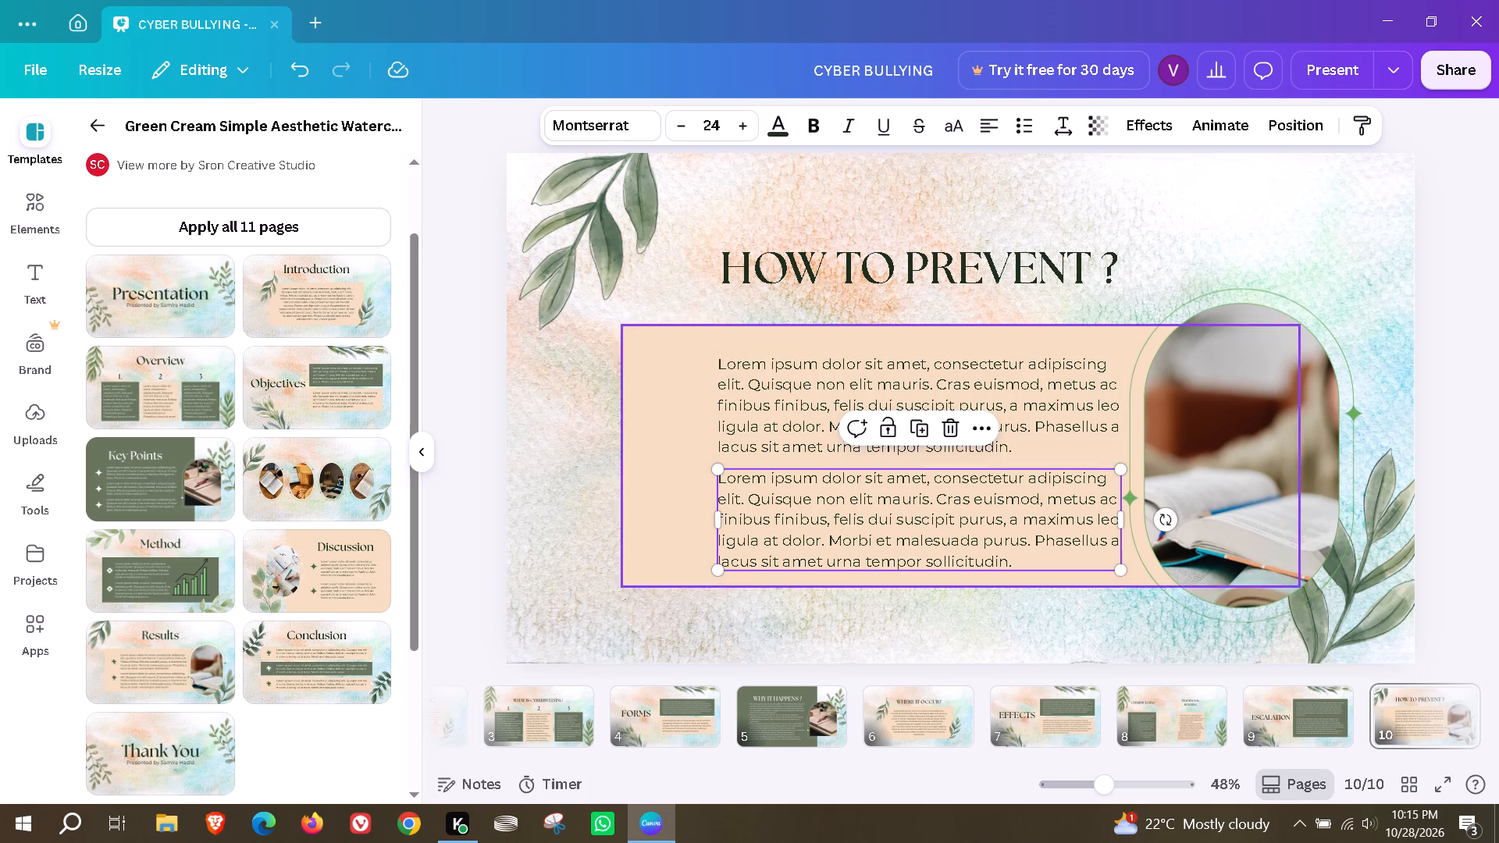
{"action": "left_click", "coordinate": [963, 429]}
Replace the remaining placeholder paragraph using the Transform text prompt "generate 5-6 lines how to prevent cyberbullying".
{"action": "left_click", "coordinate": [897, 398]}
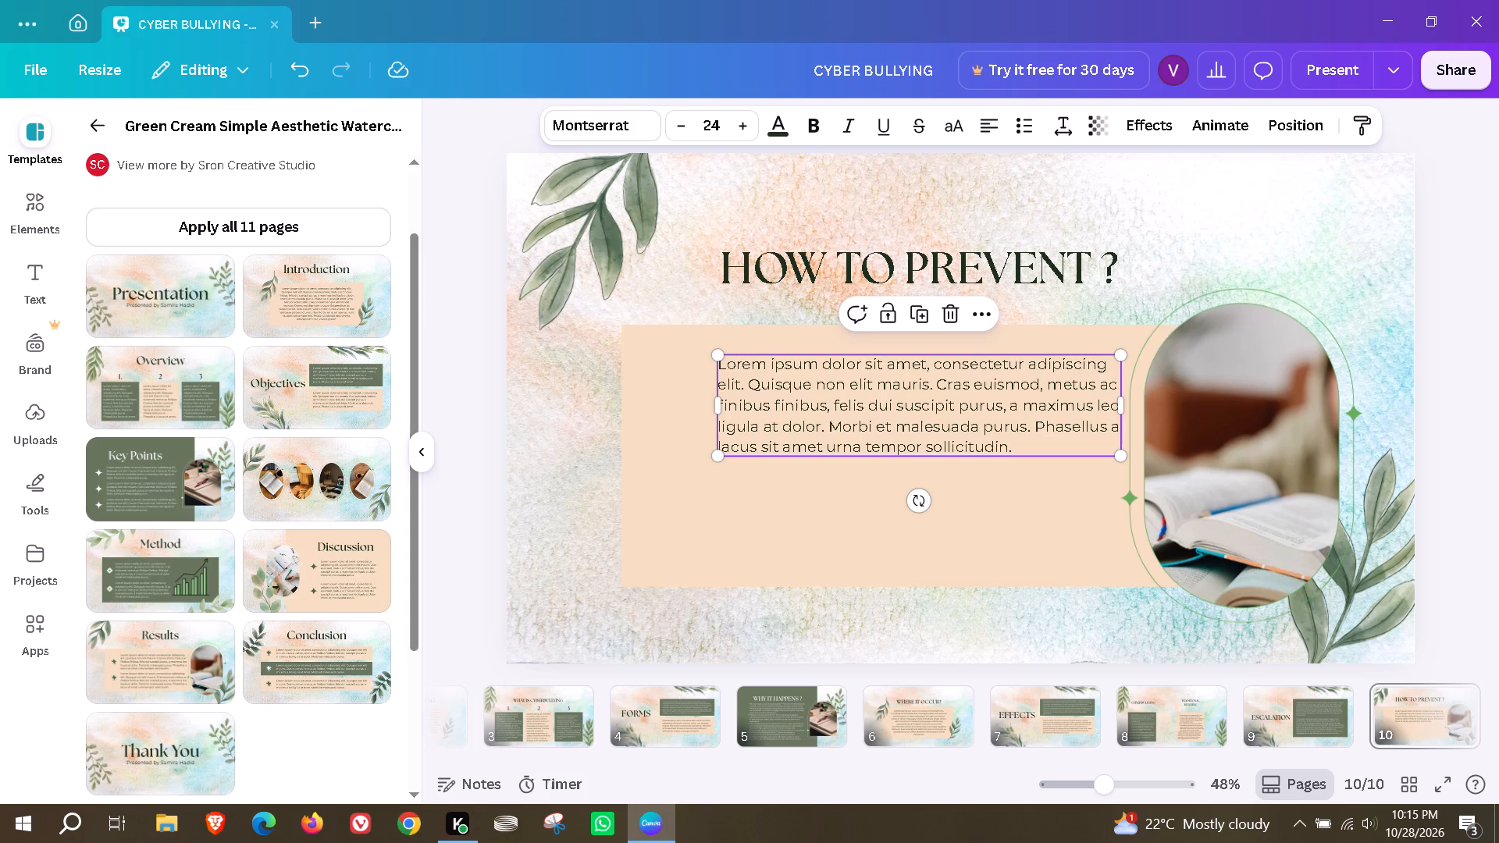
{"action": "double_click", "coordinate": [952, 385]}
{"action": "left_click", "coordinate": [963, 311]}
{"action": "scroll", "coordinate": [1080, 624], "scroll_direction": "down", "scroll_amount": 3}
{"action": "left_click", "coordinate": [1073, 731]}
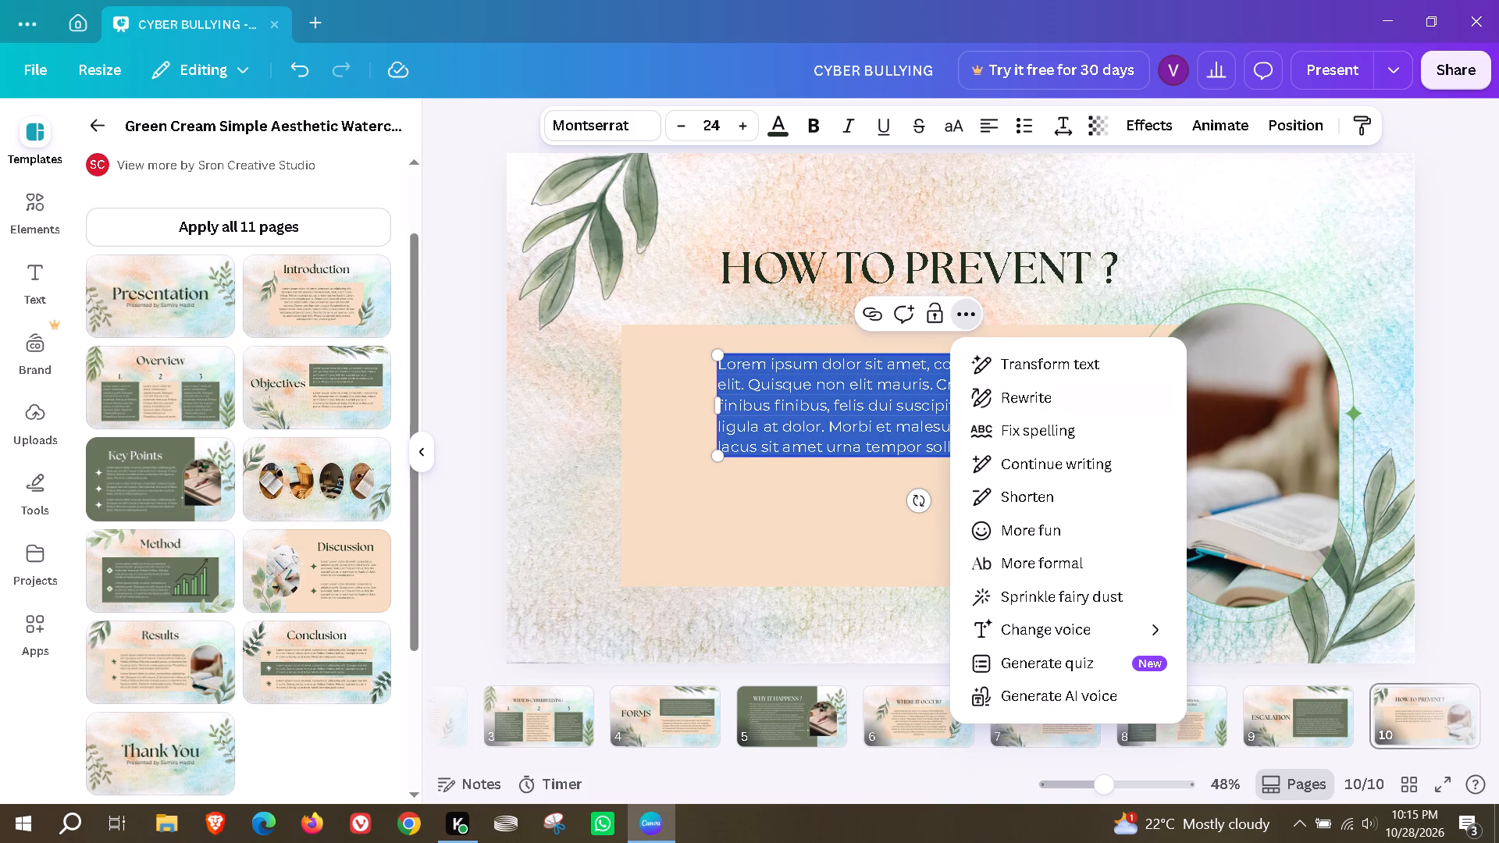
{"action": "left_click", "coordinate": [1061, 361]}
{"action": "type", "text": "generate"}
{"action": "key", "text": "space"}
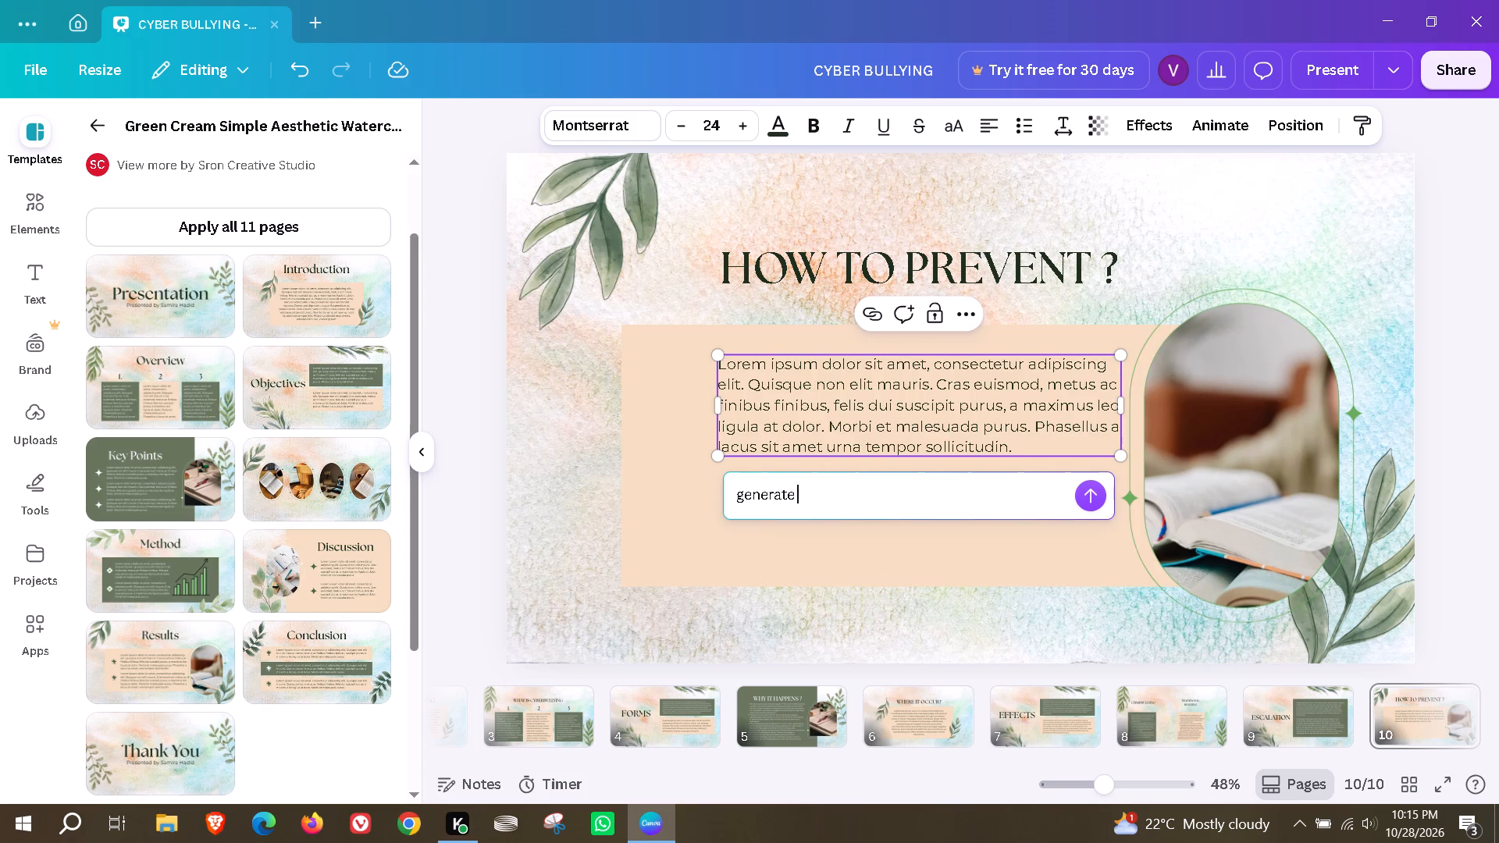
{"action": "type", "text": "5-6 lines"}
{"action": "key", "text": "space"}
{"action": "type", "text": "how to prevent cyberbullying"}
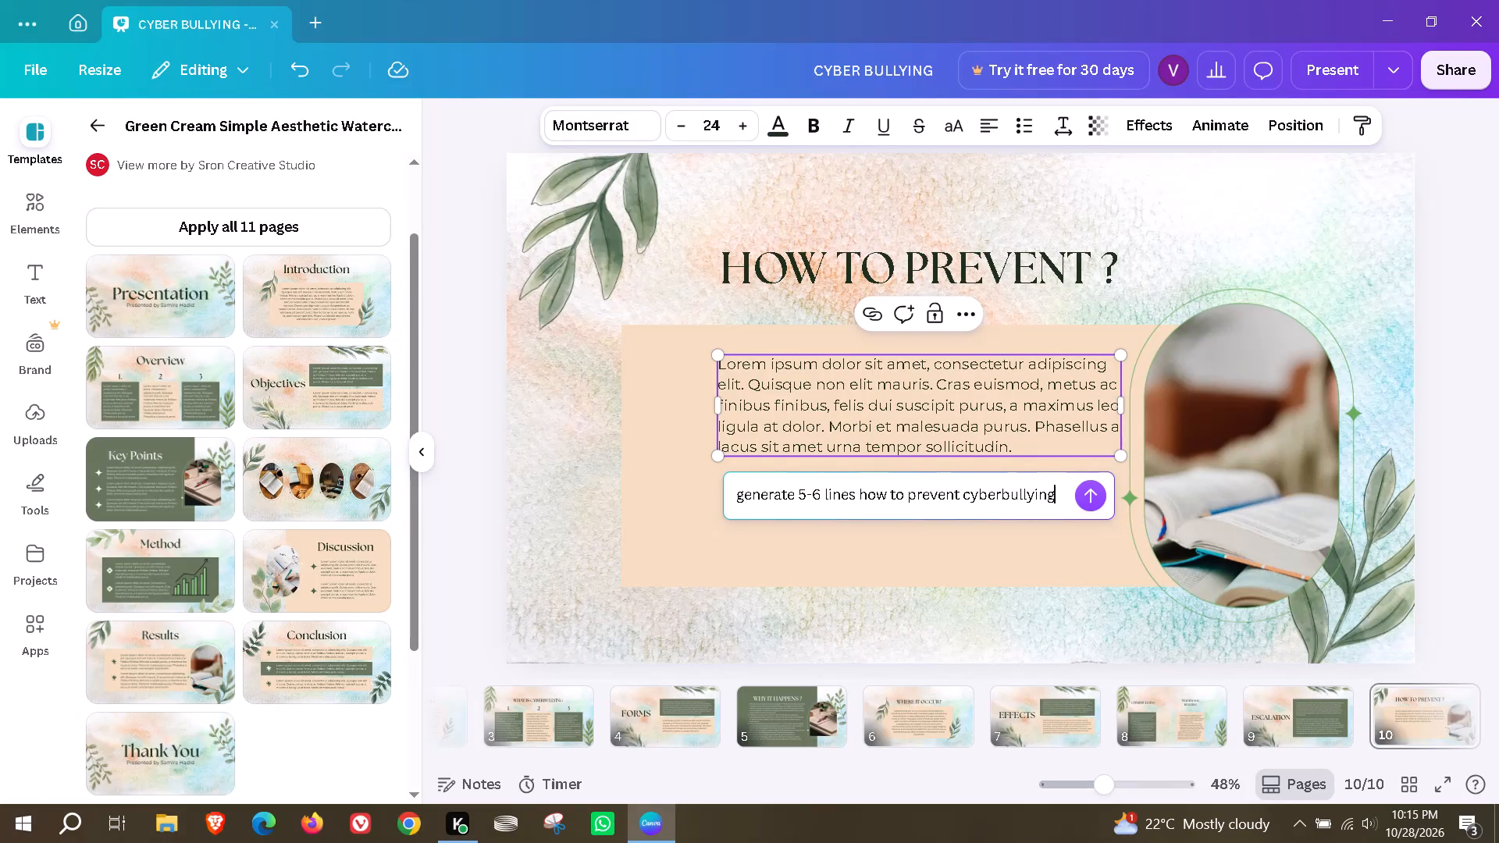
{"action": "key", "text": "Return"}
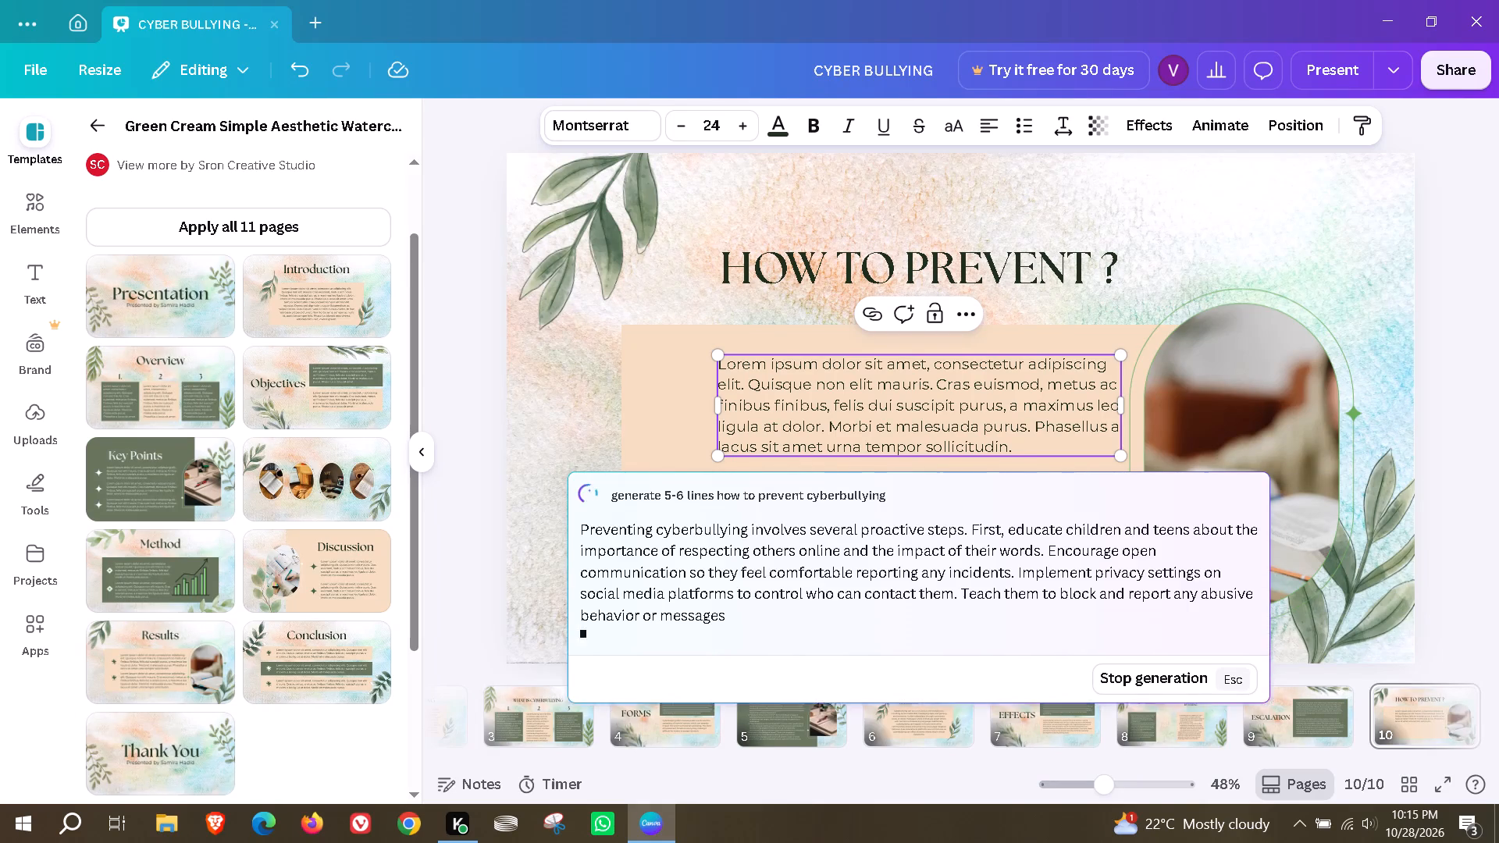
{"action": "left_click", "coordinate": [1155, 717]}
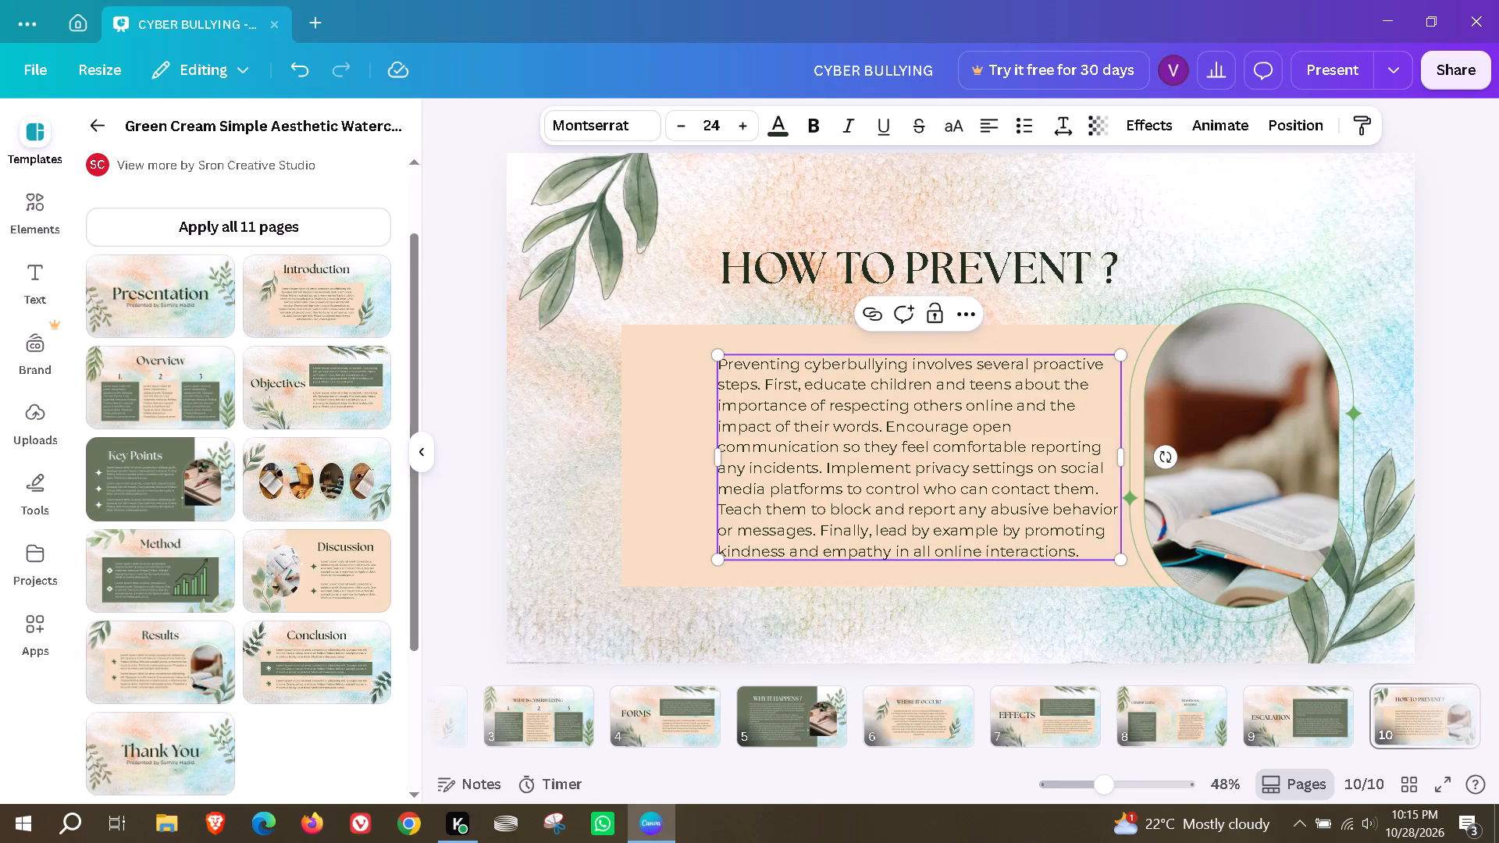
Shift the generated prevention text toward the cream panel's outer edge and widen its text box.
{"action": "left_click", "coordinate": [1159, 265]}
{"action": "left_click_drag", "start_coordinate": [948, 433], "coordinate": [921, 434]}
{"action": "left_click_drag", "start_coordinate": [685, 452], "coordinate": [643, 457]}
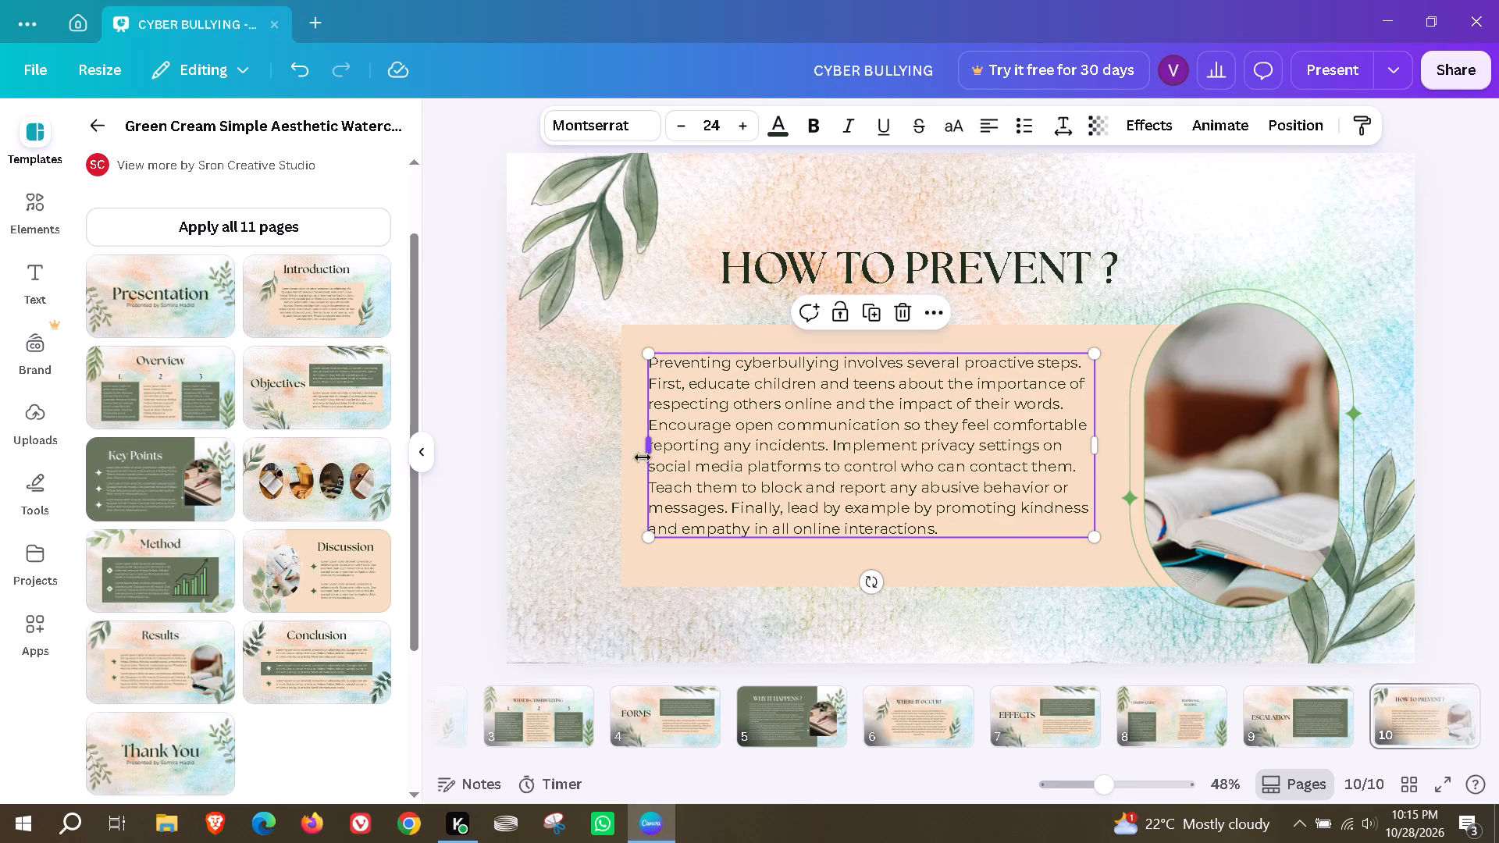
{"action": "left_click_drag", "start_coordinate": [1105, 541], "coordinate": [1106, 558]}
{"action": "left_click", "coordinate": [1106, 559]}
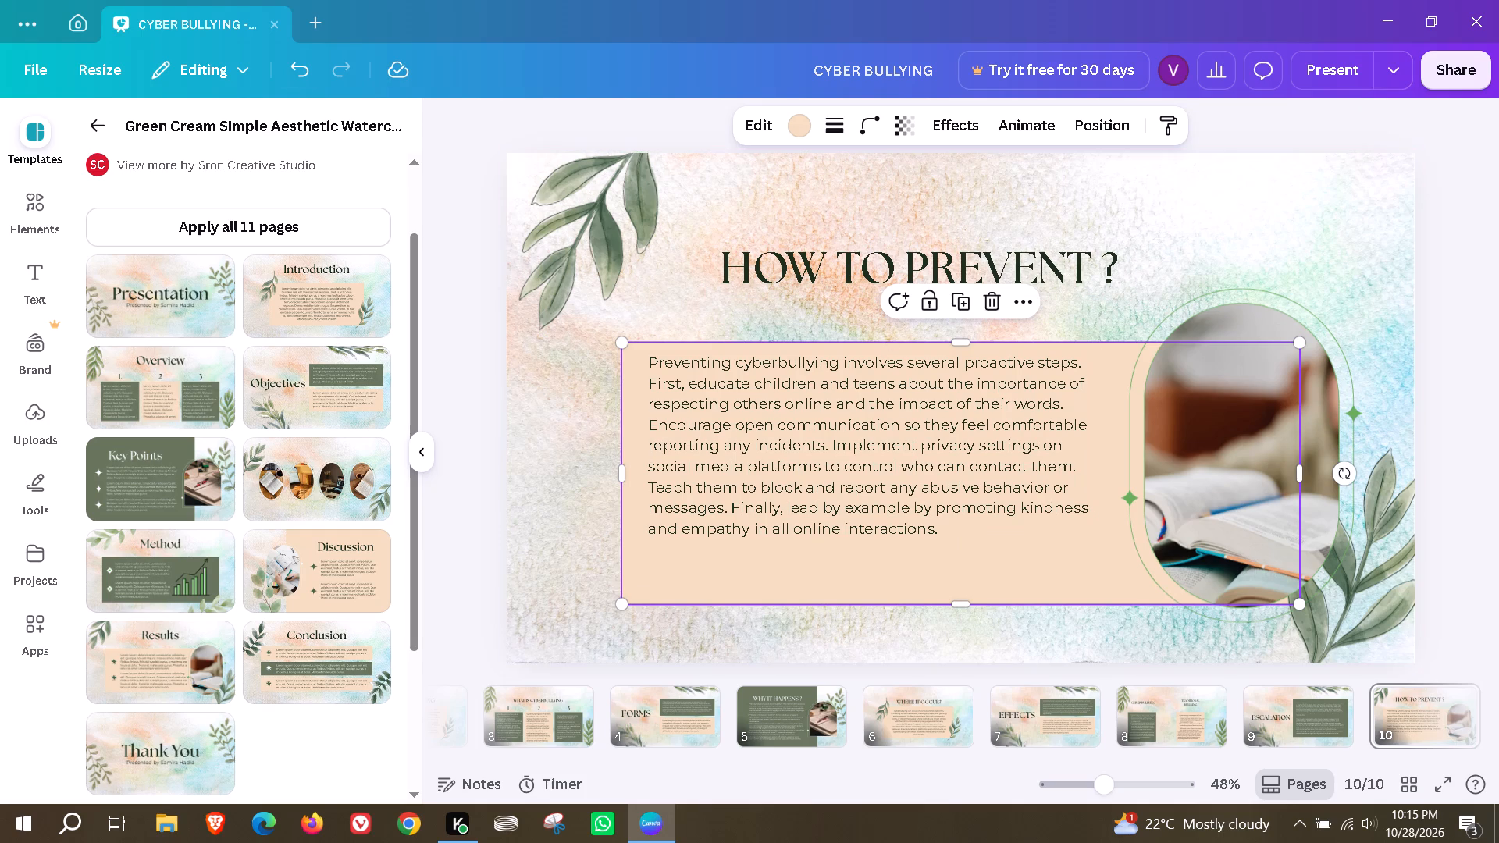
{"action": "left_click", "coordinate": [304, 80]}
Enlarge the prevention text to about size 26.8 and fit it within the cream panel, clear of the photo.
{"action": "left_click", "coordinate": [888, 391]}
{"action": "left_click_drag", "start_coordinate": [1092, 538], "coordinate": [1134, 586]}
{"action": "left_click_drag", "start_coordinate": [1148, 455], "coordinate": [1098, 463]}
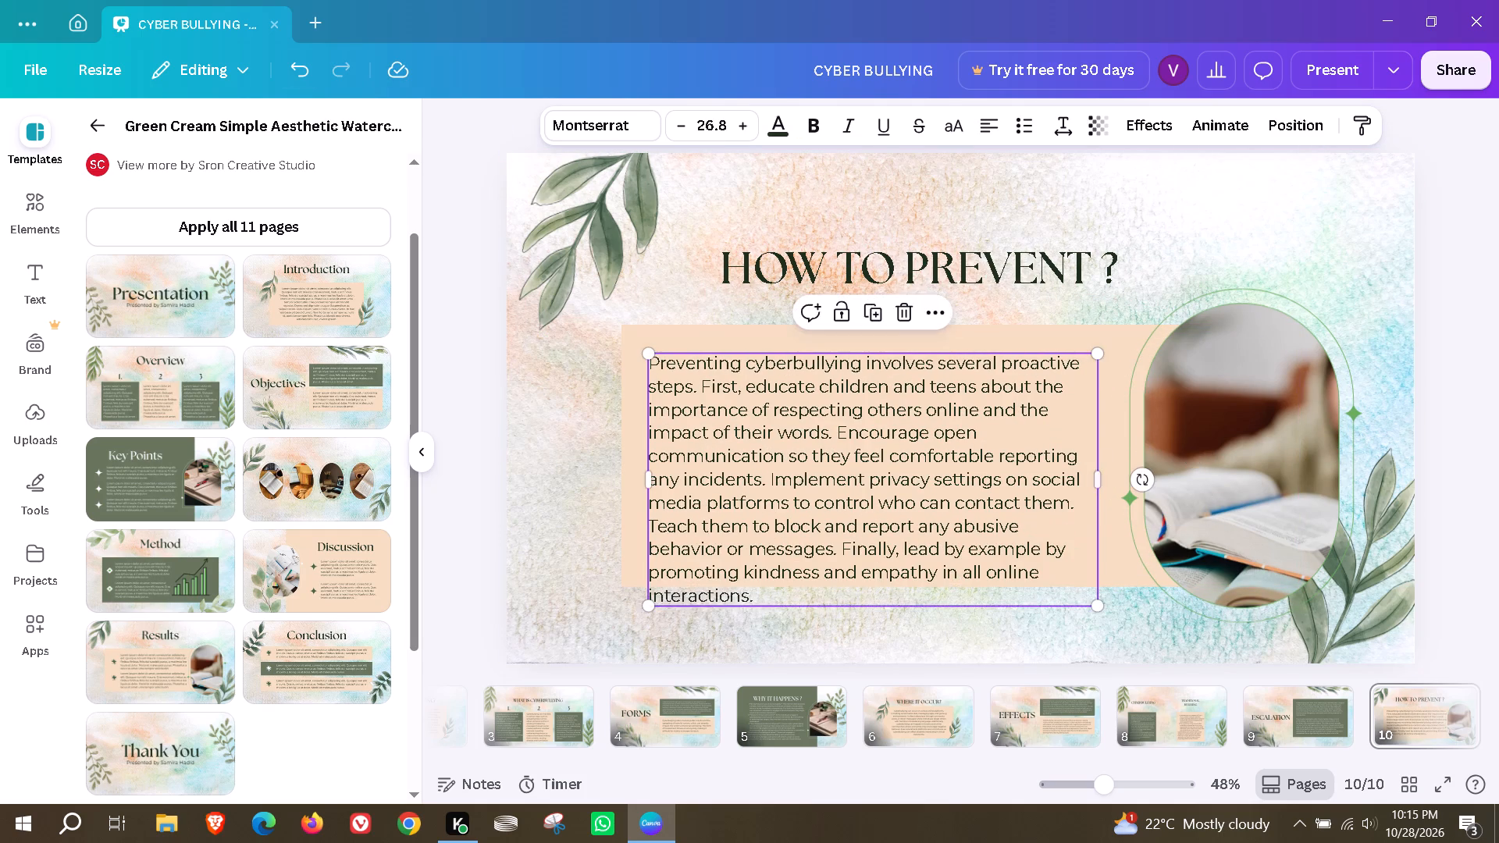
{"action": "left_click", "coordinate": [1172, 254]}
{"action": "left_click_drag", "start_coordinate": [998, 459], "coordinate": [1012, 433]}
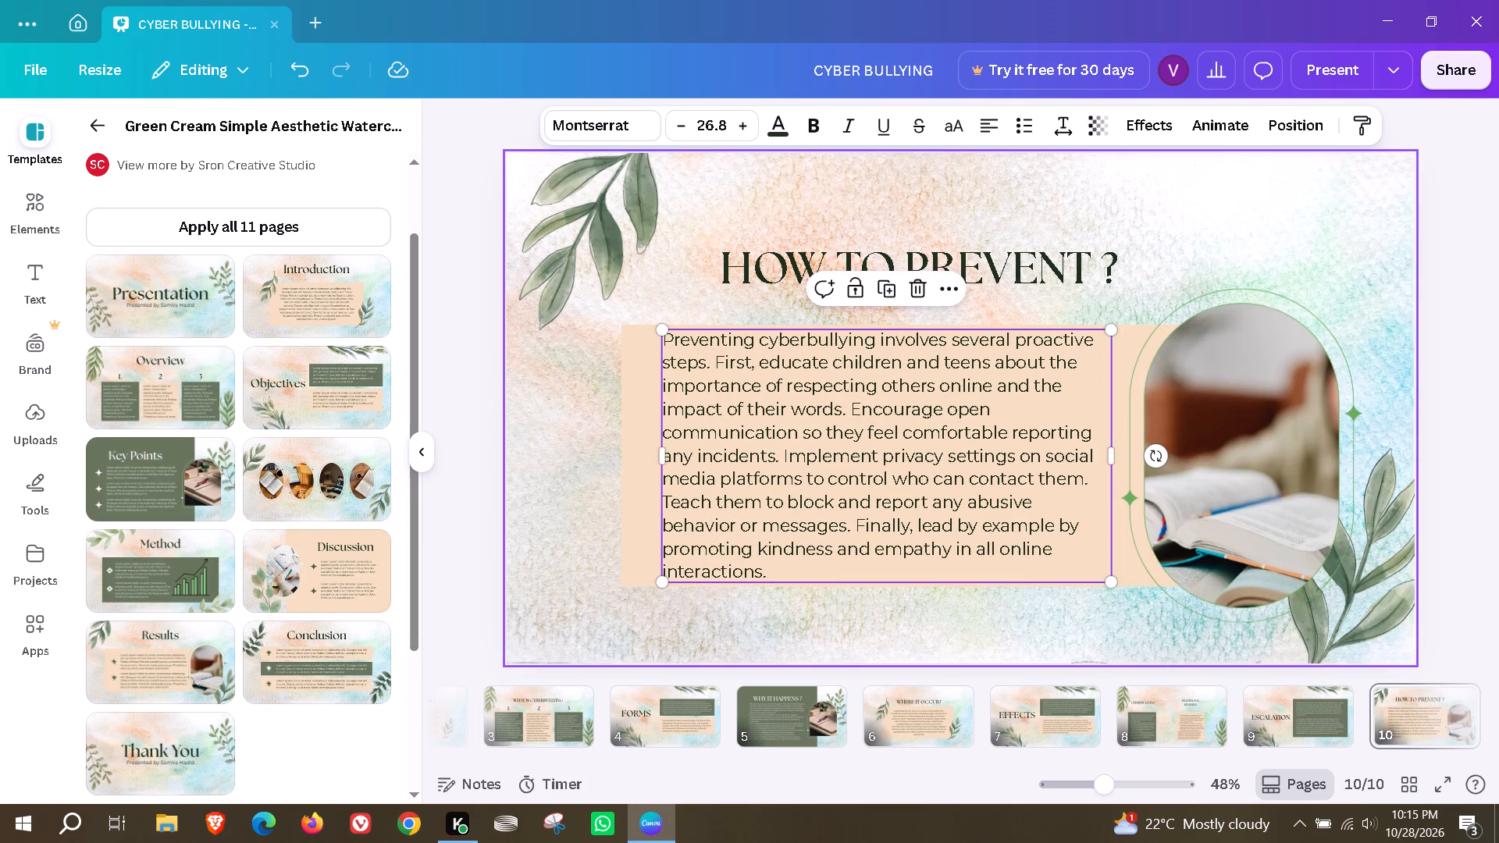
Lower the "HOW TO PREVENT ?" title slightly toward the cream panel.
{"action": "left_click", "coordinate": [1224, 190]}
{"action": "left_click_drag", "start_coordinate": [976, 265], "coordinate": [975, 279]}
Add the Results layout again as page 11 and replace its title with "WHAT SHOULD YOU DO IN YOUR CASE?".
{"action": "scroll", "coordinate": [1248, 729], "scroll_direction": "down", "scroll_amount": 4}
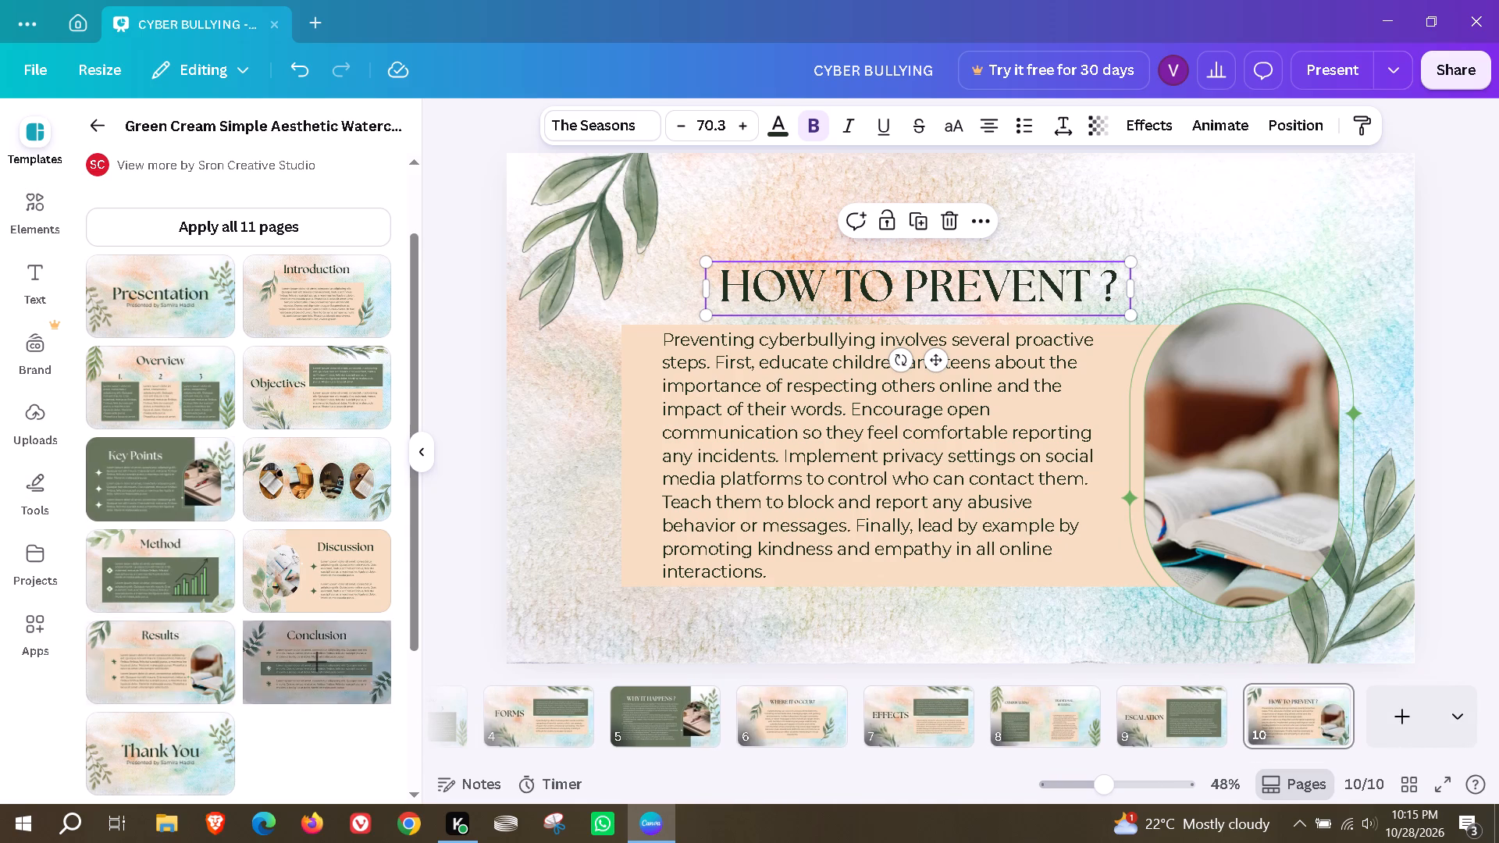
{"action": "left_click", "coordinate": [166, 662]}
{"action": "left_click", "coordinate": [812, 476]}
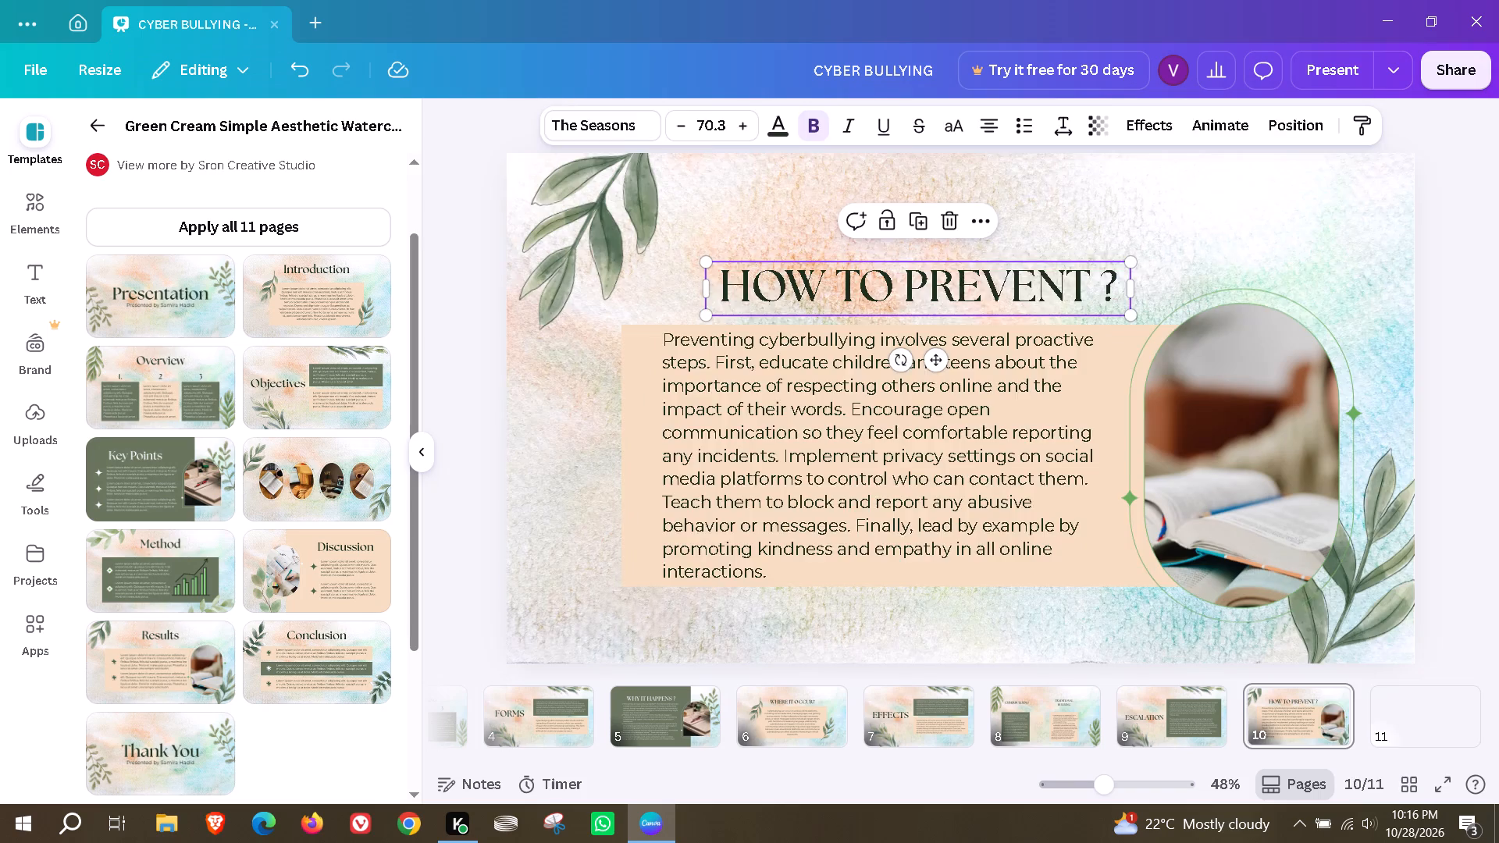
{"action": "double_click", "coordinate": [928, 261]}
{"action": "type", "text": "WHAT SHOULD"}
{"action": "key", "text": "space"}
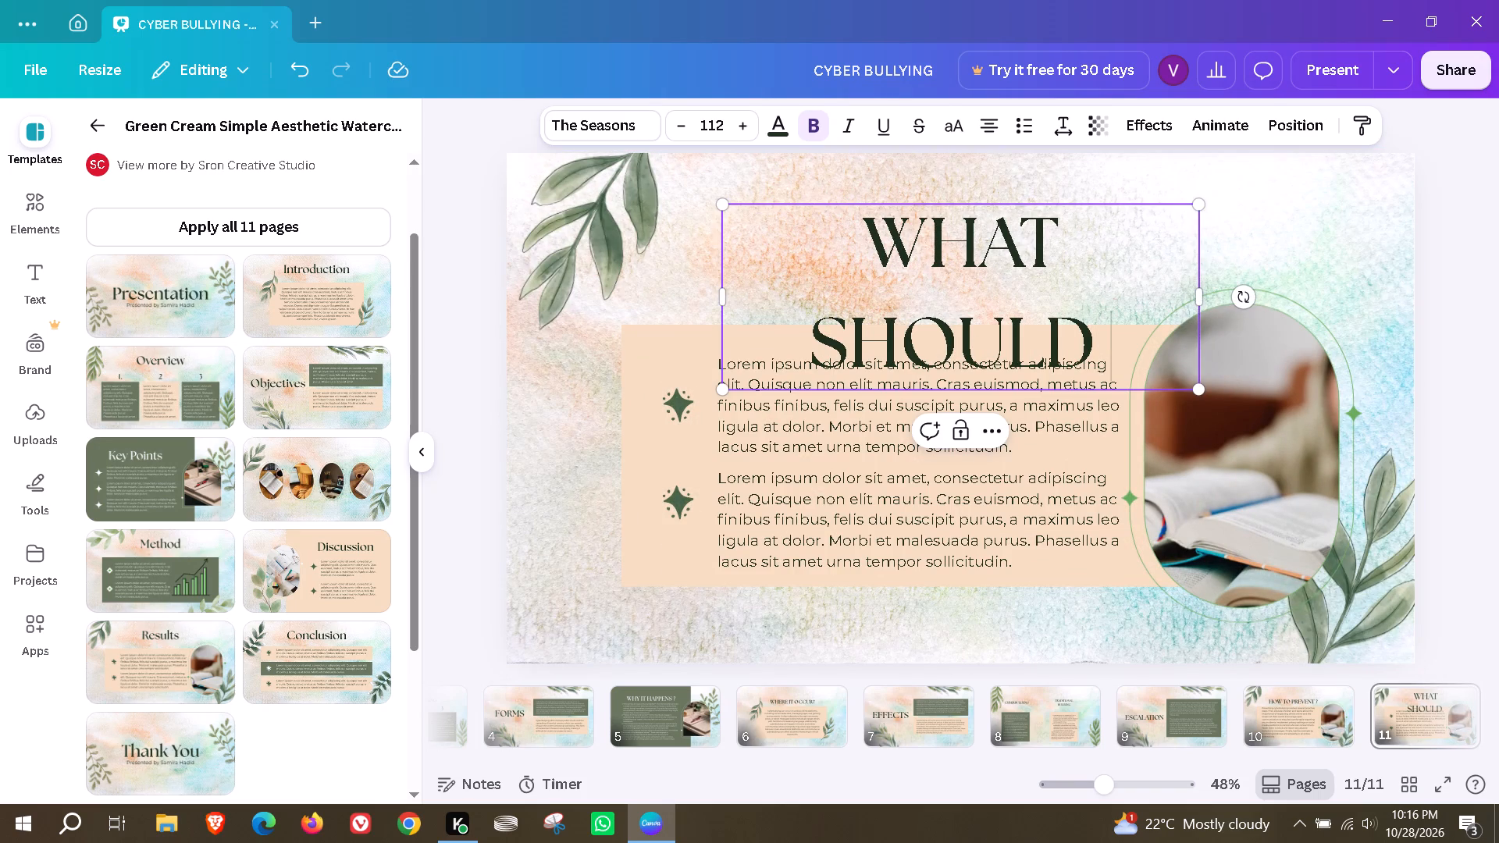
{"action": "type", "text": "YOU DO"}
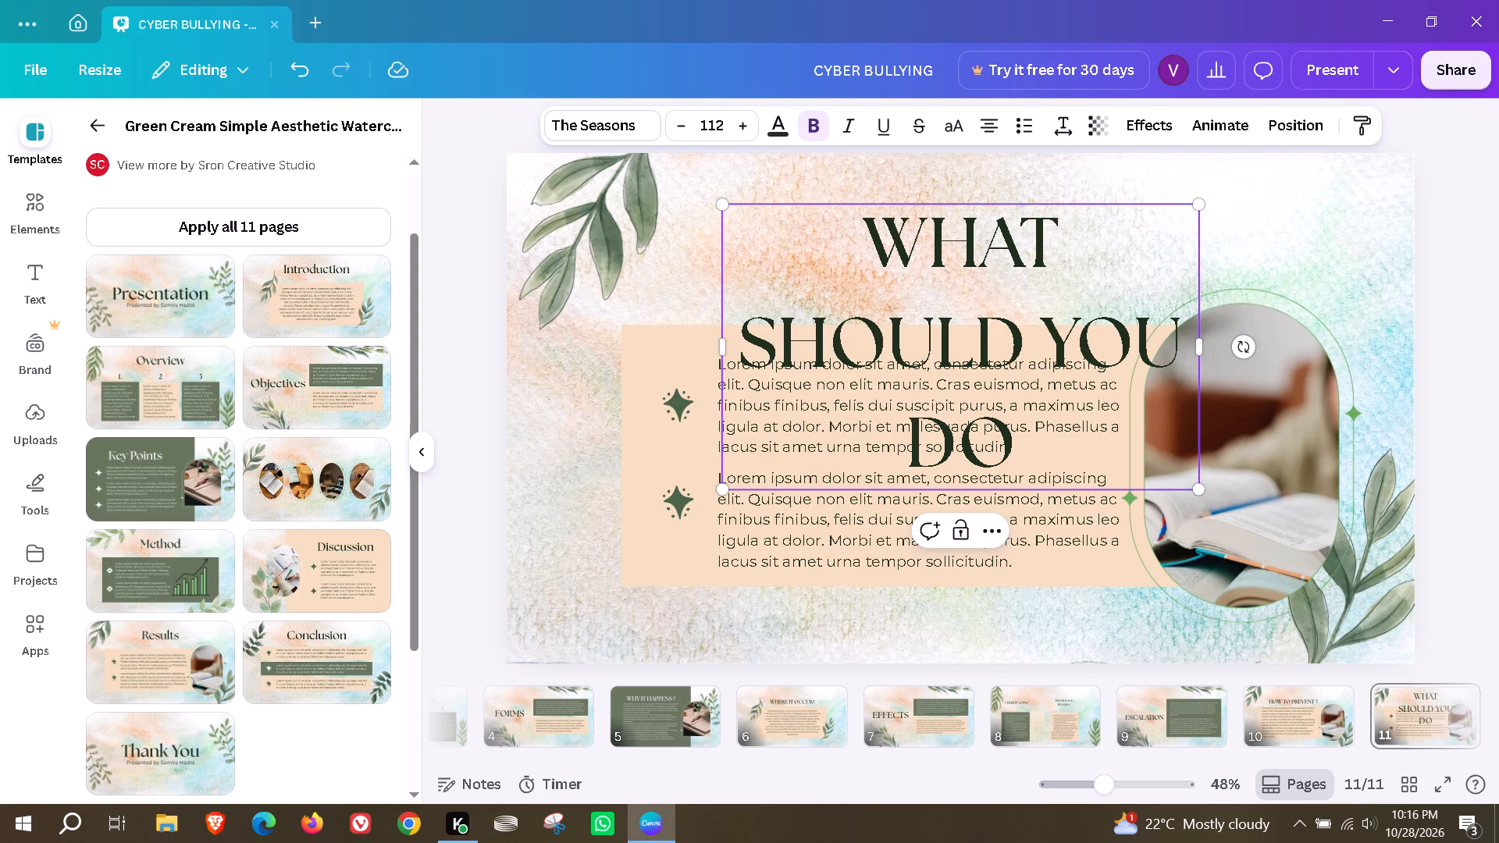
{"action": "key", "text": "space"}
{"action": "type", "text": "I"}
{"action": "type", "text": "N YOU"}
{"action": "key", "text": "space"}
{"action": "key", "text": "shift+BackSpace"}
{"action": "type", "text": "R CASE?"}
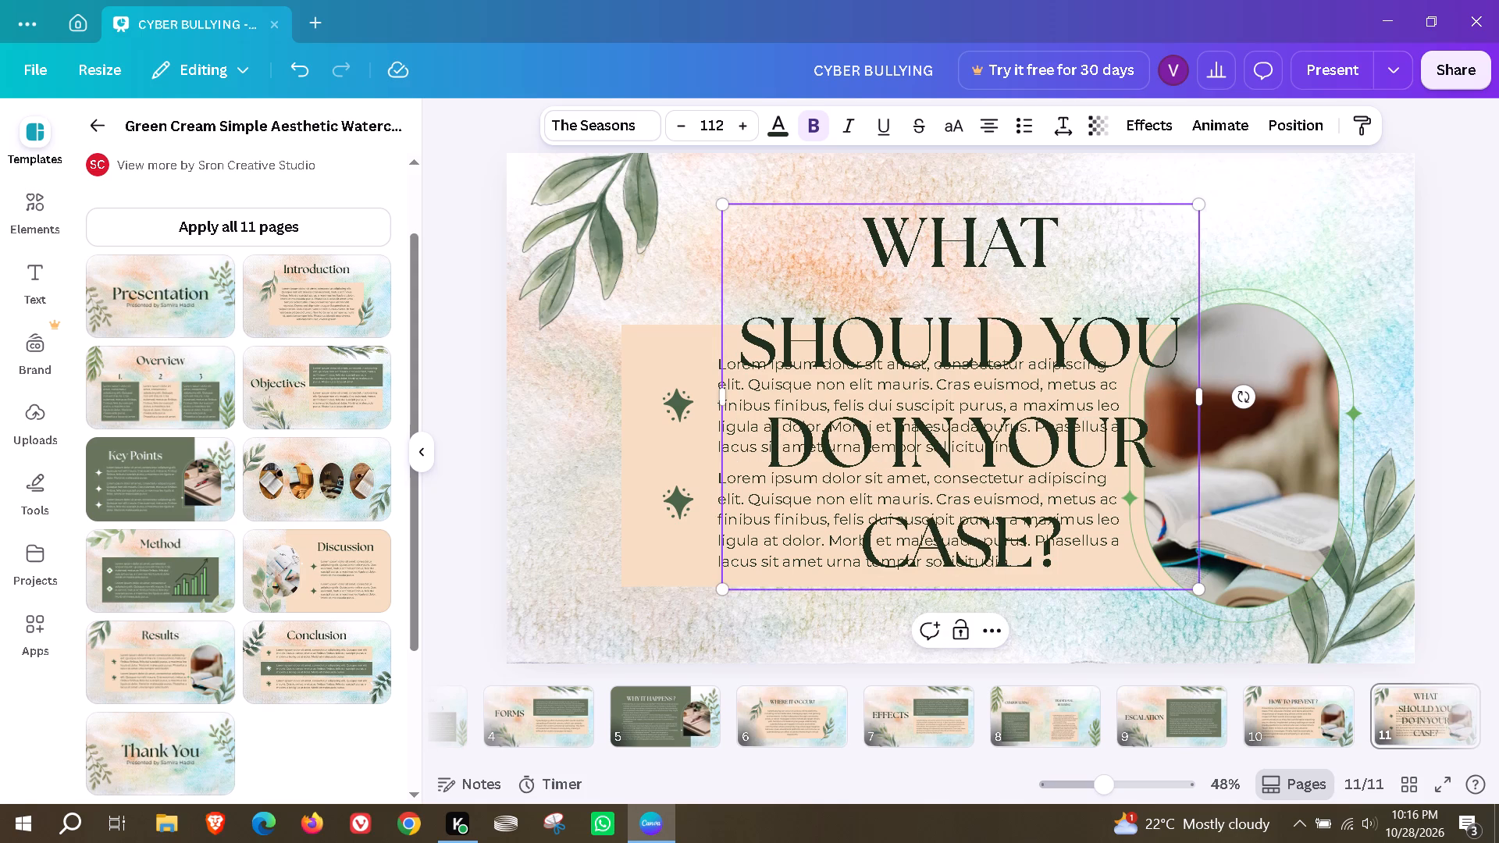
Shrink page 11's title to about size 60.4, fit it on two lines, and place it just above the cream panel.
{"action": "left_click_drag", "start_coordinate": [1205, 387], "coordinate": [1371, 399]}
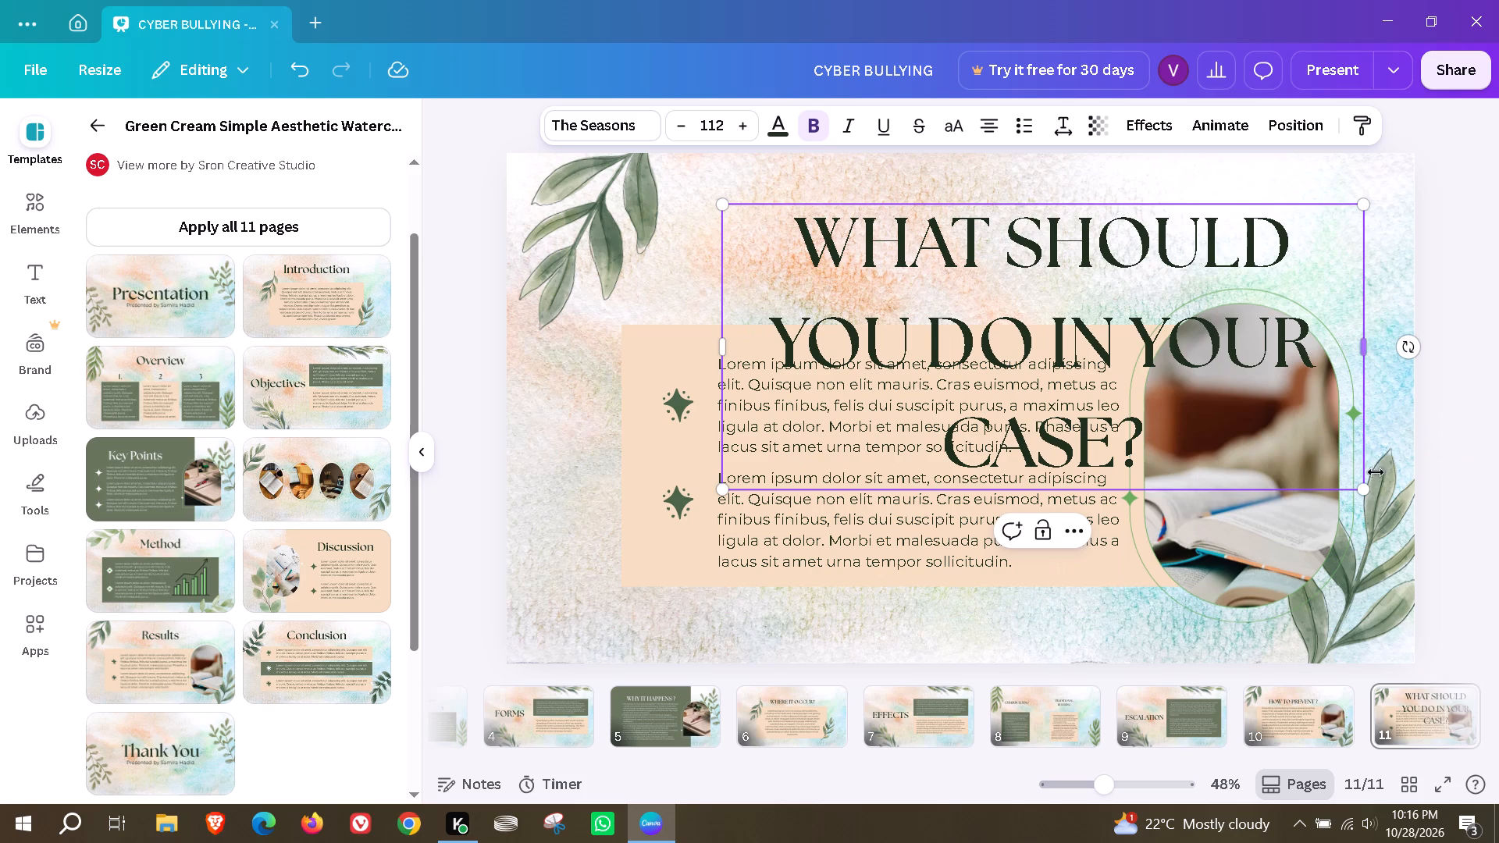
{"action": "left_click_drag", "start_coordinate": [1369, 491], "coordinate": [1106, 288]}
{"action": "left_click_drag", "start_coordinate": [1067, 282], "coordinate": [1173, 290]}
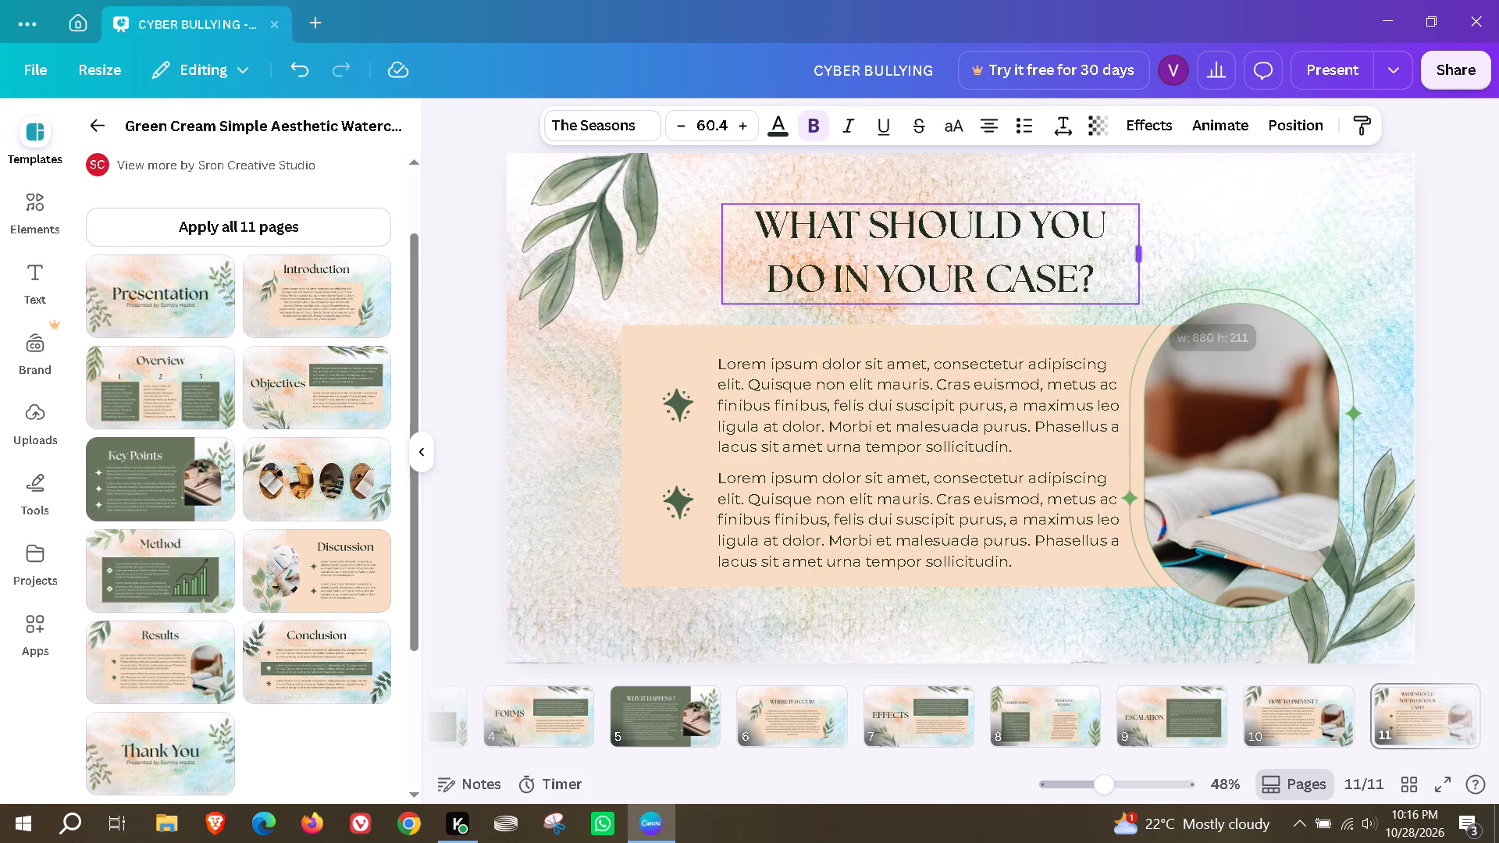
{"action": "left_click_drag", "start_coordinate": [1173, 290], "coordinate": [1156, 291]}
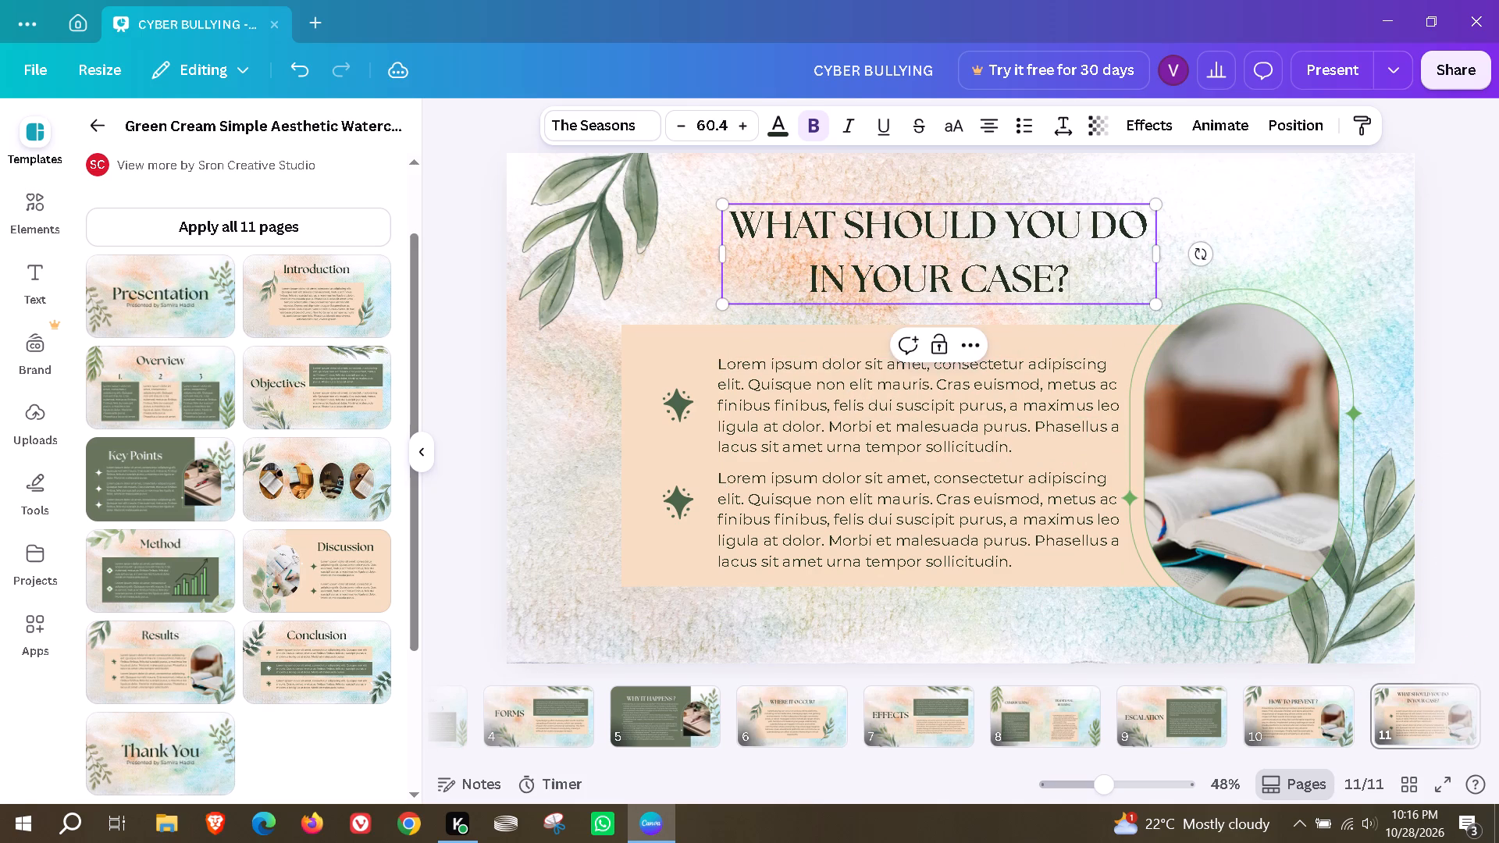
{"action": "left_click", "coordinate": [1267, 265]}
{"action": "left_click_drag", "start_coordinate": [991, 261], "coordinate": [988, 269]}
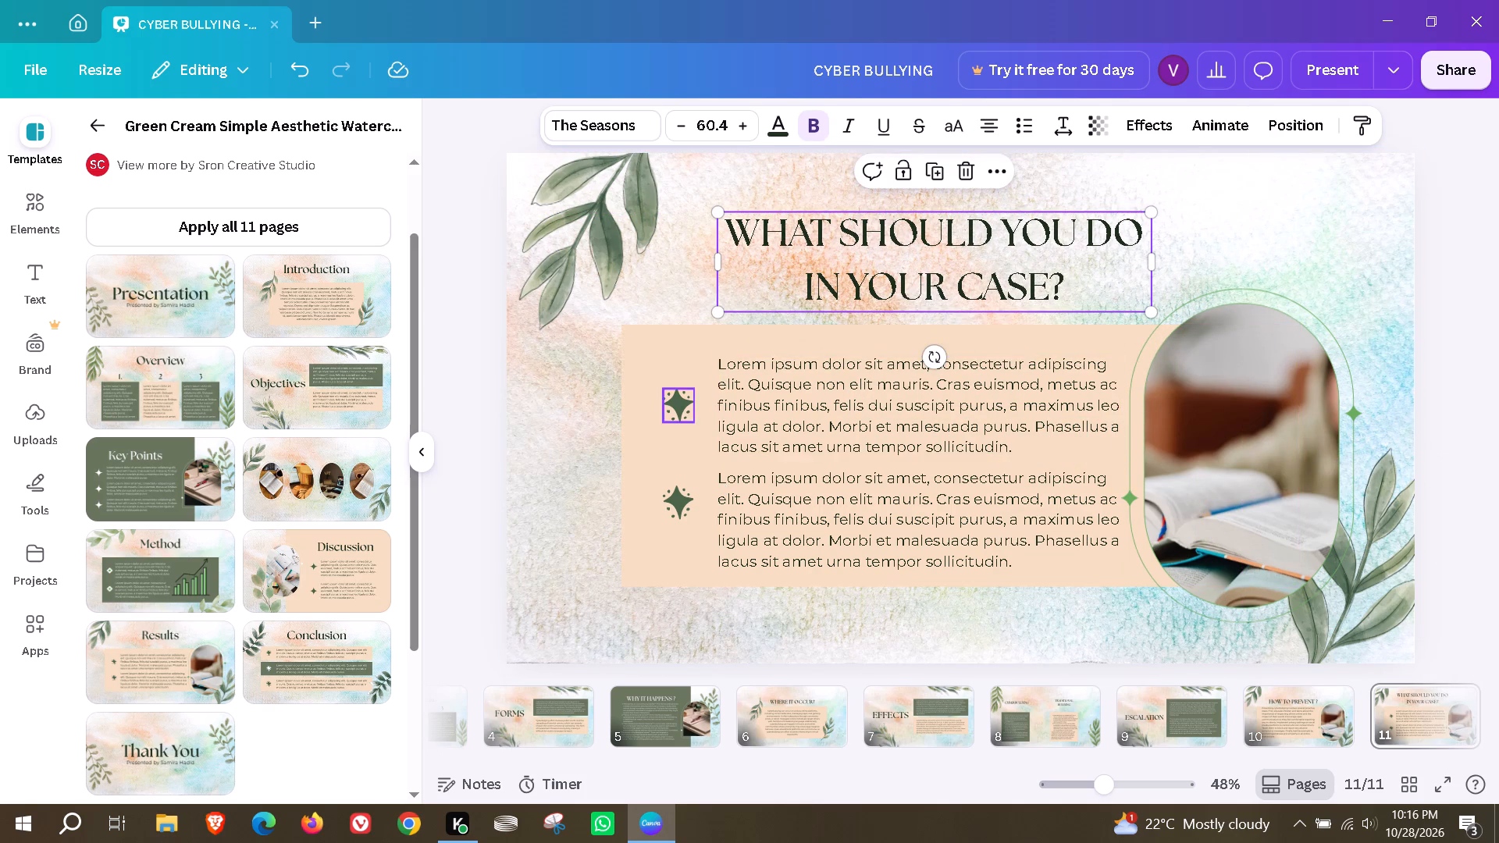
Delete both star icons and the lower placeholder paragraph from page 11.
{"action": "left_click", "coordinate": [686, 396]}
{"action": "left_click", "coordinate": [719, 341]}
{"action": "left_click", "coordinate": [678, 497]}
{"action": "left_click", "coordinate": [715, 440]}
{"action": "left_click", "coordinate": [852, 532]}
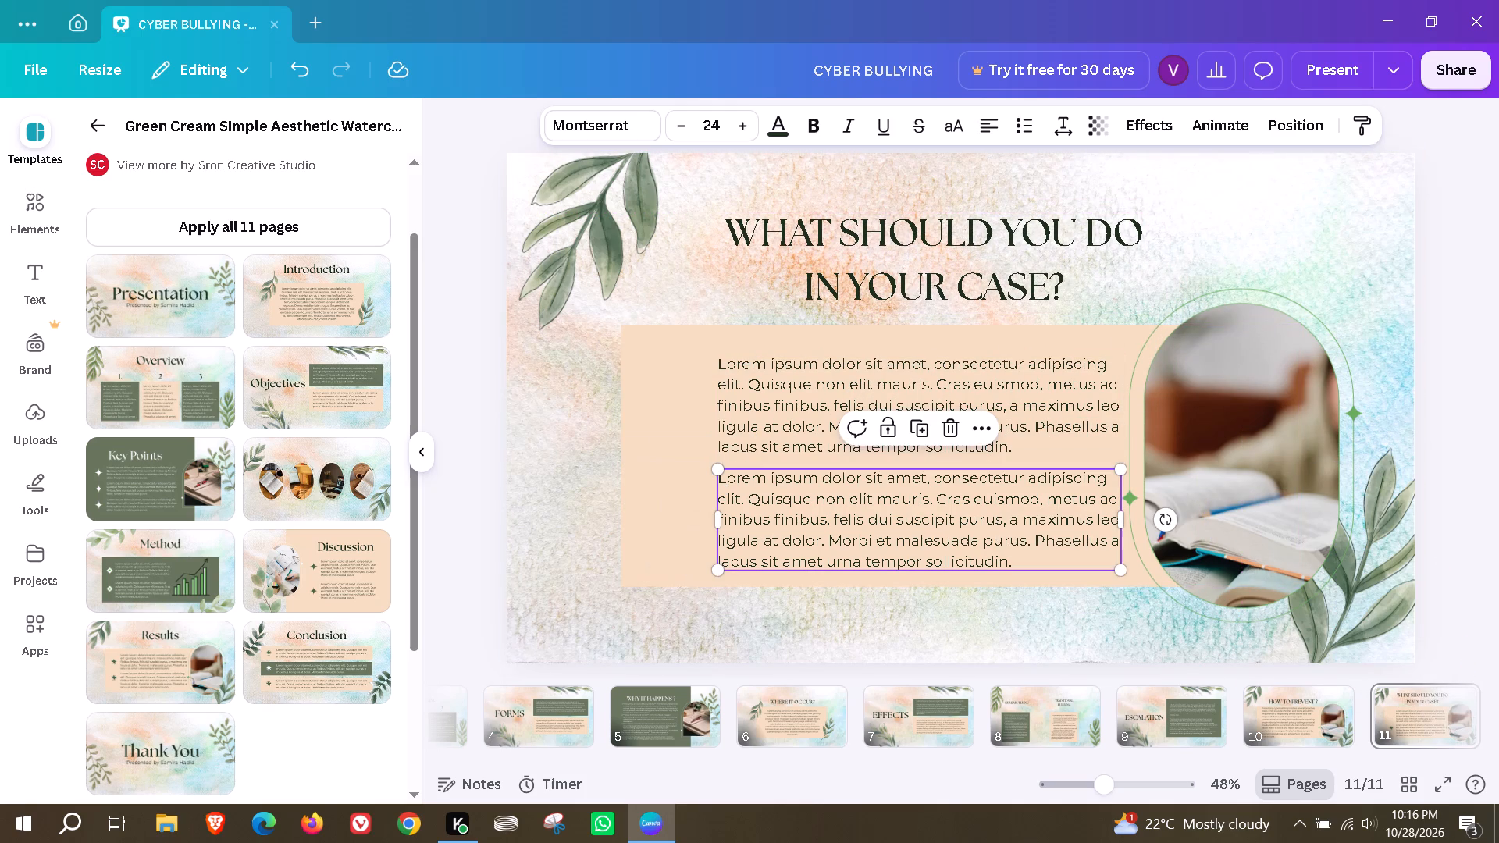
{"action": "left_click", "coordinate": [951, 427]}
Replace the remaining paragraph with AI text from the prompt "generate 5-6 lines on what should a person do if he is cyberbullied".
{"action": "left_click", "coordinate": [920, 417]}
{"action": "left_click", "coordinate": [920, 417]}
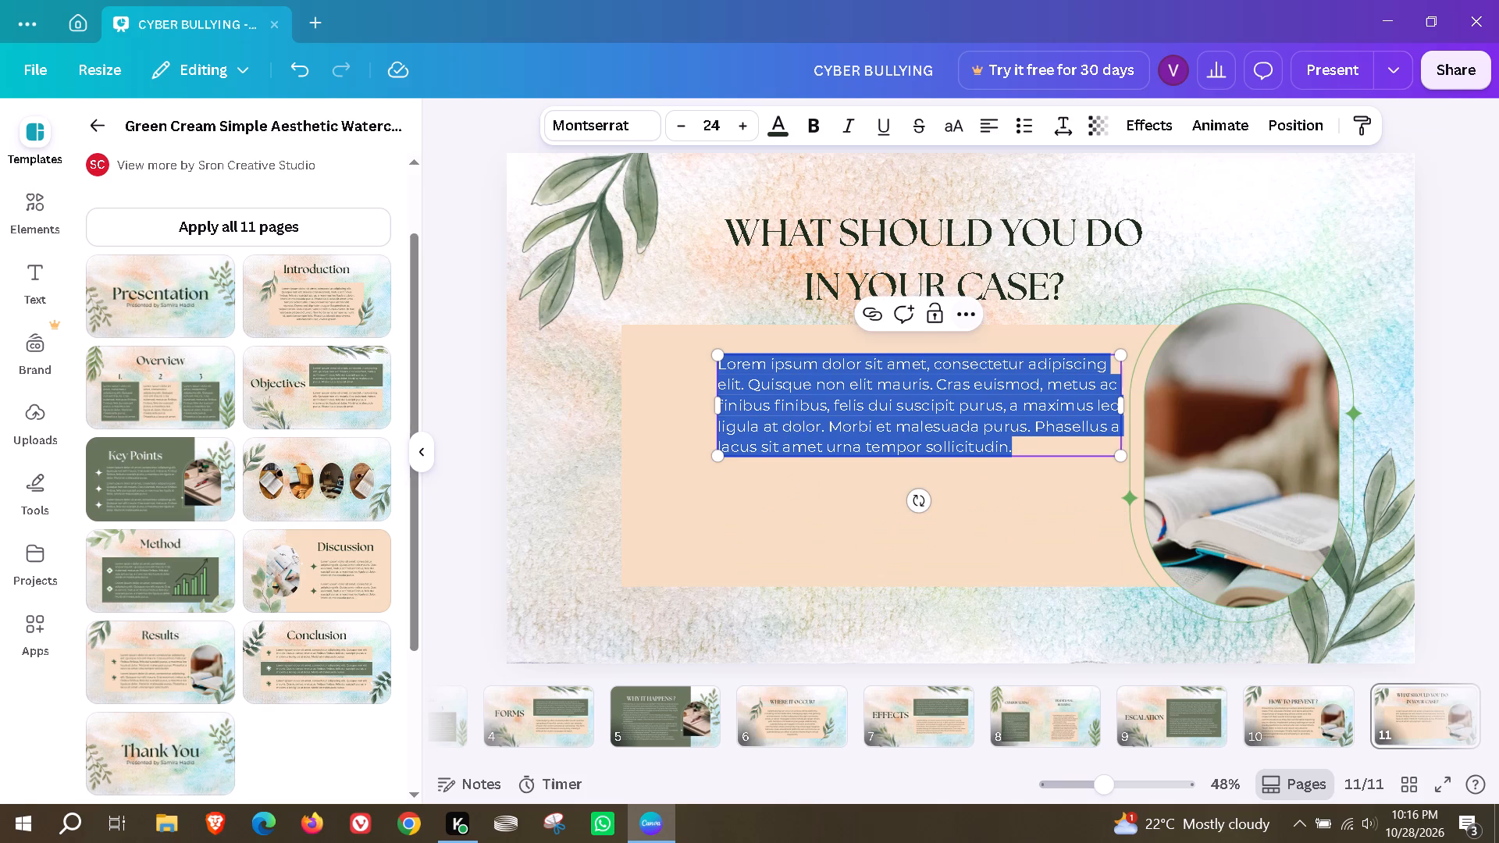
{"action": "left_click", "coordinate": [967, 322]}
{"action": "scroll", "coordinate": [1087, 652], "scroll_direction": "down", "scroll_amount": 3}
{"action": "left_click", "coordinate": [1046, 731]}
{"action": "left_click", "coordinate": [1045, 363]}
{"action": "type", "text": "generate 5-6 lines on"}
{"action": "key", "text": "space"}
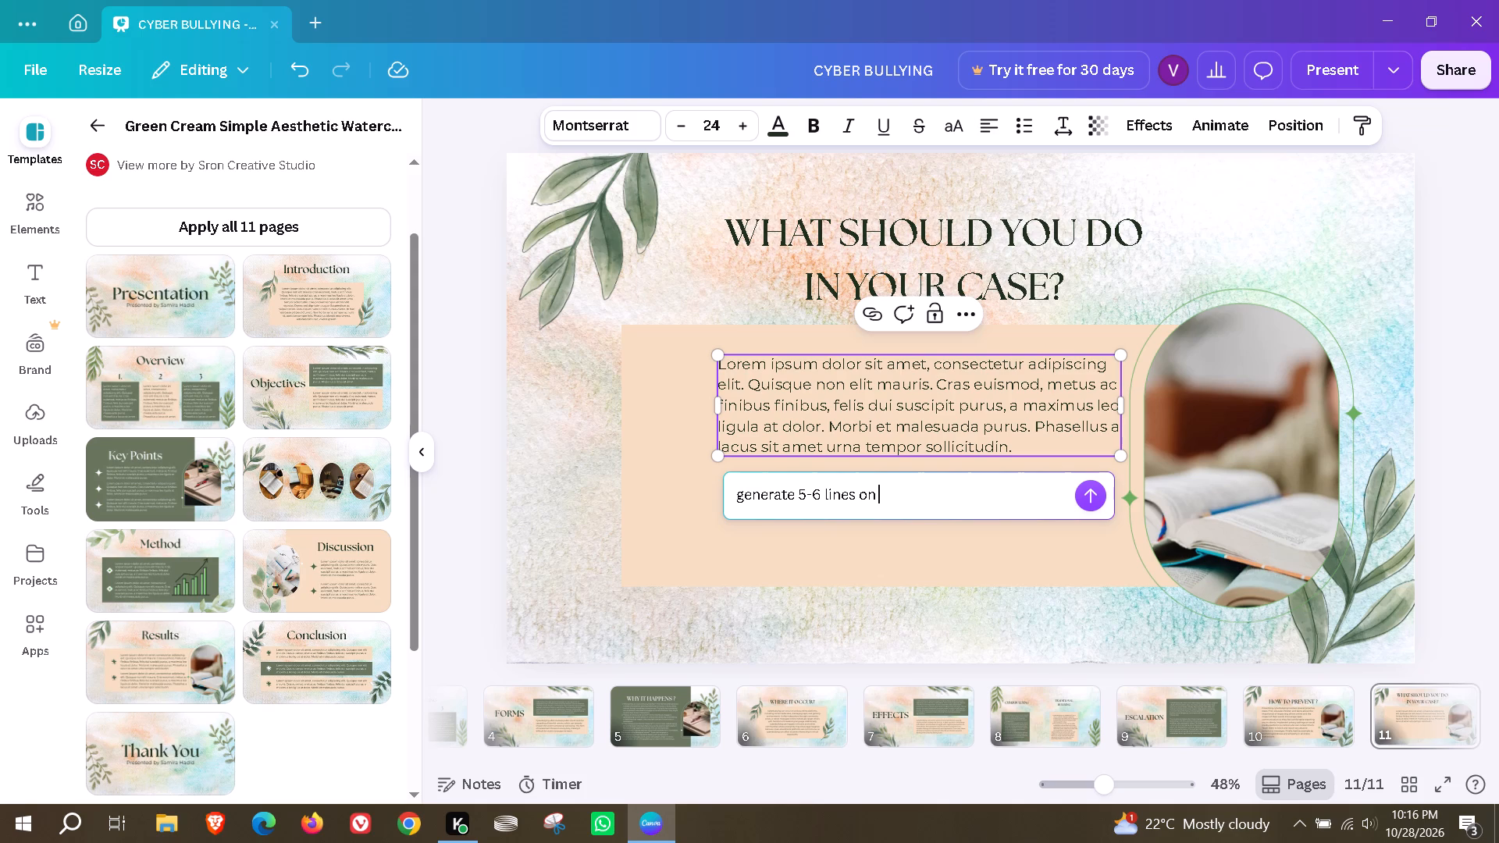
{"action": "type", "text": "what shu"}
{"action": "key", "text": "BackSpace"}
{"action": "type", "text": "ould a person do if he is"}
{"action": "key", "text": "space"}
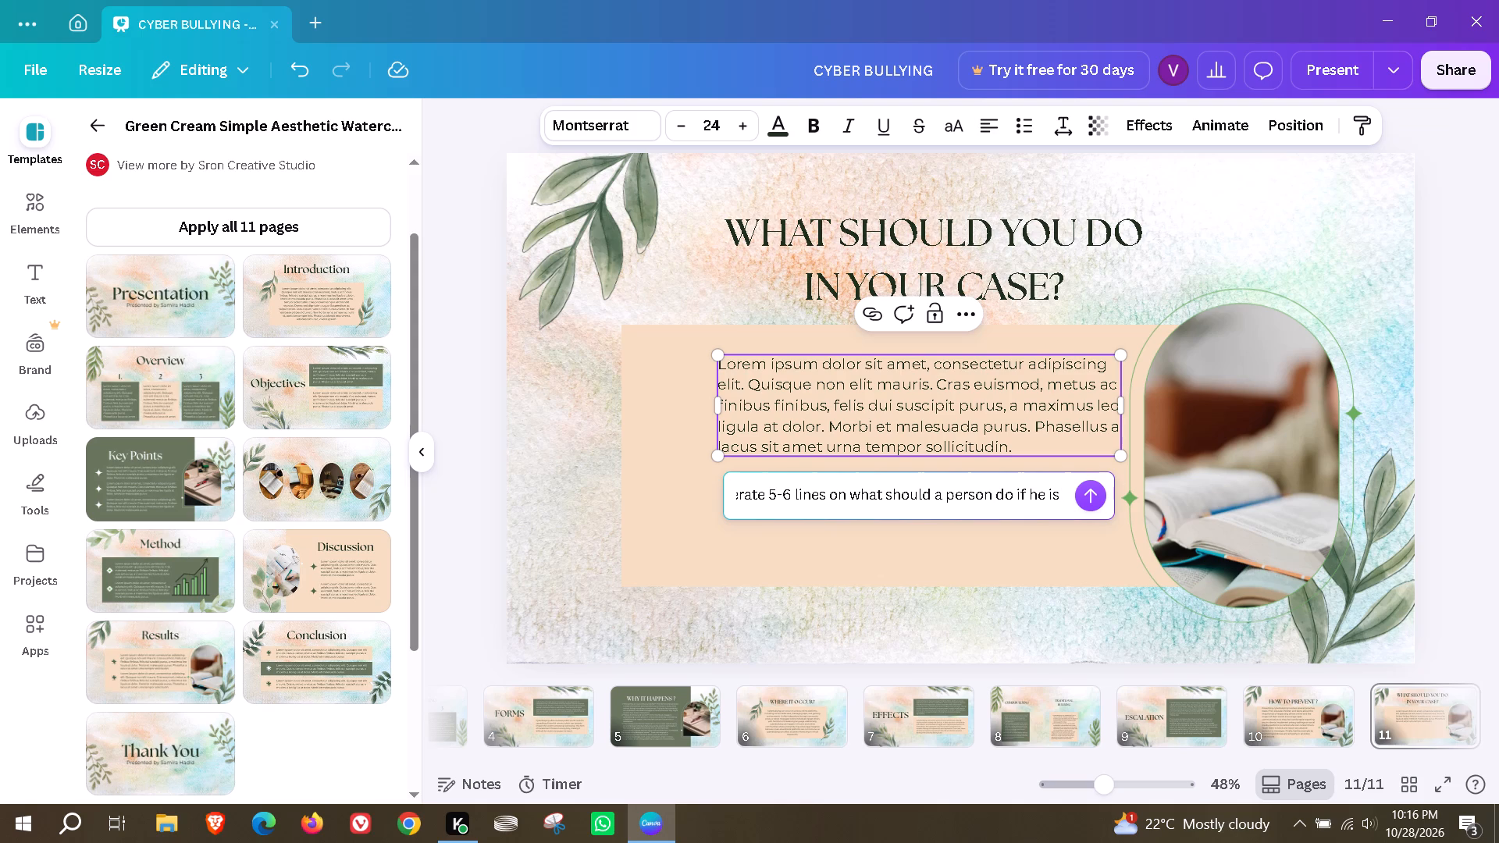
{"action": "type", "text": "cyberbullied"}
{"action": "key", "text": "Return"}
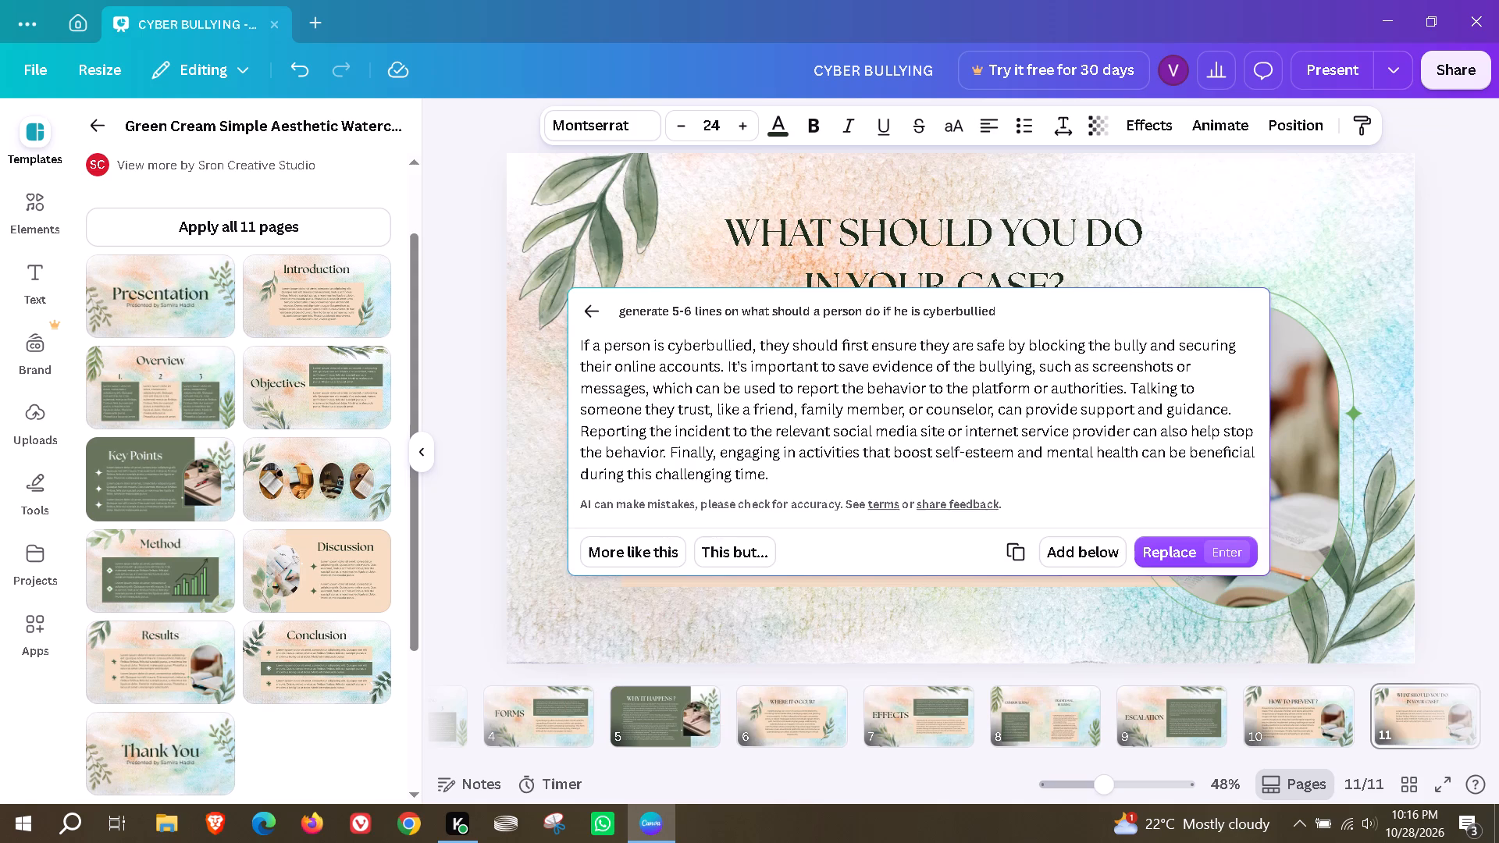
{"action": "left_click", "coordinate": [1180, 557]}
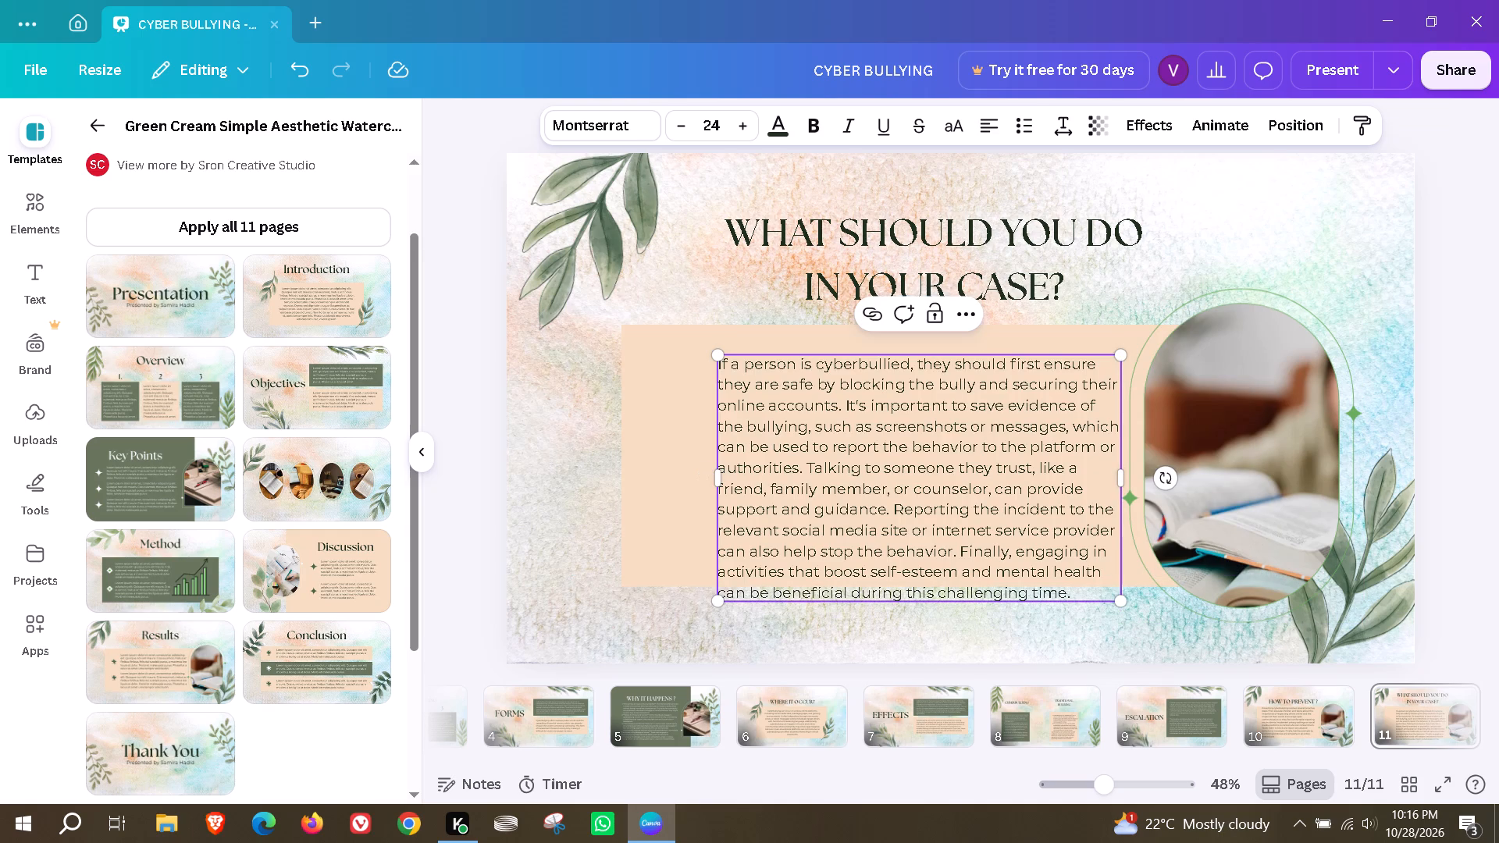
Widen the generated paragraph leftward so it fits within the cream panel's left edge.
{"action": "left_click_drag", "start_coordinate": [711, 478], "coordinate": [606, 468]}
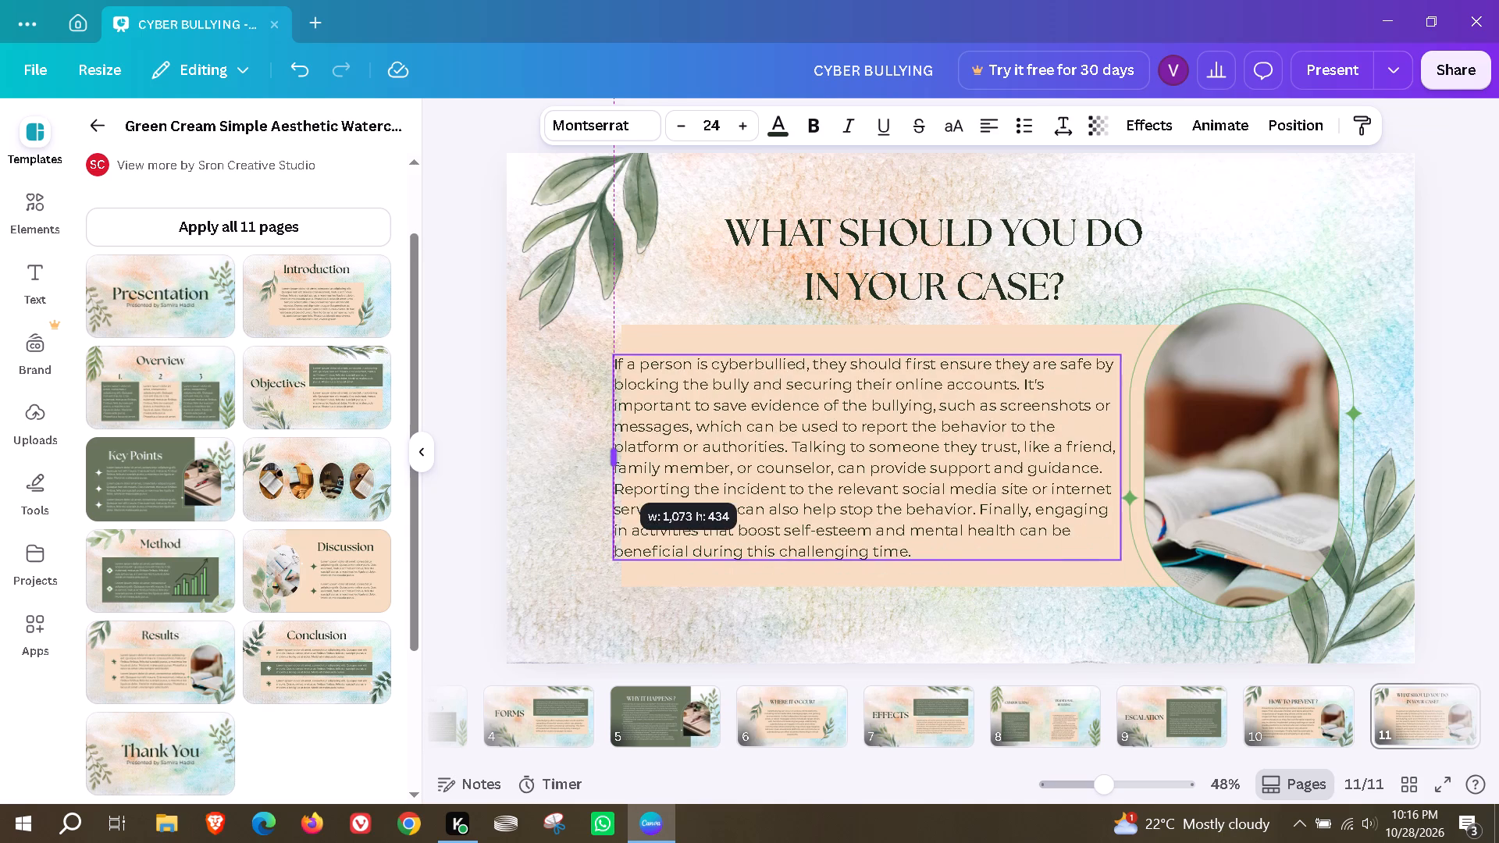
{"action": "left_click_drag", "start_coordinate": [606, 468], "coordinate": [633, 473]}
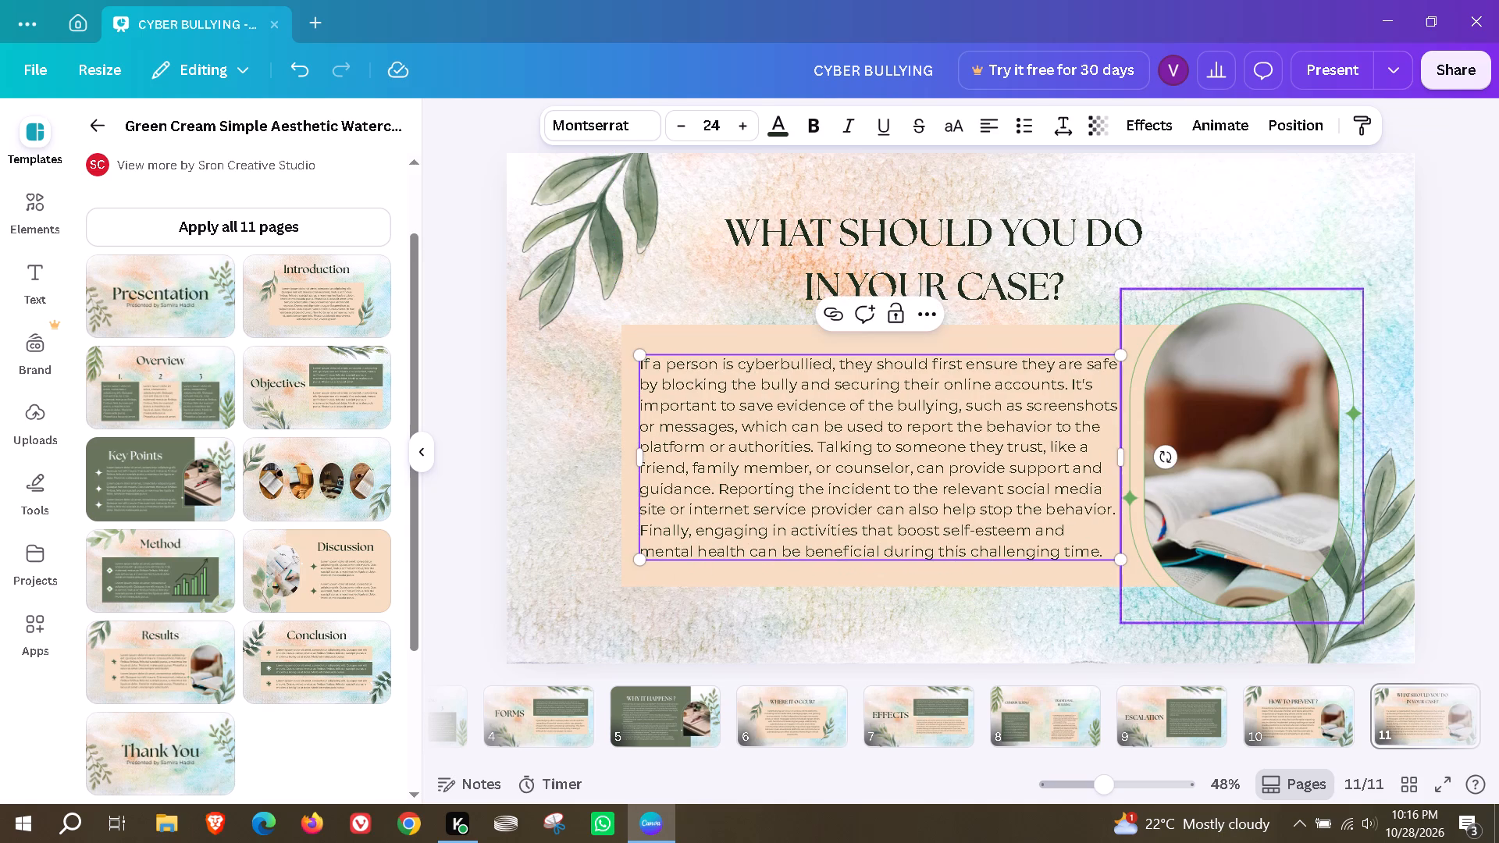
Shrink the "WHAT SHOULD YOU DO IN YOUR CASE?" title to about size 51.5 and set it just above the cream panel.
{"action": "left_click", "coordinate": [1181, 255]}
{"action": "left_click_drag", "start_coordinate": [1006, 262], "coordinate": [1004, 278]}
{"action": "left_click_drag", "start_coordinate": [1146, 325], "coordinate": [1112, 310]}
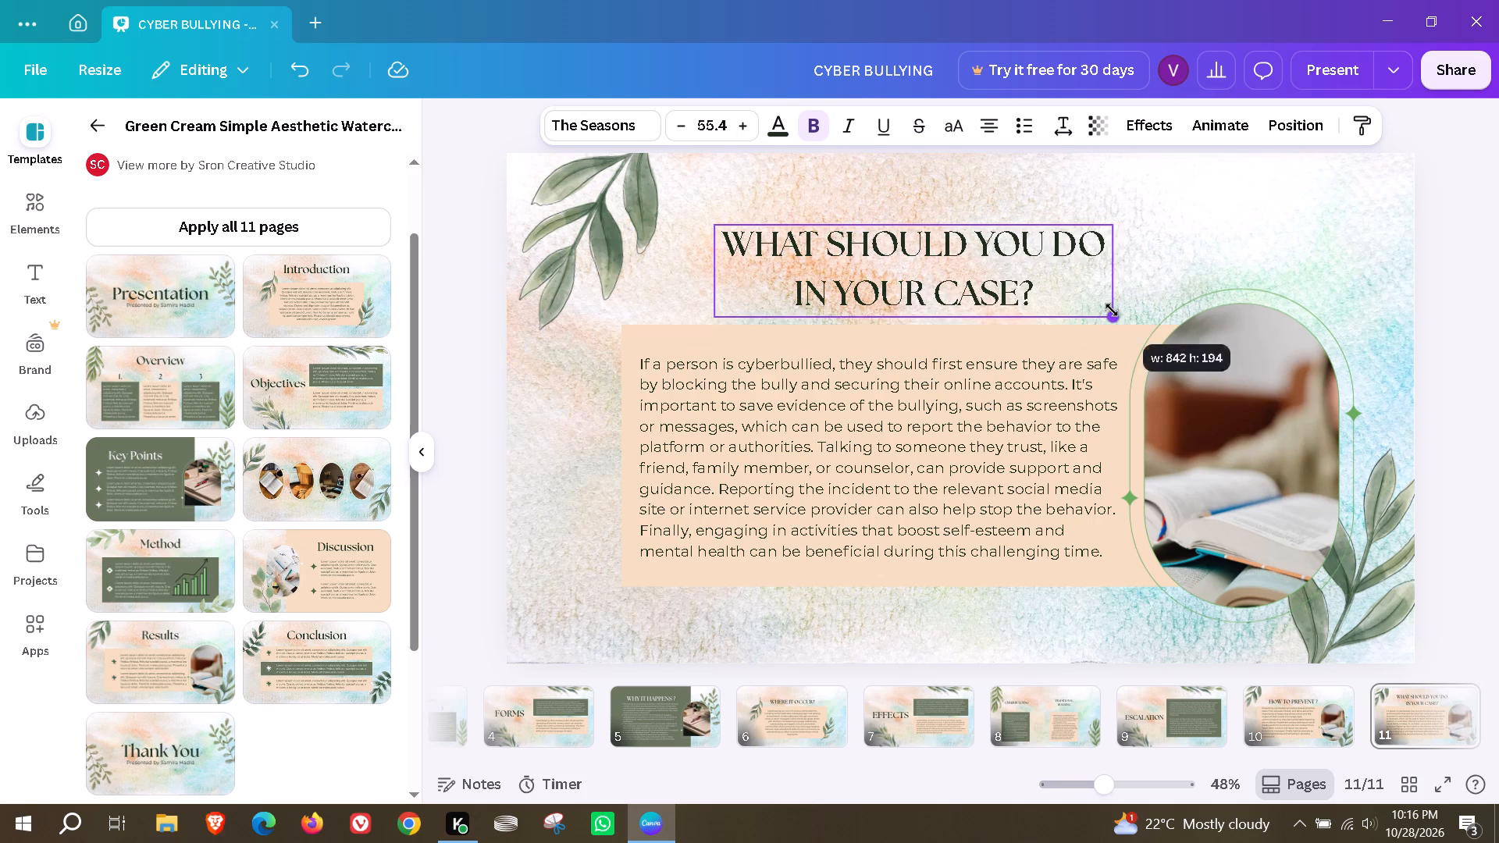
{"action": "left_click_drag", "start_coordinate": [1112, 310], "coordinate": [1086, 294]}
{"action": "left_click_drag", "start_coordinate": [953, 269], "coordinate": [952, 276]}
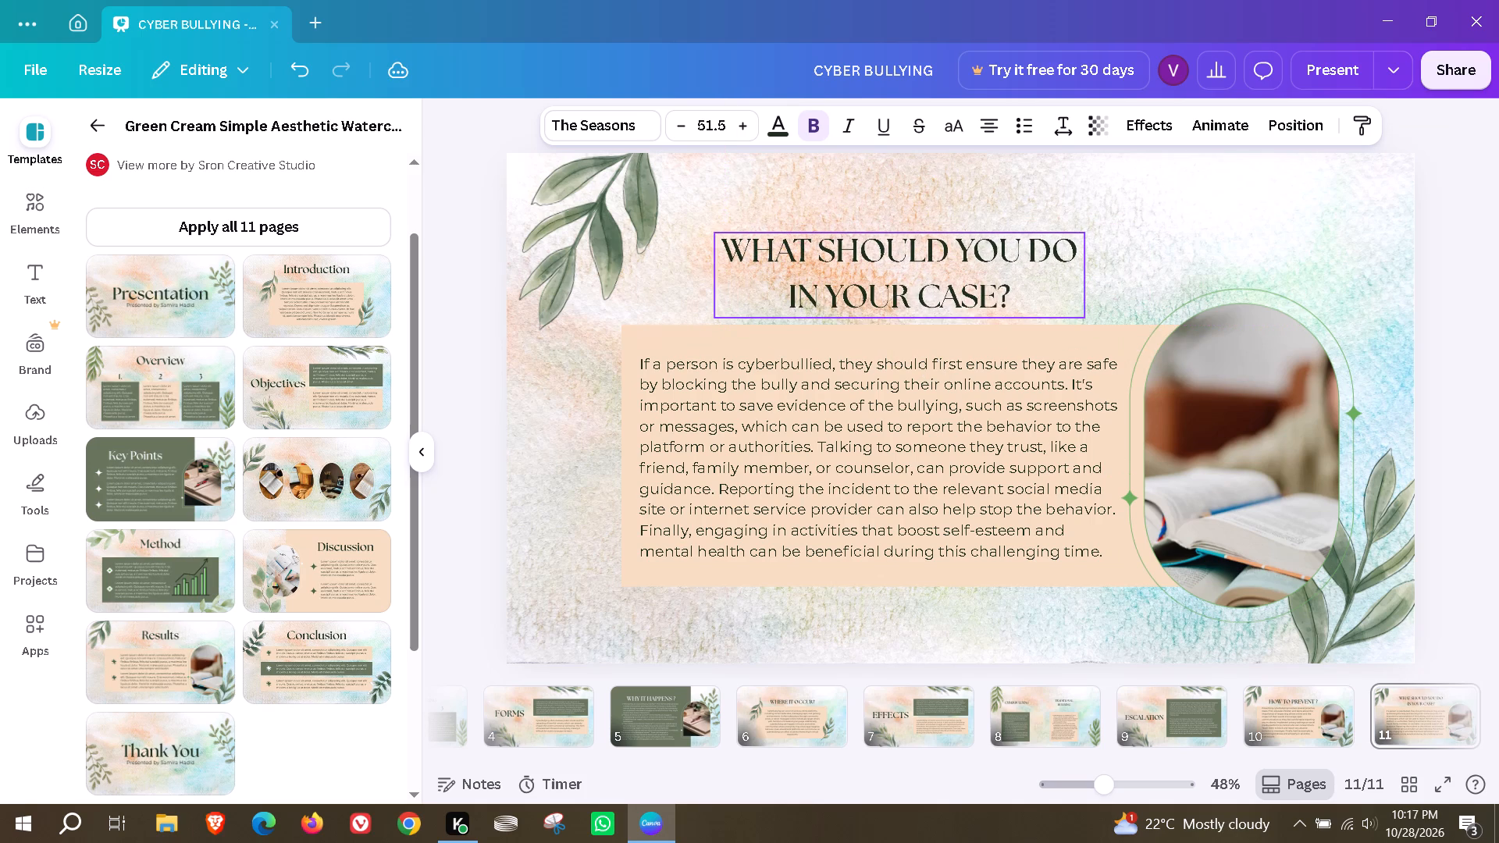
{"action": "left_click_drag", "start_coordinate": [952, 276], "coordinate": [957, 276]}
{"action": "left_click", "coordinate": [1244, 245]}
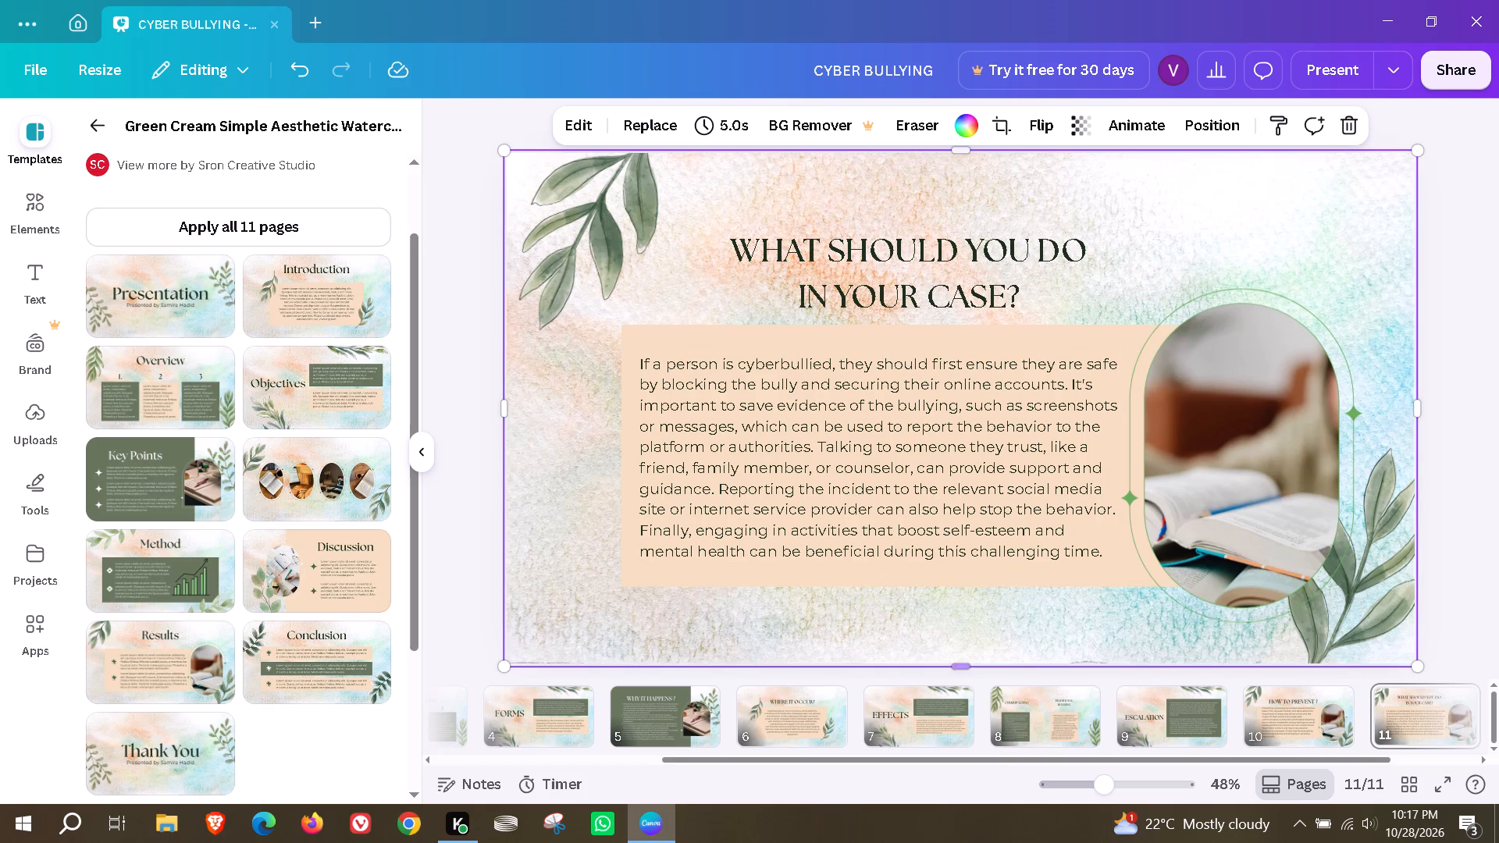
Add the Discussion layout as page 12 and replace its title with "ROLE OF LAW".
{"action": "scroll", "coordinate": [1259, 723], "scroll_direction": "down", "scroll_amount": 4}
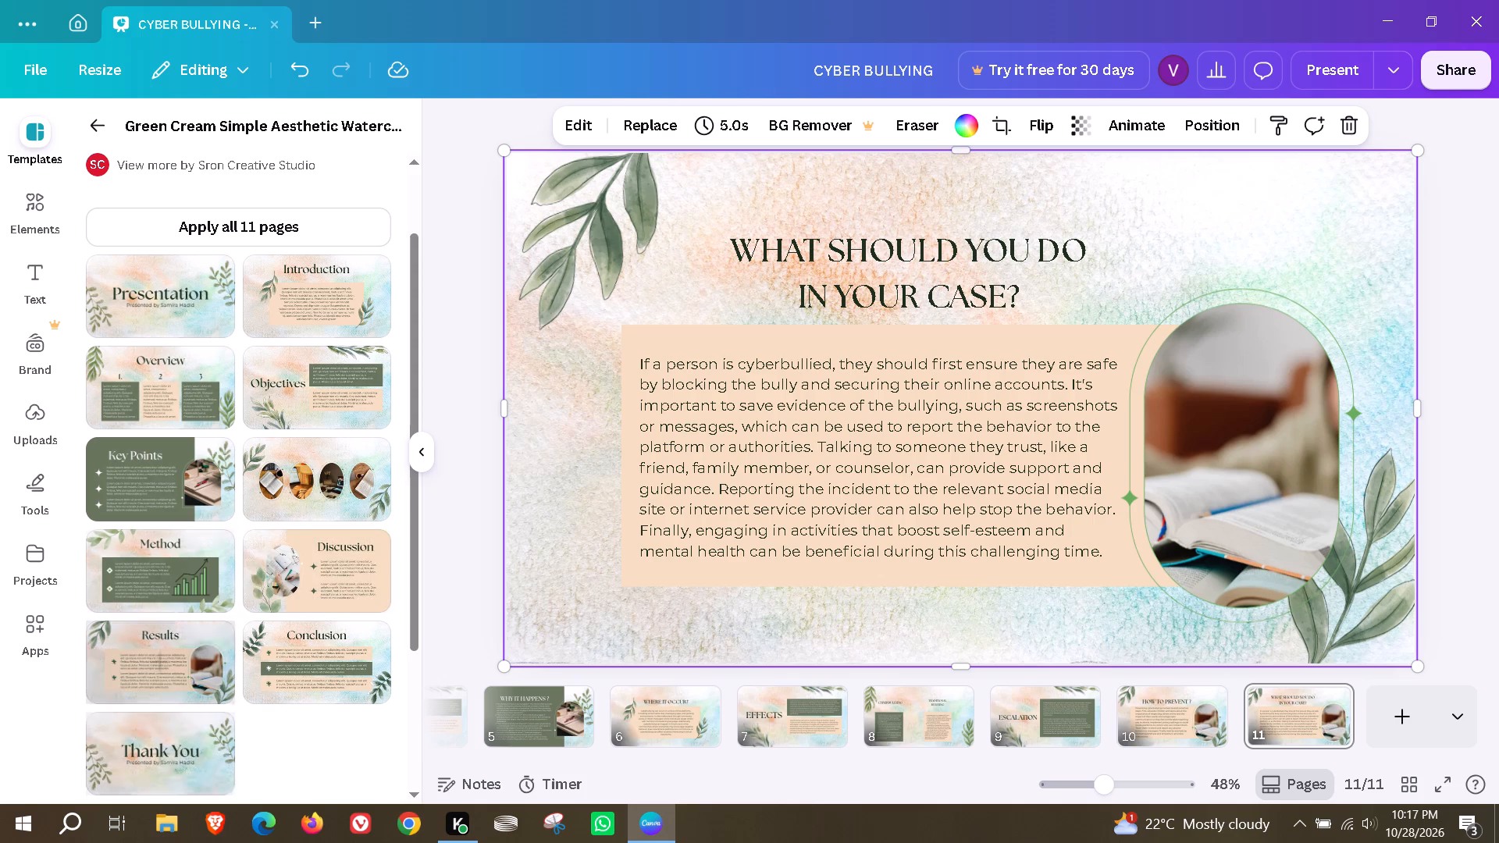
{"action": "left_click", "coordinate": [288, 589]}
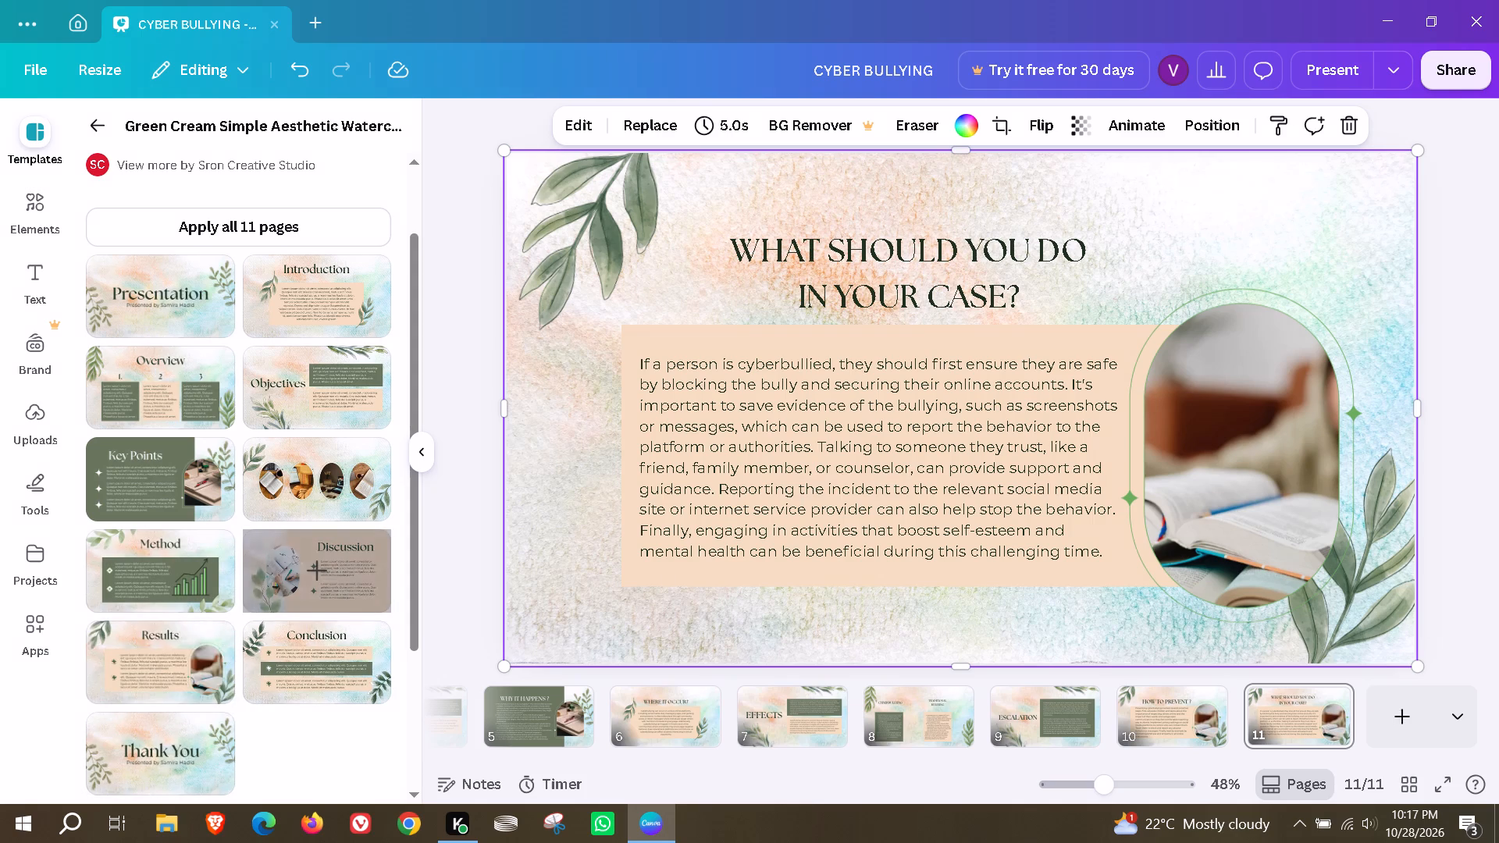
{"action": "left_click", "coordinate": [813, 475]}
{"action": "double_click", "coordinate": [1121, 275]}
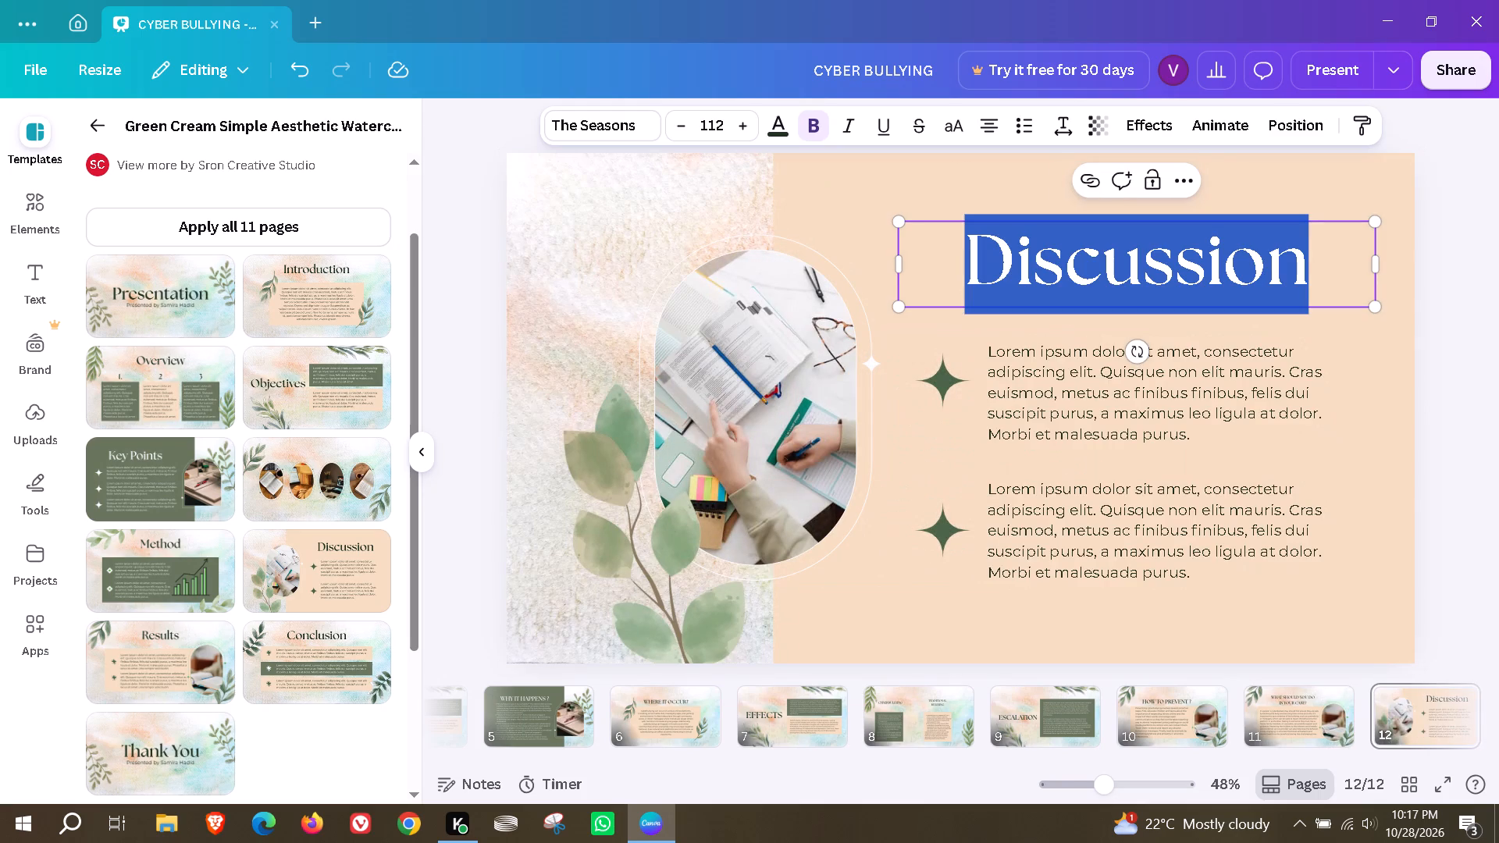
{"action": "type", "text": "ROLE OF LAW"}
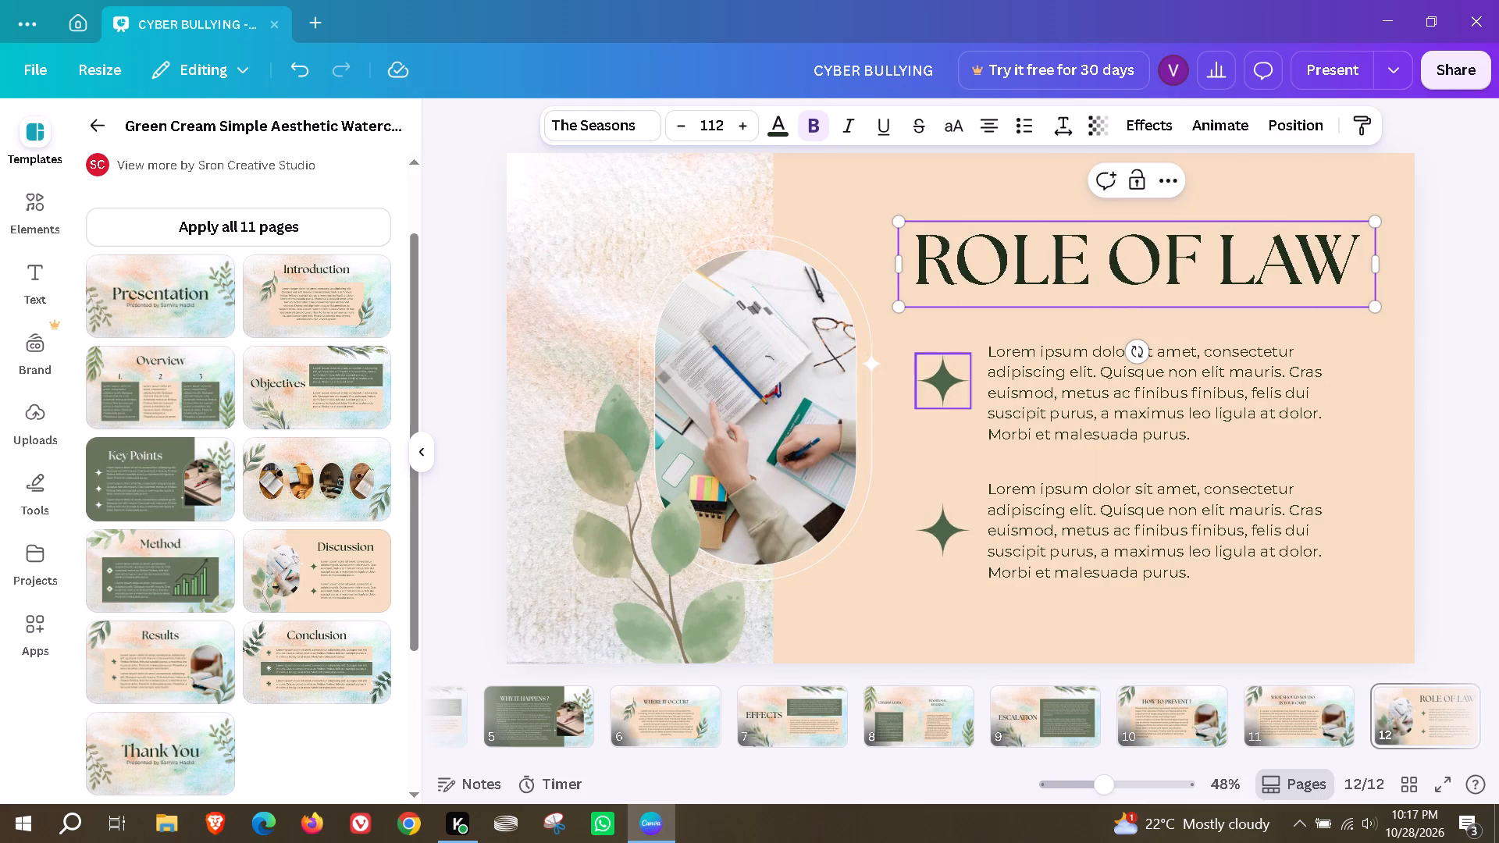
Delete the lower star icon and the lower placeholder paragraph from page 12.
{"action": "left_click_drag", "start_coordinate": [919, 475], "coordinate": [935, 508]}
{"action": "left_click", "coordinate": [291, 69]}
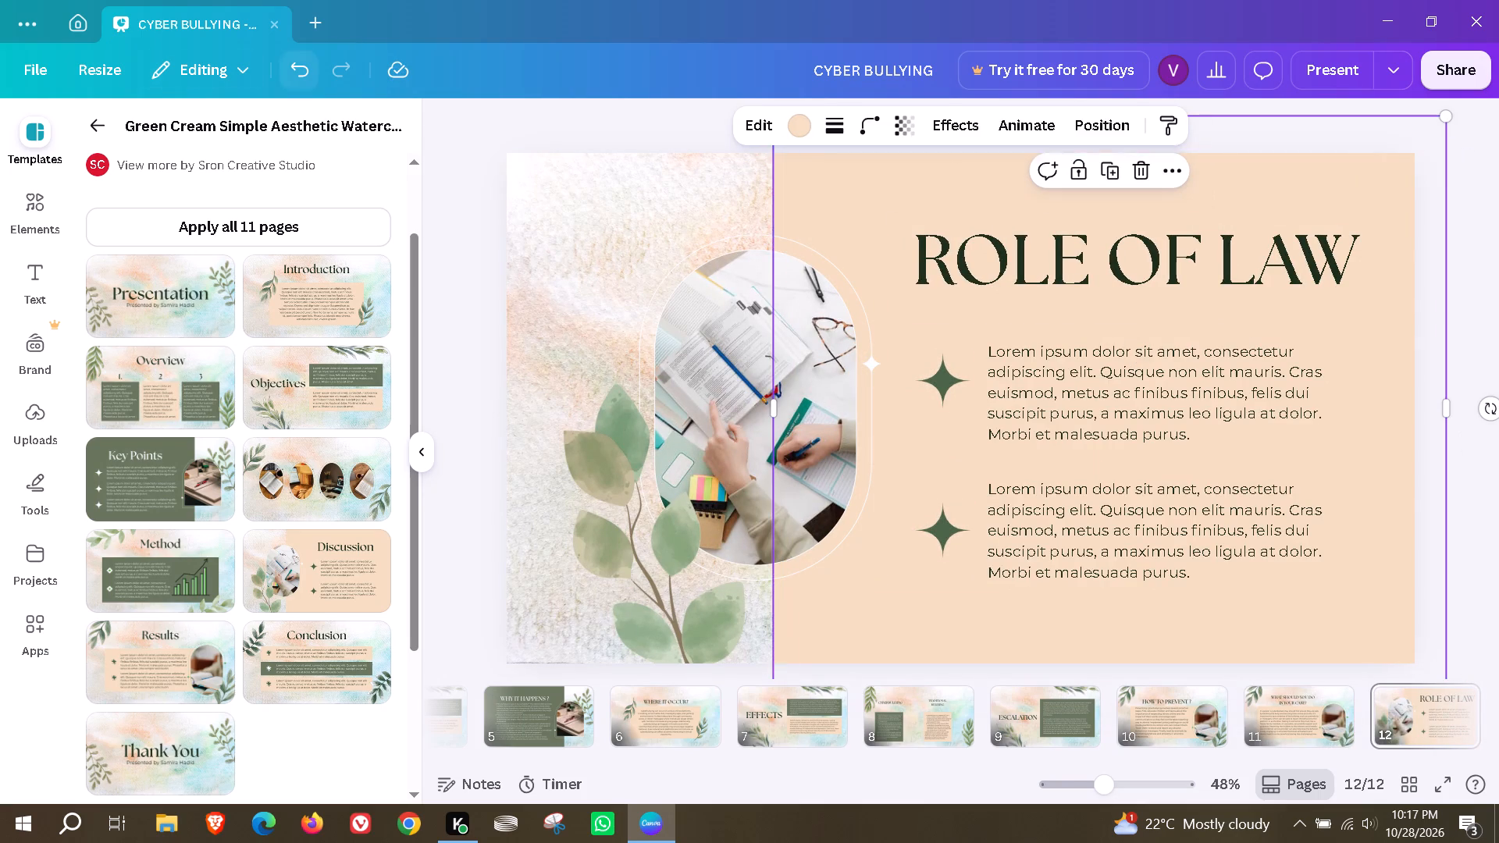
{"action": "left_click", "coordinate": [943, 533]}
{"action": "left_click", "coordinate": [974, 454]}
{"action": "left_click", "coordinate": [1091, 537]}
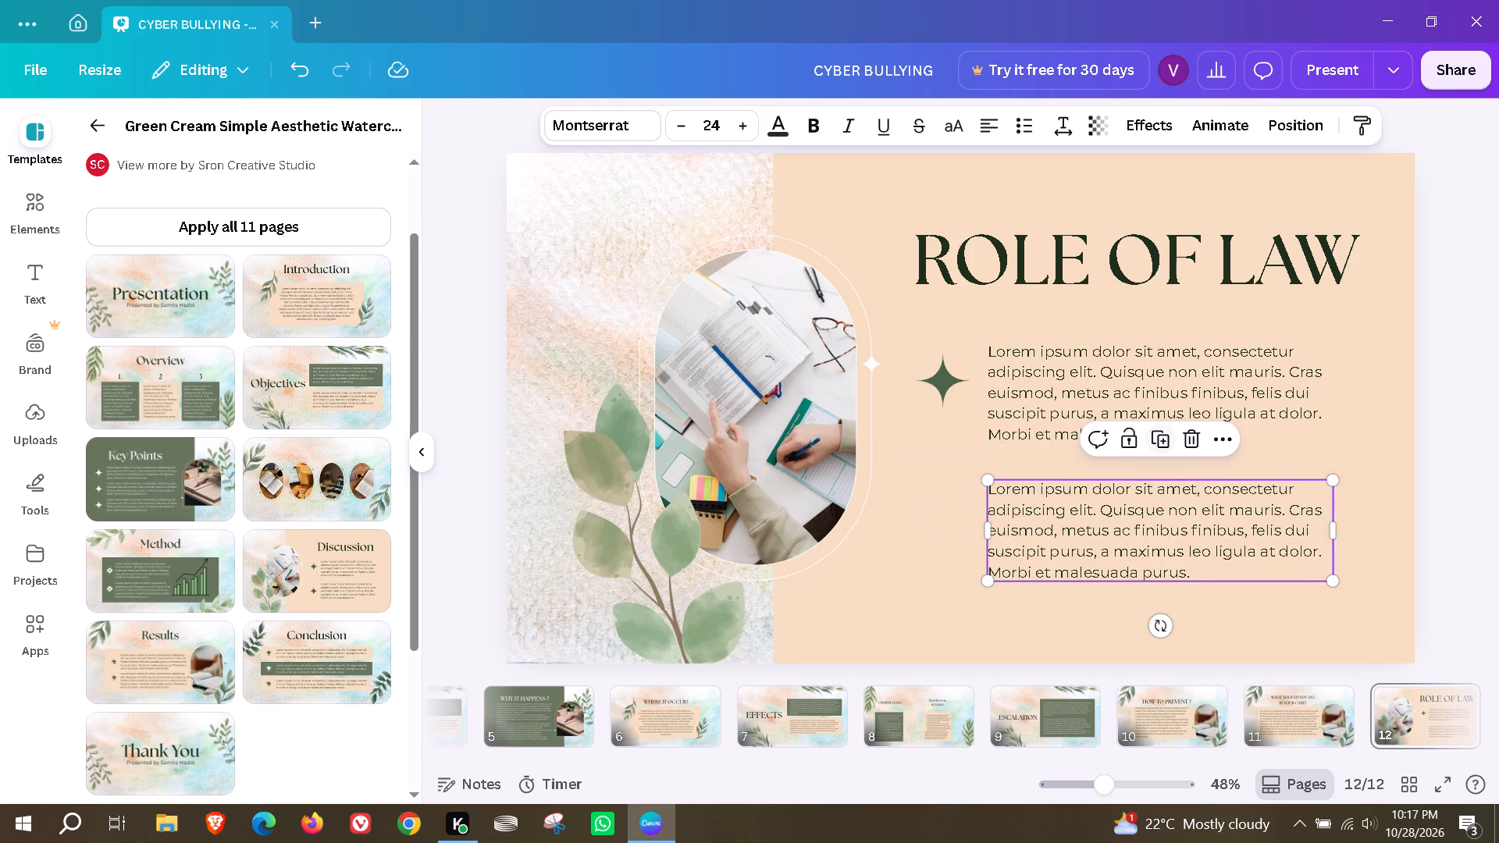
{"action": "left_click", "coordinate": [1195, 454]}
Replace the remaining paragraph with AI text from the prompt "generate 5-6 lines on what is the role of bystanders , law and reporting in cyberbullying".
{"action": "left_click", "coordinate": [961, 374]}
{"action": "double_click", "coordinate": [1090, 375]}
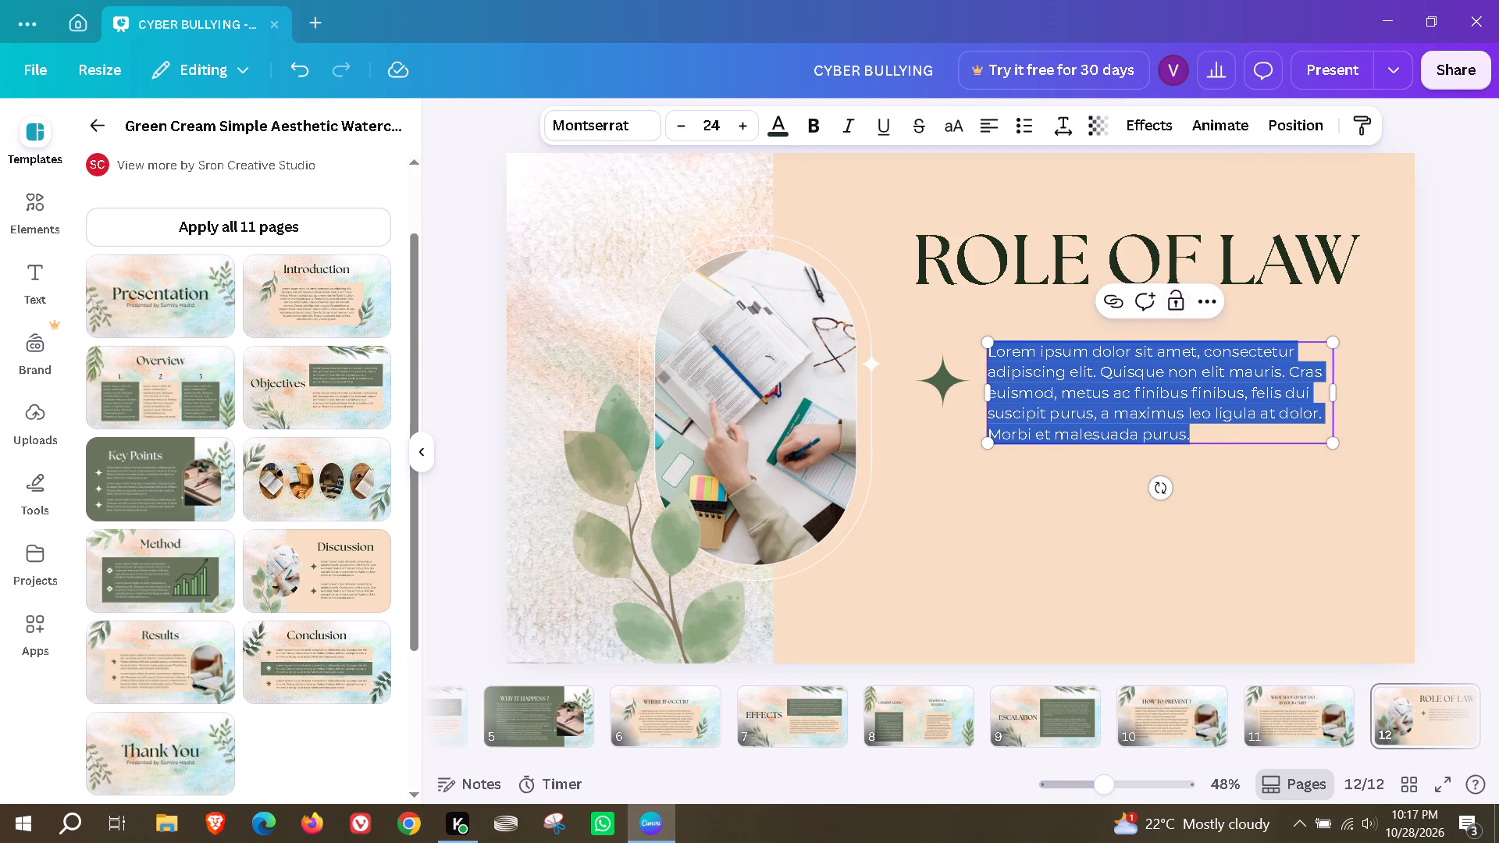
{"action": "left_click", "coordinate": [1197, 304]}
{"action": "scroll", "coordinate": [1273, 642], "scroll_direction": "down", "scroll_amount": 4}
{"action": "left_click", "coordinate": [1273, 755]}
{"action": "left_click", "coordinate": [1254, 362]}
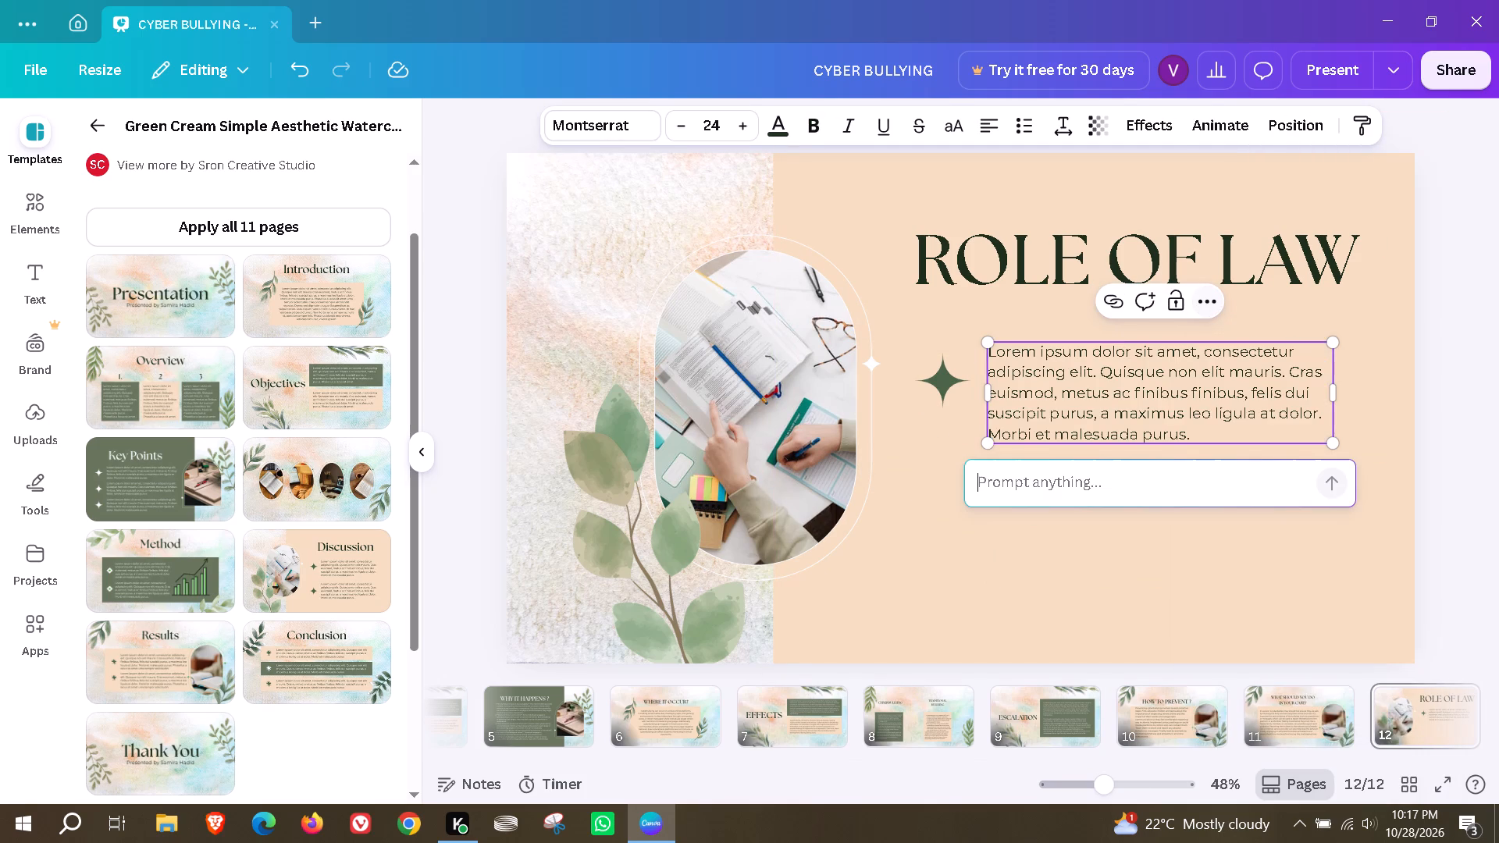
{"action": "type", "text": "generate"}
{"action": "key", "text": "space"}
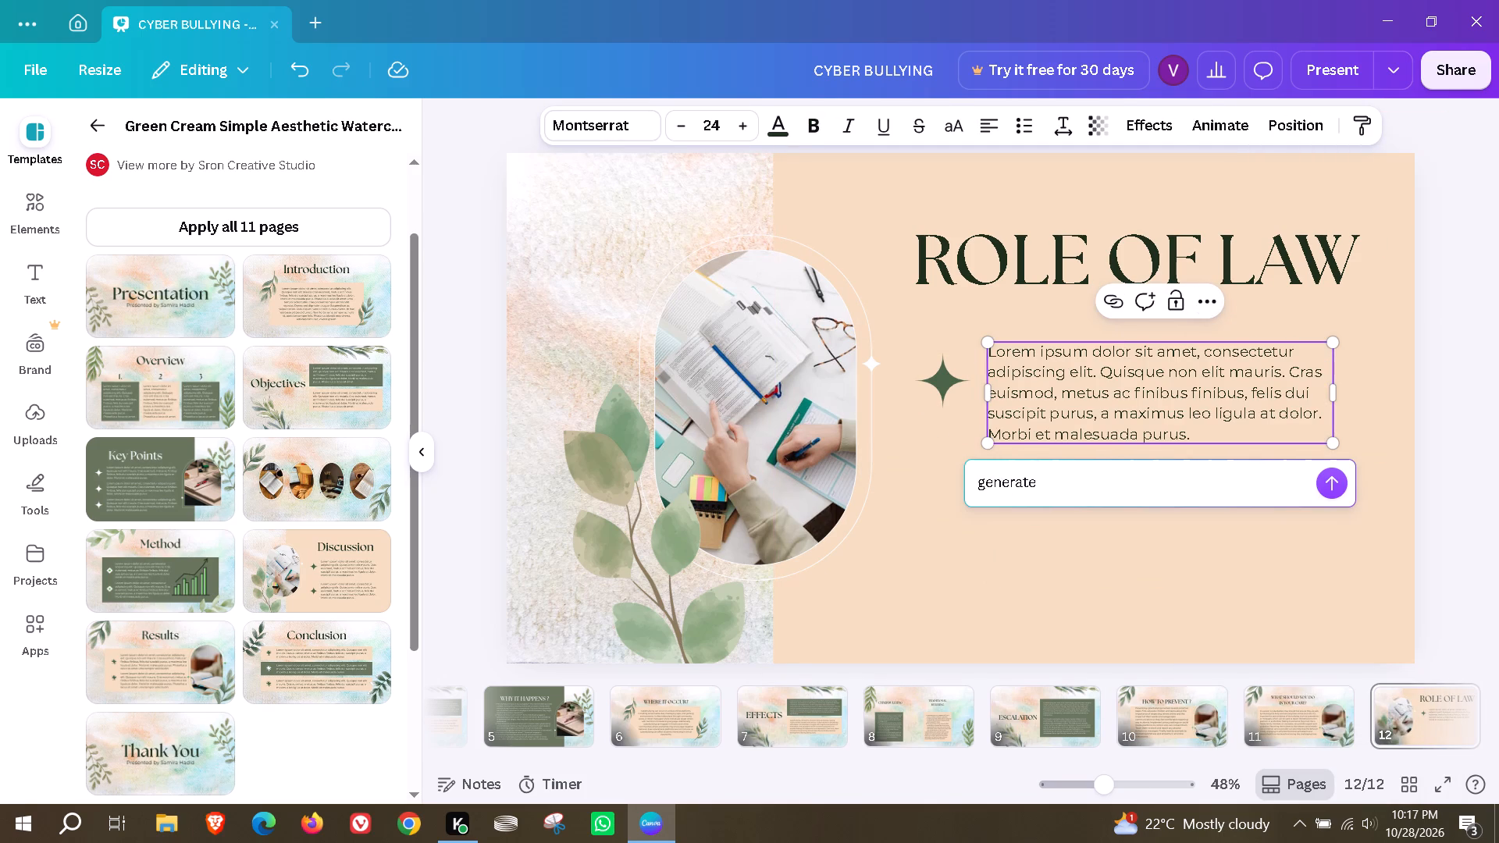
{"action": "type", "text": "5-6 liens"}
{"action": "key", "text": "space"}
{"action": "key", "text": "BackSpace"}
{"action": "key", "text": "BackSpace"}
{"action": "key", "text": "BackSpace"}
{"action": "key", "text": "BackSpace"}
{"action": "type", "text": "nes on"}
{"action": "key", "text": "space"}
{"action": "type", "text": "what is teh ro"}
{"action": "key", "text": "BackSpace"}
{"action": "key", "text": "BackSpace"}
{"action": "key", "text": "BackSpace"}
{"action": "key", "text": "BackSpace"}
{"action": "key", "text": "BackSpace"}
{"action": "type", "text": "hr e"}
{"action": "key", "text": "BackSpace"}
{"action": "key", "text": "BackSpace"}
{"action": "key", "text": "BackSpace"}
{"action": "type", "text": "e roe"}
{"action": "key", "text": "BackSpace"}
{"action": "type", "text": "le of"}
{"action": "key", "text": "space"}
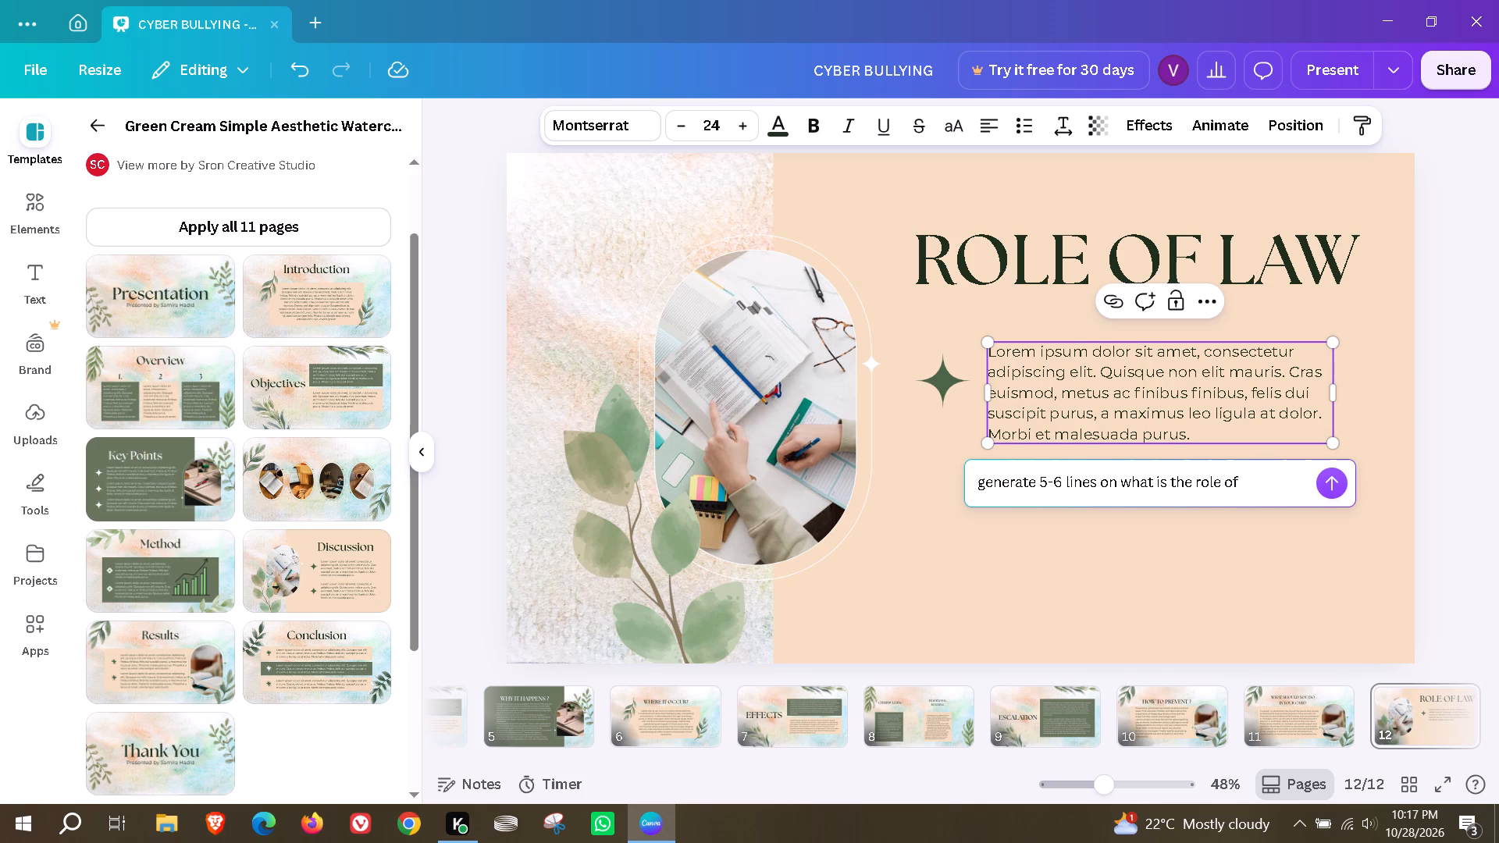
{"action": "type", "text": "bystadne"}
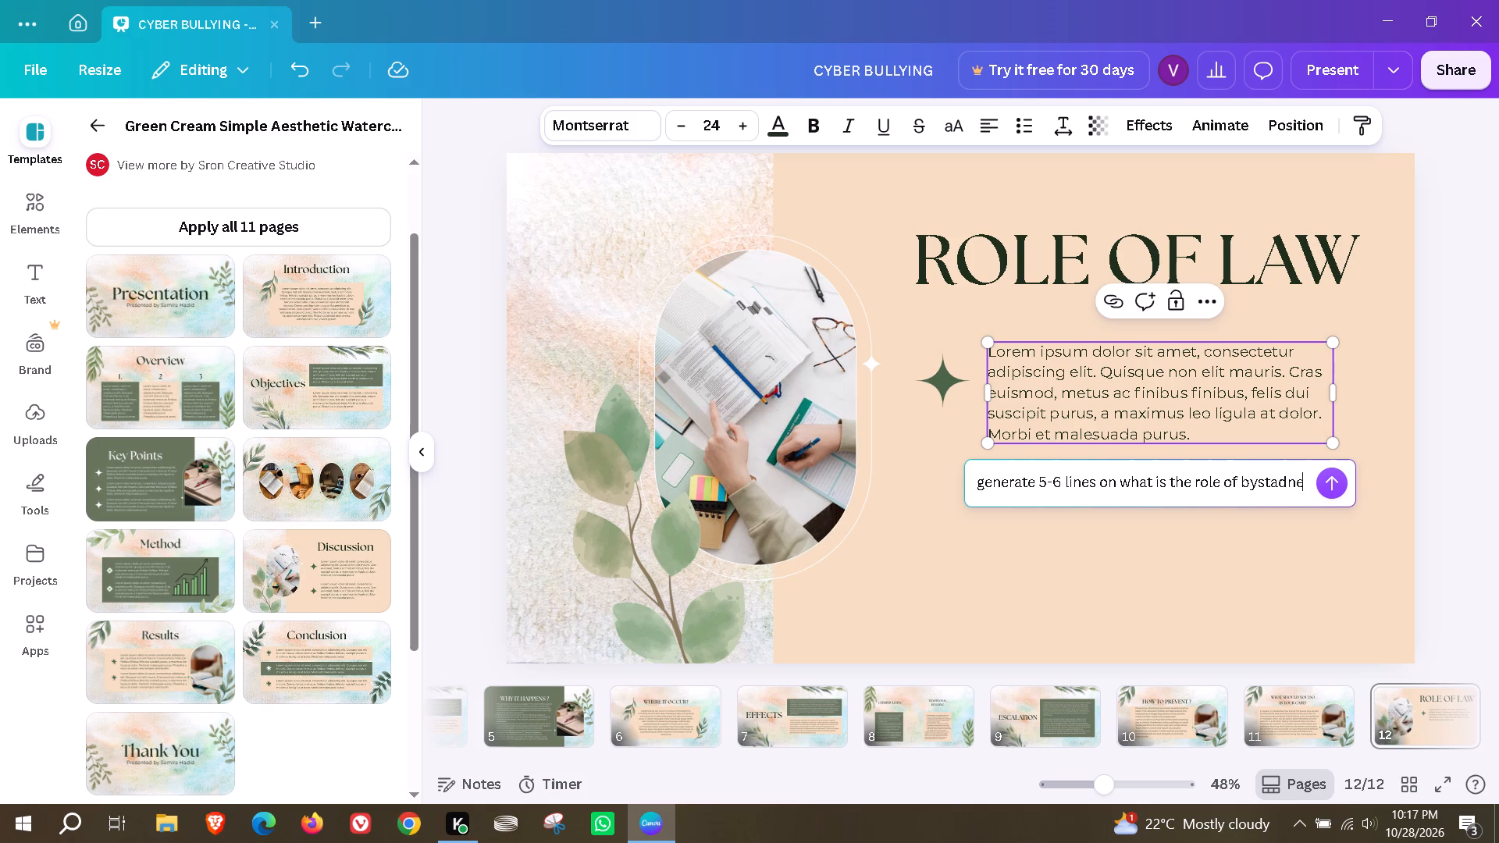
{"action": "key", "text": "BackSpace"}
{"action": "key", "text": "BackSpace"}
{"action": "key", "text": "BackSpace"}
{"action": "type", "text": "ne"}
{"action": "key", "text": "BackSpace"}
{"action": "type", "text": "ders , law and"}
{"action": "key", "text": "space"}
{"action": "type", "text": "reporting"}
{"action": "key", "text": "space"}
{"action": "type", "text": "in cyberbull"}
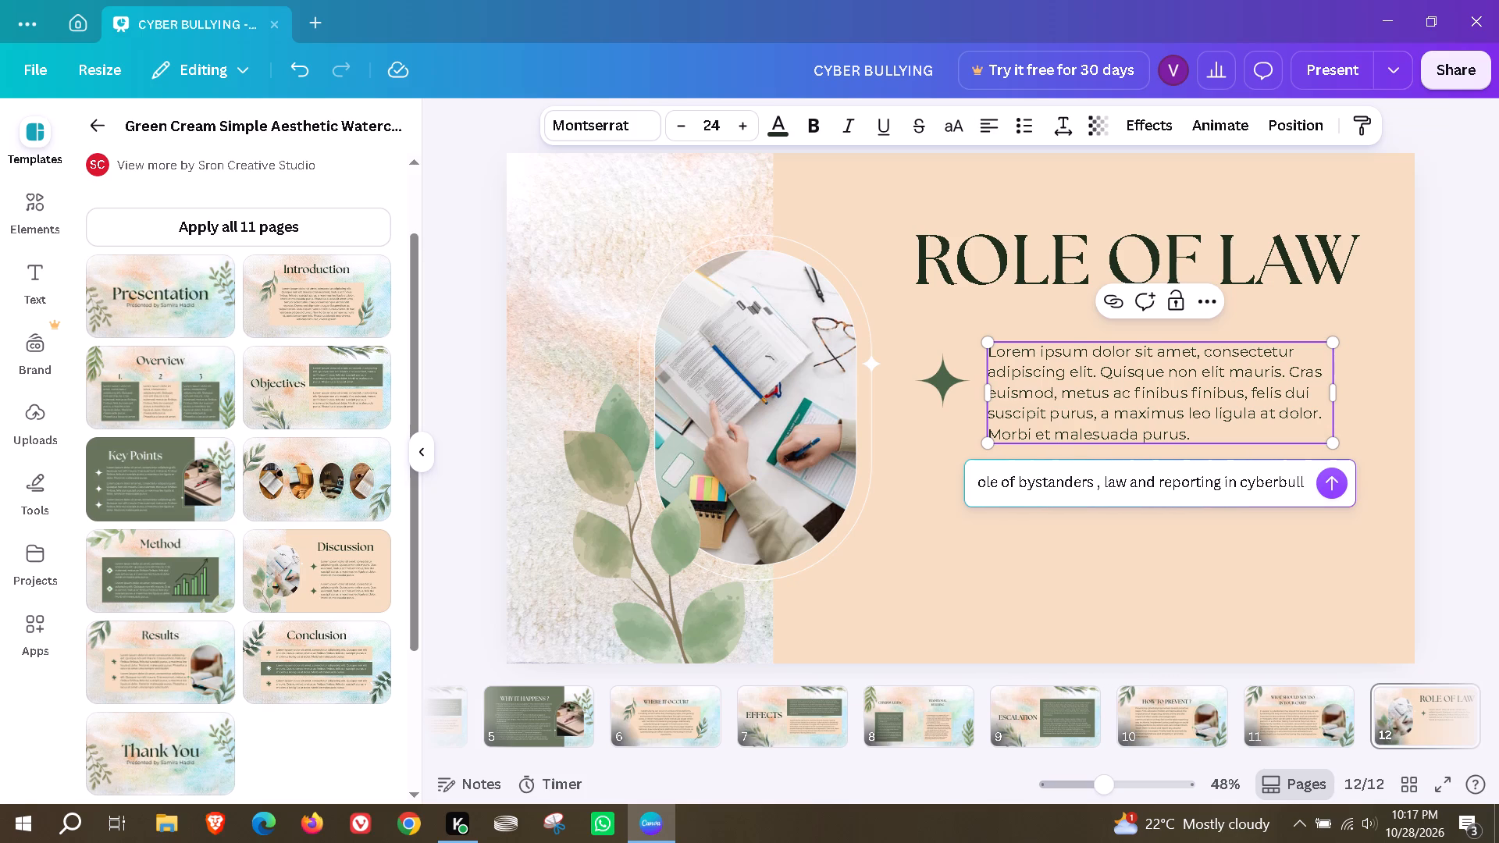
{"action": "type", "text": "ying"}
{"action": "key", "text": "Return"}
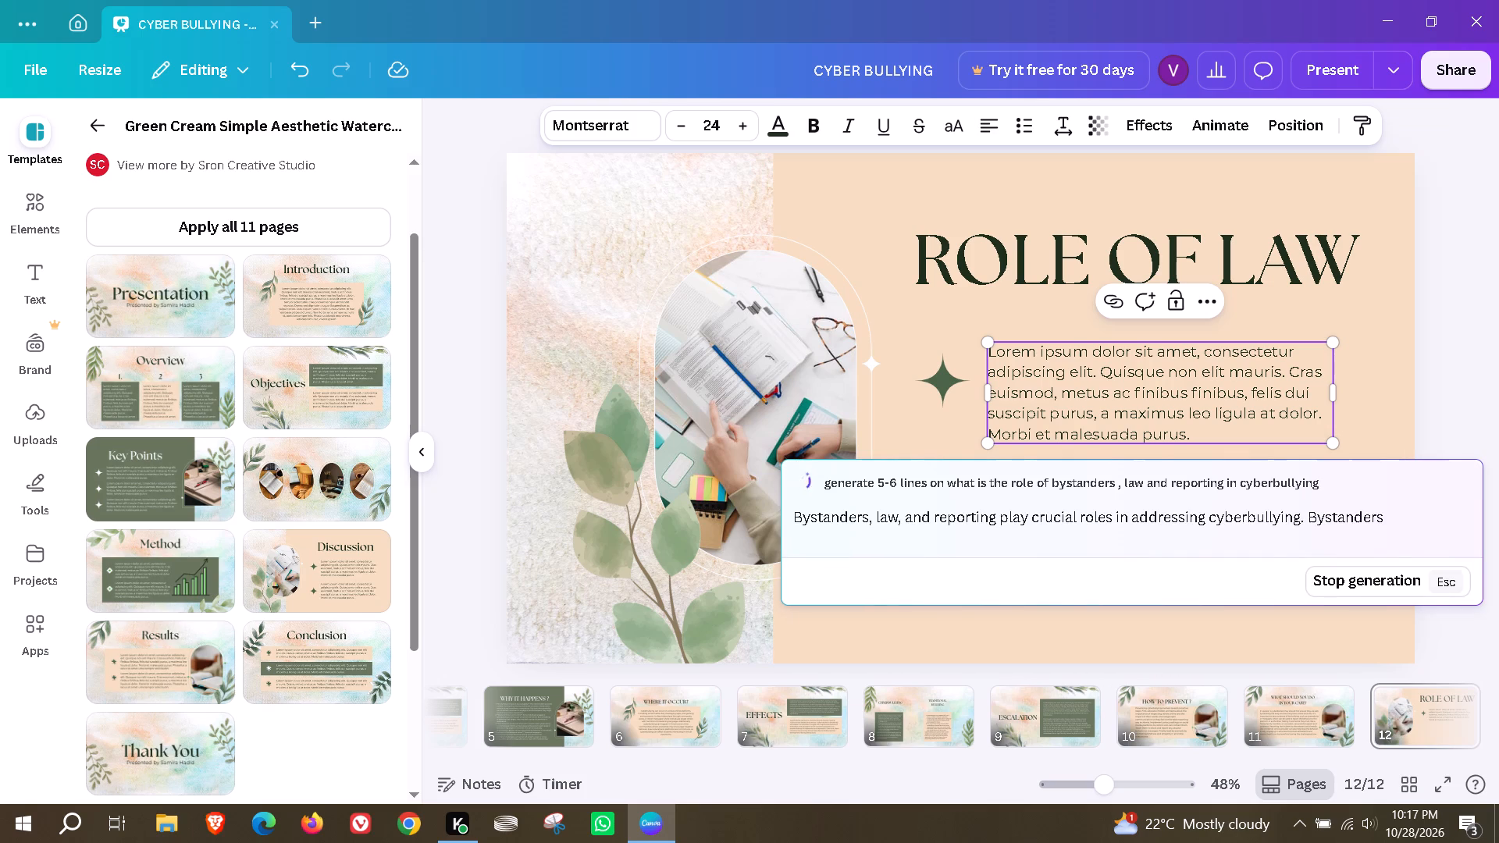
{"action": "left_click", "coordinate": [1403, 562]}
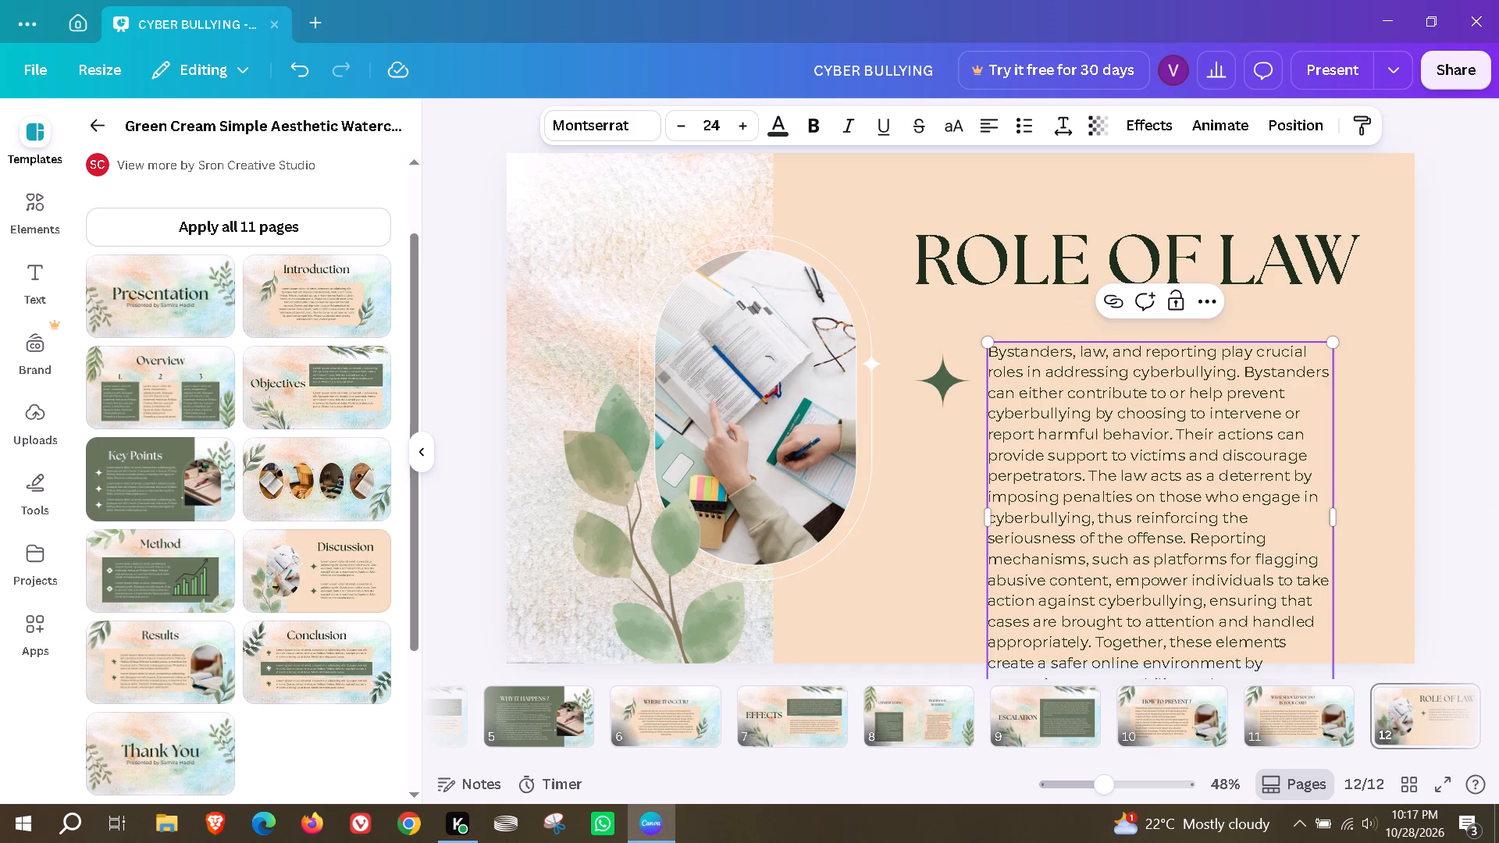
Widen the generated paragraph so it fits on the page, and shift it and the star icon slightly left.
{"action": "left_click", "coordinate": [1332, 514]}
{"action": "left_click_drag", "start_coordinate": [1336, 514], "coordinate": [1423, 513]}
{"action": "left_click", "coordinate": [924, 503]}
{"action": "left_click_drag", "start_coordinate": [1166, 502], "coordinate": [1151, 500]}
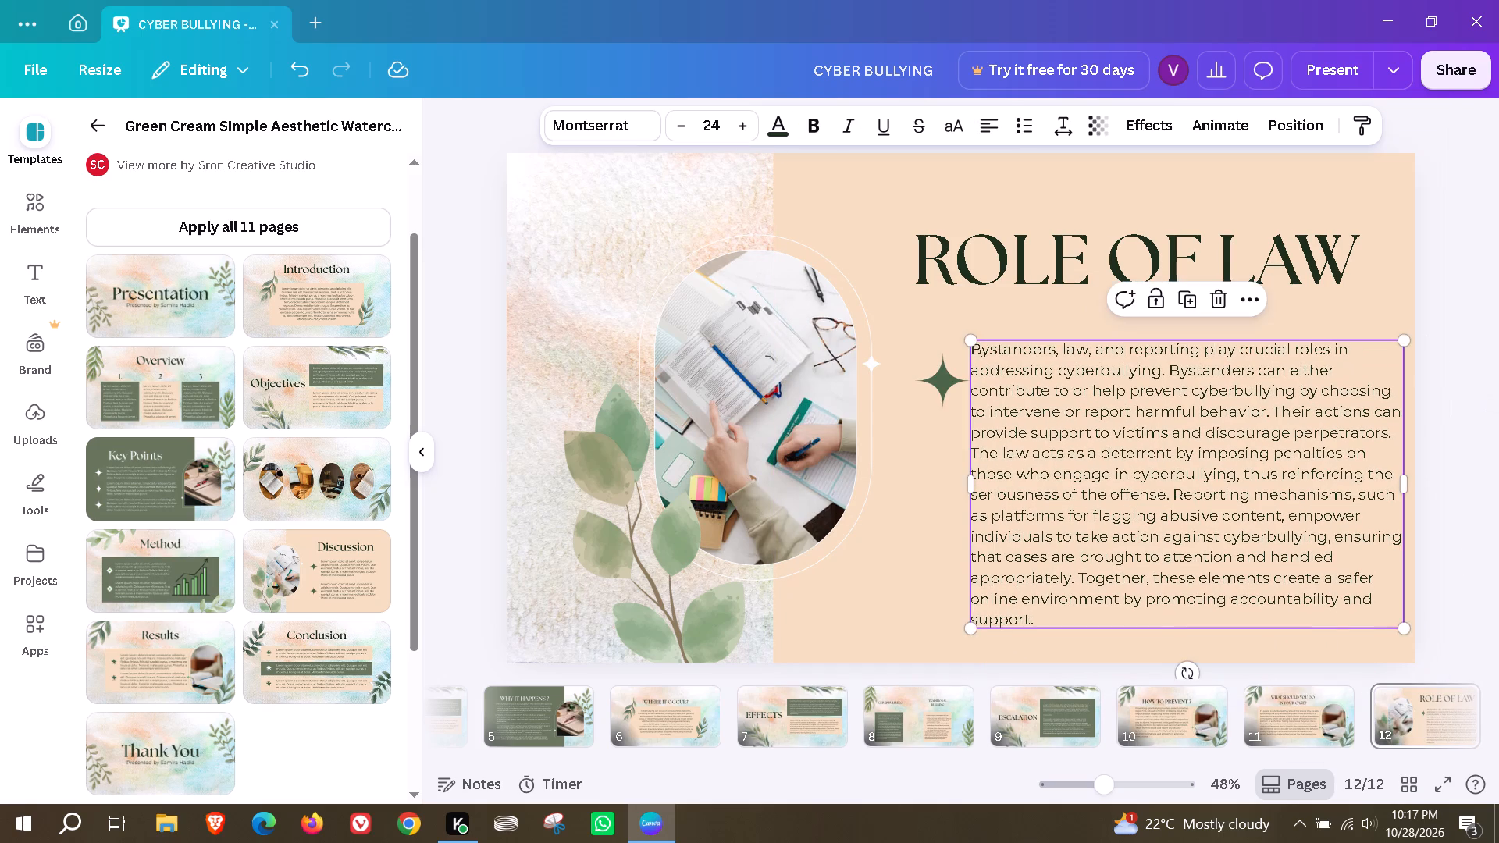
{"action": "left_click_drag", "start_coordinate": [952, 394], "coordinate": [924, 376]}
{"action": "left_click_drag", "start_coordinate": [1205, 461], "coordinate": [1174, 456]}
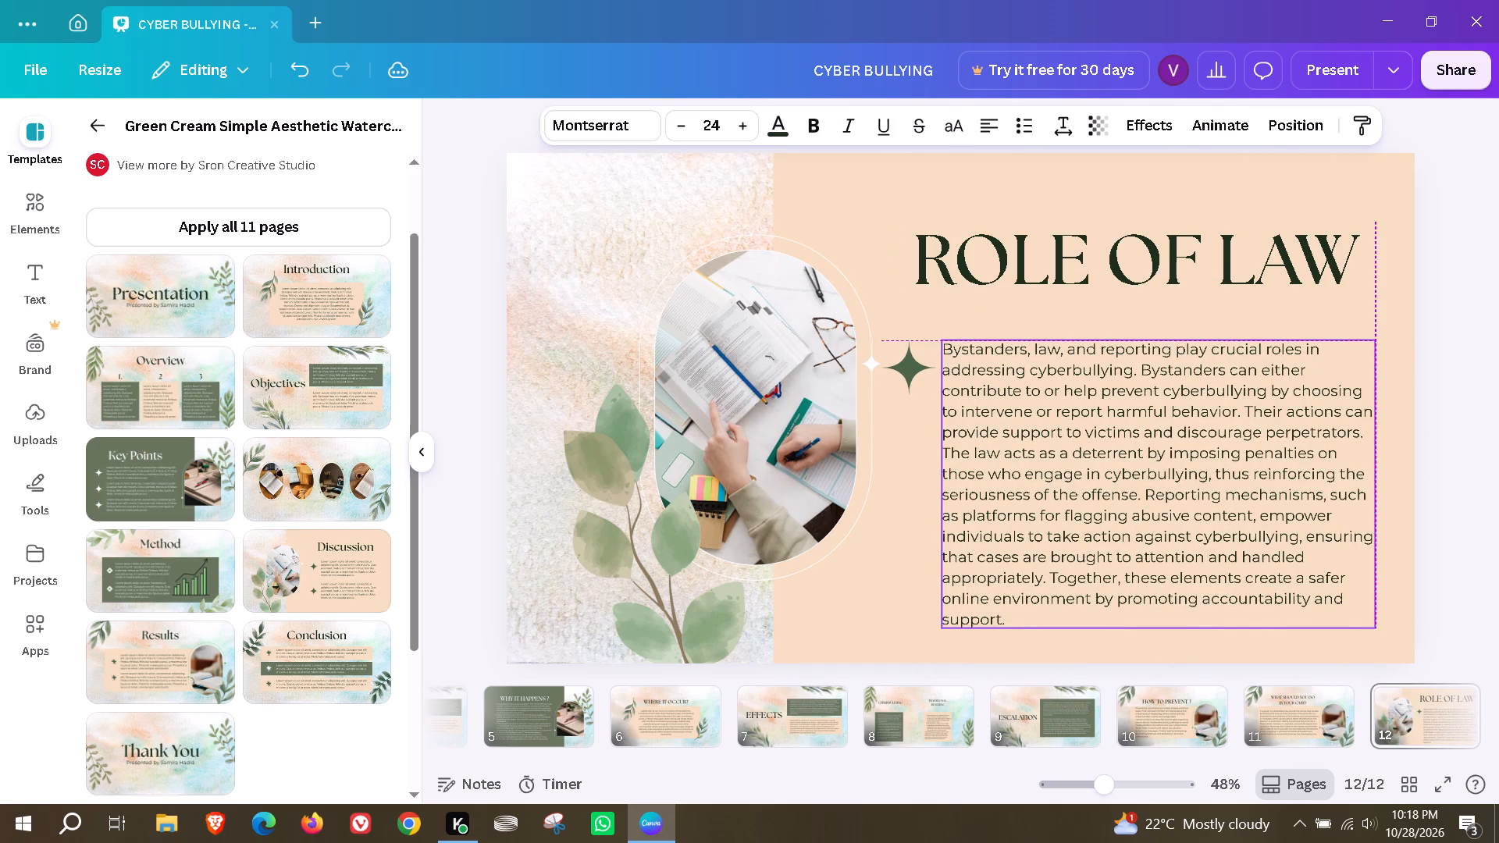
{"action": "left_click_drag", "start_coordinate": [1174, 456], "coordinate": [1185, 457]}
Shrink the "ROLE OF LAW" title to about size 62.4 and center it just above the paragraph.
{"action": "left_click_drag", "start_coordinate": [1309, 237], "coordinate": [1322, 260]}
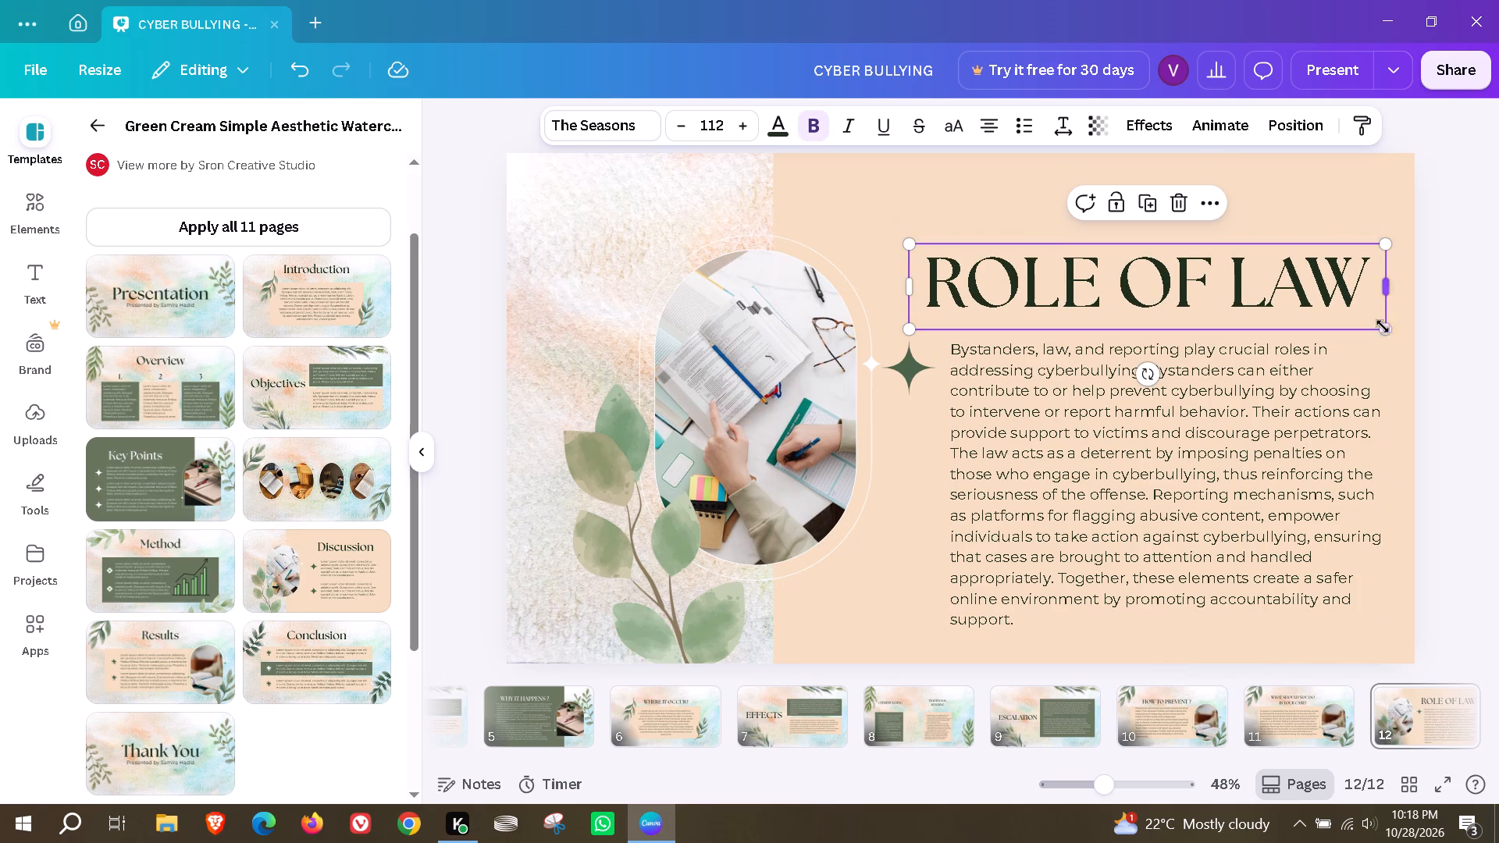
{"action": "left_click_drag", "start_coordinate": [1382, 328], "coordinate": [1170, 292]}
{"action": "left_click_drag", "start_coordinate": [1081, 265], "coordinate": [1190, 304]}
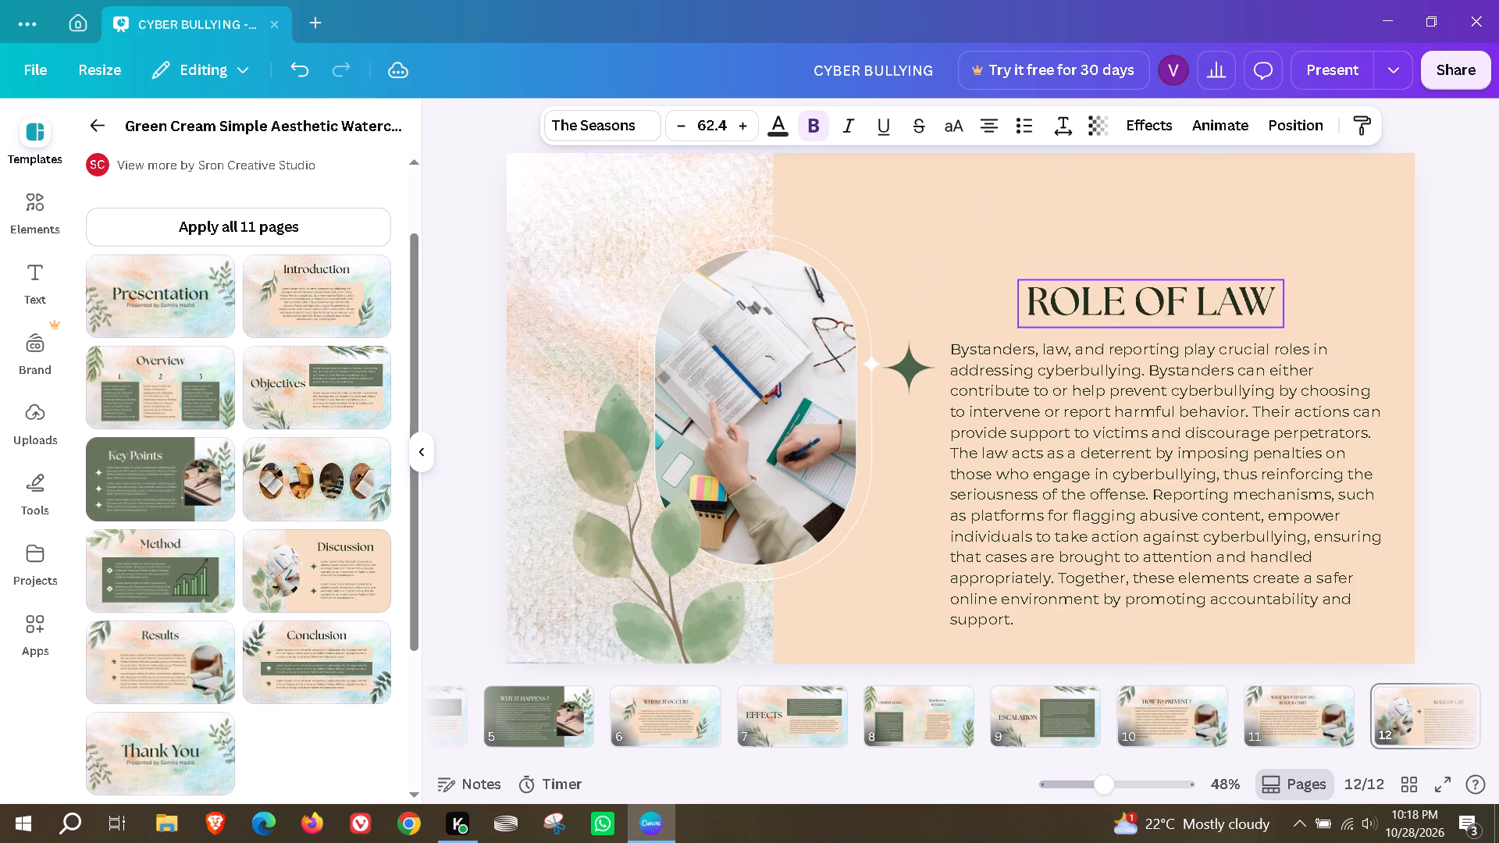
{"action": "left_click_drag", "start_coordinate": [1190, 304], "coordinate": [1207, 304]}
Nudge the star icon slightly right and raise the title and paragraph to balance them vertically on the cream panel.
{"action": "left_click_drag", "start_coordinate": [1177, 411], "coordinate": [1185, 412]}
{"action": "left_click_drag", "start_coordinate": [918, 362], "coordinate": [926, 362]}
{"action": "left_click", "coordinate": [1066, 229]}
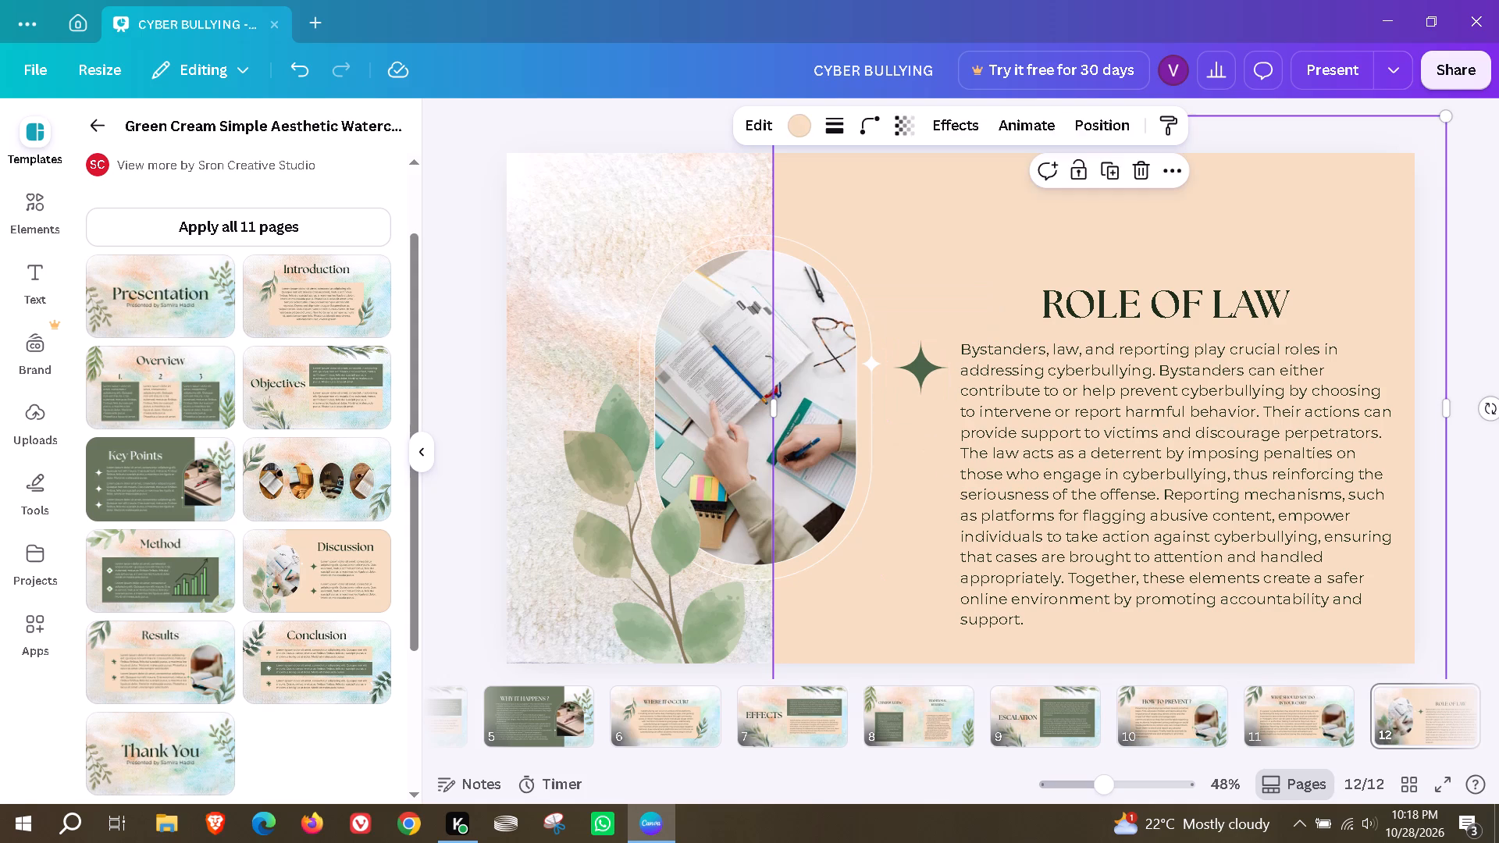
{"action": "left_click_drag", "start_coordinate": [1123, 308], "coordinate": [1109, 268]}
{"action": "left_click_drag", "start_coordinate": [1159, 431], "coordinate": [1143, 397]}
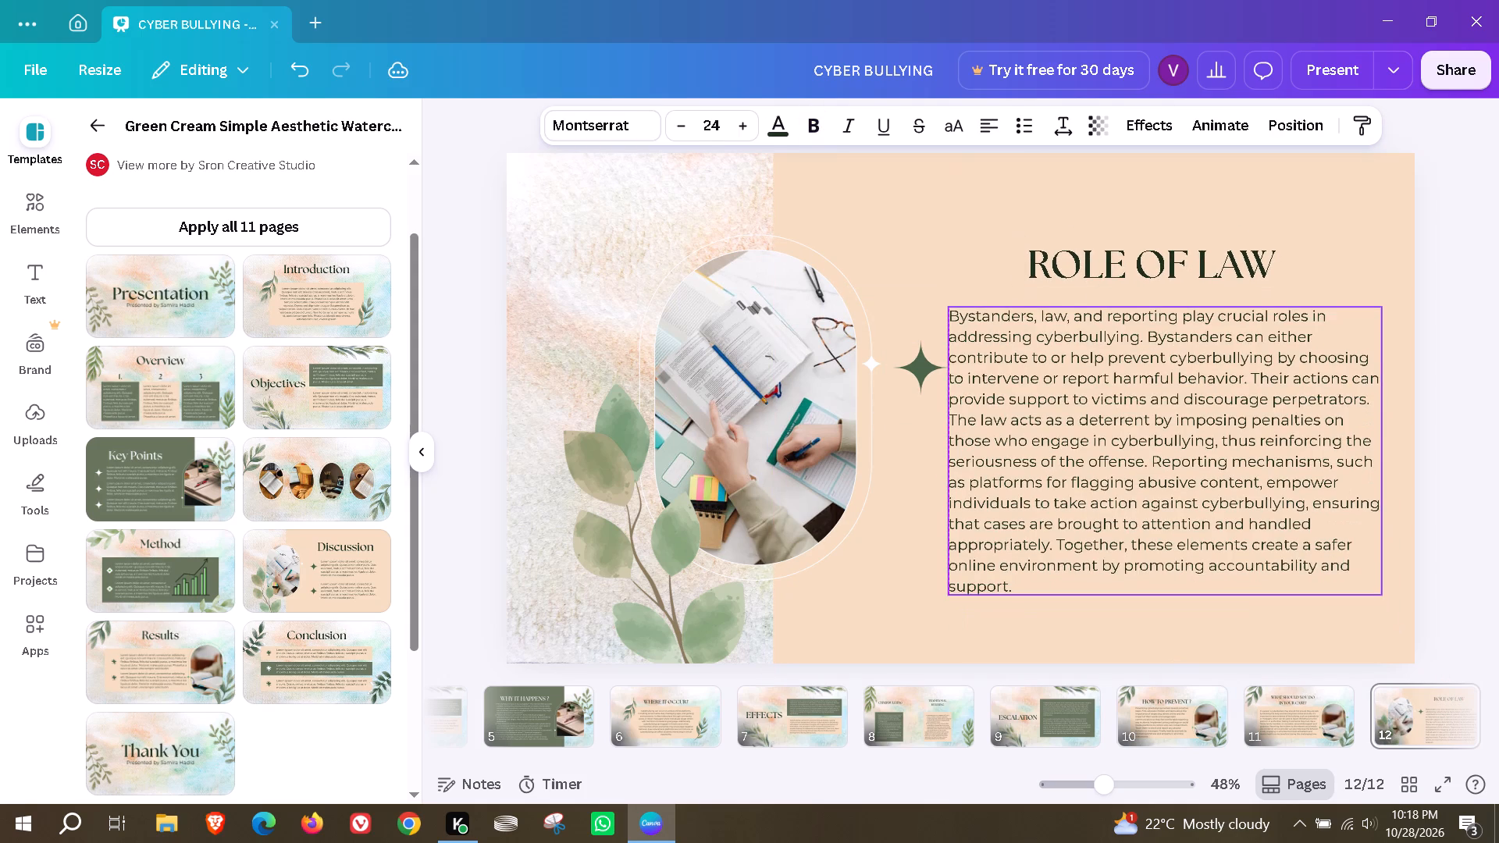
{"action": "left_click_drag", "start_coordinate": [1143, 397], "coordinate": [1134, 397]}
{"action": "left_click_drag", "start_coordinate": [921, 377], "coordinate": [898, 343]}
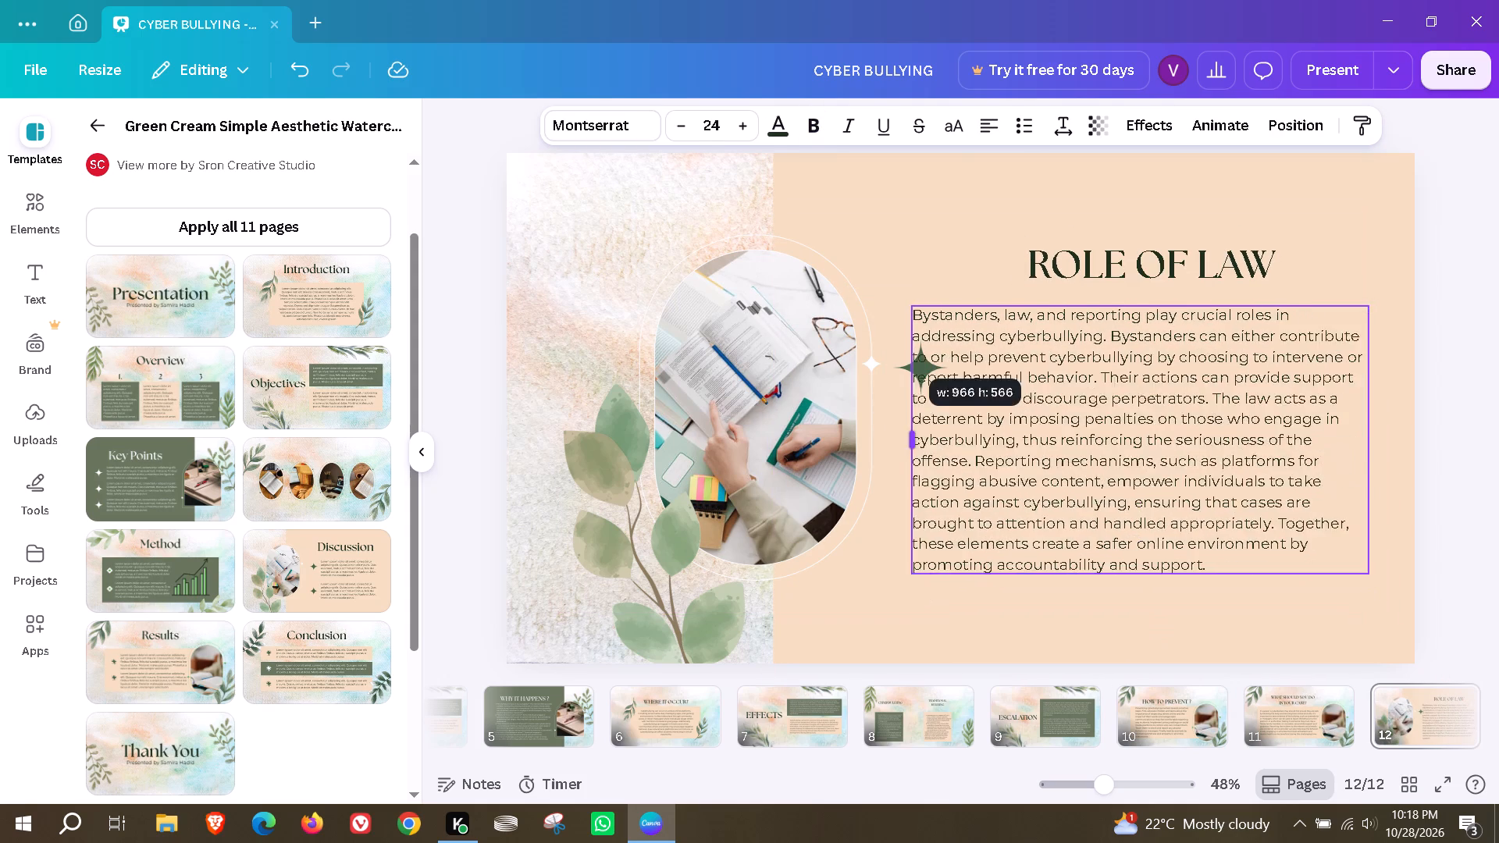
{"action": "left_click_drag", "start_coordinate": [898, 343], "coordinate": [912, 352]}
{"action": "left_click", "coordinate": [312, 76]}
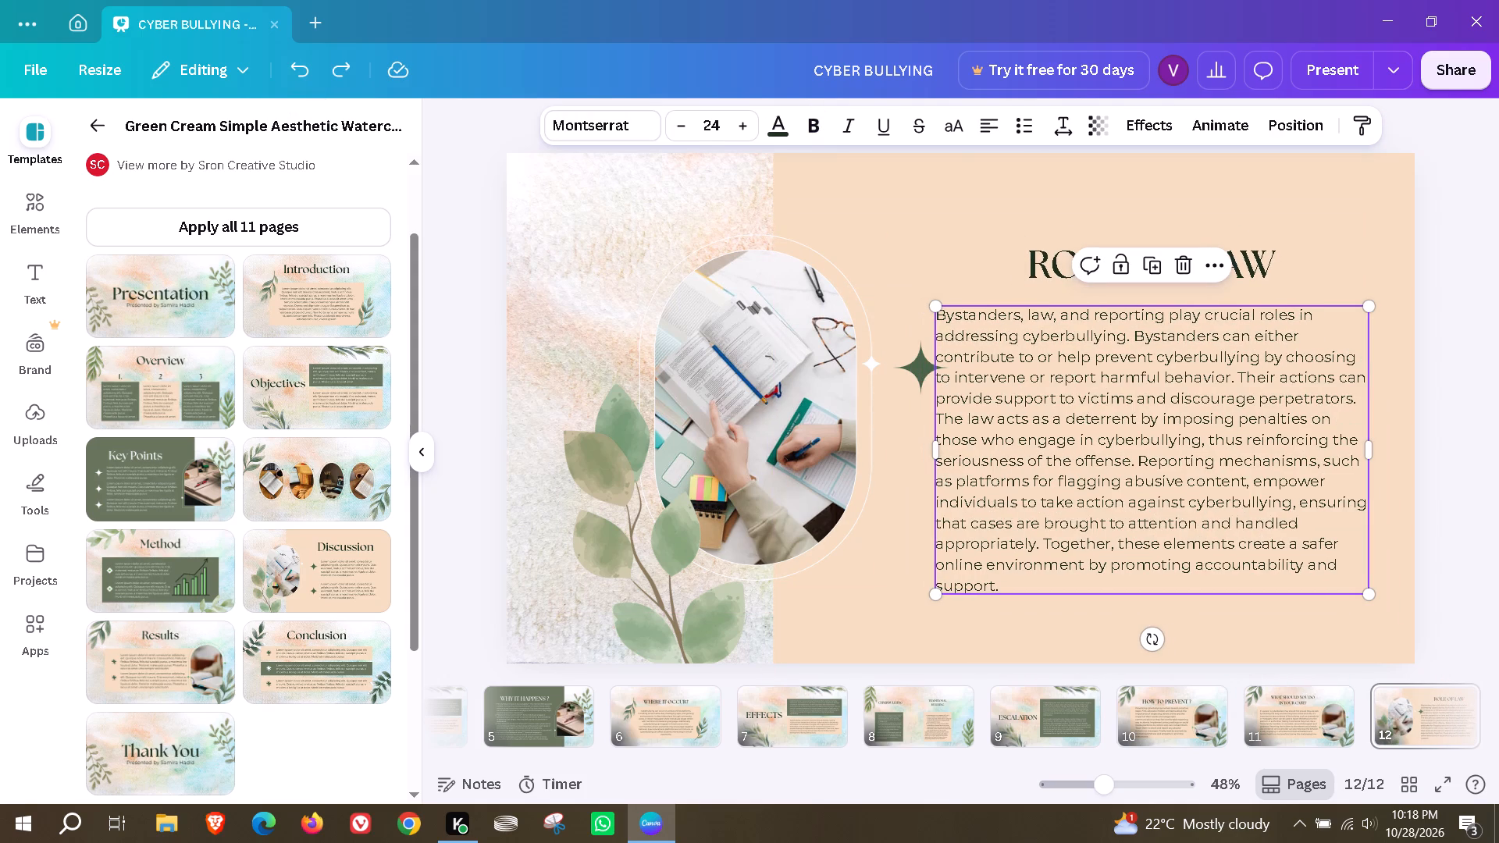
Move the star icon up and slightly left so it sits beside the paragraph's first line.
{"action": "left_click", "coordinate": [889, 428]}
{"action": "left_click_drag", "start_coordinate": [912, 365], "coordinate": [908, 342]}
{"action": "left_click_drag", "start_coordinate": [906, 336], "coordinate": [888, 312]}
{"action": "left_click_drag", "start_coordinate": [931, 351], "coordinate": [913, 338]}
{"action": "left_click", "coordinate": [1122, 419]}
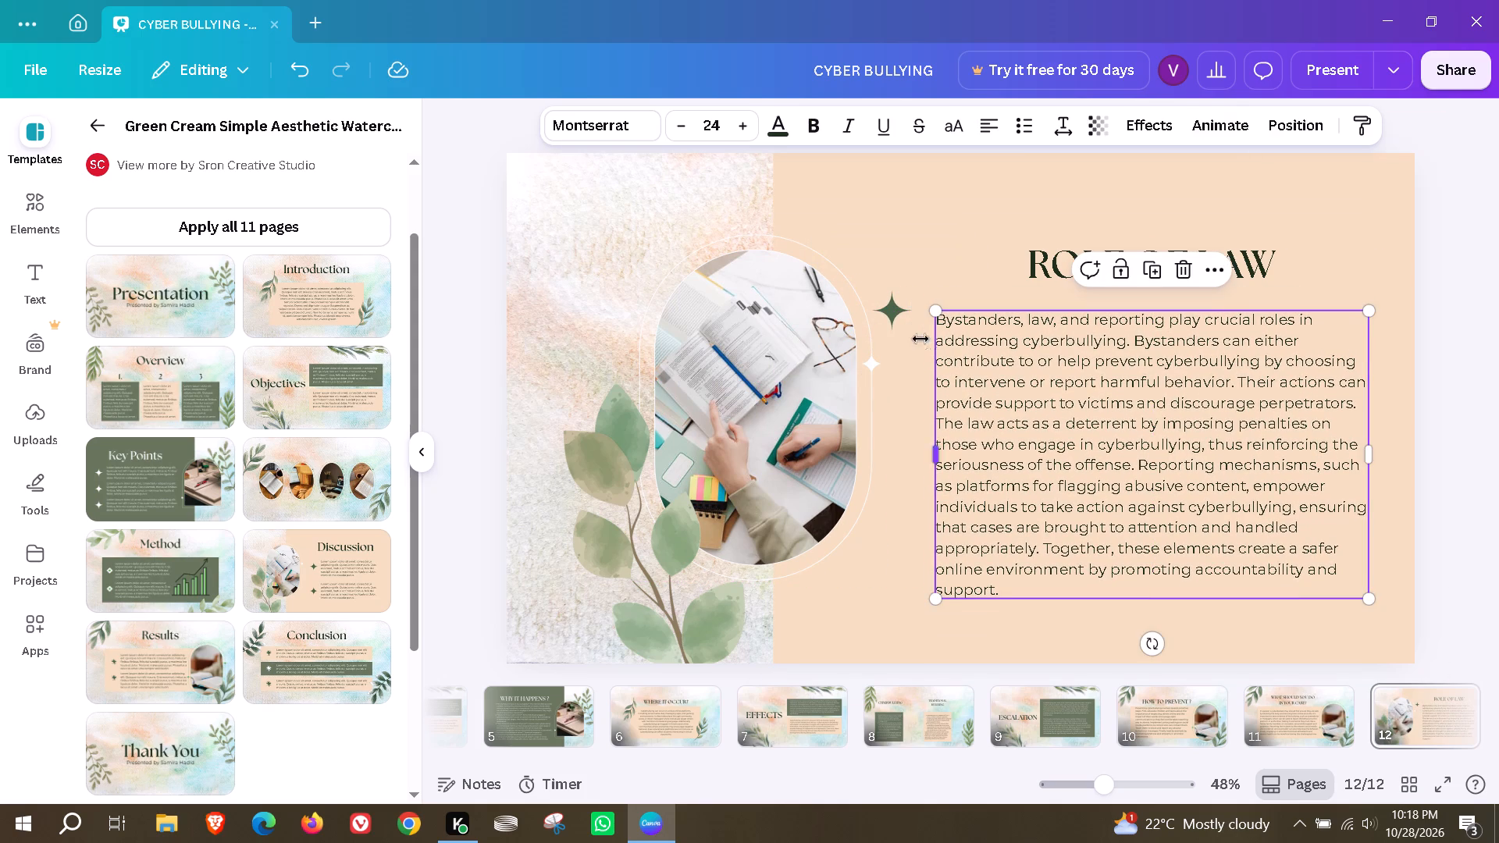
{"action": "left_click_drag", "start_coordinate": [891, 319], "coordinate": [896, 334]}
{"action": "left_click", "coordinate": [977, 201]}
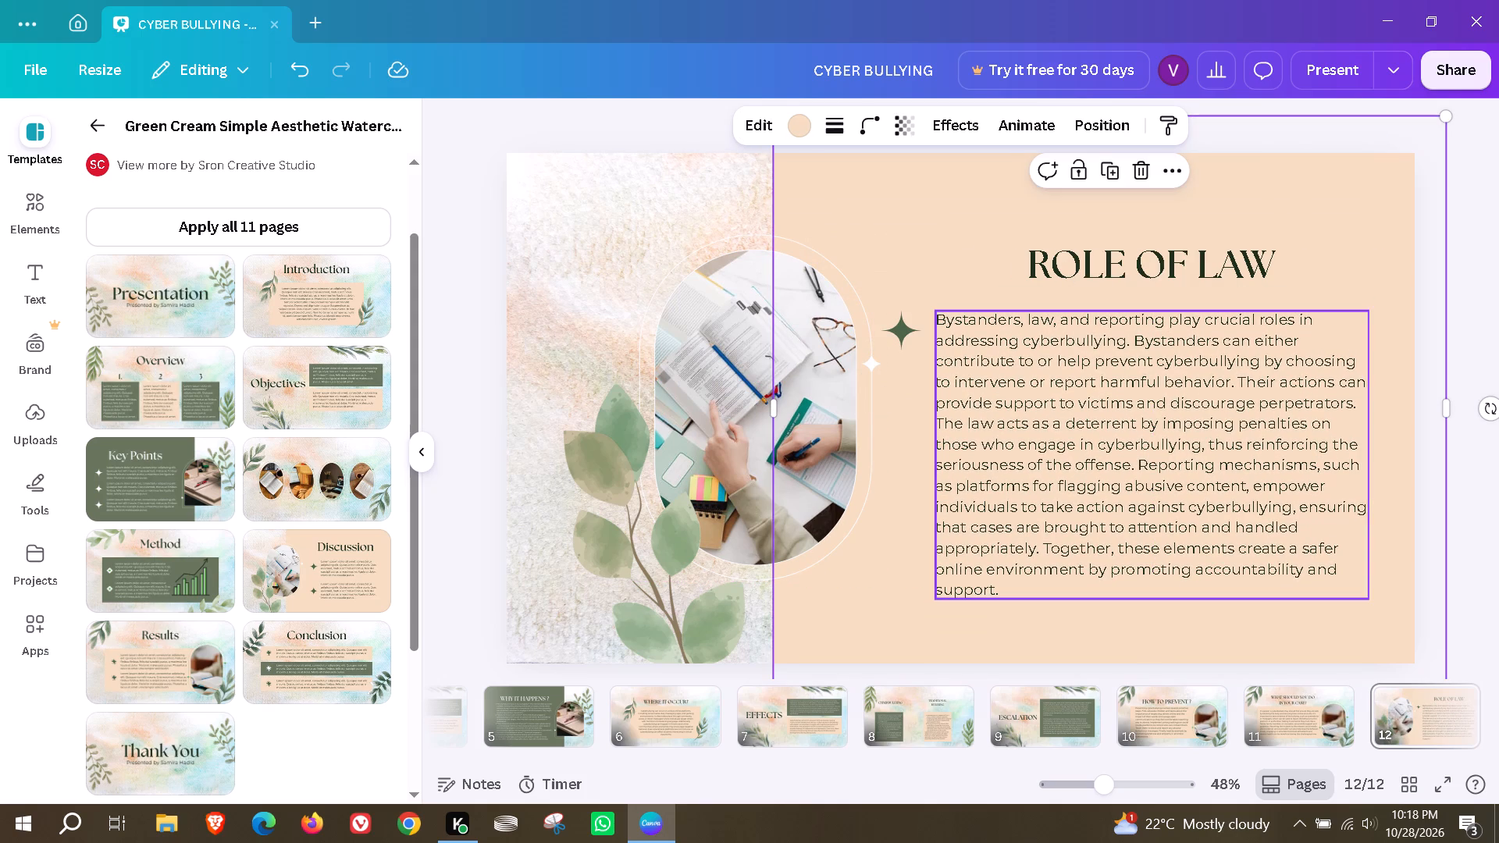
Add the template's Results layout as page 13 and retitle it "CONCLUSION".
{"action": "scroll", "coordinate": [1353, 722], "scroll_direction": "down", "scroll_amount": 3}
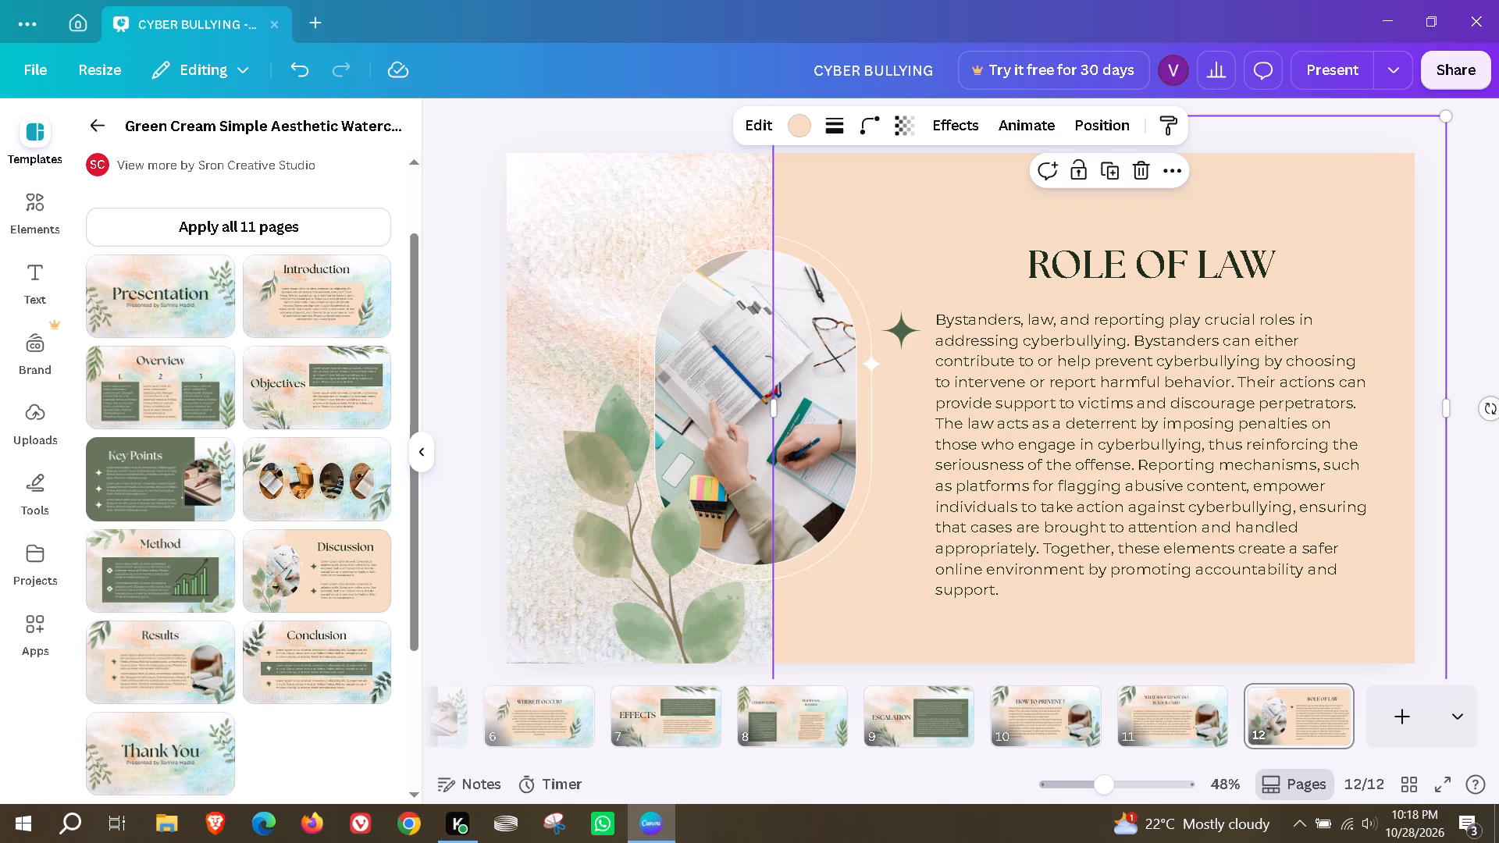
{"action": "scroll", "coordinate": [265, 672], "scroll_direction": "down", "scroll_amount": 2}
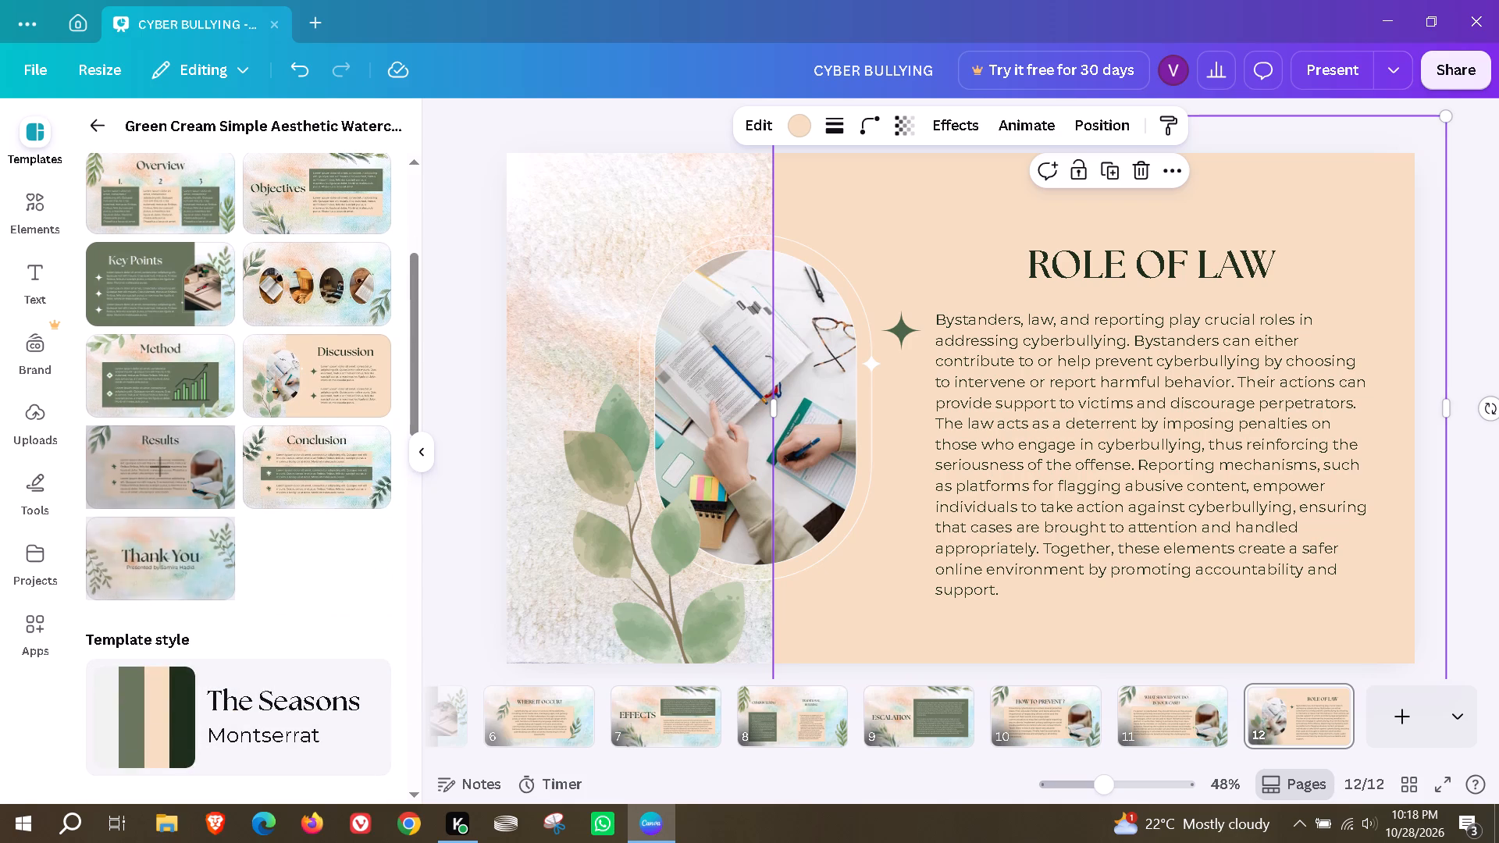
{"action": "left_click", "coordinate": [172, 467]}
{"action": "left_click", "coordinate": [862, 481]}
{"action": "double_click", "coordinate": [883, 237]}
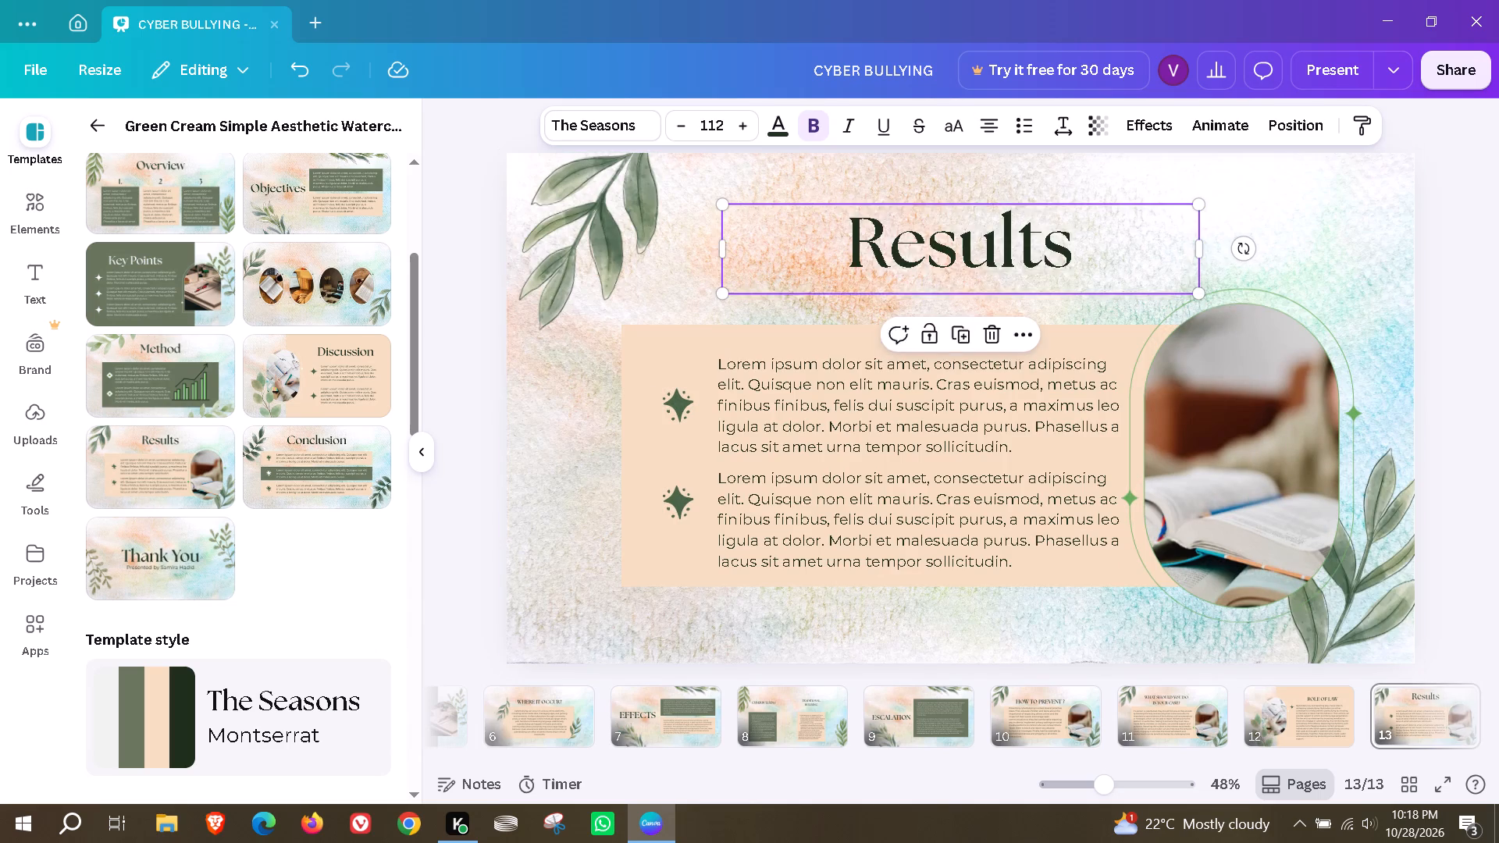
{"action": "type", "text": "CONCLUSION"}
Delete both star icons and the lower placeholder paragraph from the Conclusion page.
{"action": "left_click", "coordinate": [688, 407]}
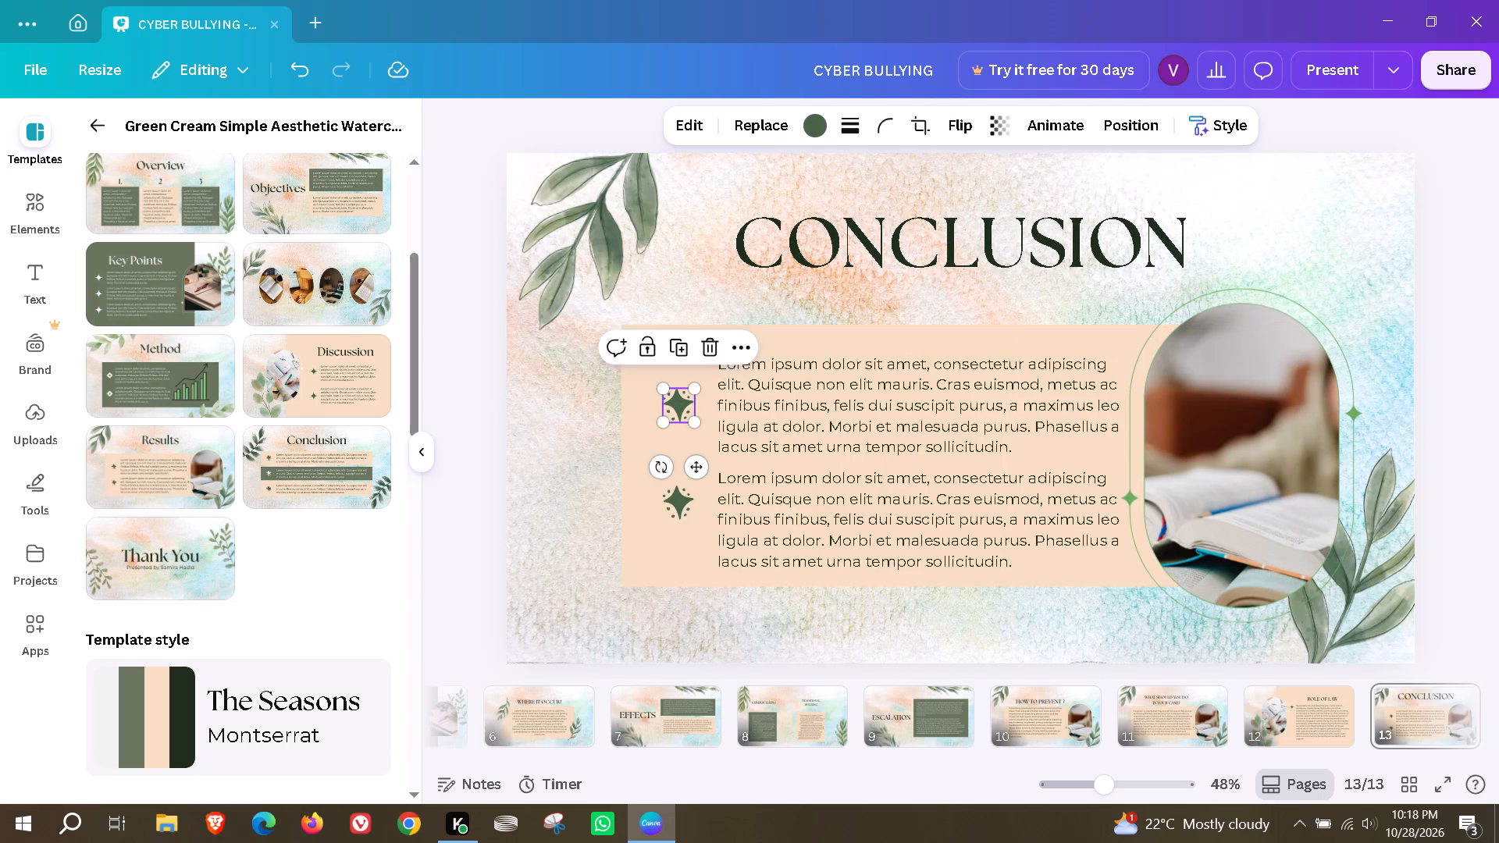
{"action": "left_click", "coordinate": [715, 342]}
{"action": "left_click", "coordinate": [682, 497]}
{"action": "left_click", "coordinate": [719, 447]}
{"action": "left_click", "coordinate": [797, 512]}
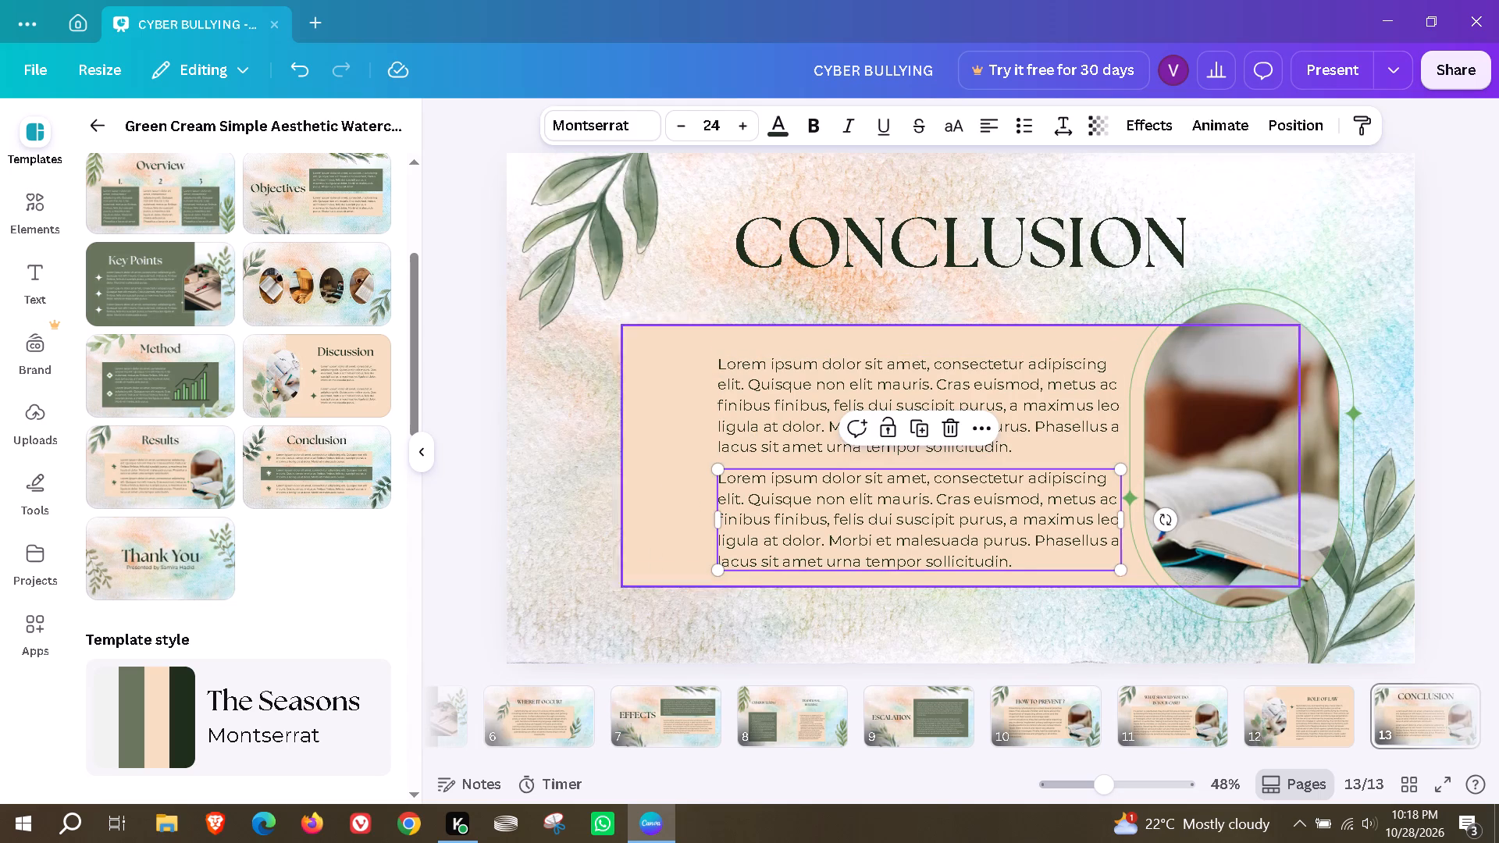
{"action": "left_click", "coordinate": [940, 437]}
Replace the remaining paragraph with Magic Write text from the prompt "conclude in 5 lines how should me make internet safe from cyberbullying".
{"action": "double_click", "coordinate": [933, 404]}
{"action": "left_click", "coordinate": [974, 315]}
{"action": "scroll", "coordinate": [1034, 630], "scroll_direction": "down", "scroll_amount": 4}
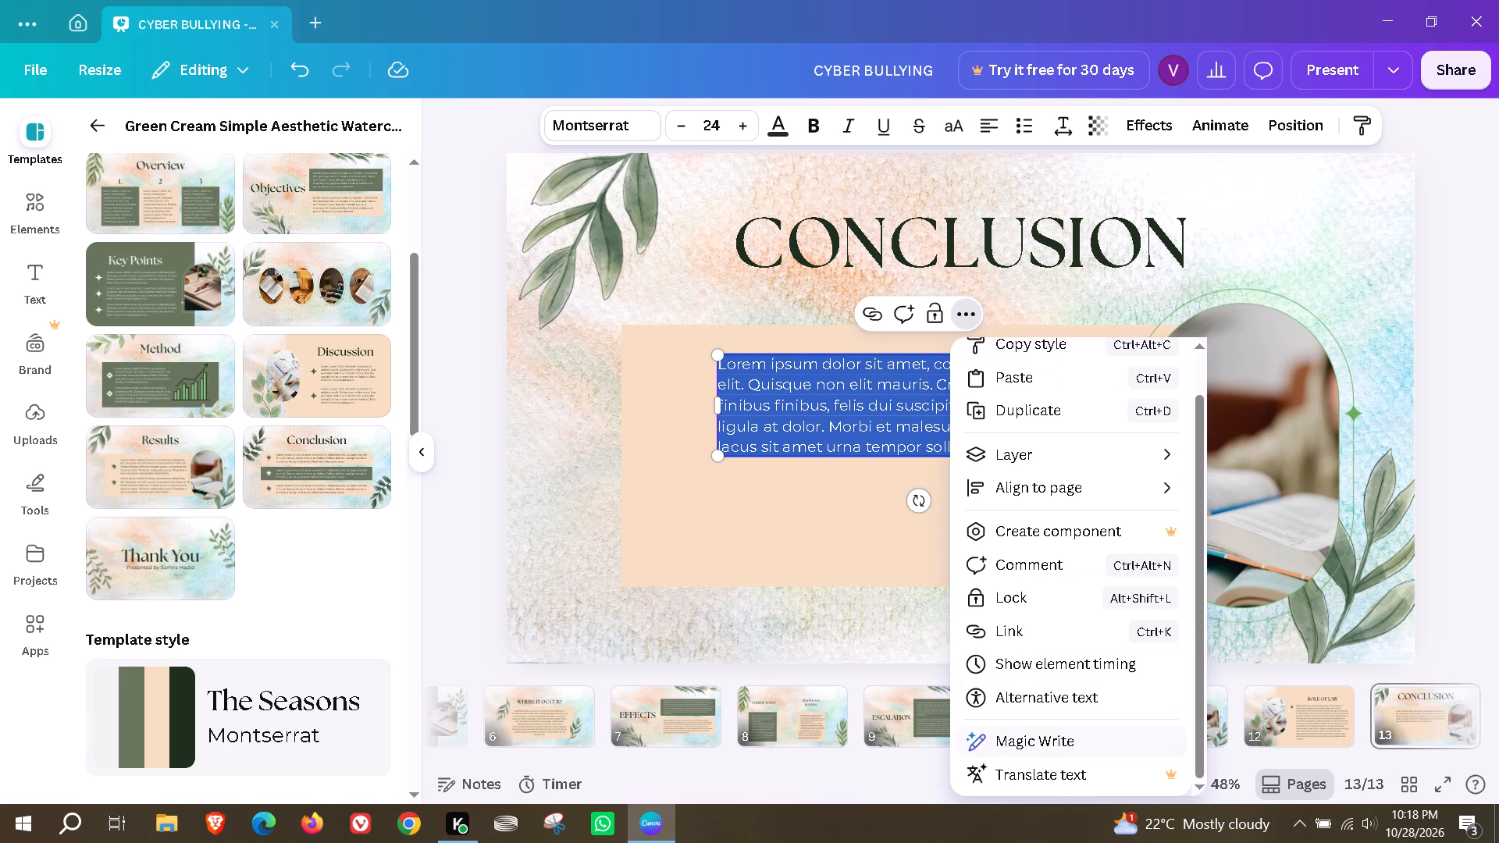
{"action": "left_click", "coordinate": [1063, 740]}
{"action": "left_click", "coordinate": [1037, 367]}
{"action": "type", "text": "concu"}
{"action": "key", "text": "BackSpace"}
{"action": "type", "text": "lude n"}
{"action": "key", "text": "BackSpace"}
{"action": "type", "text": "in"}
{"action": "key", "text": "space"}
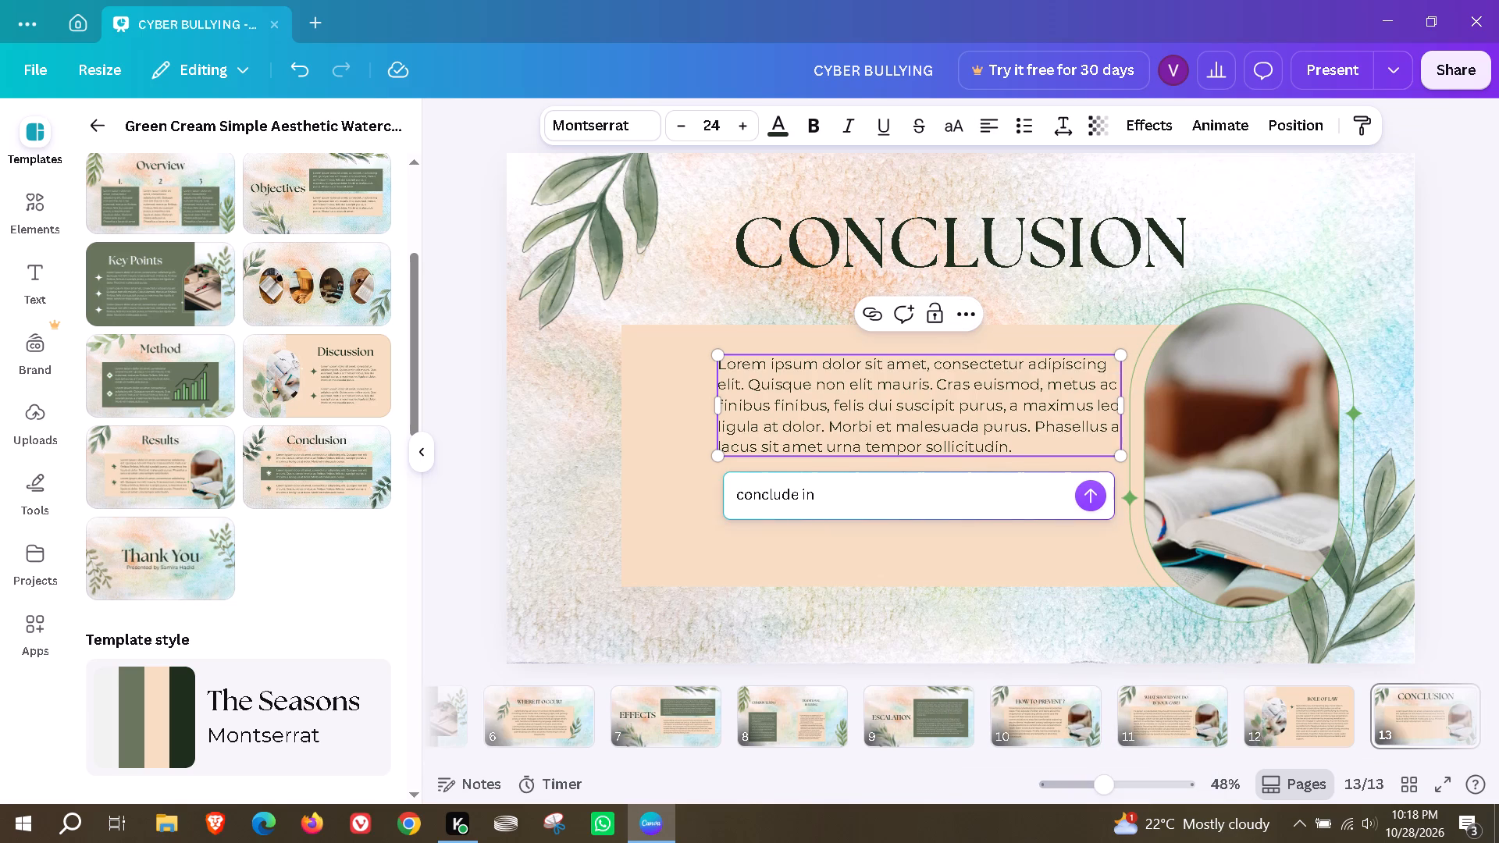
{"action": "type", "text": "5 lines how should me make inet"}
{"action": "key", "text": "BackSpace"}
{"action": "key", "text": "BackSpace"}
{"action": "type", "text": "ternet safe from cyberbullying"}
{"action": "key", "text": "Return"}
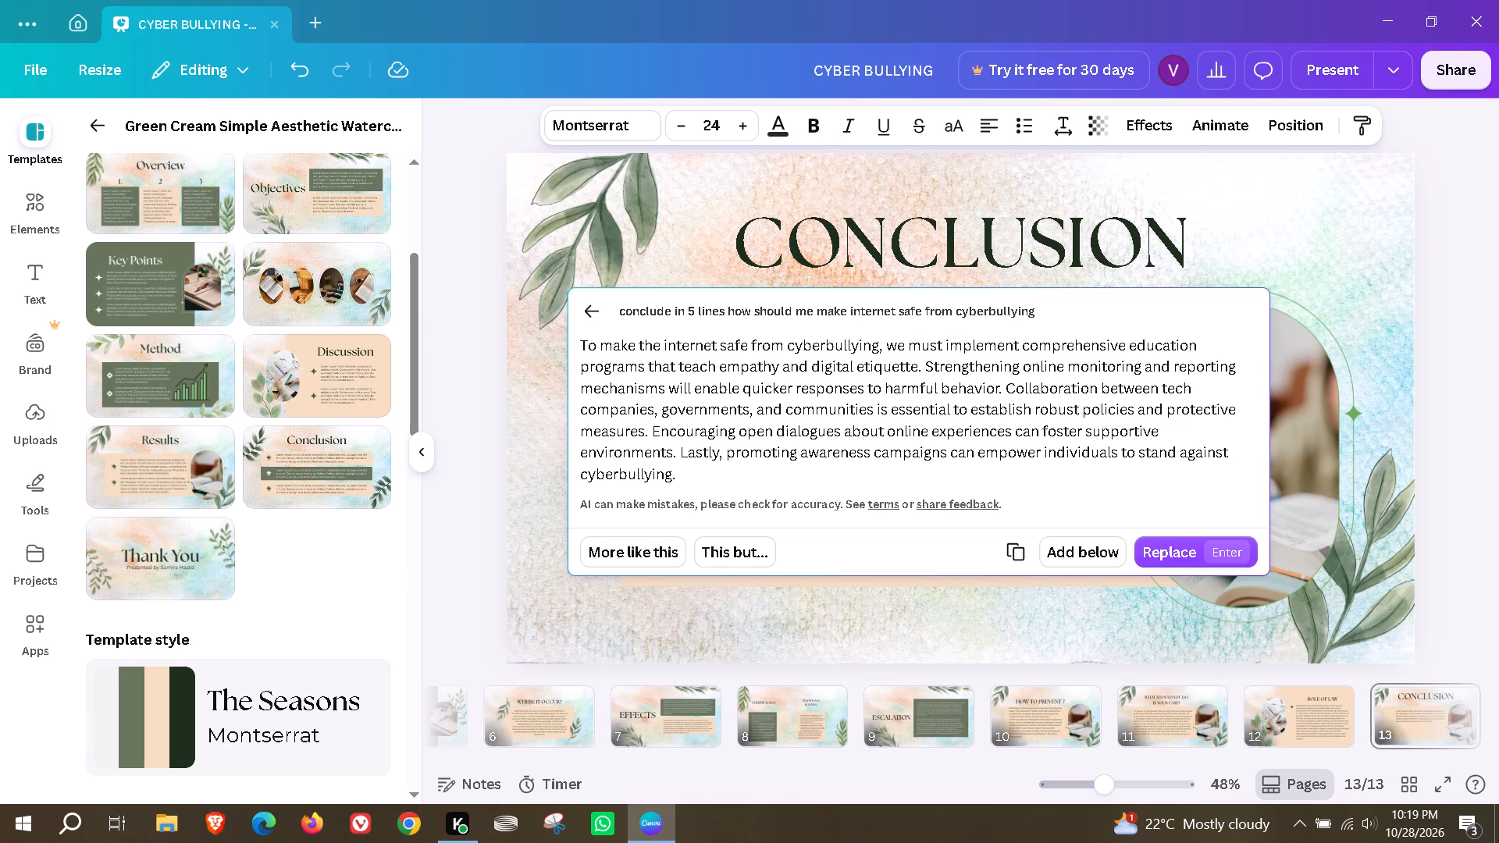
{"action": "left_click", "coordinate": [1168, 557]}
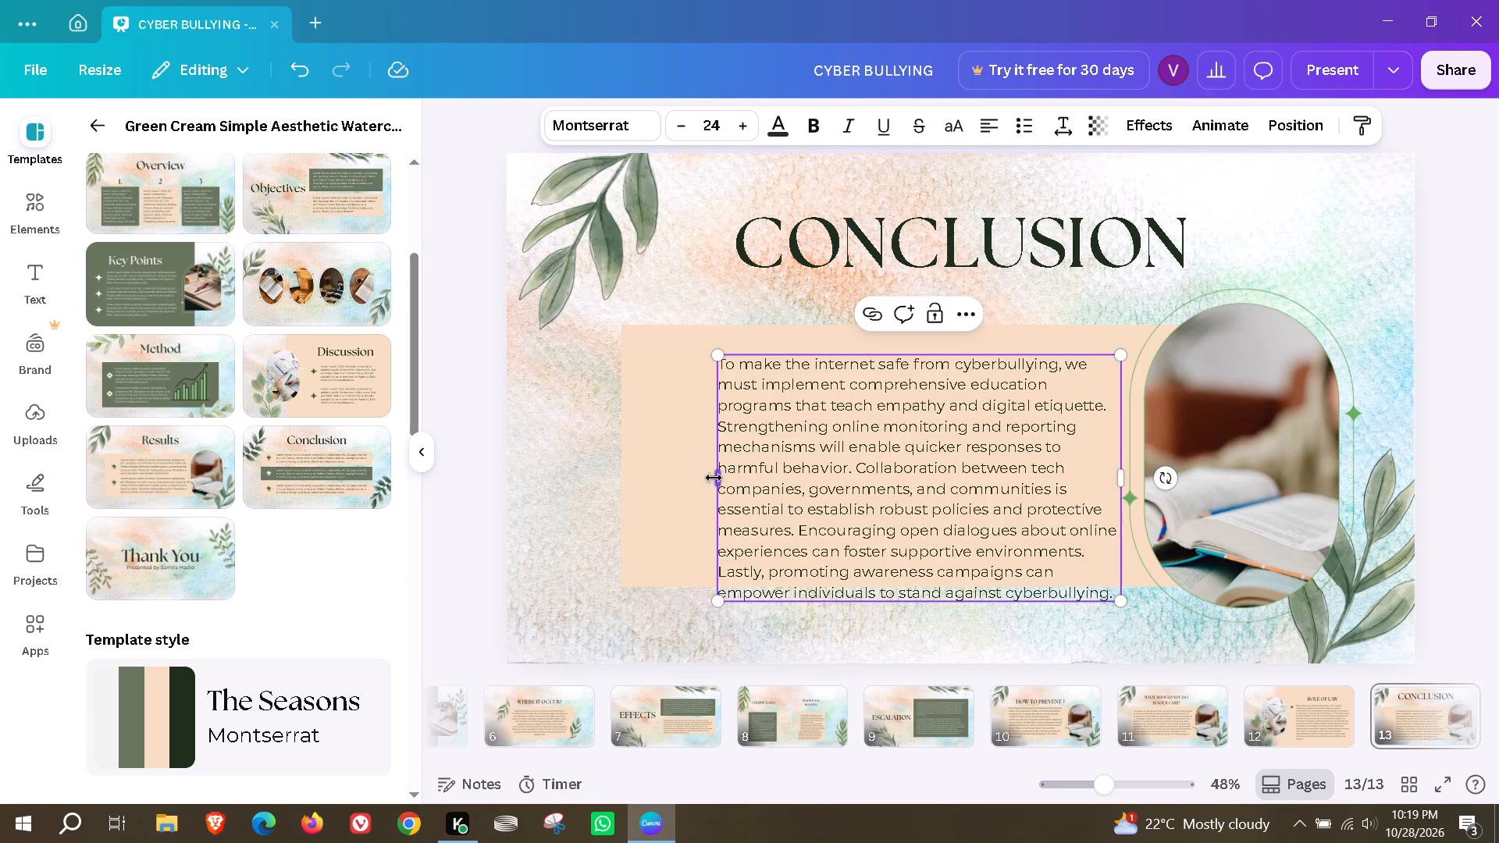
Widen the conclusion paragraph leftward to the cream panel's edge so all its text fits inside the panel.
{"action": "left_click_drag", "start_coordinate": [714, 478], "coordinate": [631, 474]}
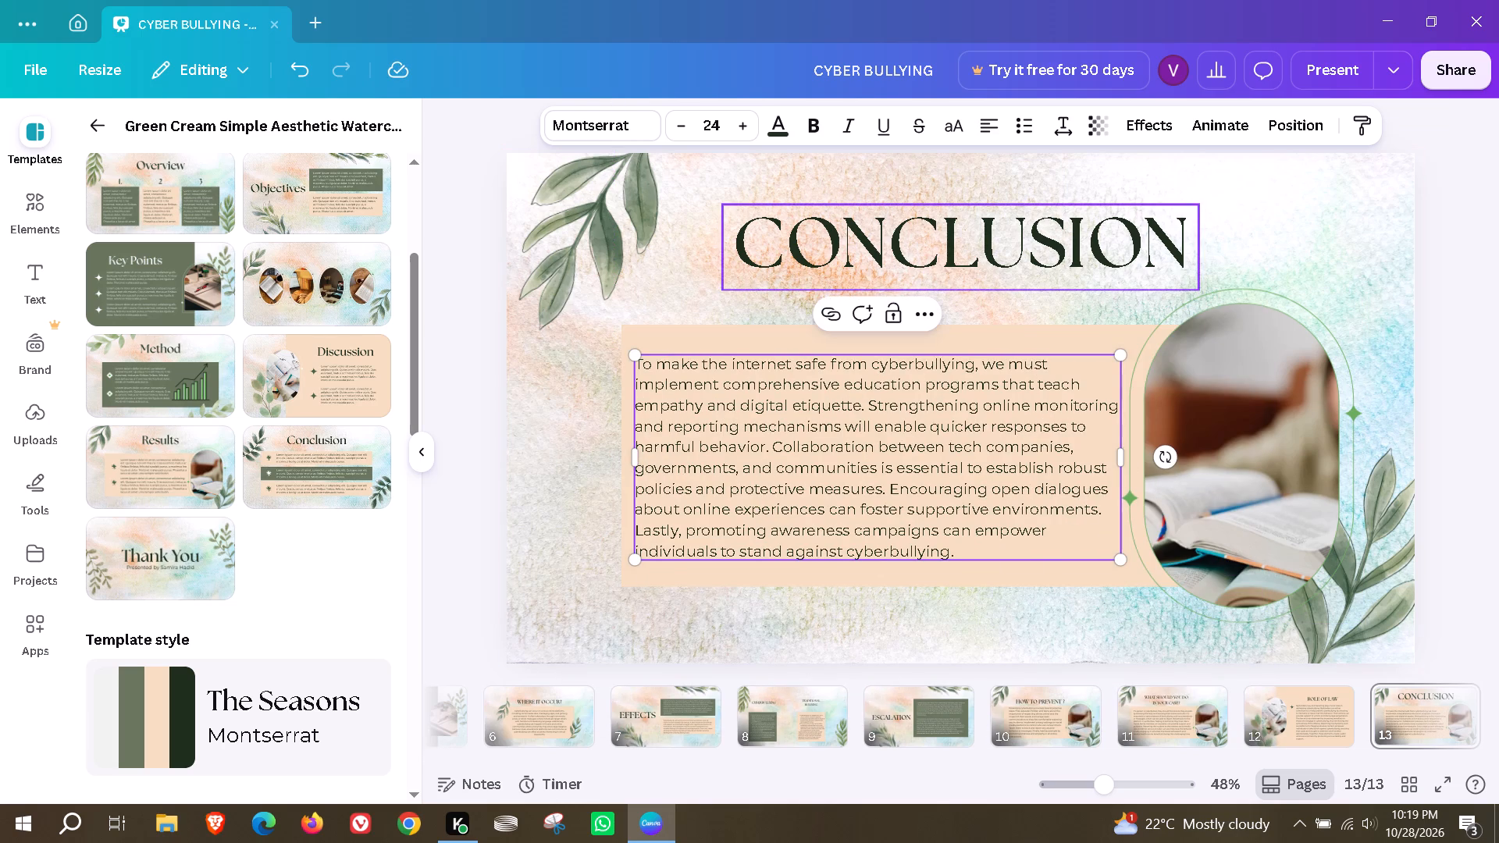
Add the template's Thank You layout as page 14 and change its title to "BE RESPECTFUL".
{"action": "scroll", "coordinate": [1313, 702], "scroll_direction": "down", "scroll_amount": 3}
{"action": "left_click", "coordinate": [190, 567]}
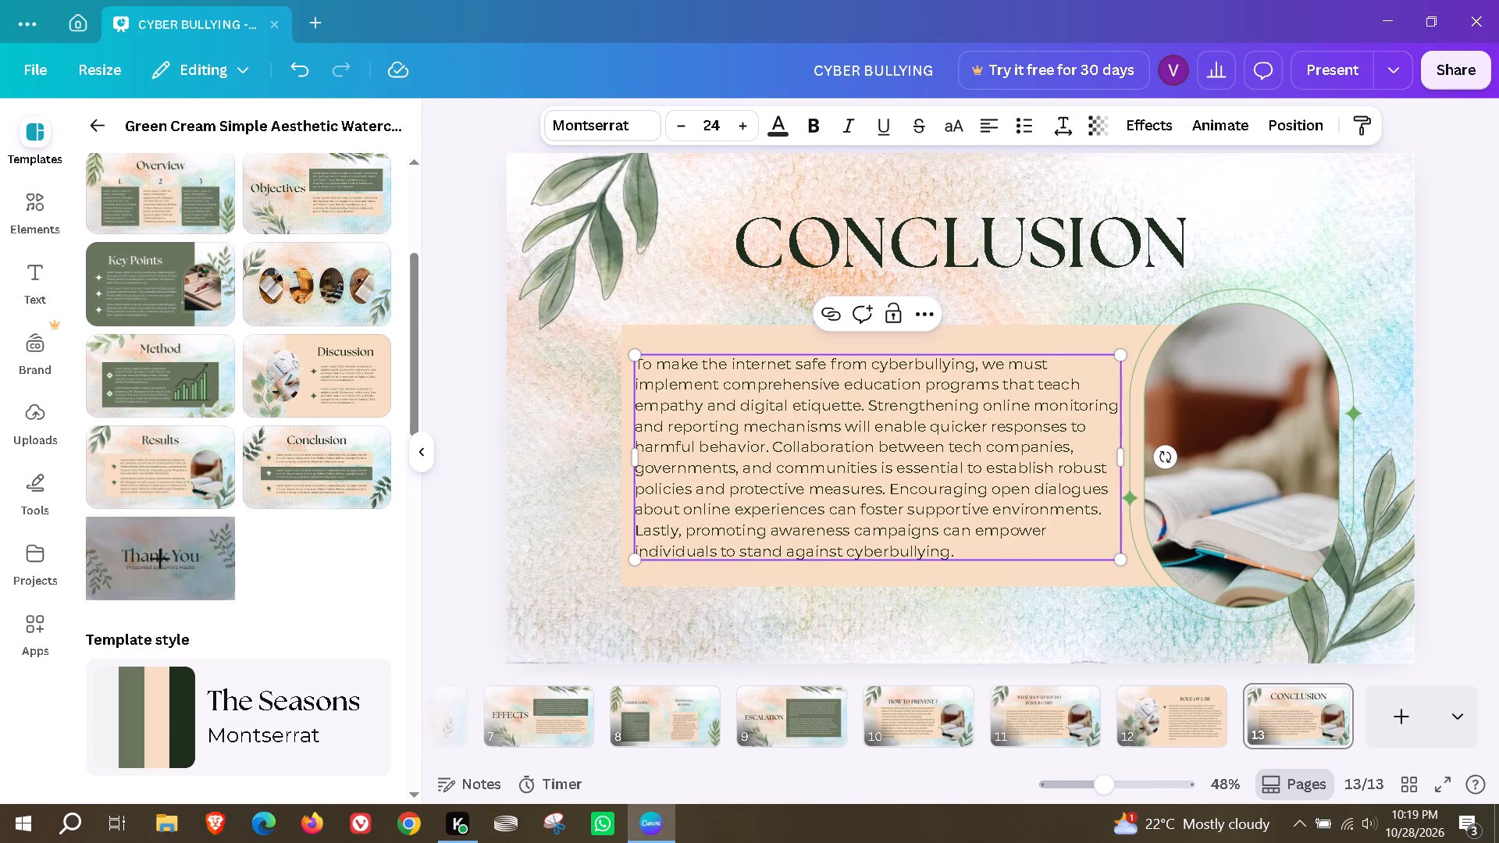
{"action": "left_click", "coordinate": [863, 478]}
{"action": "double_click", "coordinate": [963, 386]}
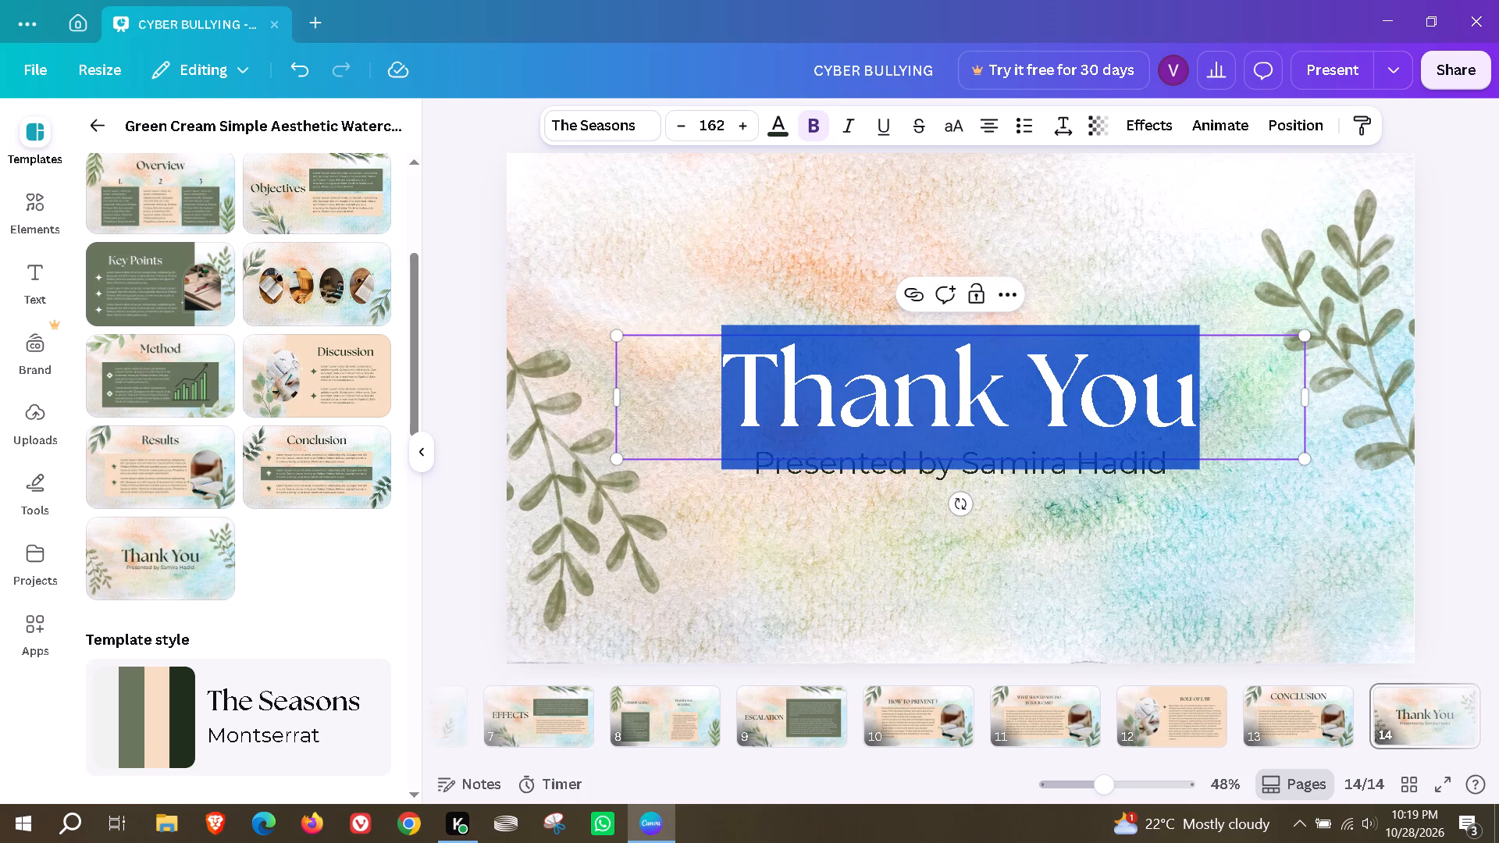
{"action": "type", "text": "BE RESPECTFUL"}
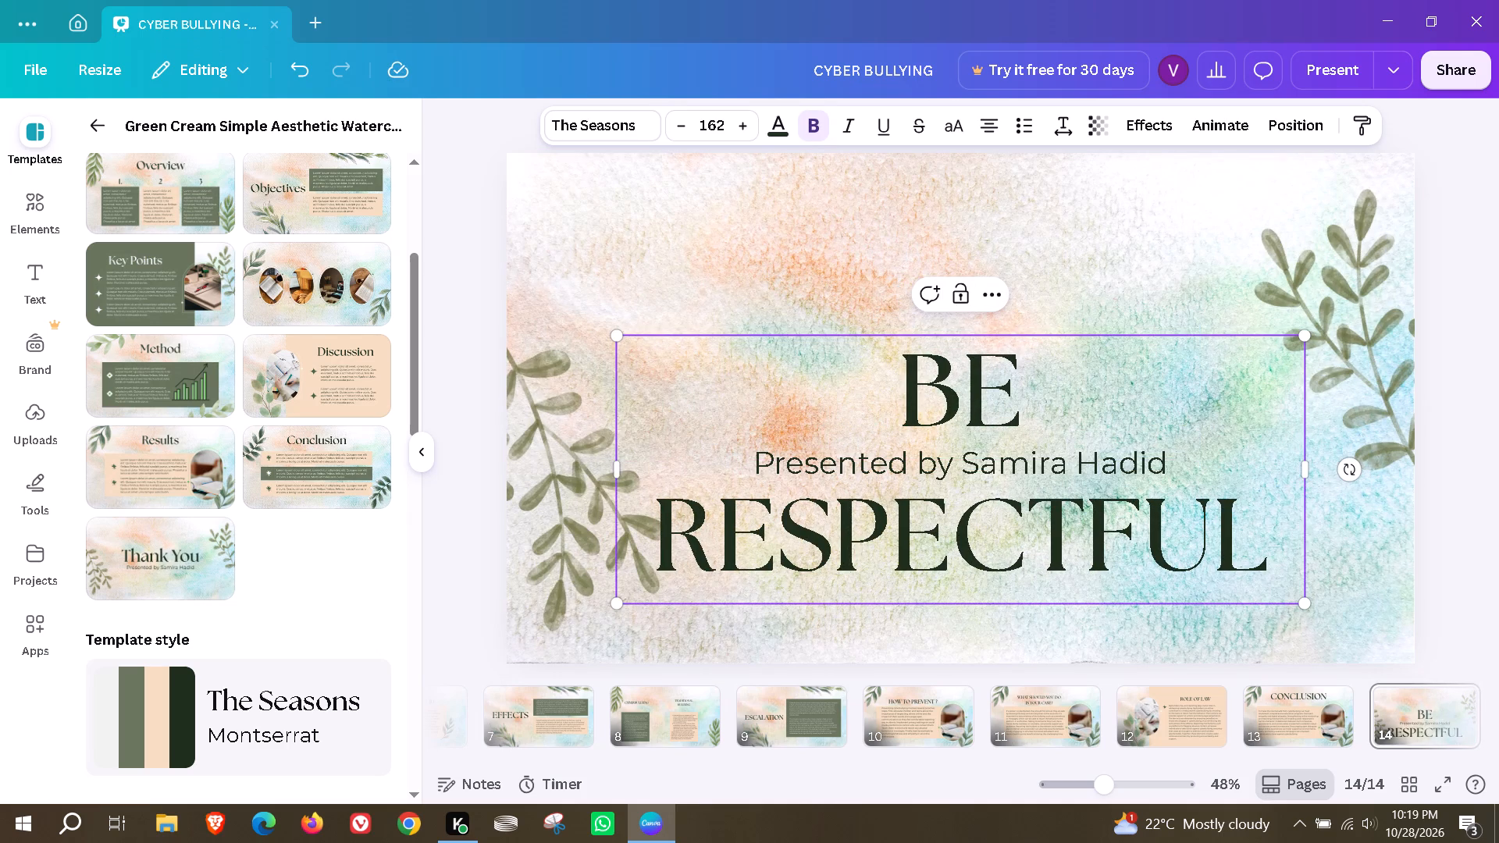
Shrink the "BE RESPECTFUL" title to about size 111, widen it onto one line, and center it above the presenter line.
{"action": "left_click_drag", "start_coordinate": [1310, 601], "coordinate": [1145, 382]}
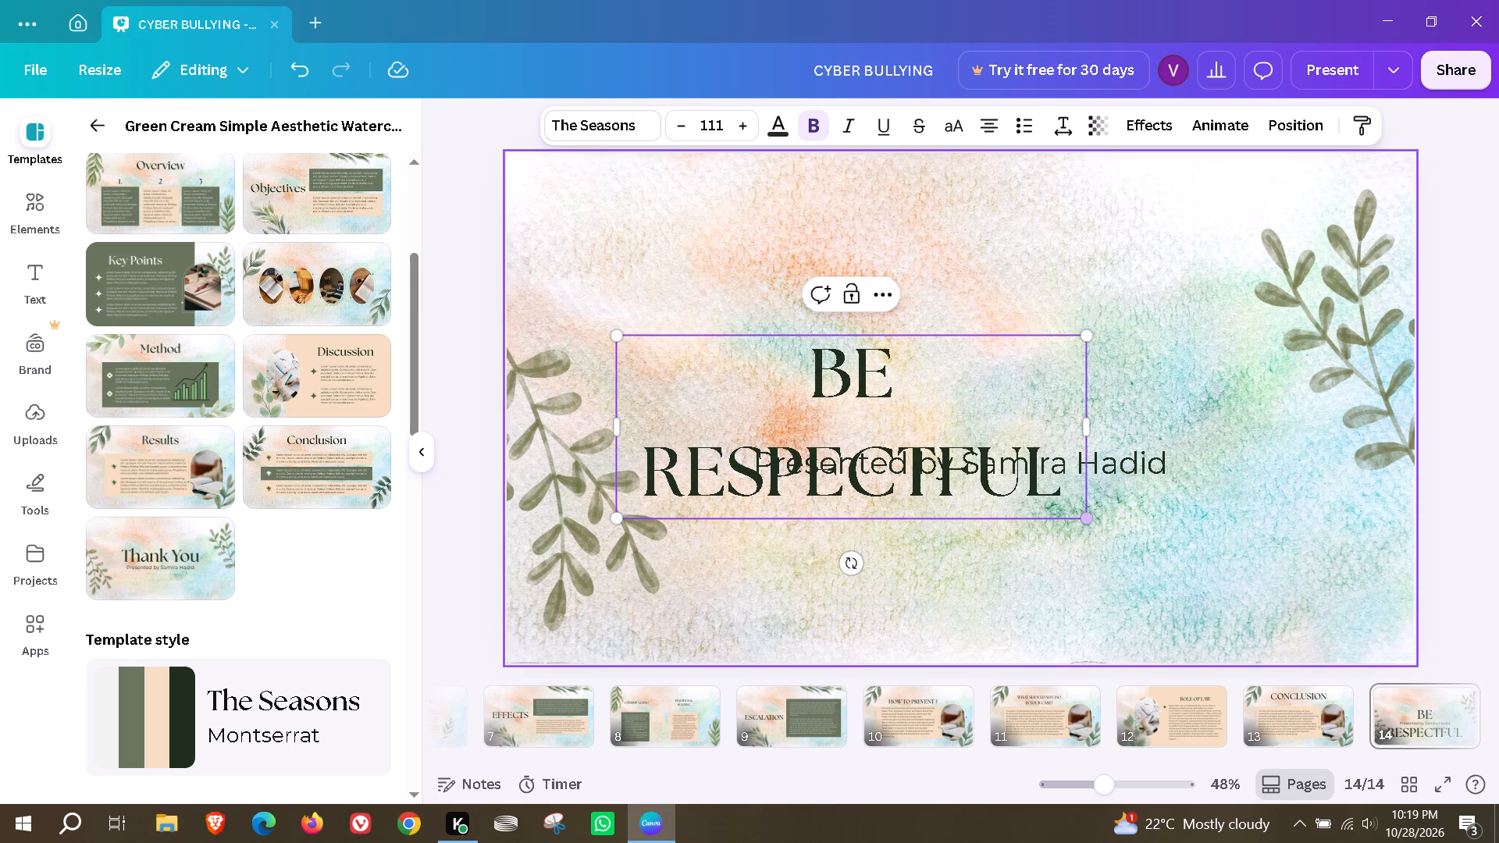
{"action": "left_click_drag", "start_coordinate": [1097, 418], "coordinate": [1220, 432]}
{"action": "left_click", "coordinate": [1048, 246]}
{"action": "left_click_drag", "start_coordinate": [1000, 365], "coordinate": [1005, 368]}
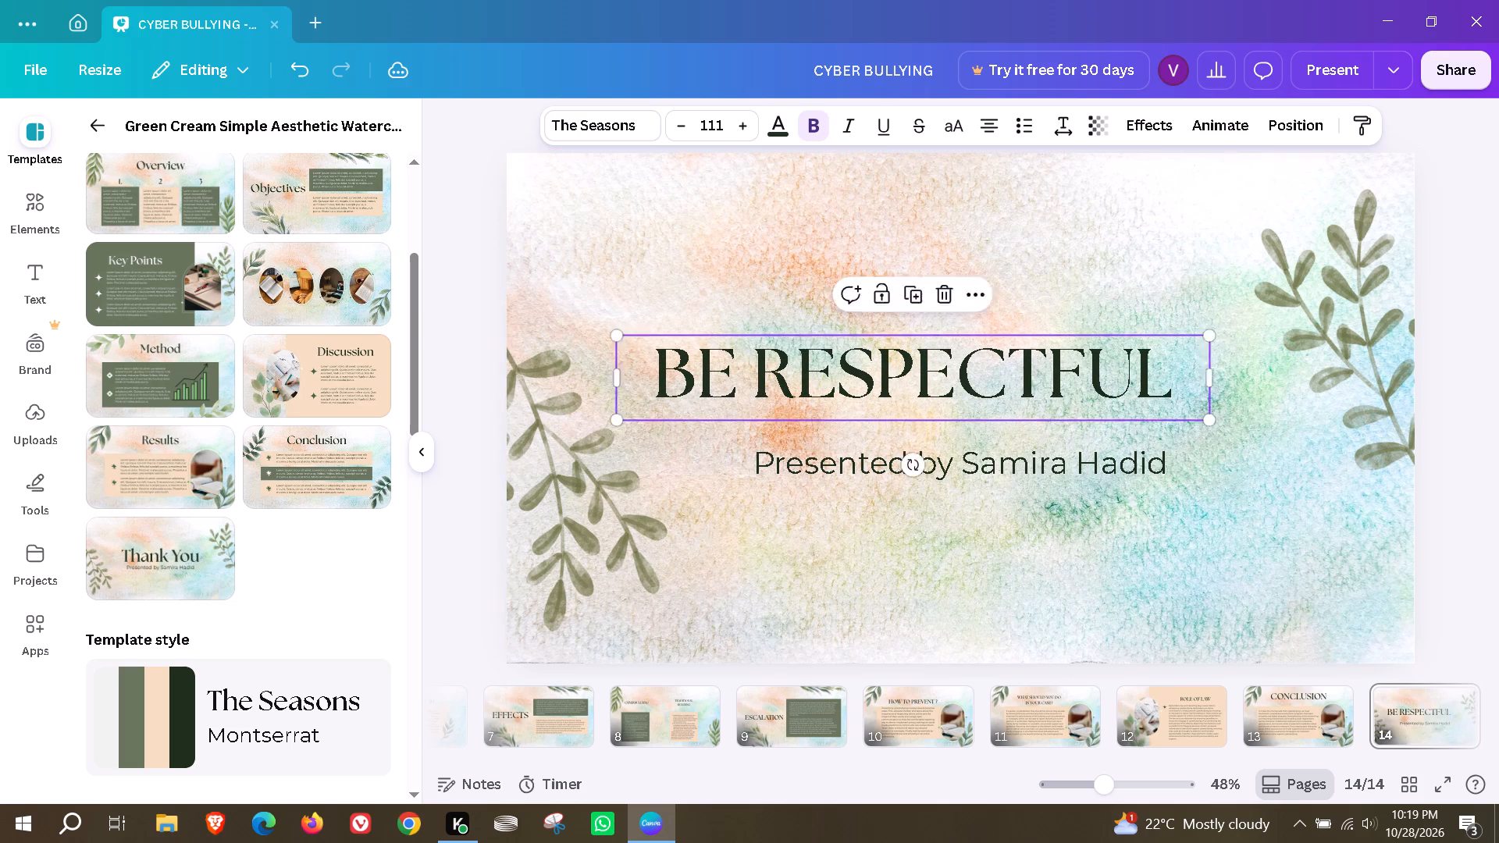
{"action": "left_click_drag", "start_coordinate": [1005, 368], "coordinate": [1055, 369]}
Replace the presenter line under the title with "by Vikram".
{"action": "double_click", "coordinate": [1031, 472]}
{"action": "type", "text": "by Vikram"}
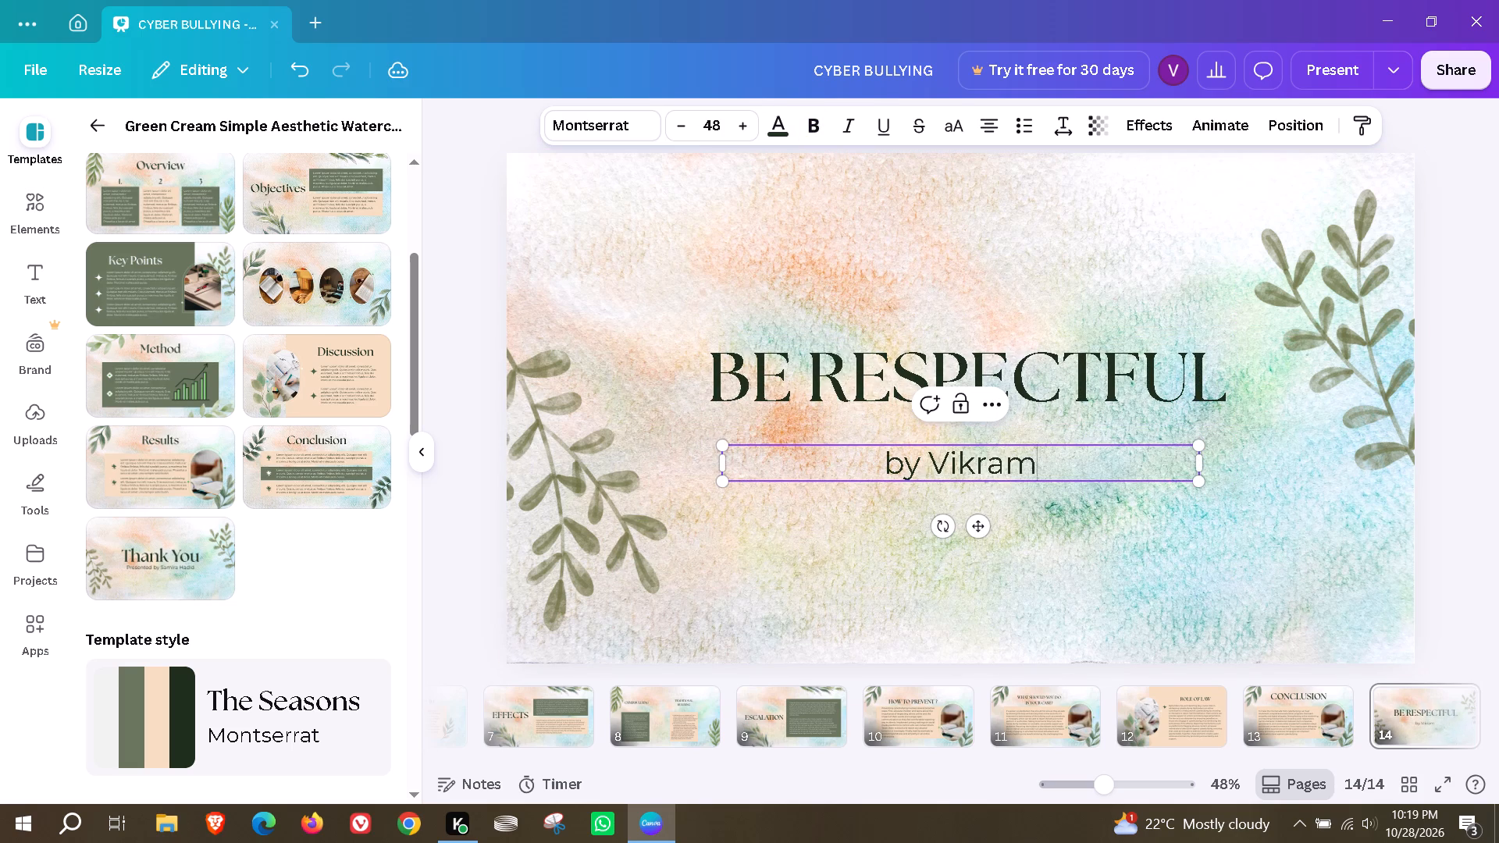
{"action": "left_click", "coordinate": [1035, 518]}
{"action": "left_click", "coordinate": [1095, 390]}
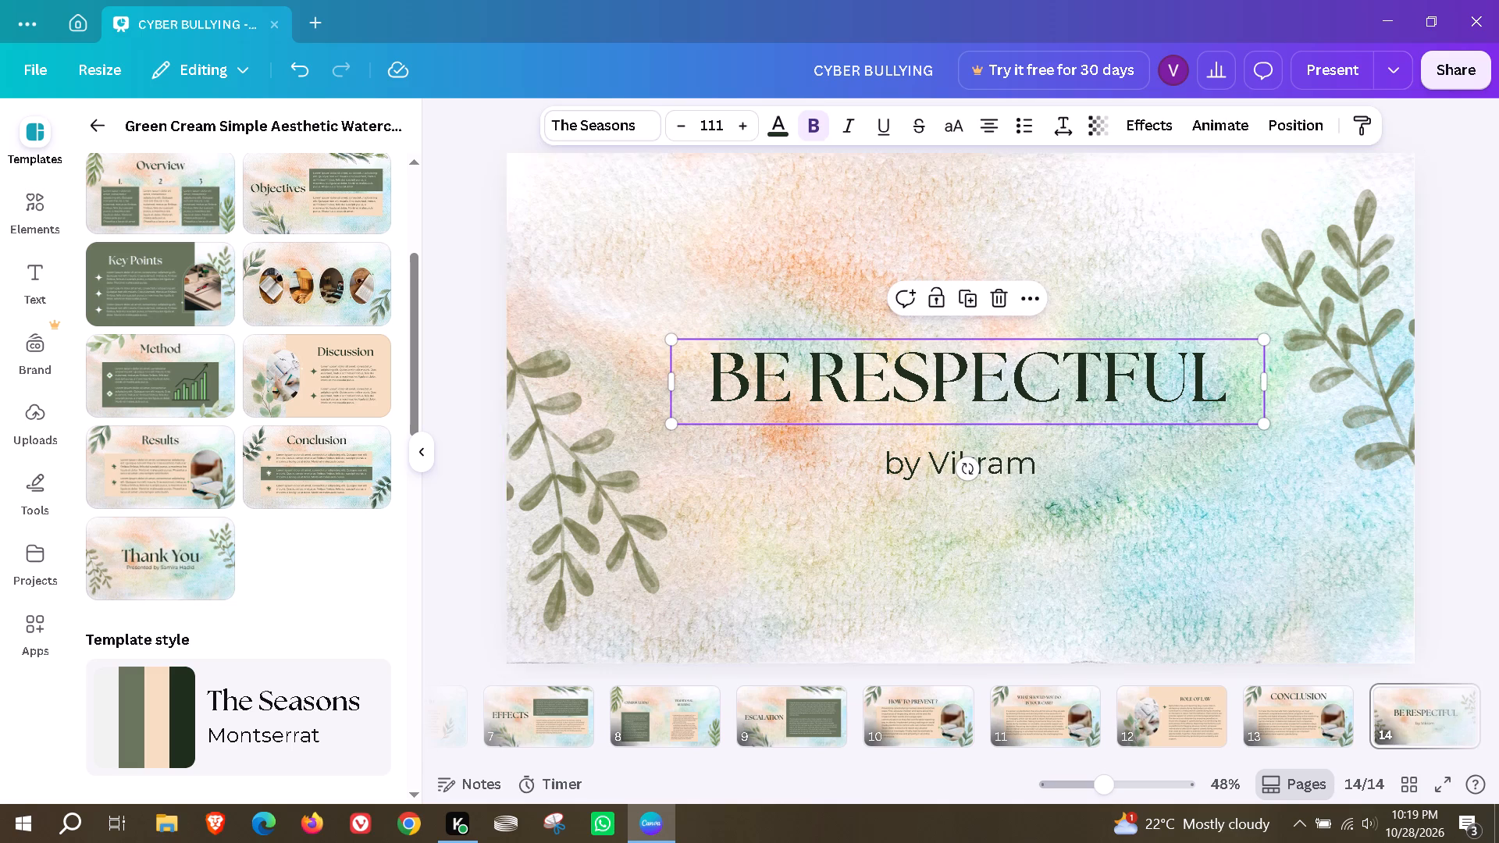
Return to page 1 and select the "CYBER BULLYING" title.
{"action": "scroll", "coordinate": [994, 722], "scroll_direction": "up", "scroll_amount": 8}
{"action": "scroll", "coordinate": [572, 742], "scroll_direction": "up", "scroll_amount": 5}
{"action": "left_click", "coordinate": [511, 725]}
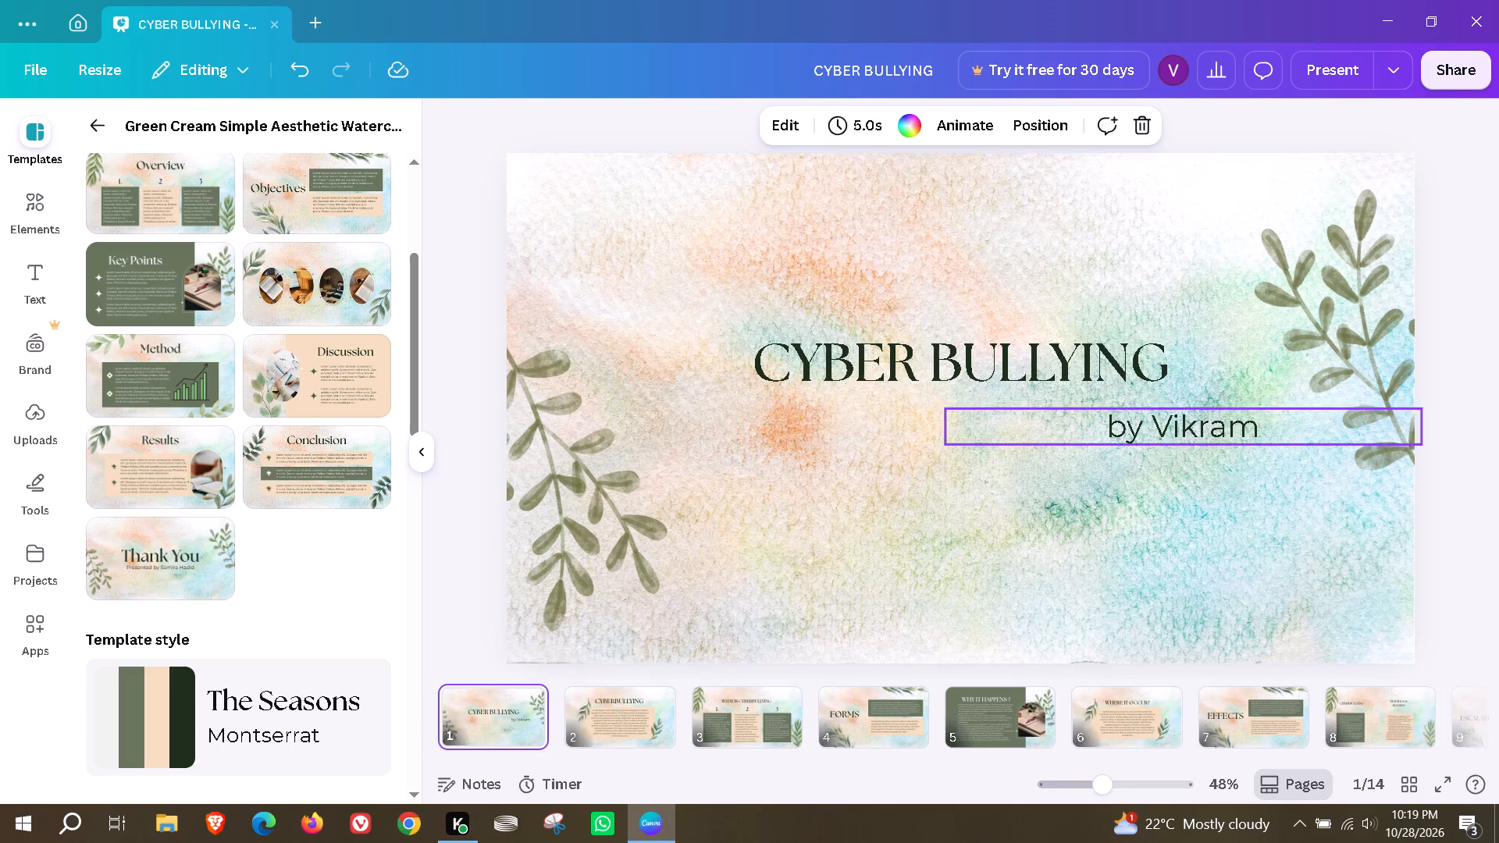
{"action": "left_click", "coordinate": [1053, 374]}
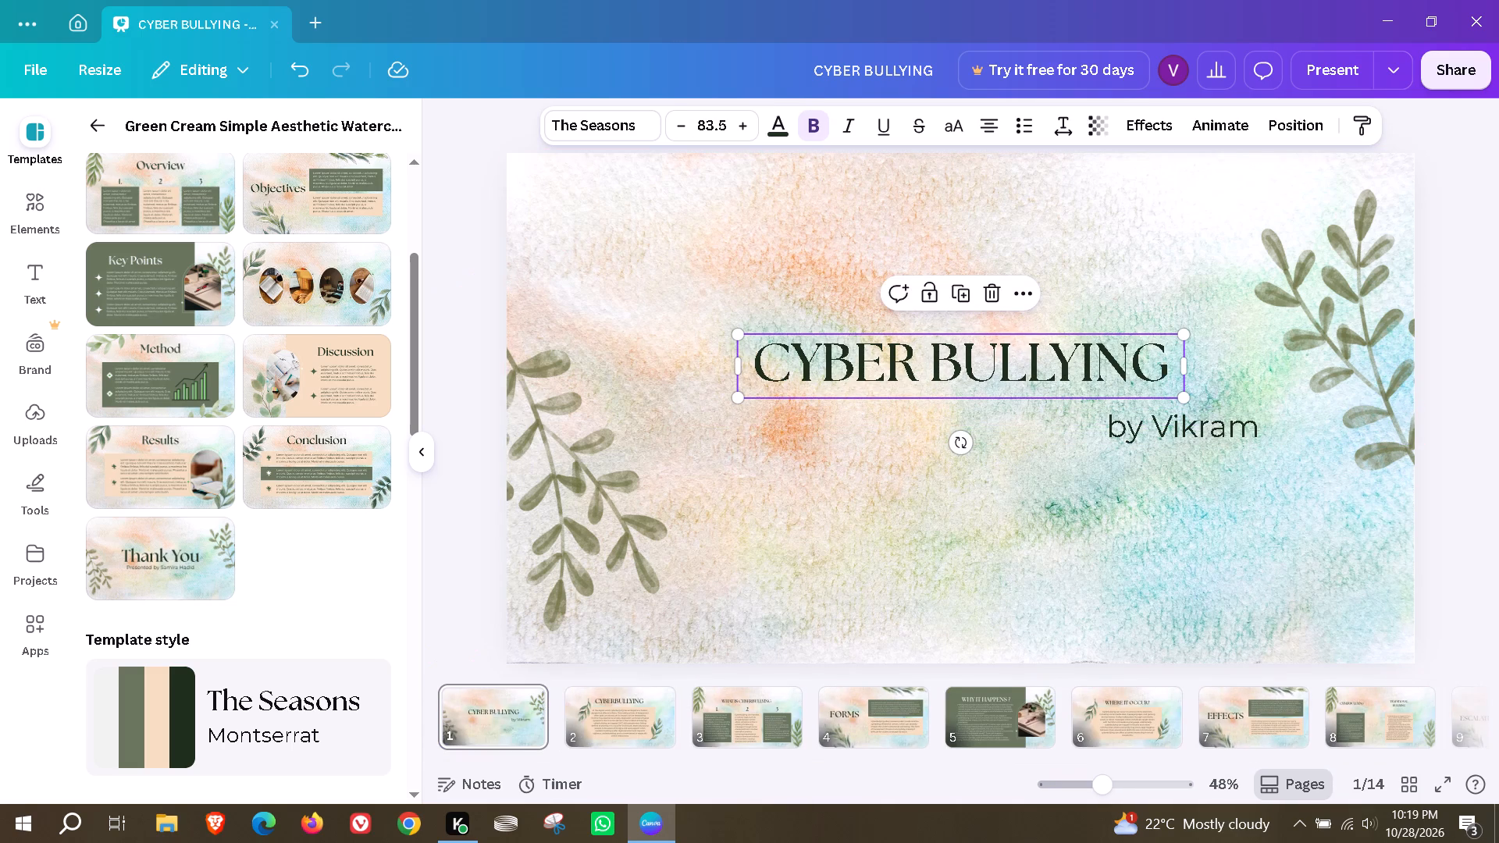
Search the Animations category of the elements library for "internet".
{"action": "left_click", "coordinate": [46, 221]}
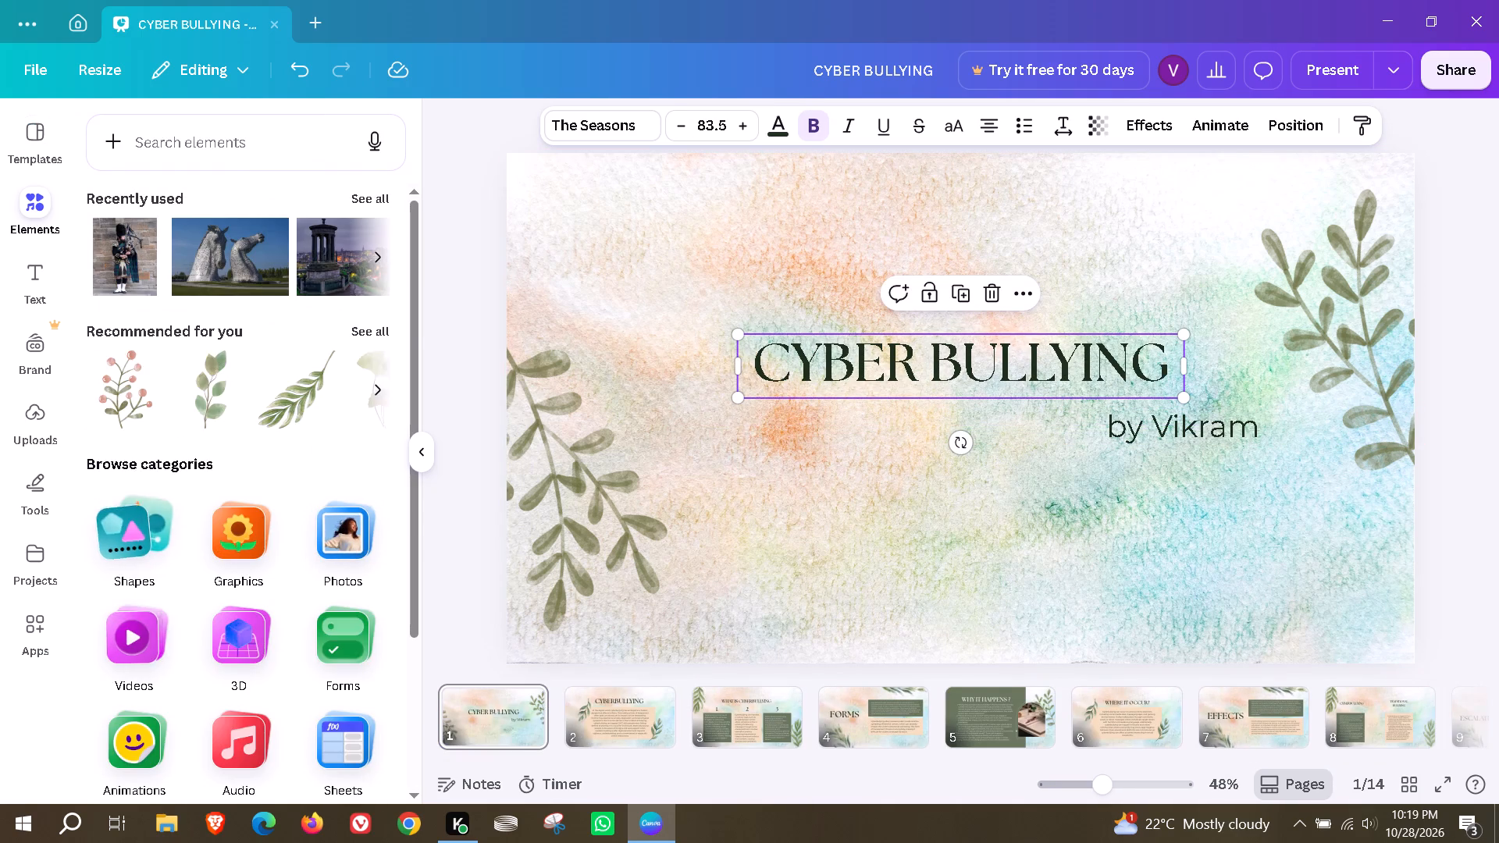
{"action": "scroll", "coordinate": [158, 663], "scroll_direction": "down", "scroll_amount": 2}
{"action": "left_click", "coordinate": [144, 562]}
{"action": "left_click", "coordinate": [218, 177]}
{"action": "left_click", "coordinate": [218, 177]}
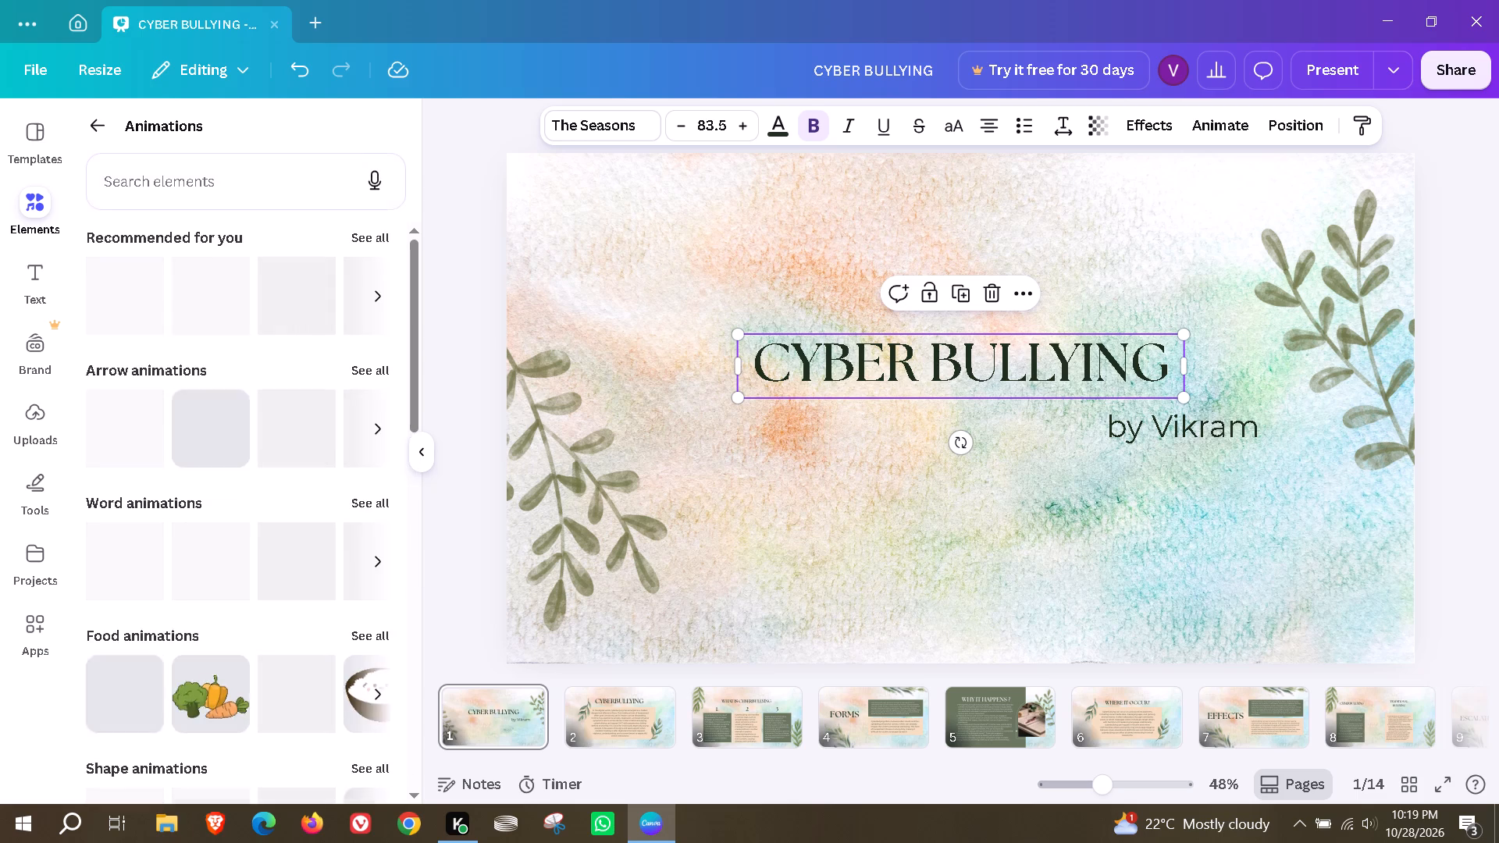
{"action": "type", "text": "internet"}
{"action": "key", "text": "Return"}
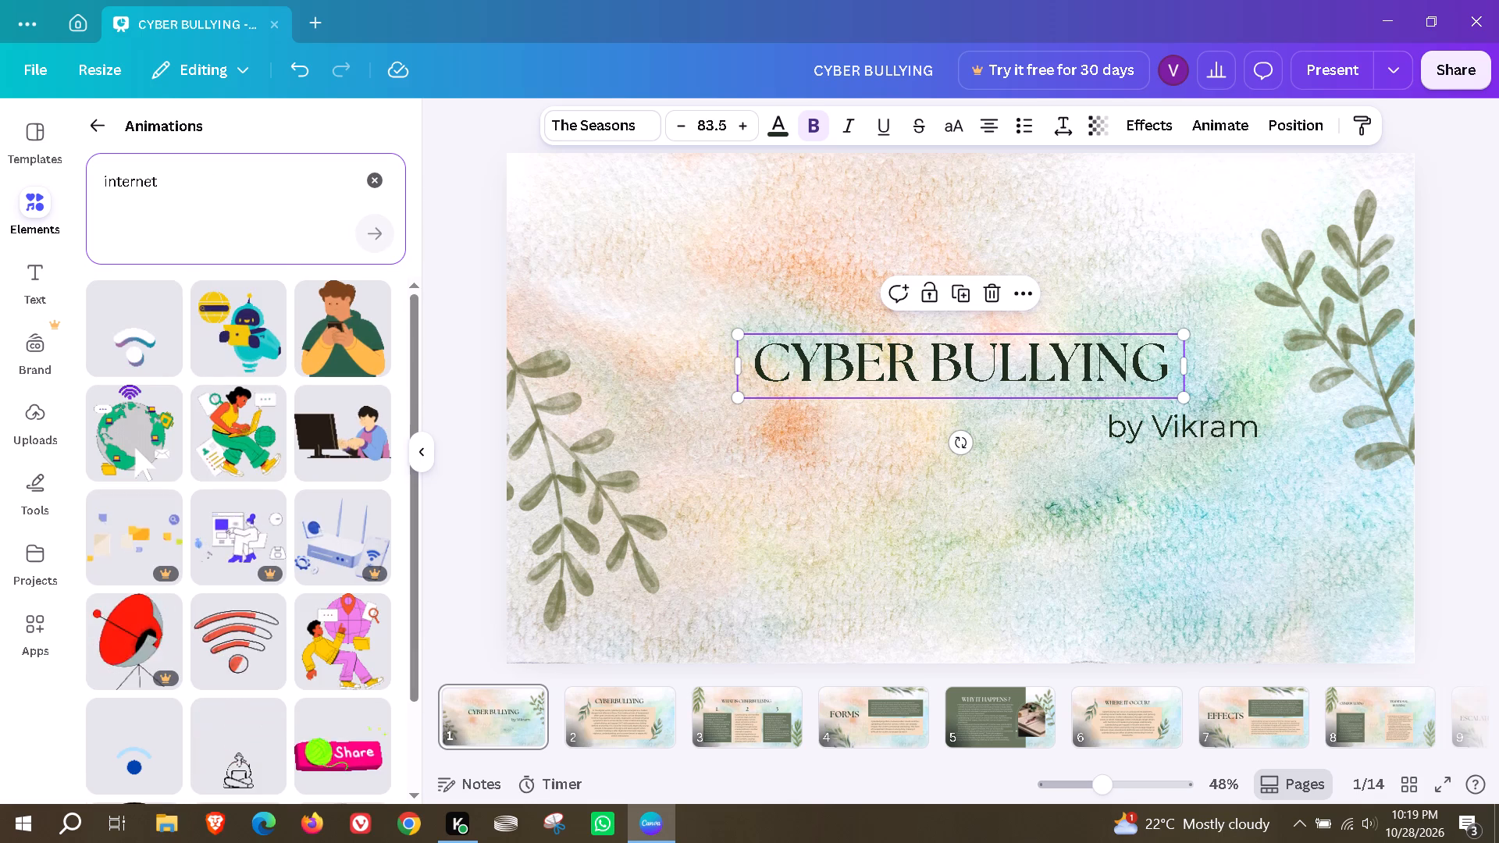
Add the animated Wi-Fi symbol to page 1, shrink it to a small icon, and place it centered below the "CYBER BULLYING" title.
{"action": "left_click_drag", "start_coordinate": [134, 357], "coordinate": [796, 316]}
{"action": "left_click_drag", "start_coordinate": [1152, 237], "coordinate": [924, 593]}
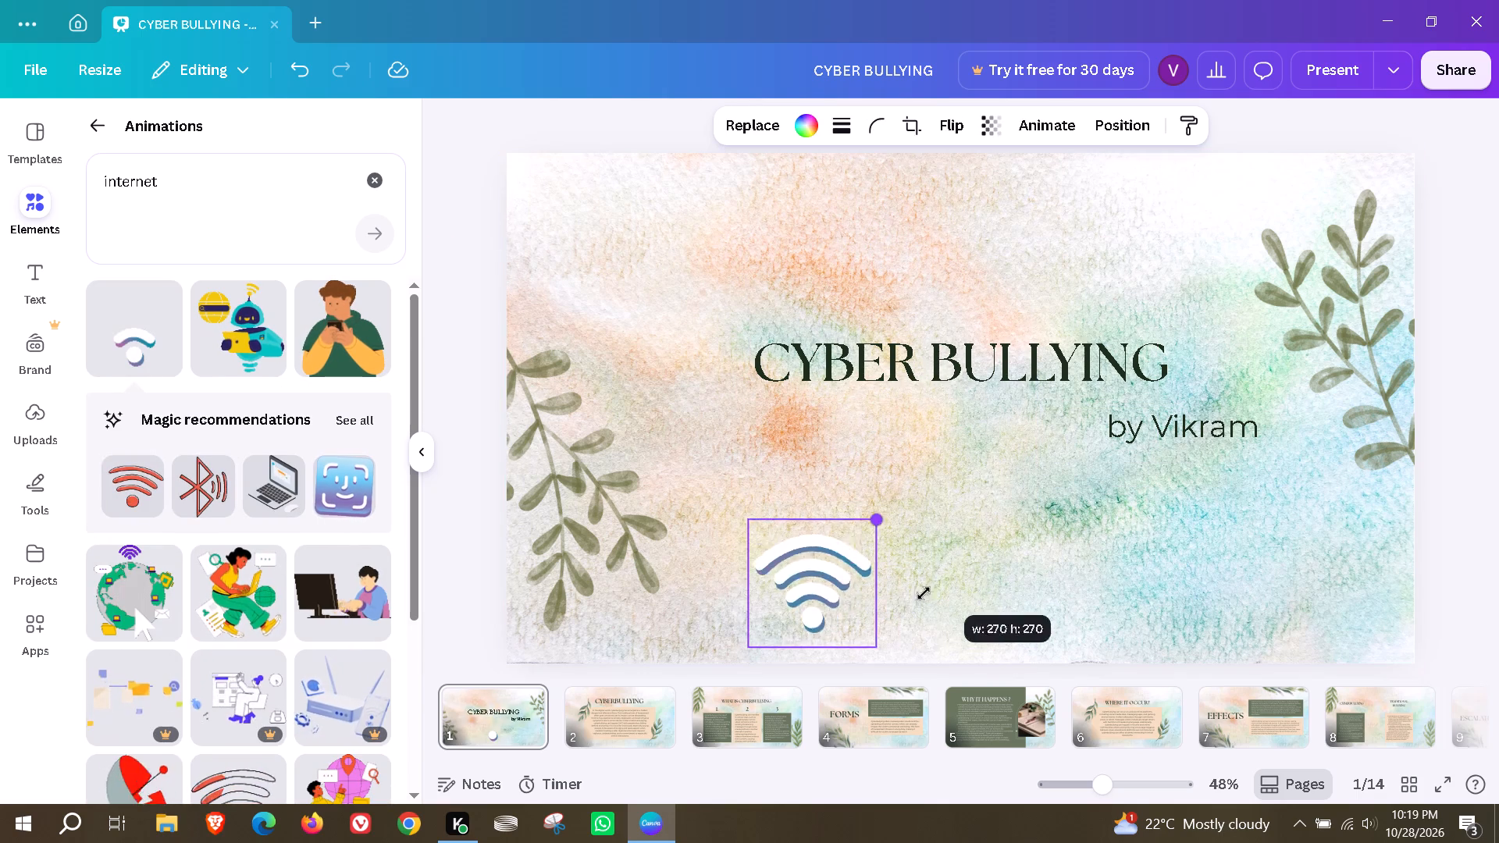
{"action": "left_click_drag", "start_coordinate": [924, 593], "coordinate": [900, 626]}
{"action": "left_click_drag", "start_coordinate": [807, 620], "coordinate": [967, 525]}
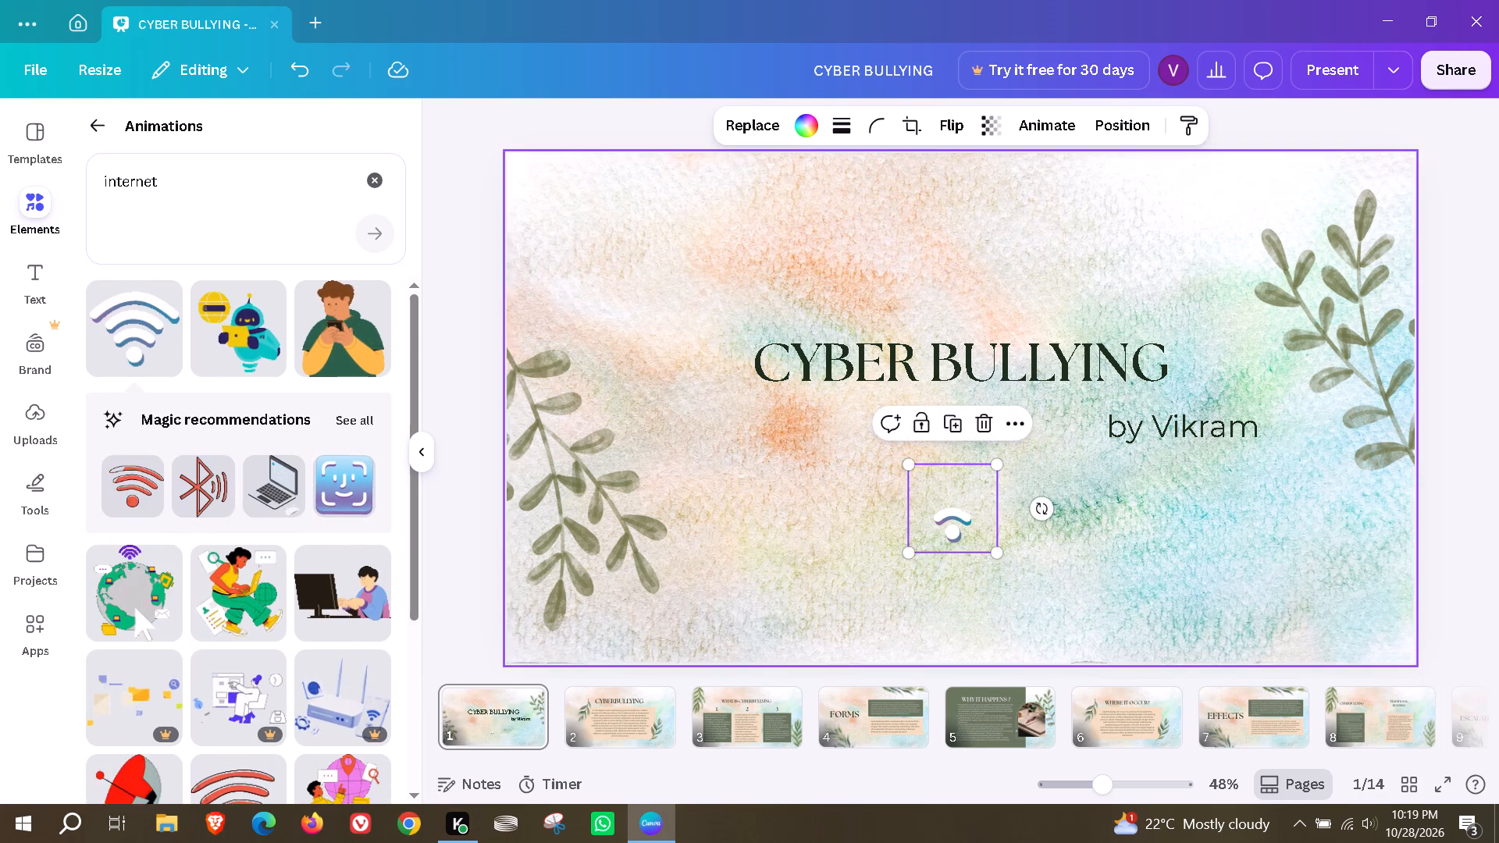
{"action": "left_click", "coordinate": [1146, 534]}
On page 2, shrink the "CYBERBULLYING" title to about size 59 and center it on one line just above the text box.
{"action": "left_click", "coordinate": [631, 731]}
{"action": "left_click", "coordinate": [1029, 279]}
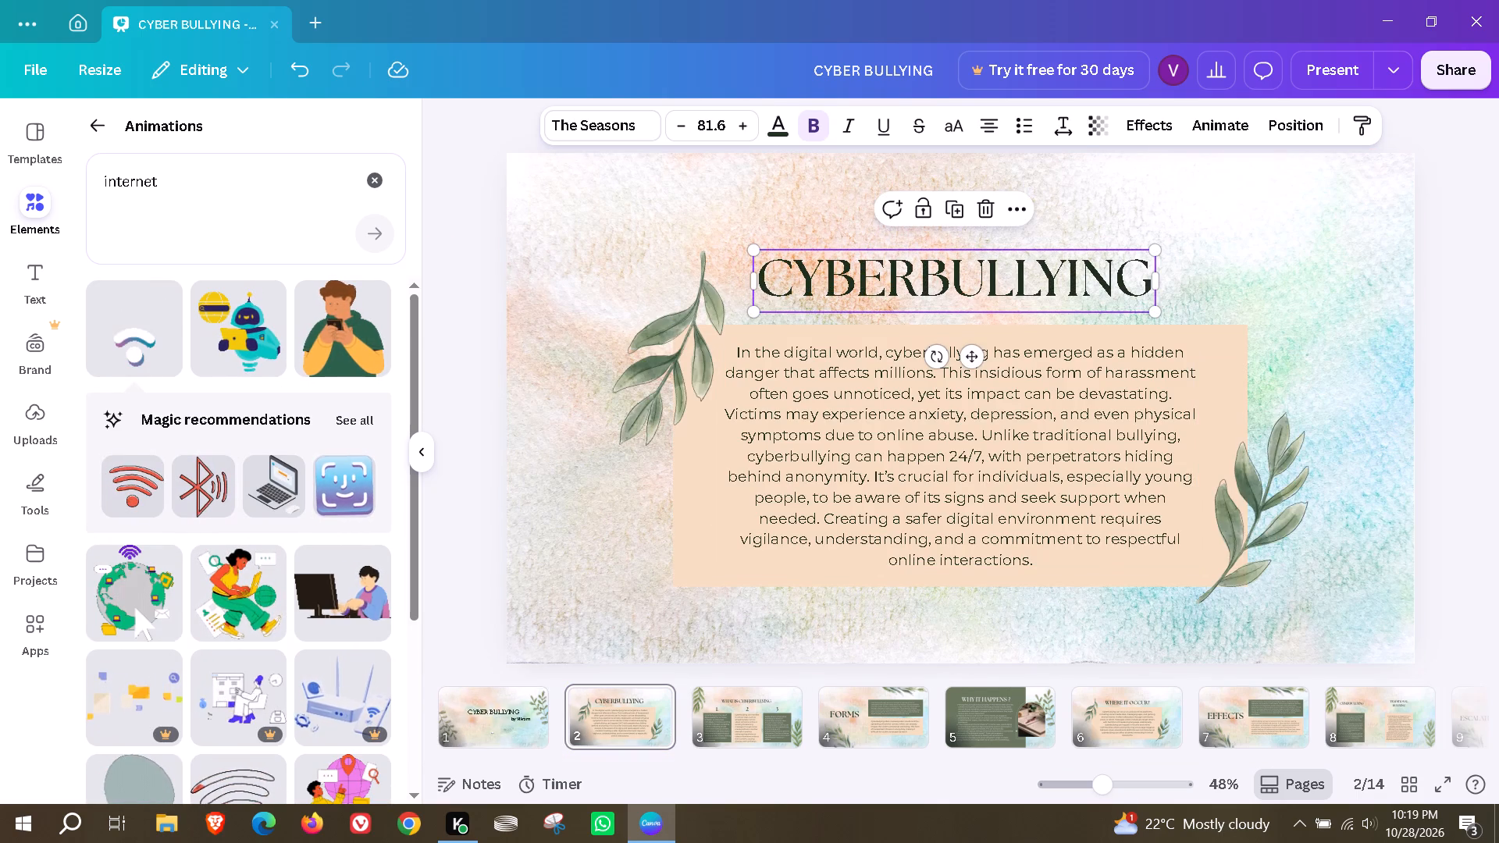
{"action": "left_click_drag", "start_coordinate": [1154, 311], "coordinate": [930, 267]}
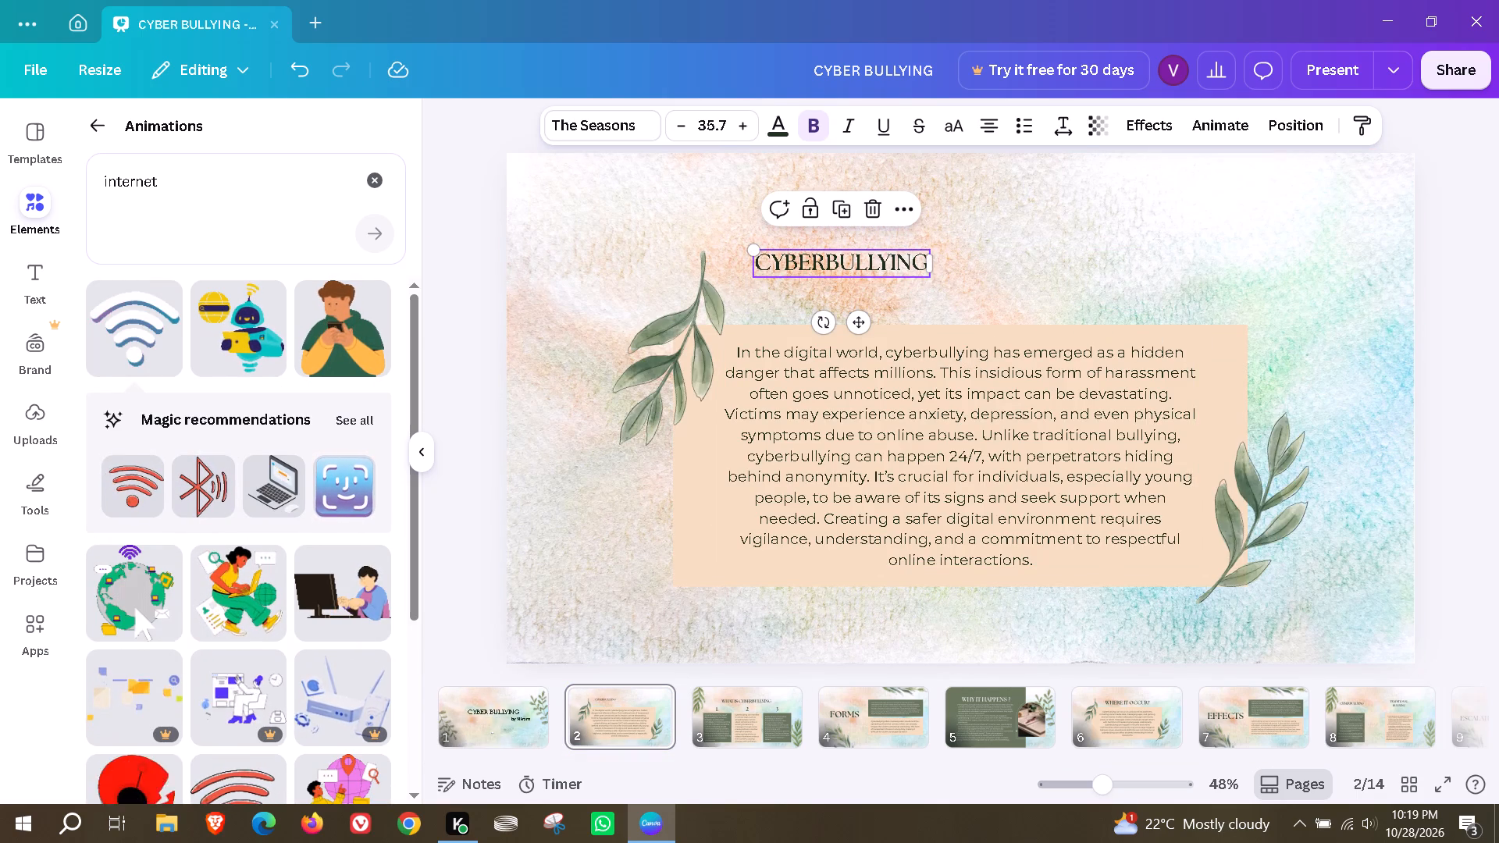
{"action": "left_click_drag", "start_coordinate": [931, 265], "coordinate": [889, 270]}
{"action": "left_click_drag", "start_coordinate": [889, 304], "coordinate": [984, 330]}
{"action": "left_click_drag", "start_coordinate": [982, 294], "coordinate": [1076, 311]}
{"action": "left_click_drag", "start_coordinate": [912, 274], "coordinate": [965, 297]}
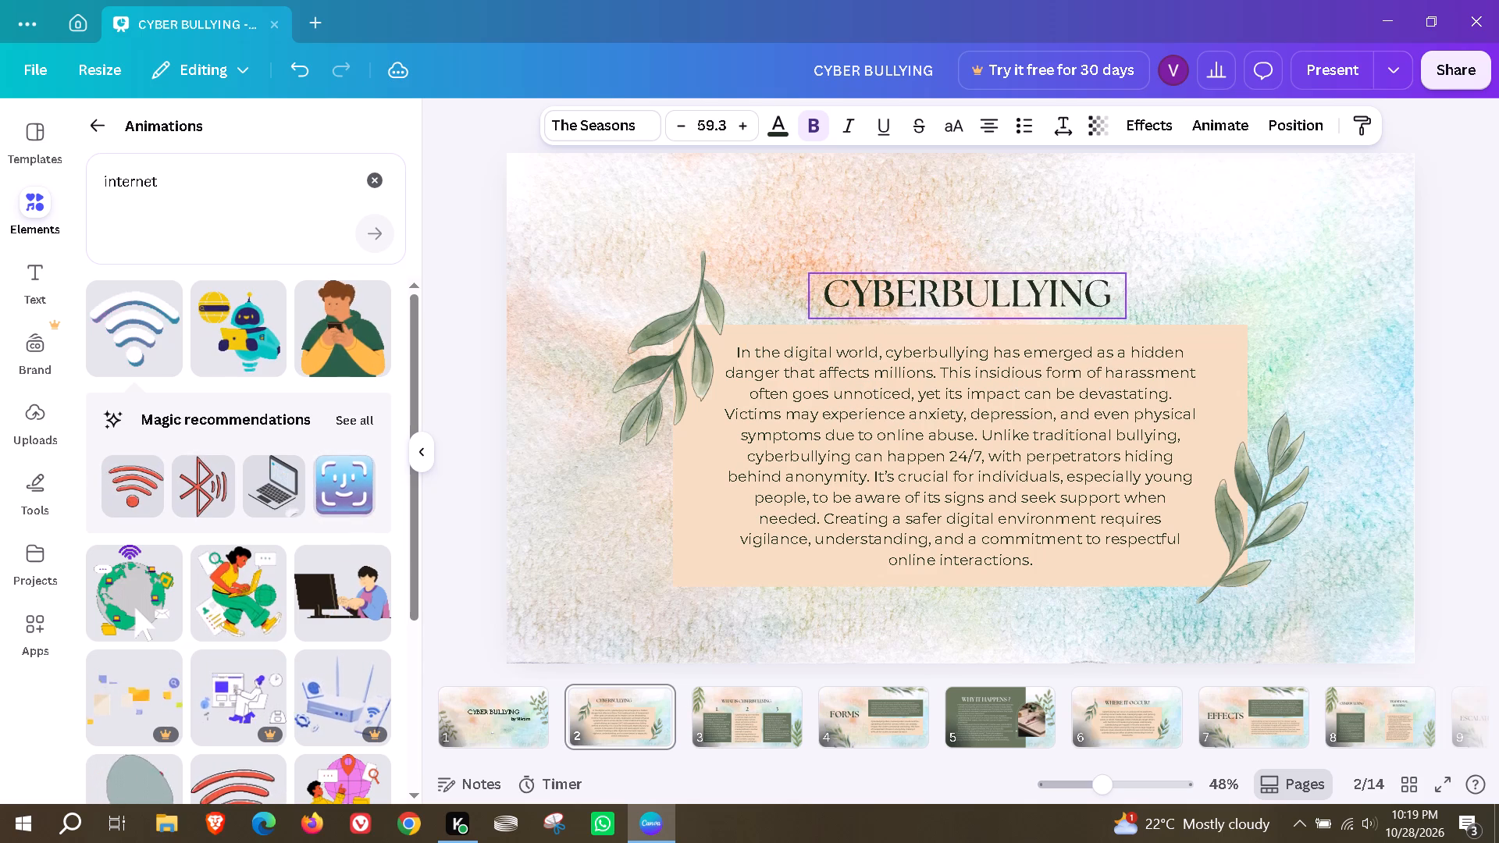
{"action": "left_click_drag", "start_coordinate": [965, 297], "coordinate": [964, 297]}
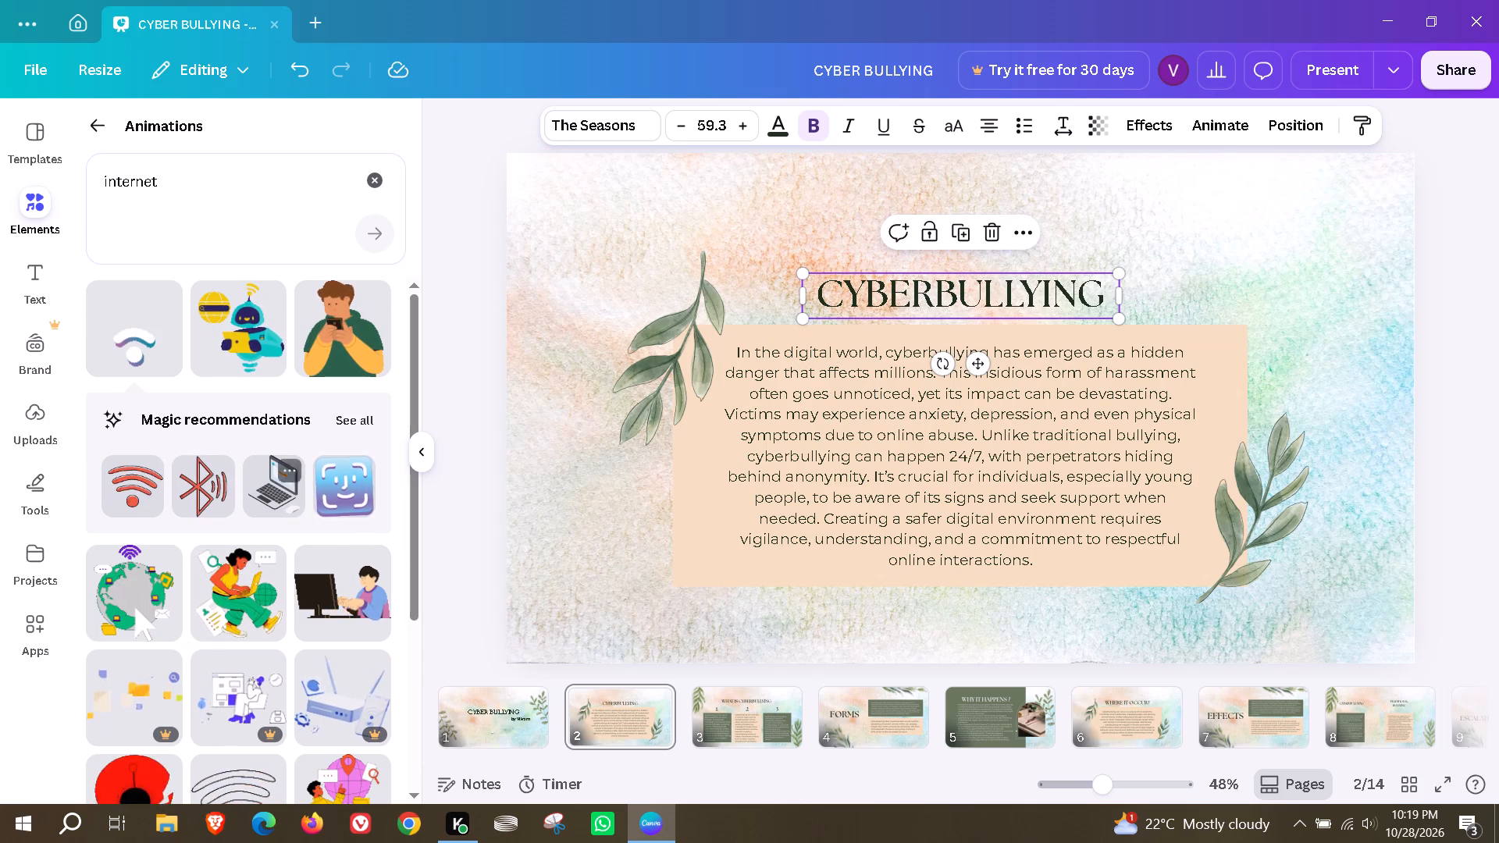
Add the animation of the man holding a phone to page 2, shrink it, and stand it on the text box's upper-right corner.
{"action": "left_click_drag", "start_coordinate": [346, 345], "coordinate": [828, 284]}
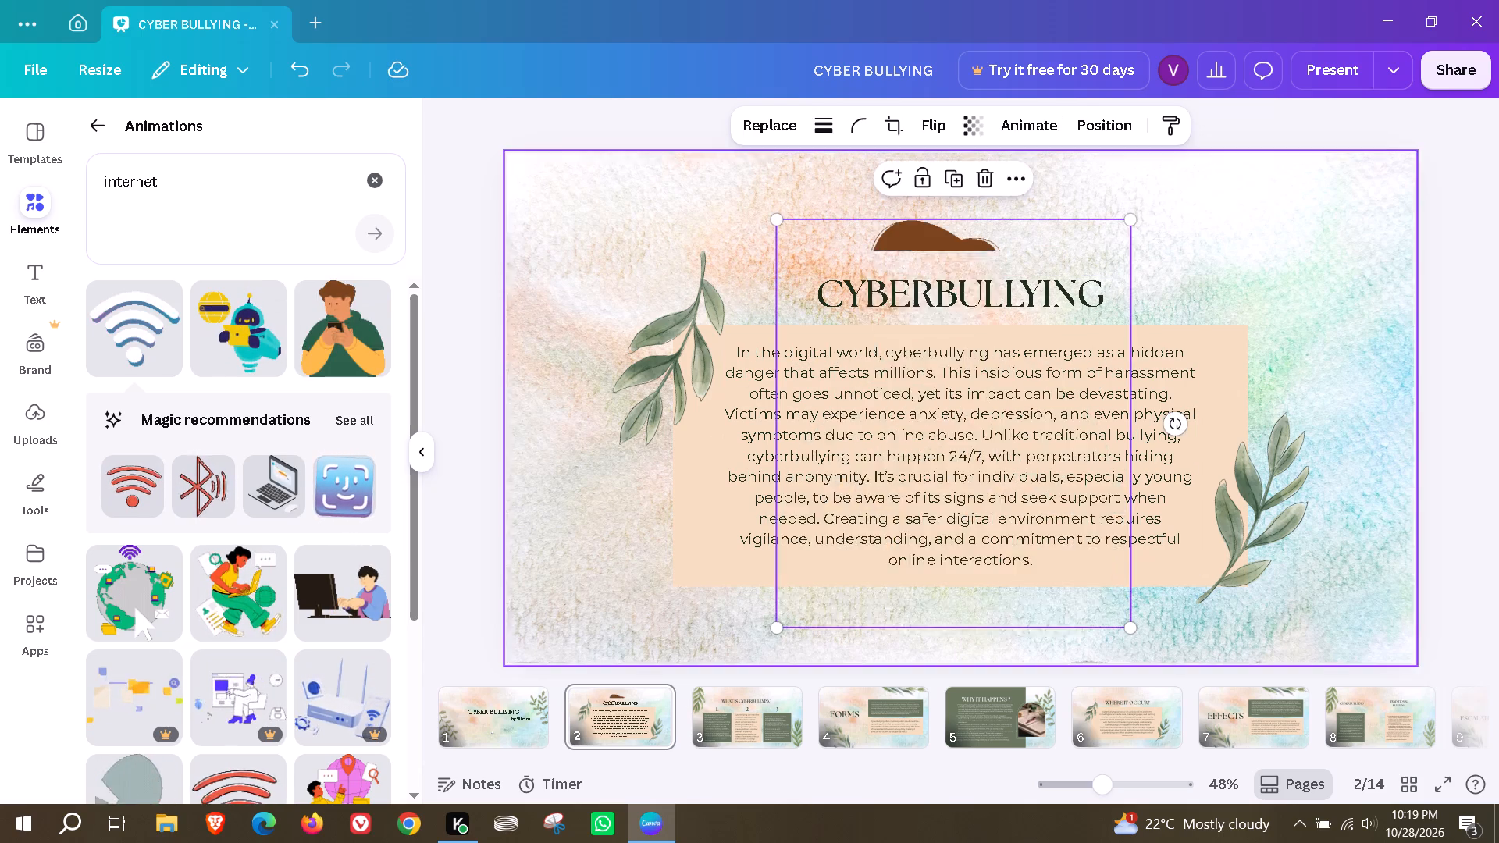
{"action": "left_click_drag", "start_coordinate": [1125, 221], "coordinate": [883, 525]}
{"action": "left_click_drag", "start_coordinate": [826, 593], "coordinate": [1194, 286]}
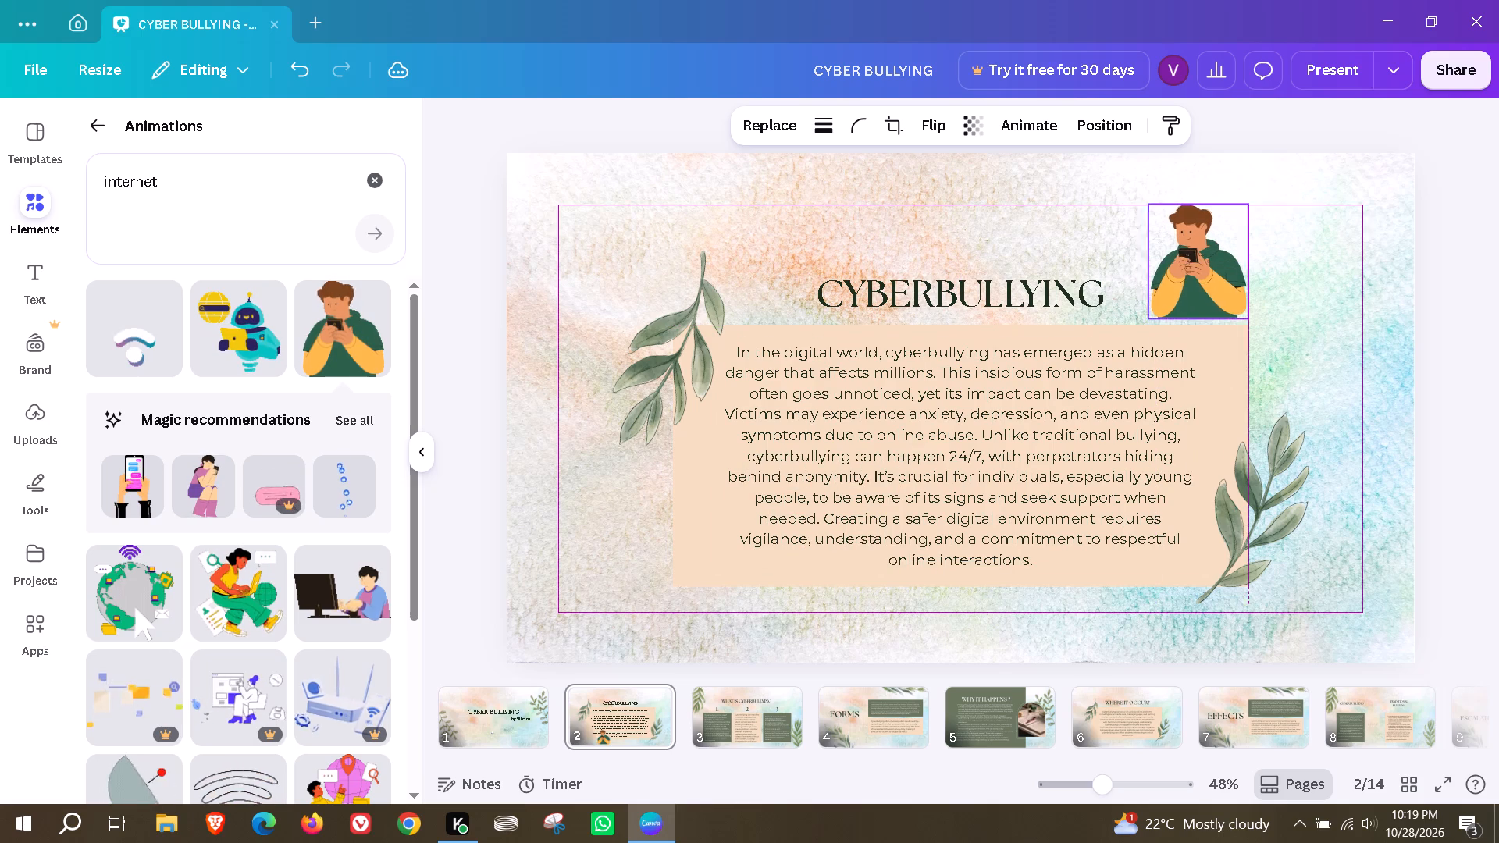
Position the animation of the boy with a phone beside the page 2 title, above the cream panel's right corner.
{"action": "left_click_drag", "start_coordinate": [1194, 286], "coordinate": [1191, 290]}
Add the animation of hands holding a phone to page 3 and shrink it to about a quarter of its inserted size.
{"action": "left_click", "coordinate": [774, 726]}
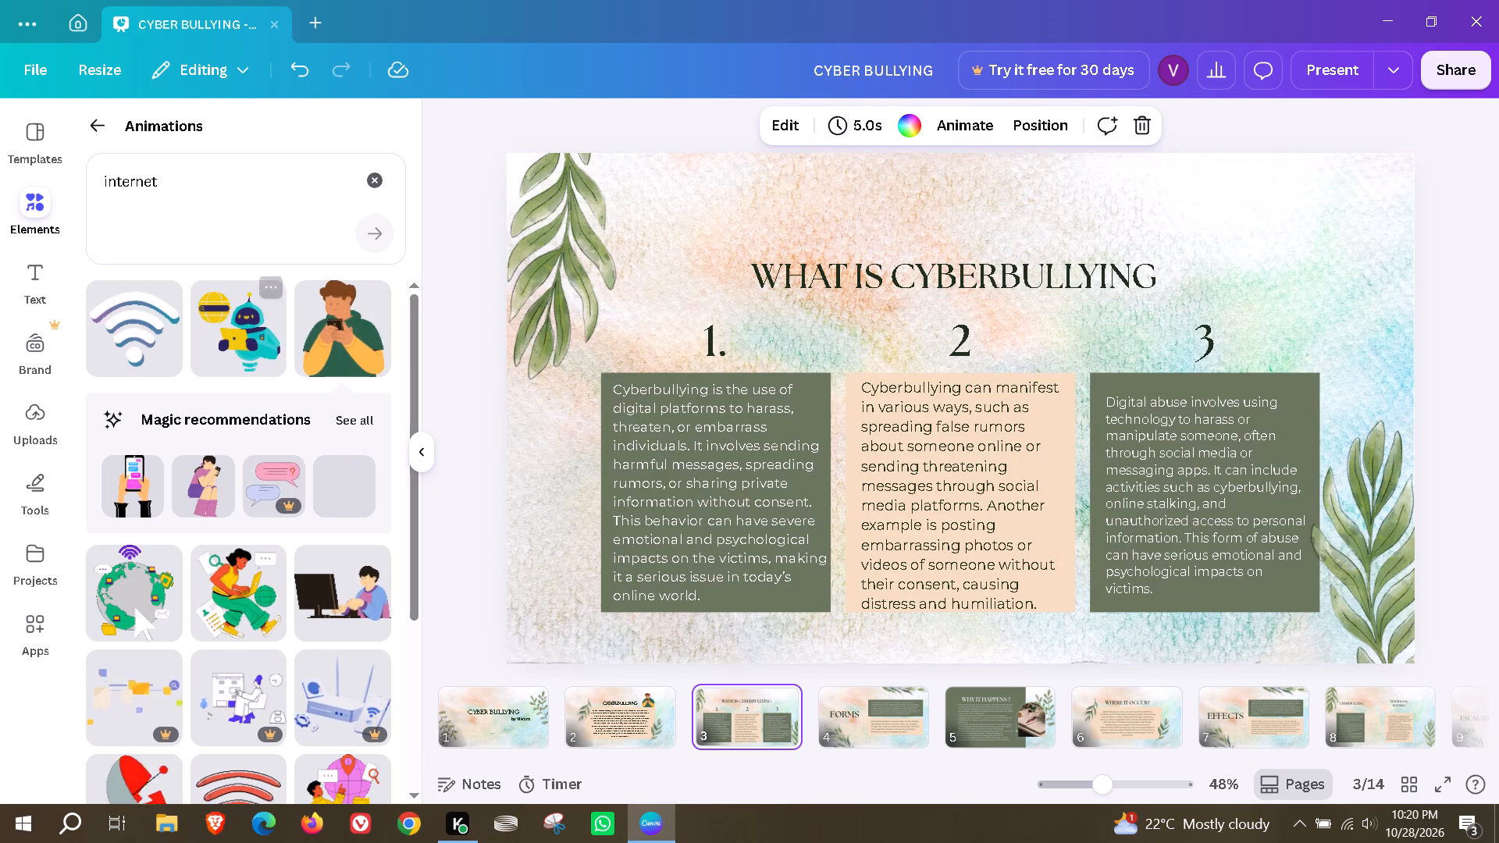
{"action": "left_click_drag", "start_coordinate": [135, 498], "coordinate": [761, 291]}
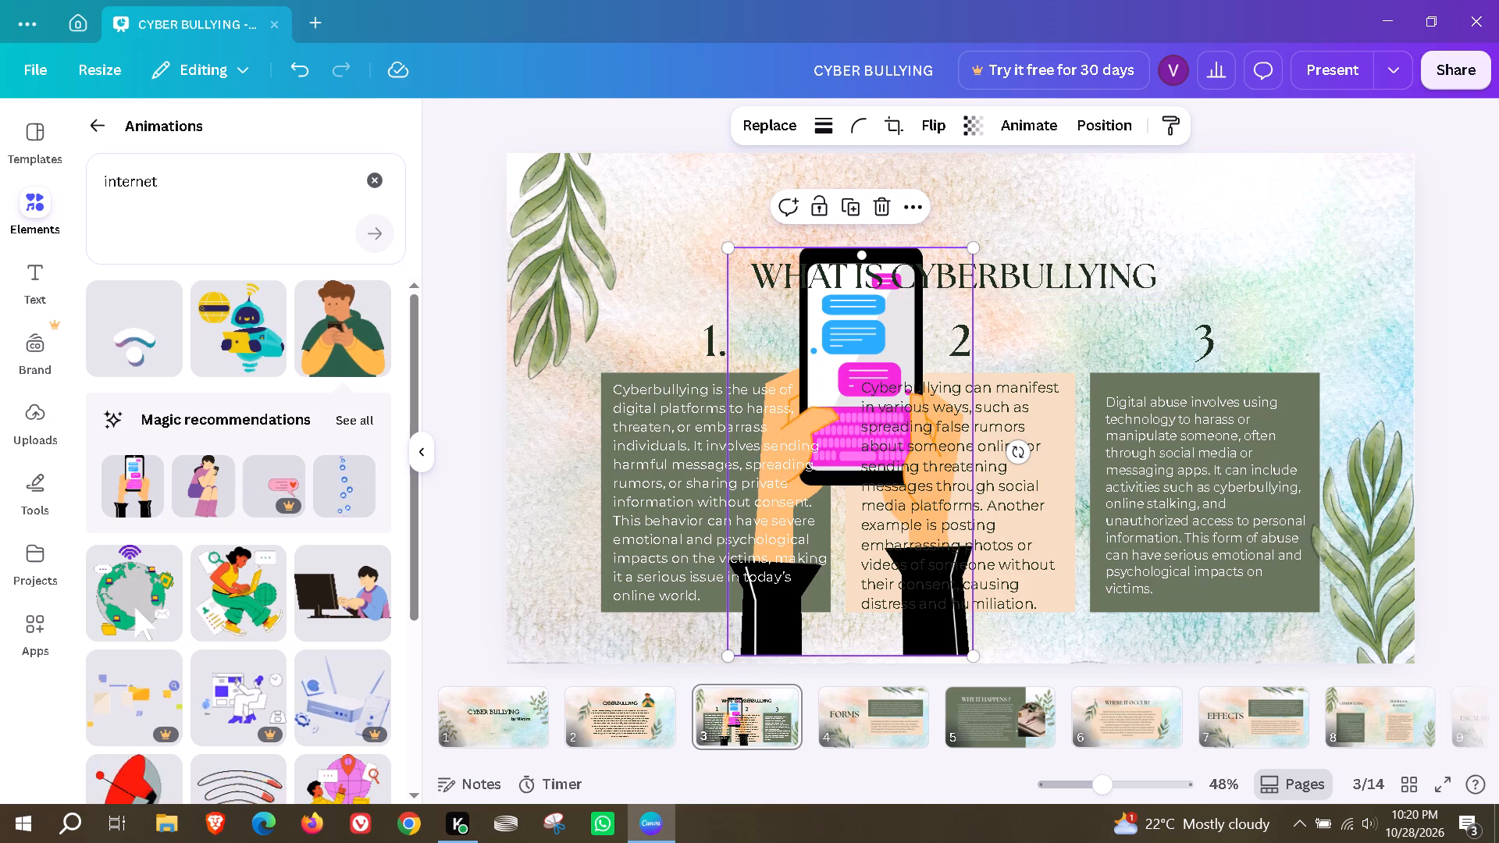
{"action": "left_click_drag", "start_coordinate": [967, 251], "coordinate": [783, 558]}
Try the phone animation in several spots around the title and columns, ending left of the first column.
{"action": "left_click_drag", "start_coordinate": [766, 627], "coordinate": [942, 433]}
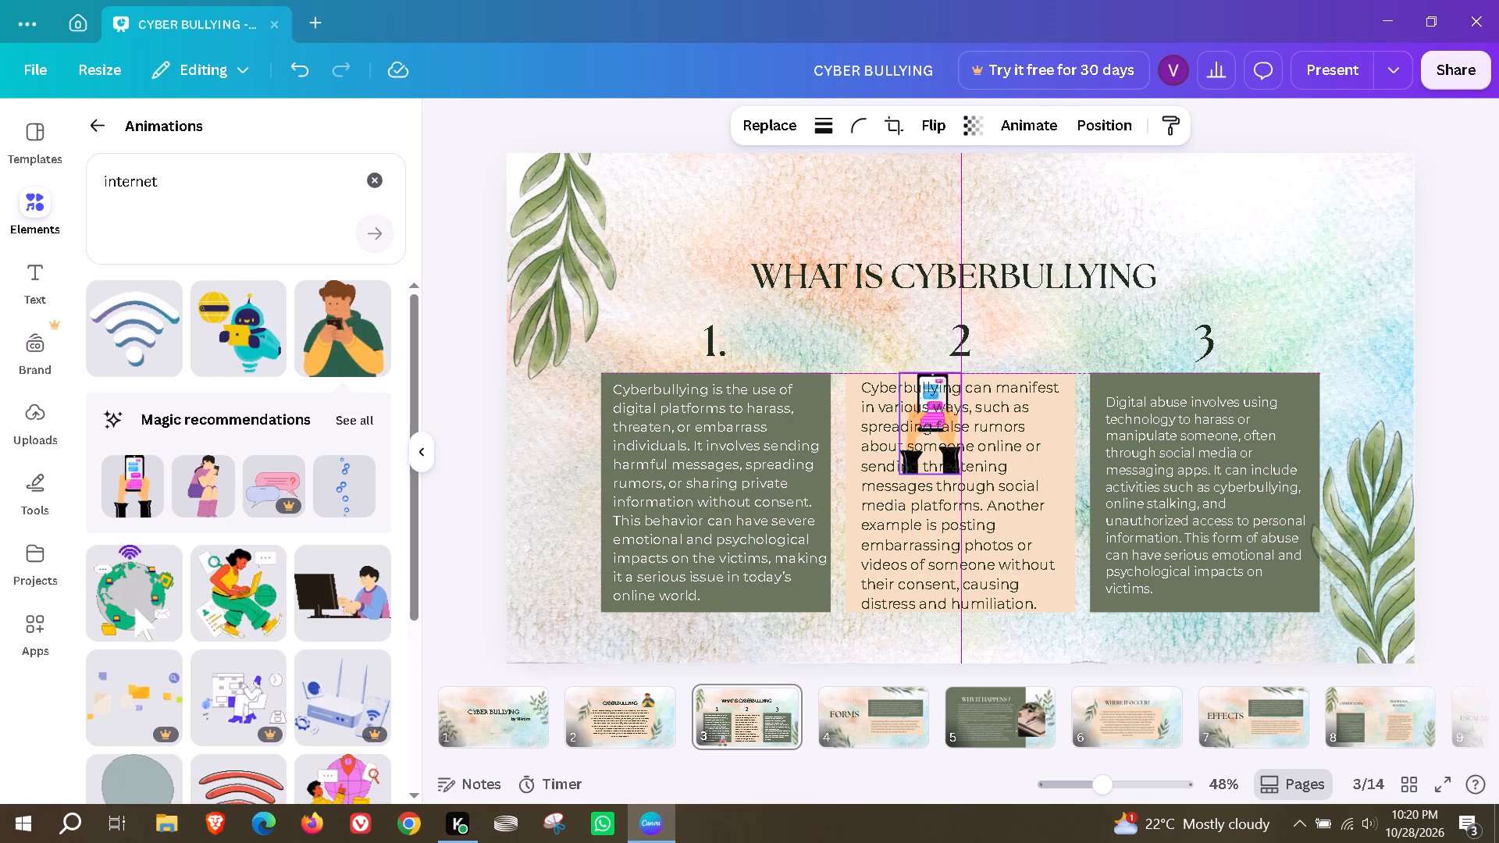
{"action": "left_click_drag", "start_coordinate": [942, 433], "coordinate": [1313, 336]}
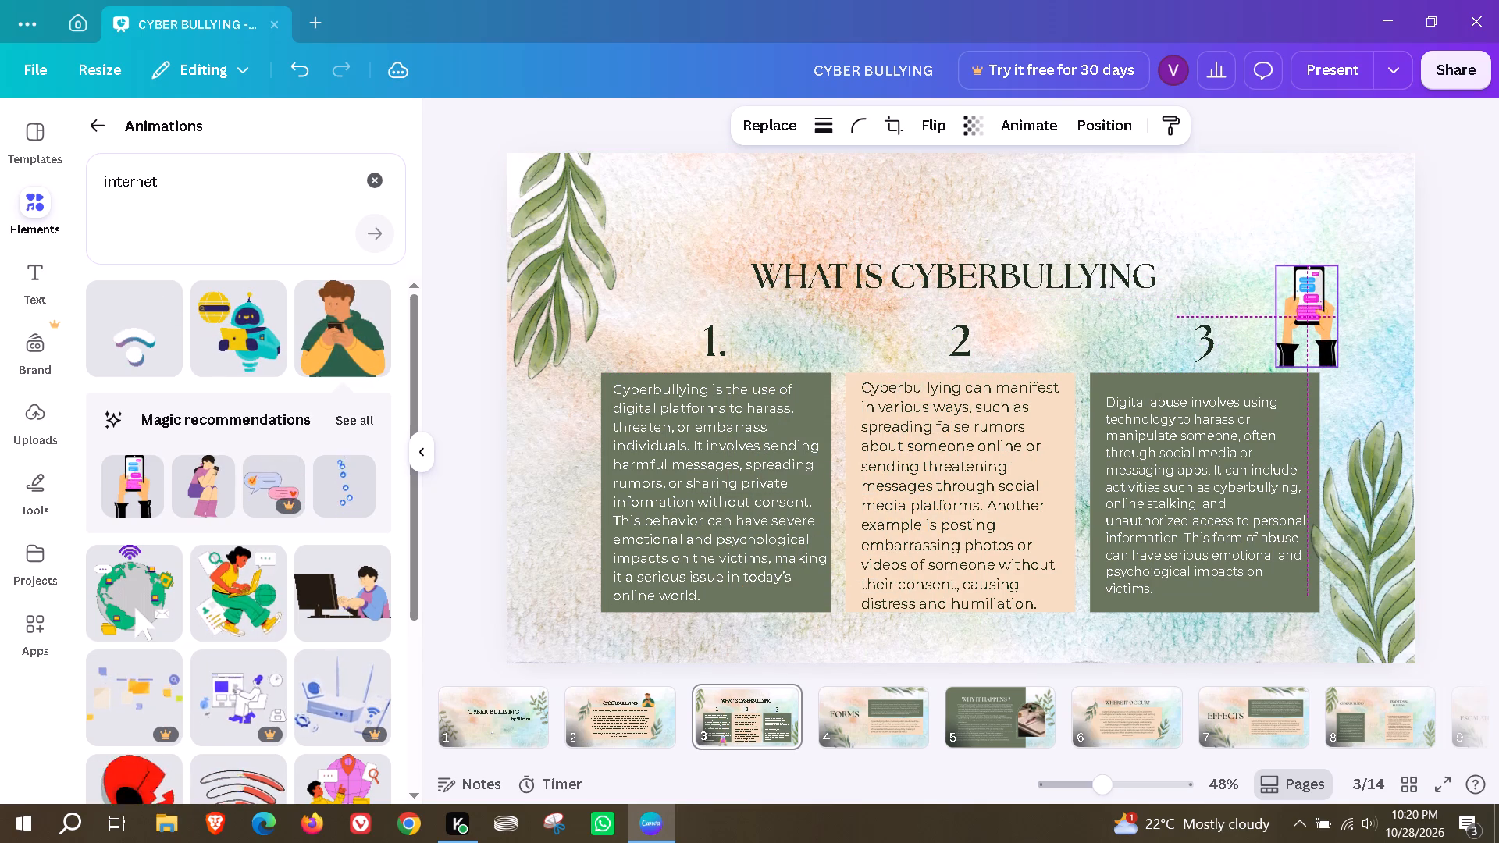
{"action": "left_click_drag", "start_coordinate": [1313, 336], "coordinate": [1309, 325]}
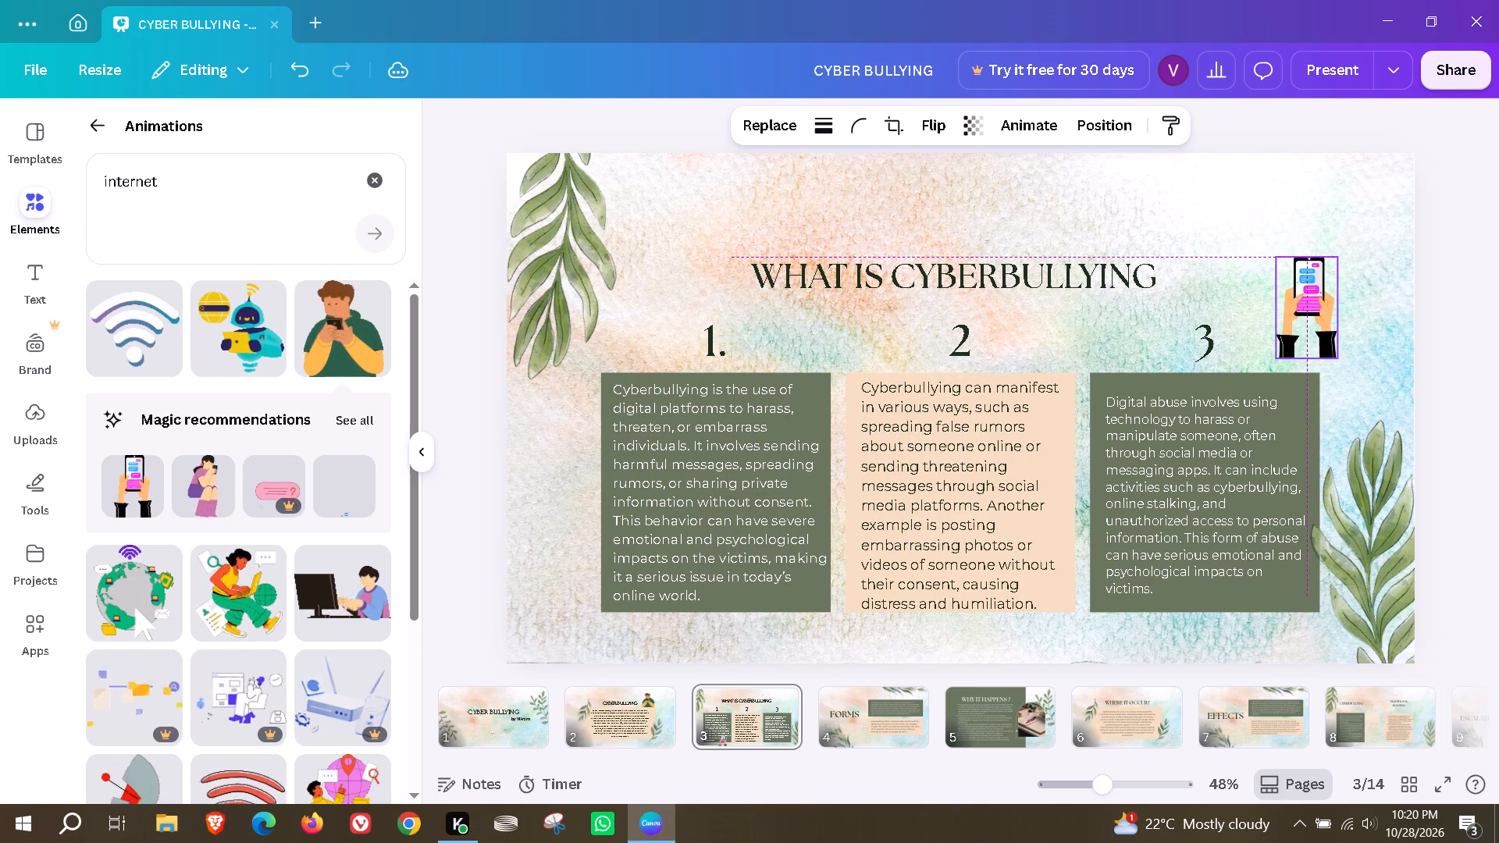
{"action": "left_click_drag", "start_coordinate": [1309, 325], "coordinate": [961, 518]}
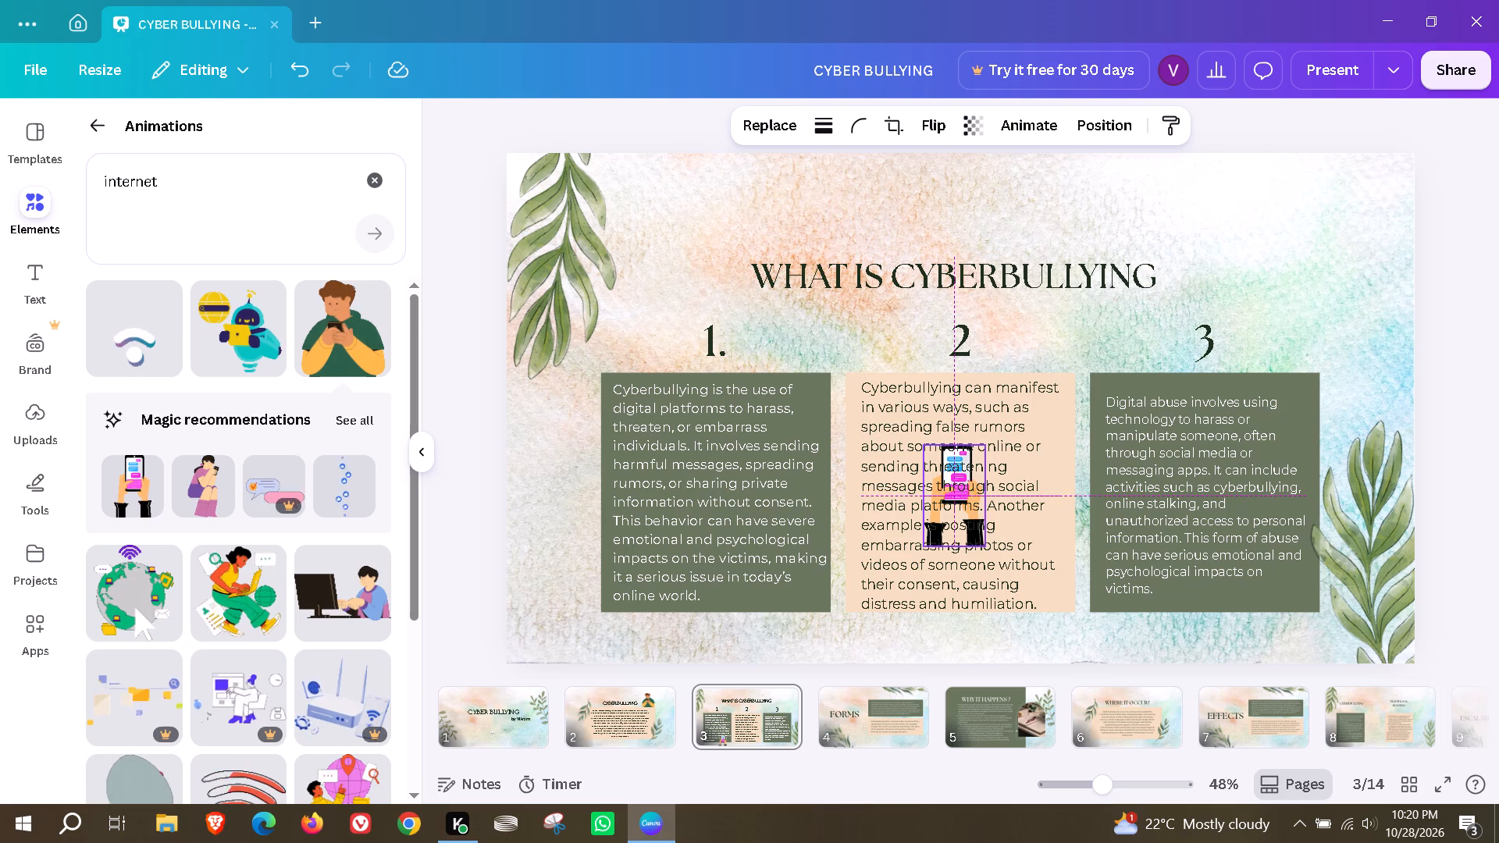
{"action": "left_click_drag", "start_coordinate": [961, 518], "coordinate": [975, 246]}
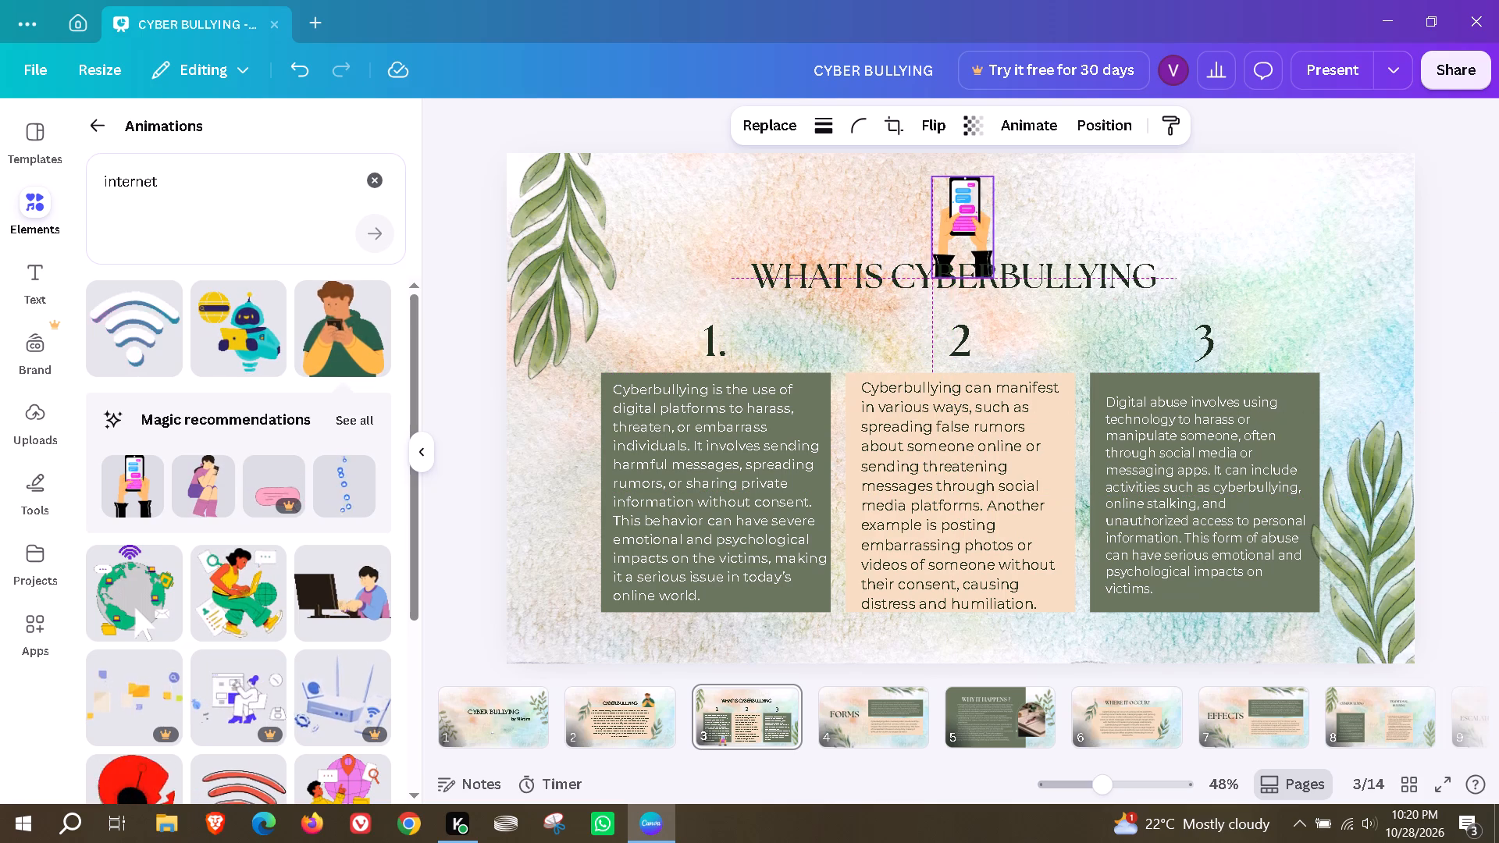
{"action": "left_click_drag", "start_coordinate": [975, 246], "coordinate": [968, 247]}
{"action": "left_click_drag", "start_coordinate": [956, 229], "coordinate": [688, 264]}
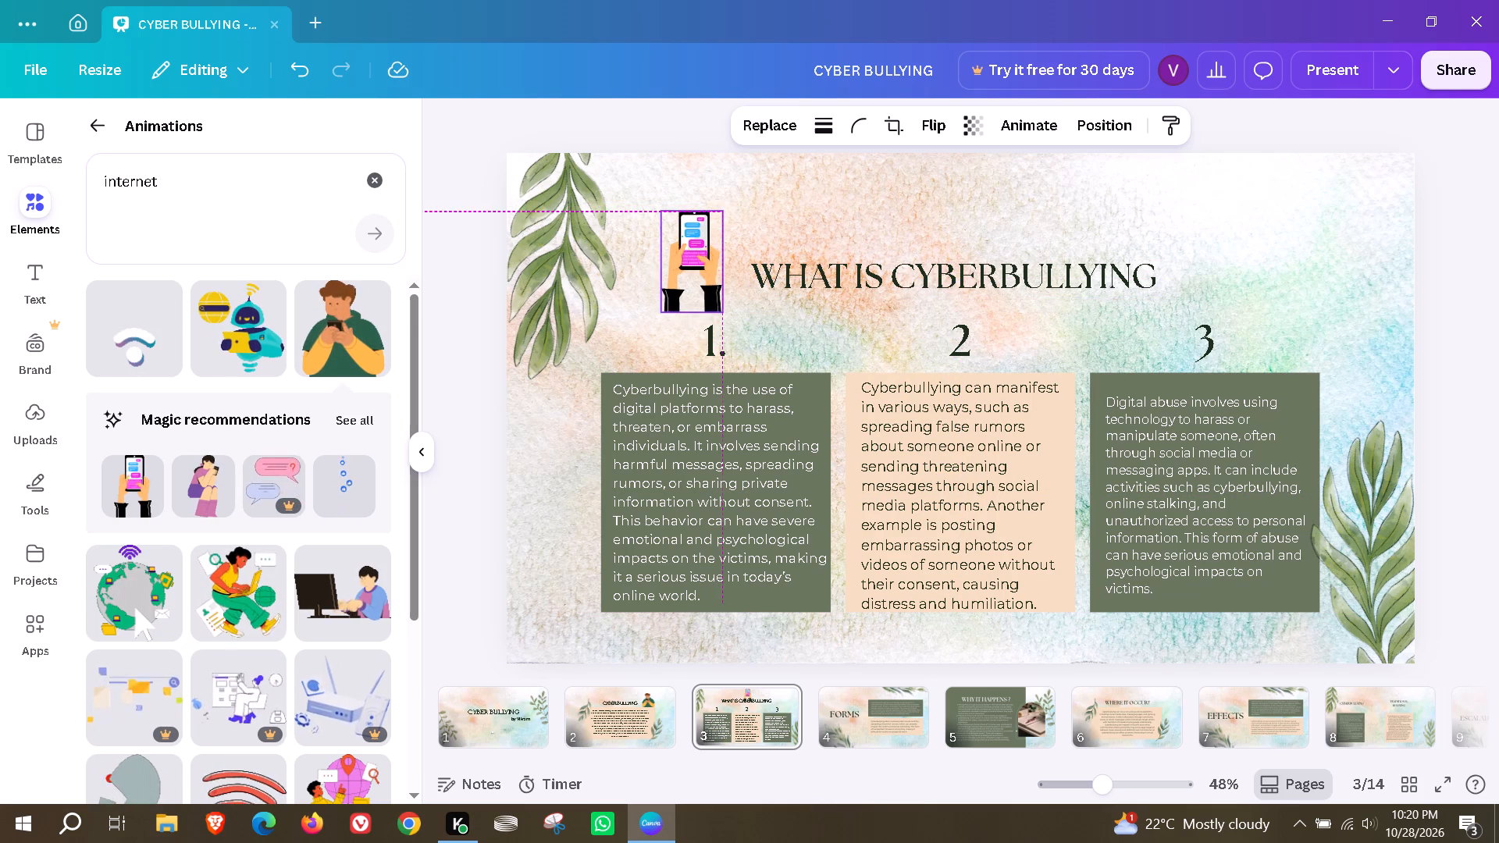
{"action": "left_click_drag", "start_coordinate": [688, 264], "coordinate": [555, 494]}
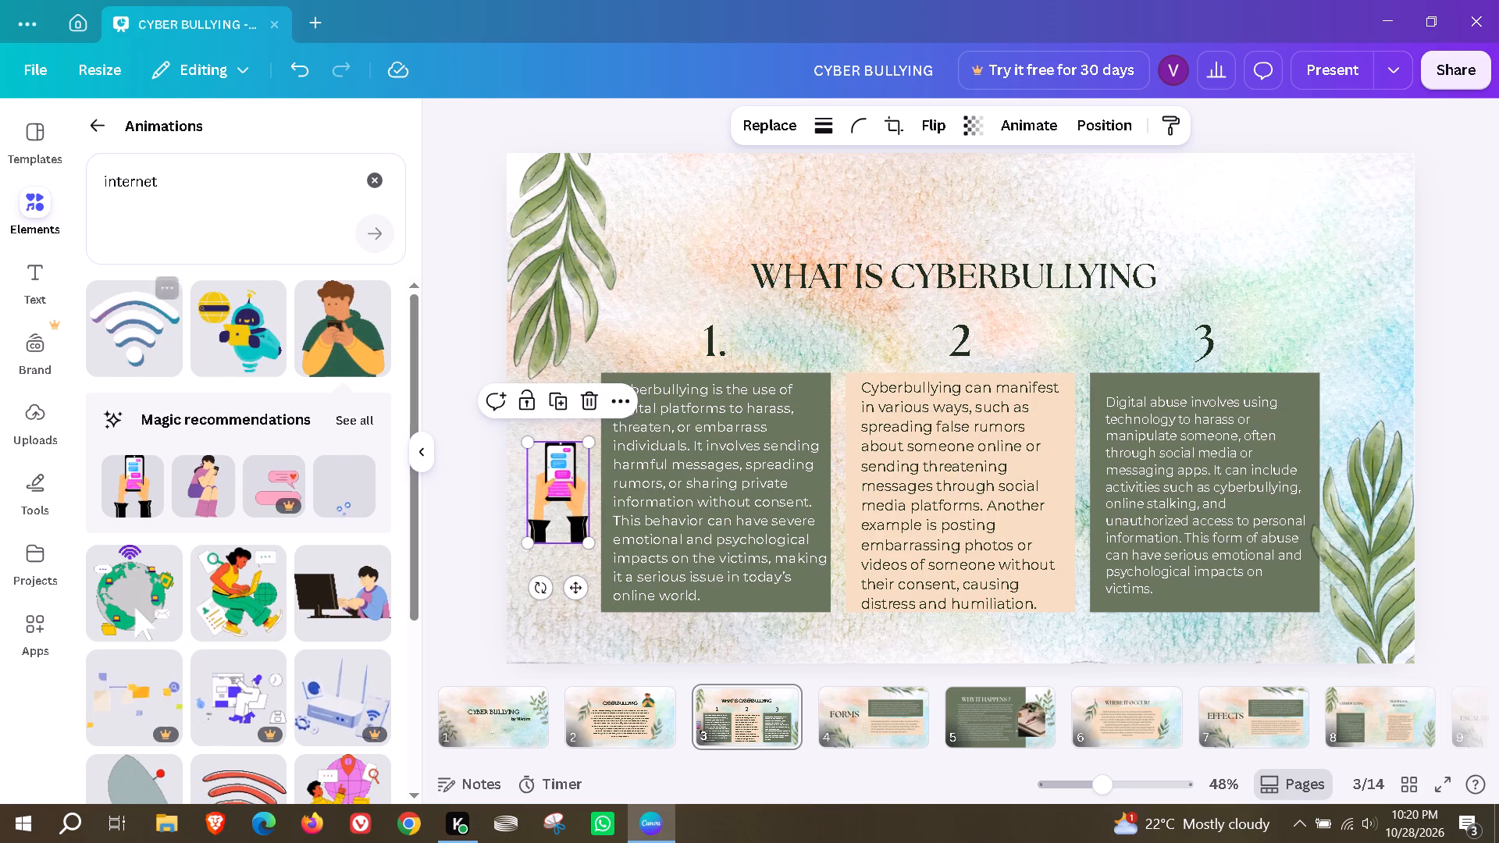
Copy and paste the phone animation, and place one on each side of the "WHAT IS CYBERBULLYING" title.
{"action": "right_click", "coordinate": [551, 503]}
{"action": "left_click", "coordinate": [609, 384]}
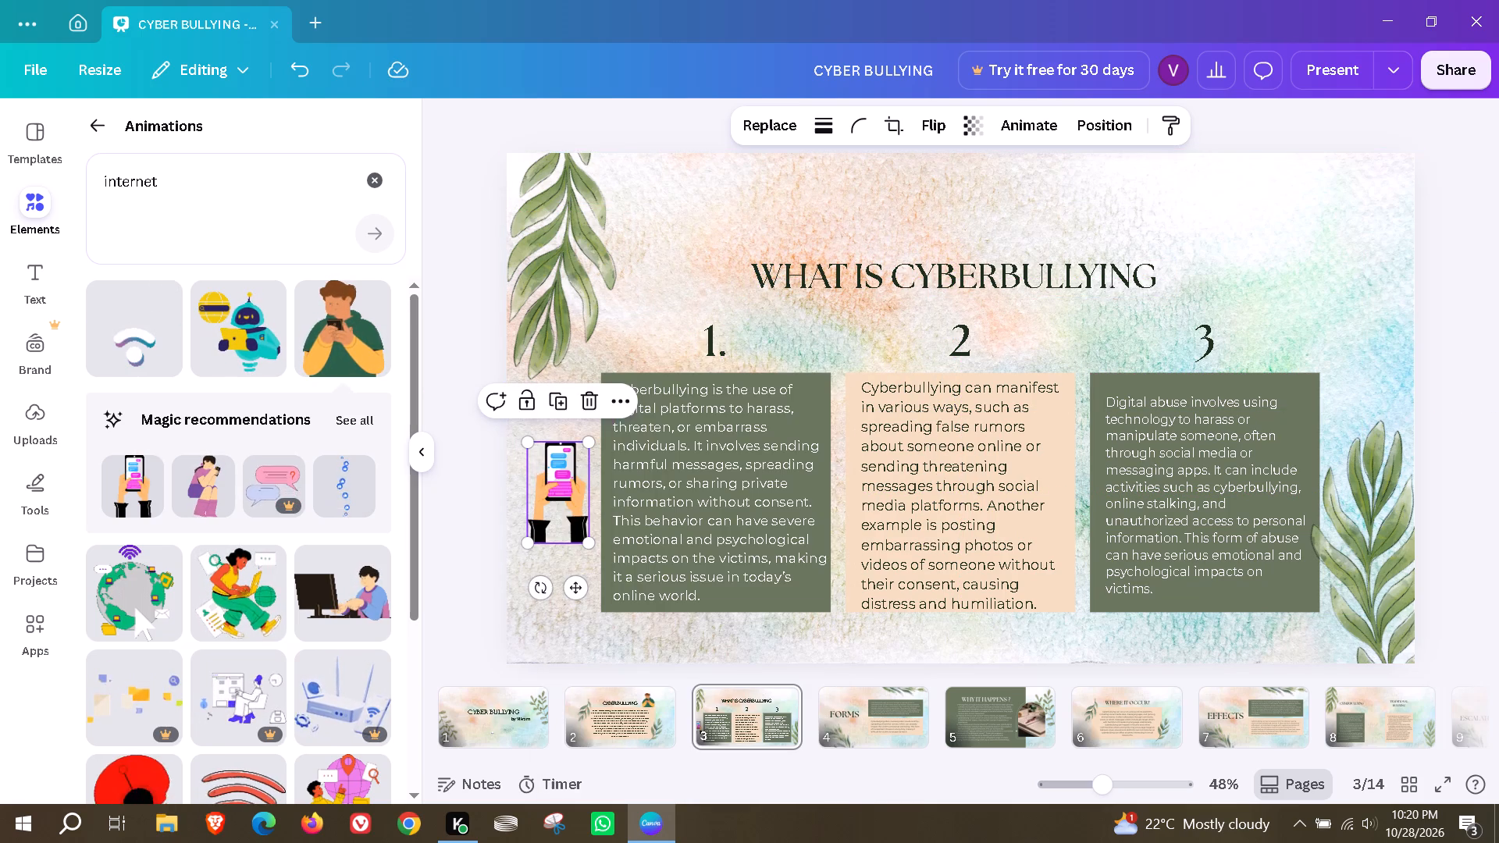
{"action": "right_click", "coordinate": [835, 332]}
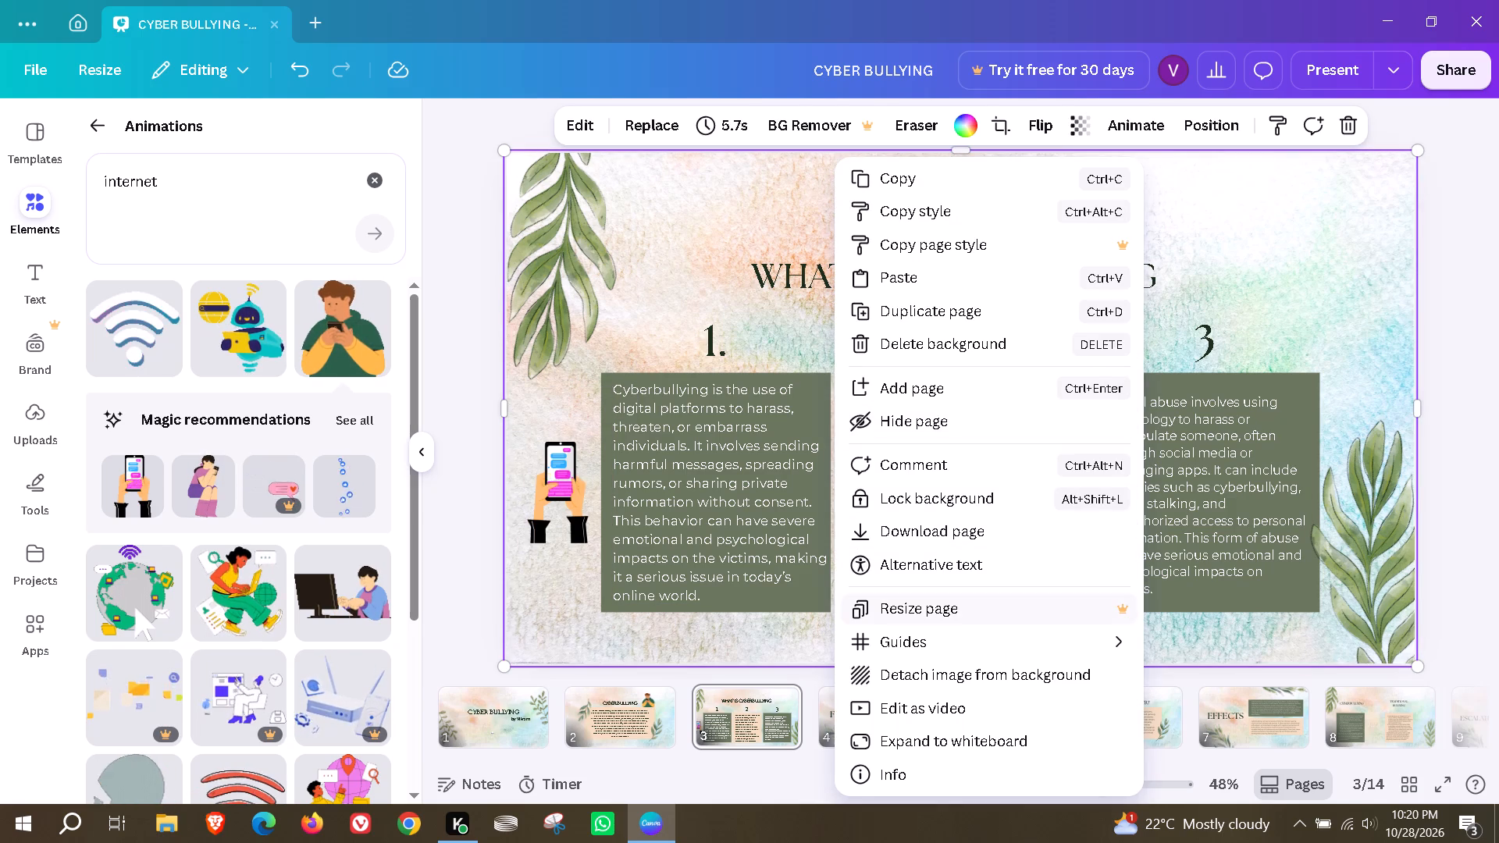
{"action": "left_click", "coordinate": [893, 286]}
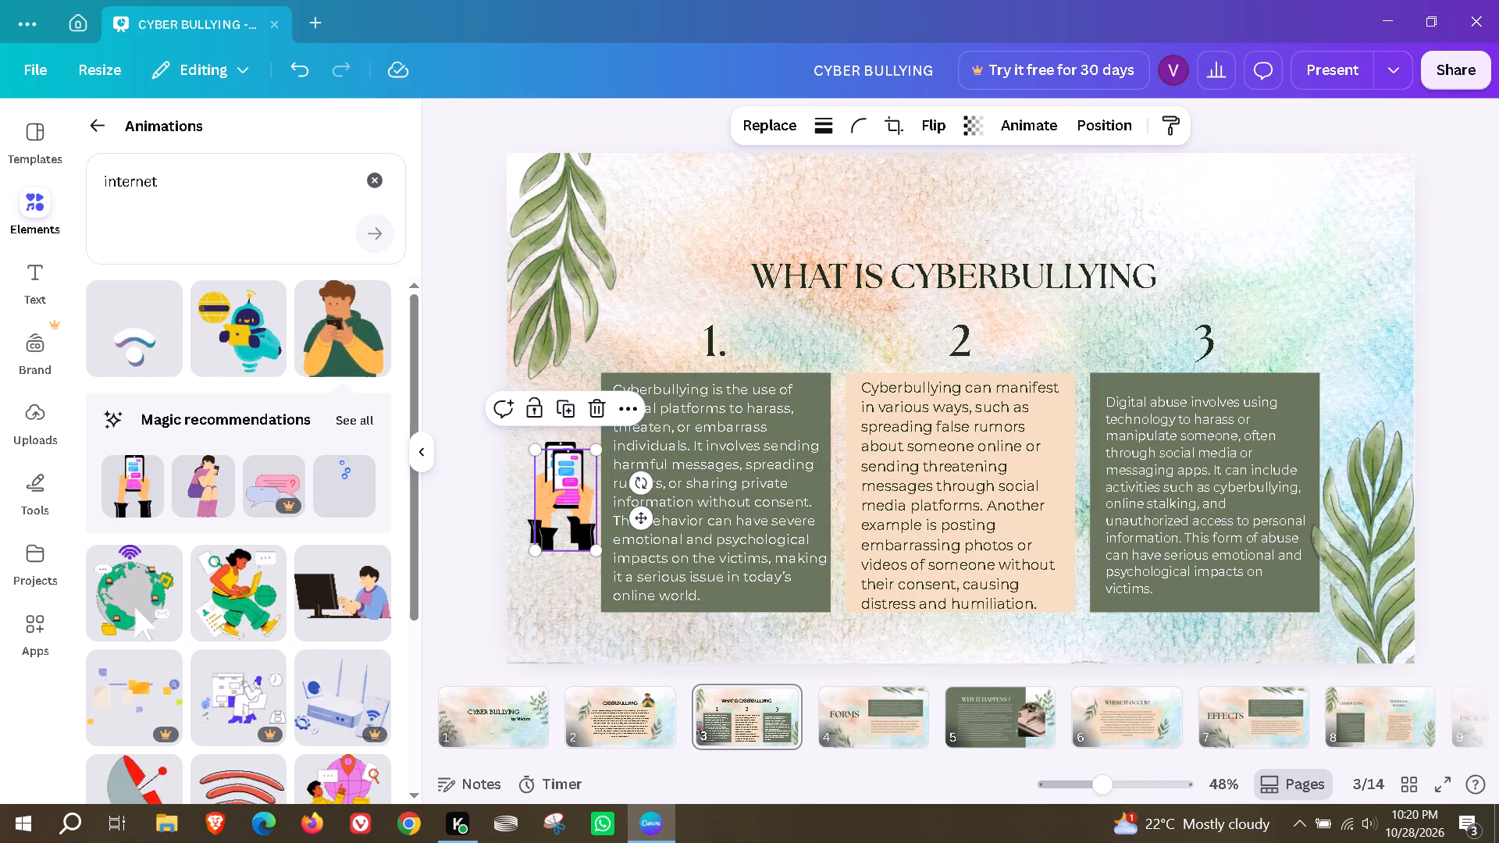
{"action": "left_click_drag", "start_coordinate": [563, 503], "coordinate": [1350, 295]}
{"action": "left_click_drag", "start_coordinate": [530, 514], "coordinate": [628, 332]}
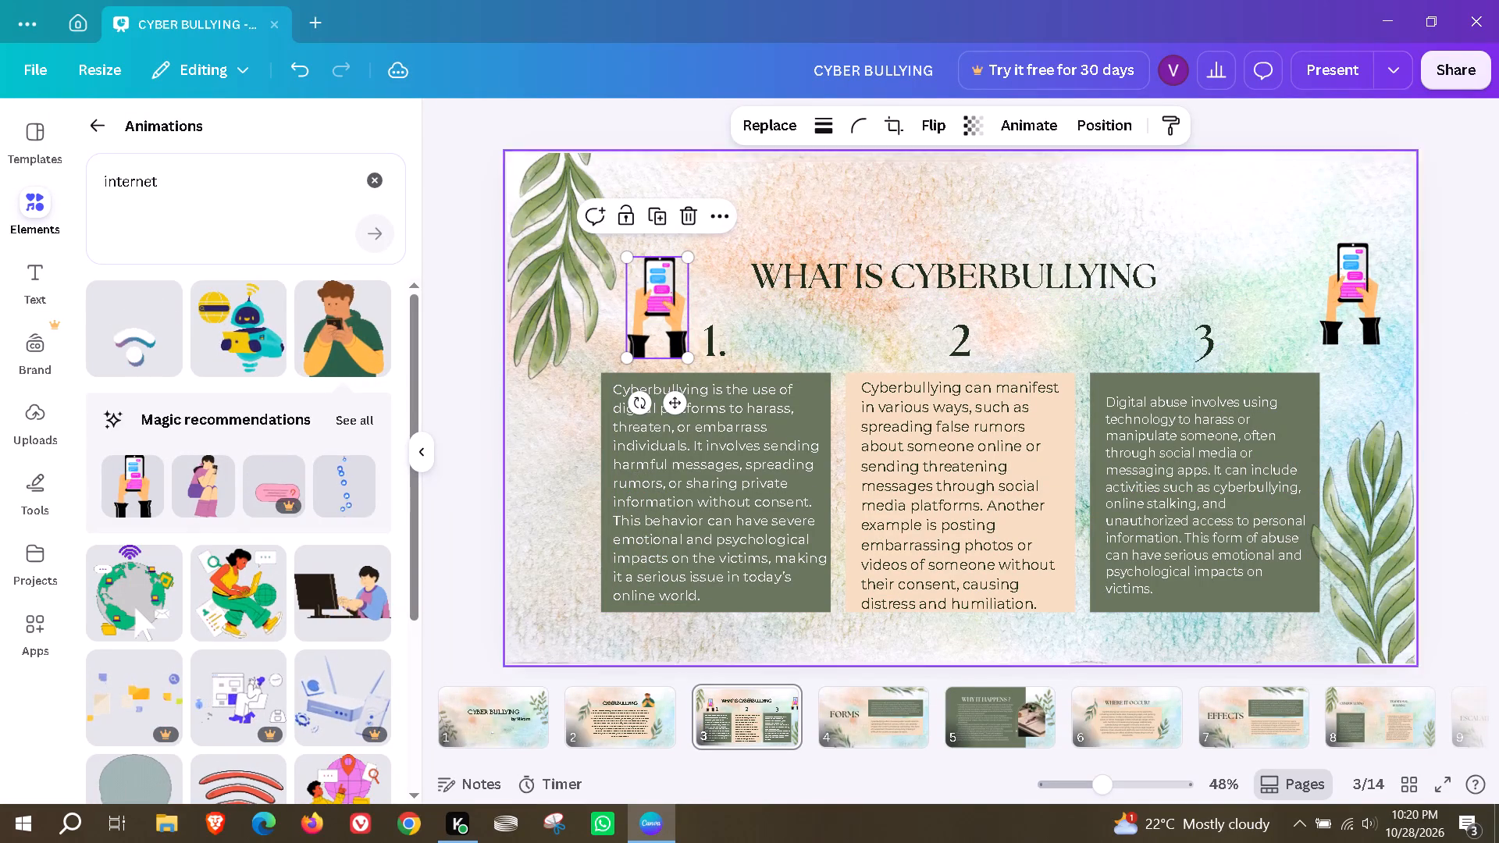
Move the phone animation on the far side of the page 3 title closer to it, beside the number 3.
{"action": "left_click_drag", "start_coordinate": [1371, 298], "coordinate": [1303, 314]}
{"action": "left_click", "coordinate": [1348, 315]}
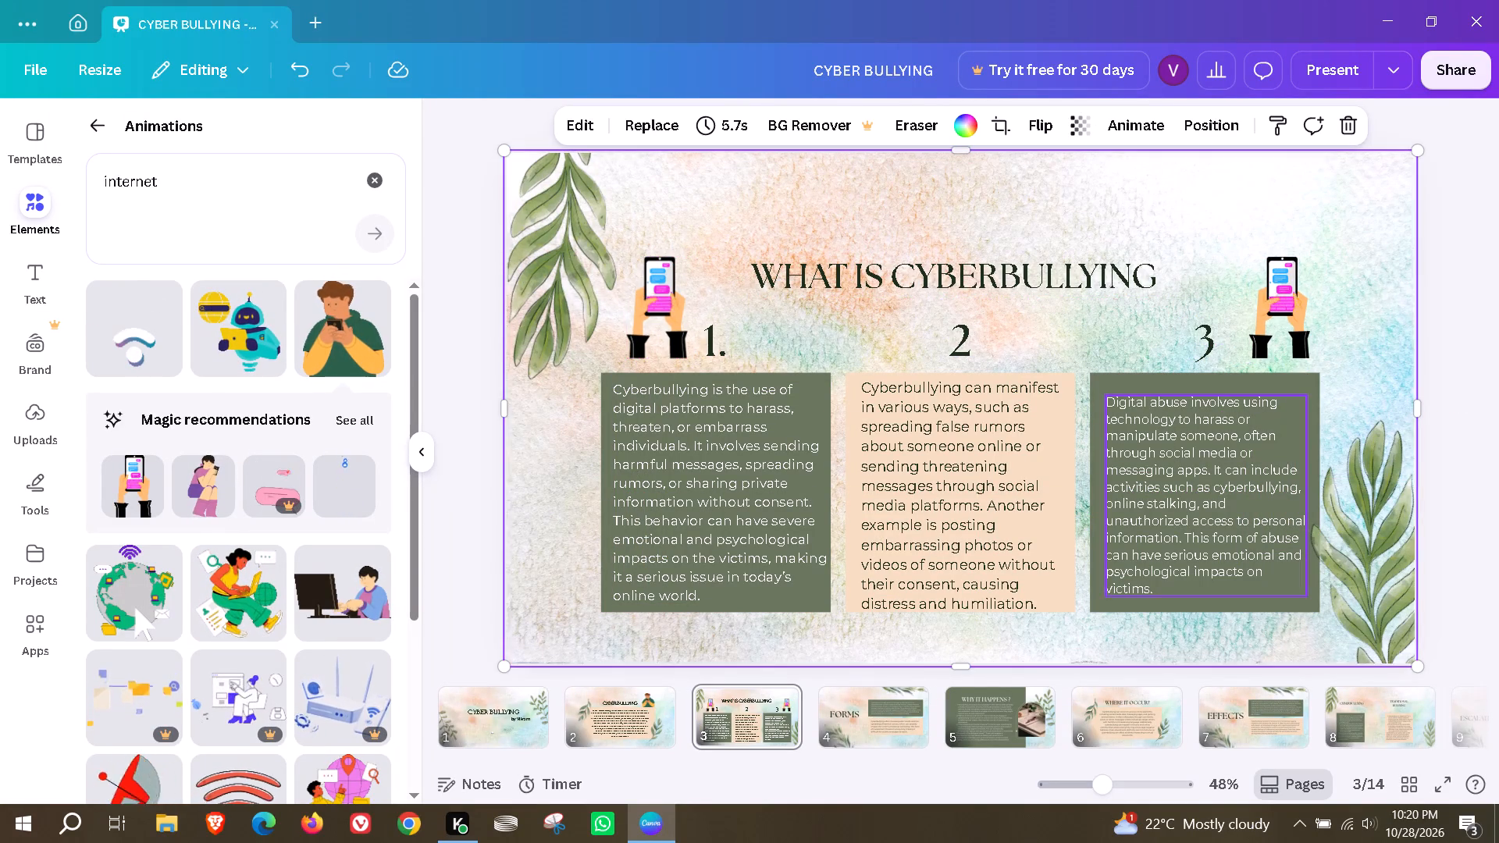
Shrink the "FORMS" title on page 4 to about size 81 and move it closer to the two text panels.
{"action": "left_click", "coordinate": [834, 713]}
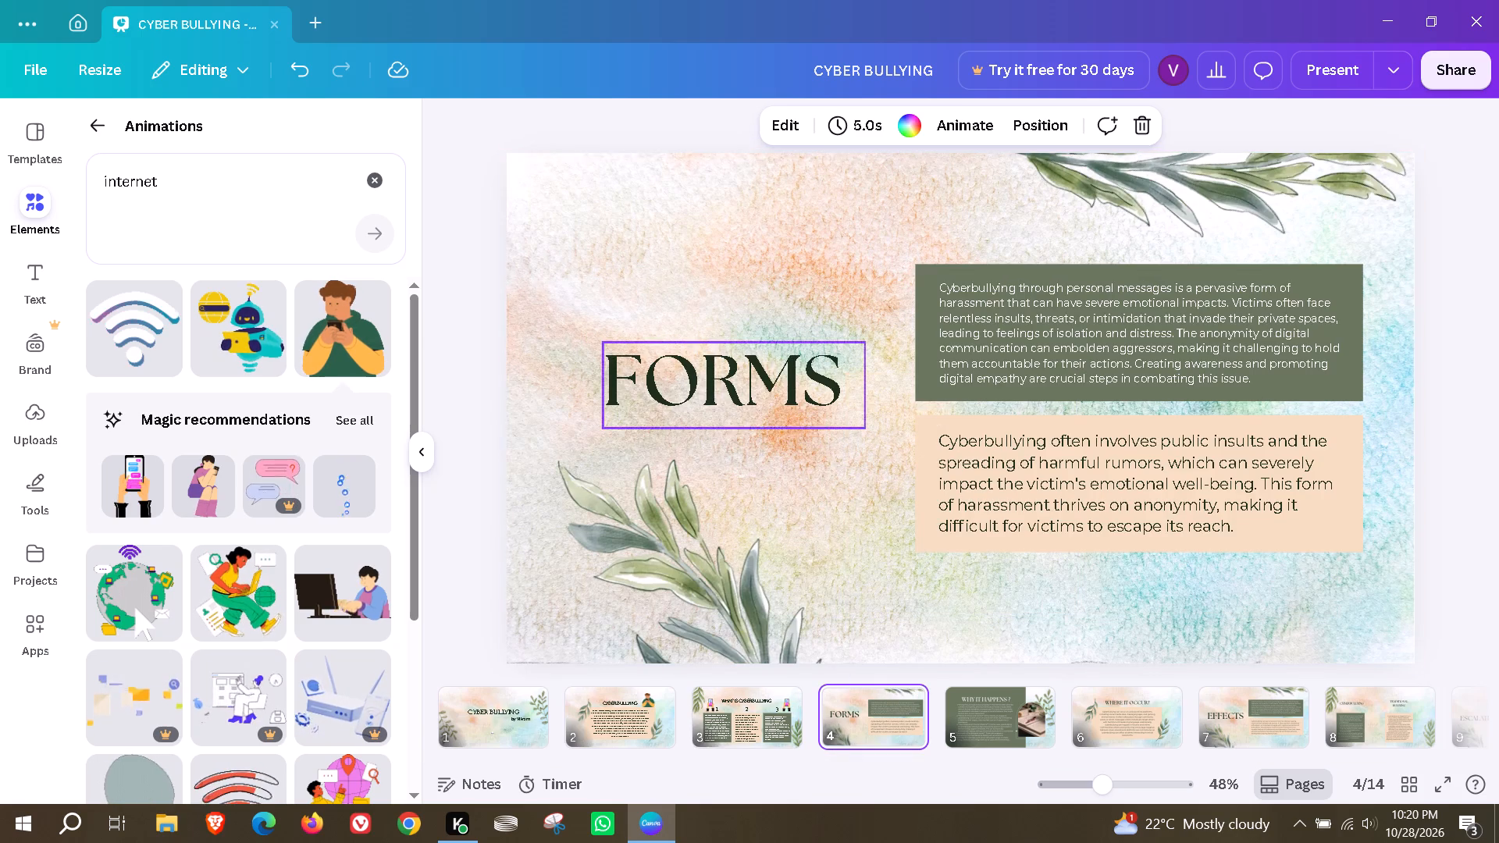
{"action": "left_click_drag", "start_coordinate": [731, 393], "coordinate": [764, 415]}
{"action": "left_click_drag", "start_coordinate": [895, 451], "coordinate": [832, 423]}
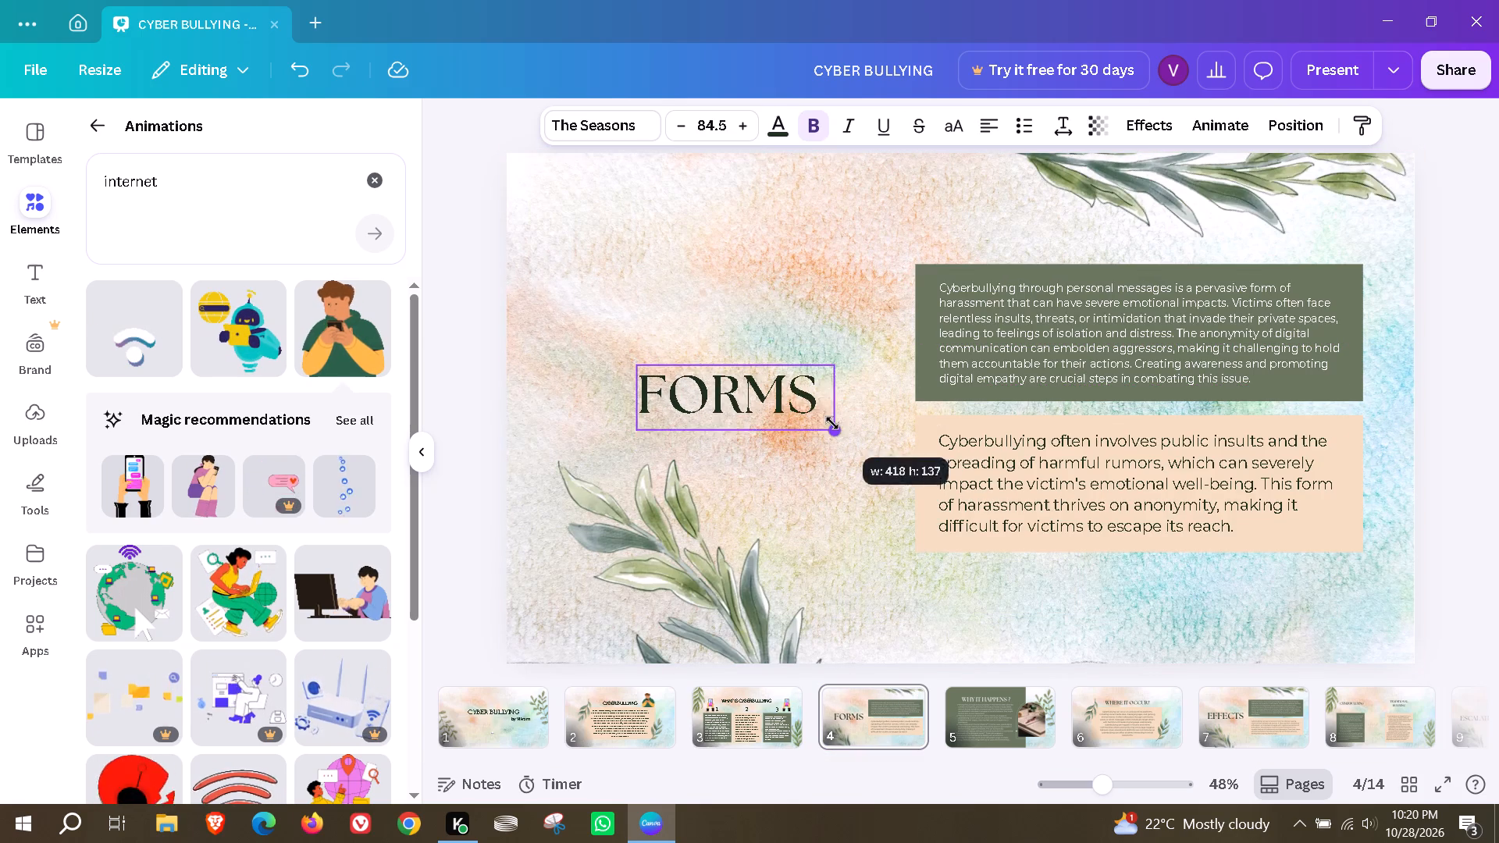
{"action": "left_click_drag", "start_coordinate": [832, 423], "coordinate": [824, 421]}
{"action": "left_click_drag", "start_coordinate": [719, 401], "coordinate": [770, 416]}
Enlarge the green panel's paragraph on page 4 to size 18, narrow its text box, and recenter it within the panel.
{"action": "left_click", "coordinate": [1022, 354]}
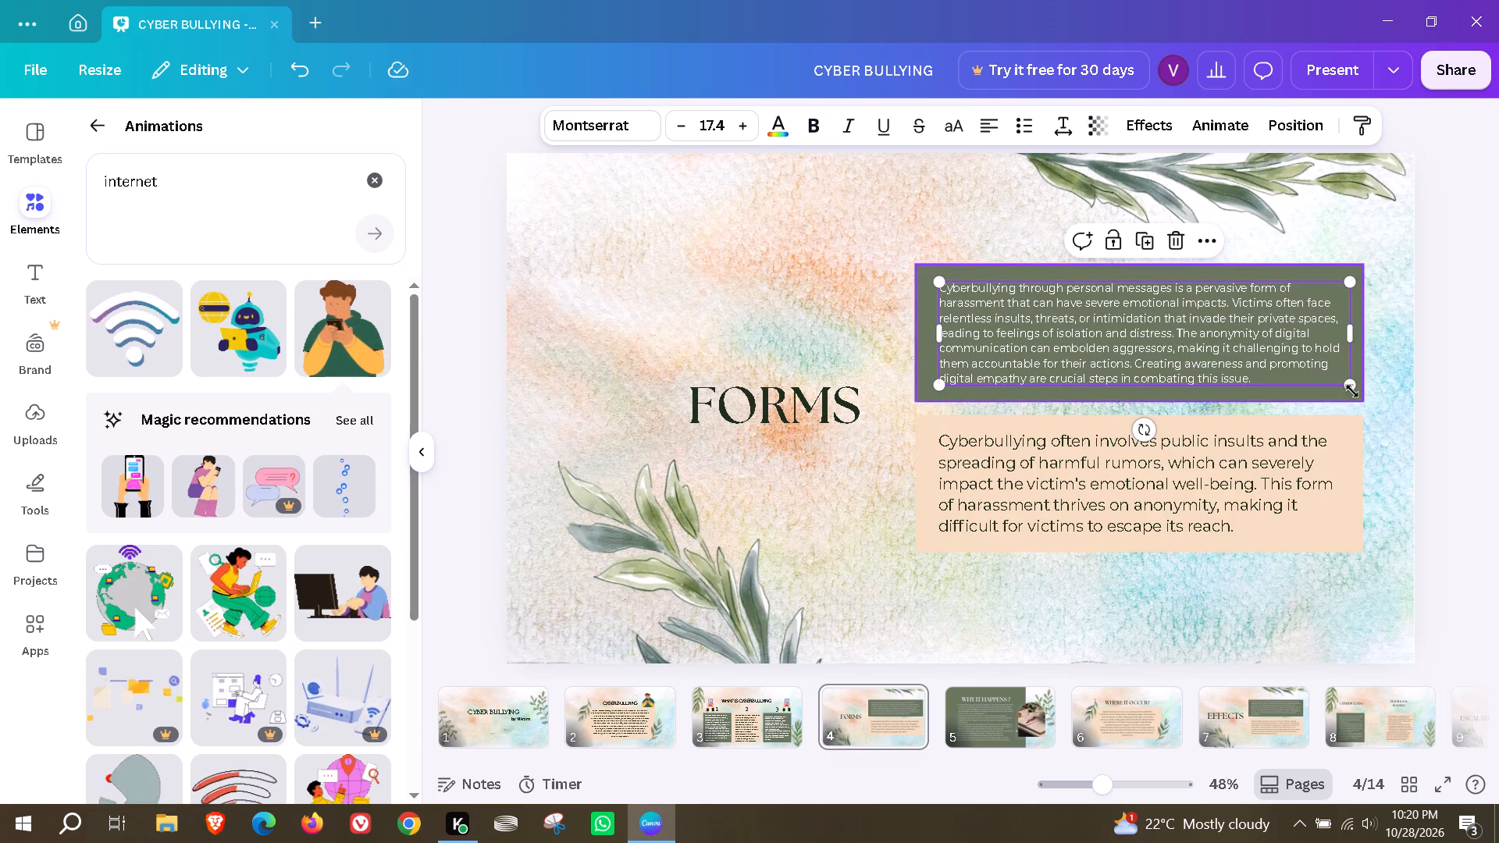
{"action": "left_click", "coordinate": [1359, 391]}
{"action": "left_click", "coordinate": [1271, 343]}
{"action": "left_click_drag", "start_coordinate": [1349, 383], "coordinate": [1360, 398]}
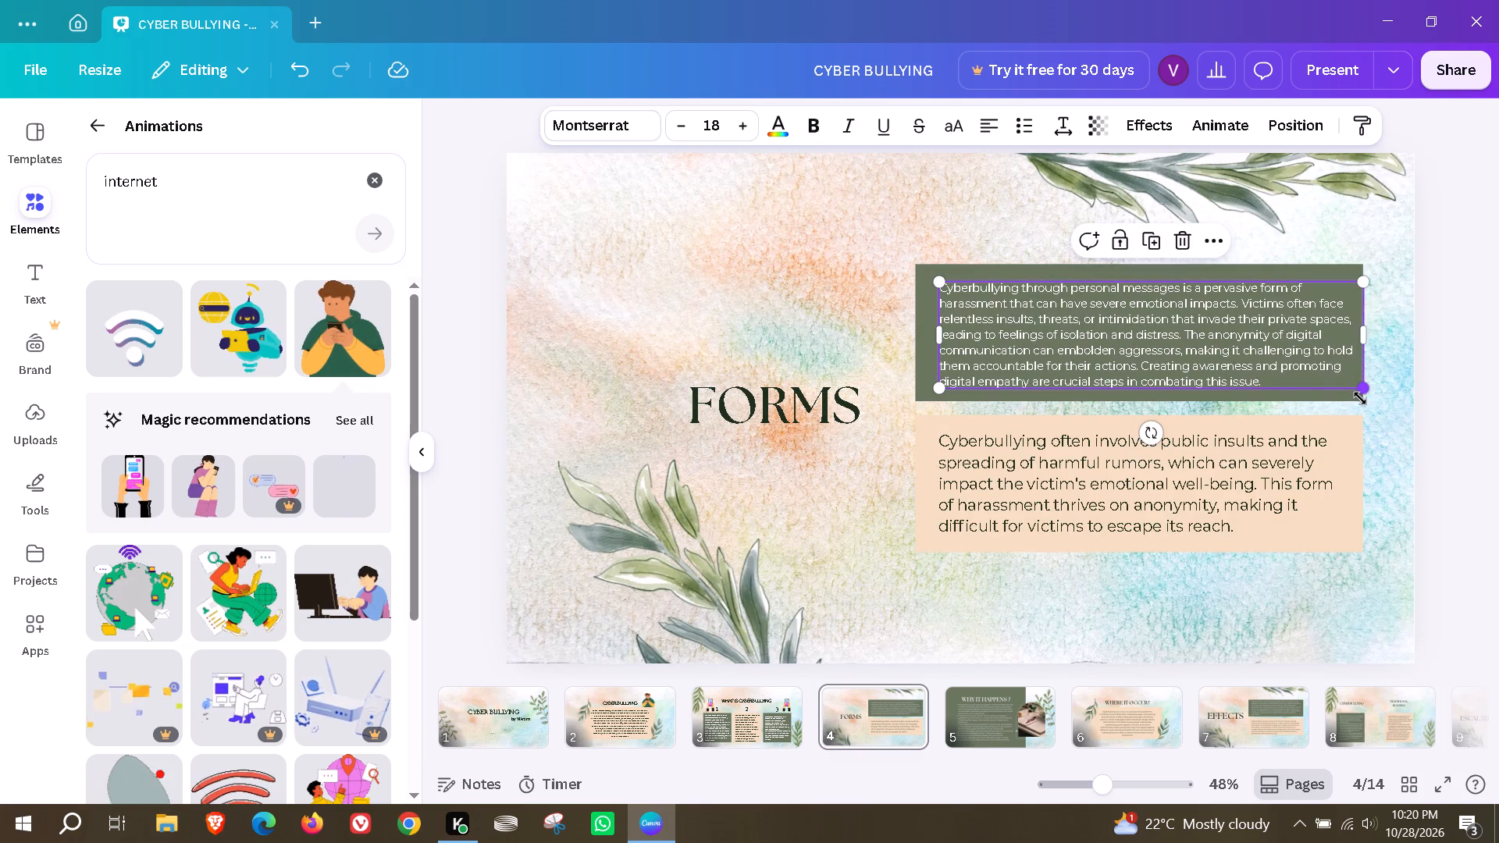
{"action": "left_click_drag", "start_coordinate": [1367, 343], "coordinate": [1344, 343]}
{"action": "left_click_drag", "start_coordinate": [1174, 343], "coordinate": [1171, 334]}
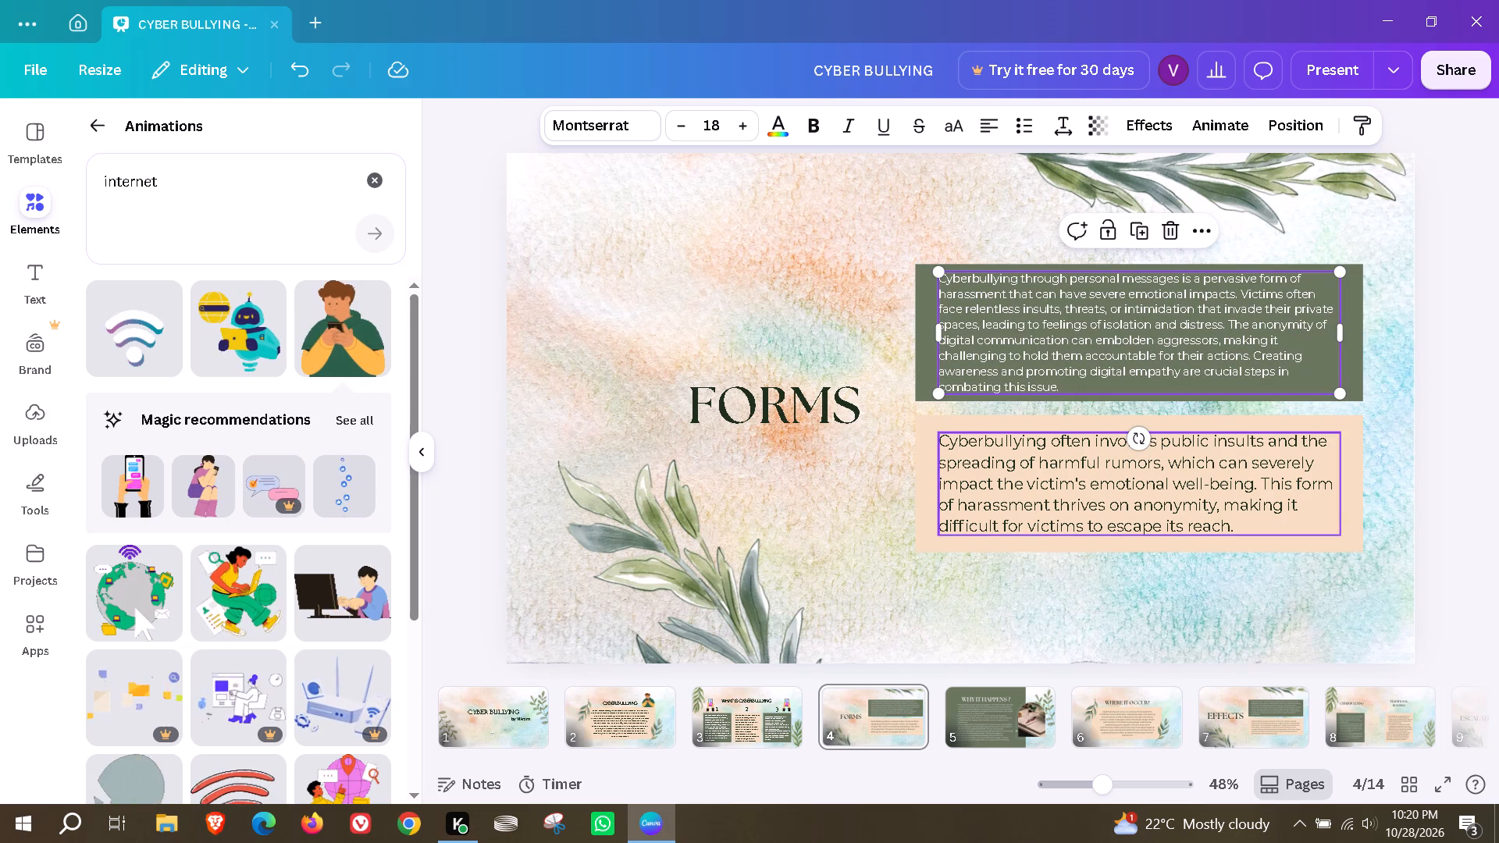
Add the animation of the person at a computer to page 4, shrink it to about a quarter, and place it directly above "FORMS".
{"action": "left_click_drag", "start_coordinate": [782, 413], "coordinate": [790, 412]}
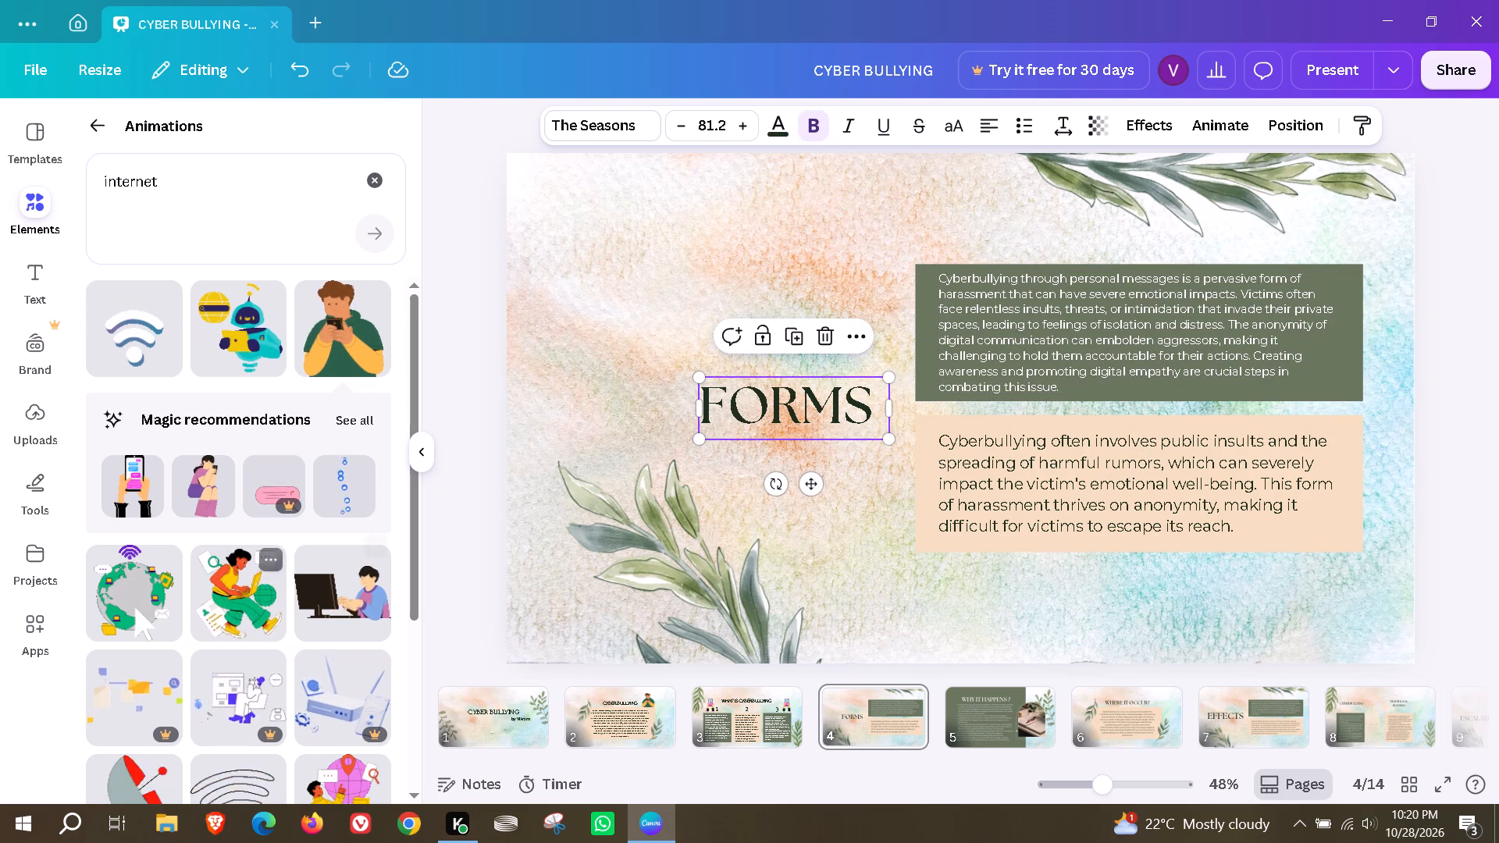
{"action": "left_click_drag", "start_coordinate": [350, 599], "coordinate": [696, 297]}
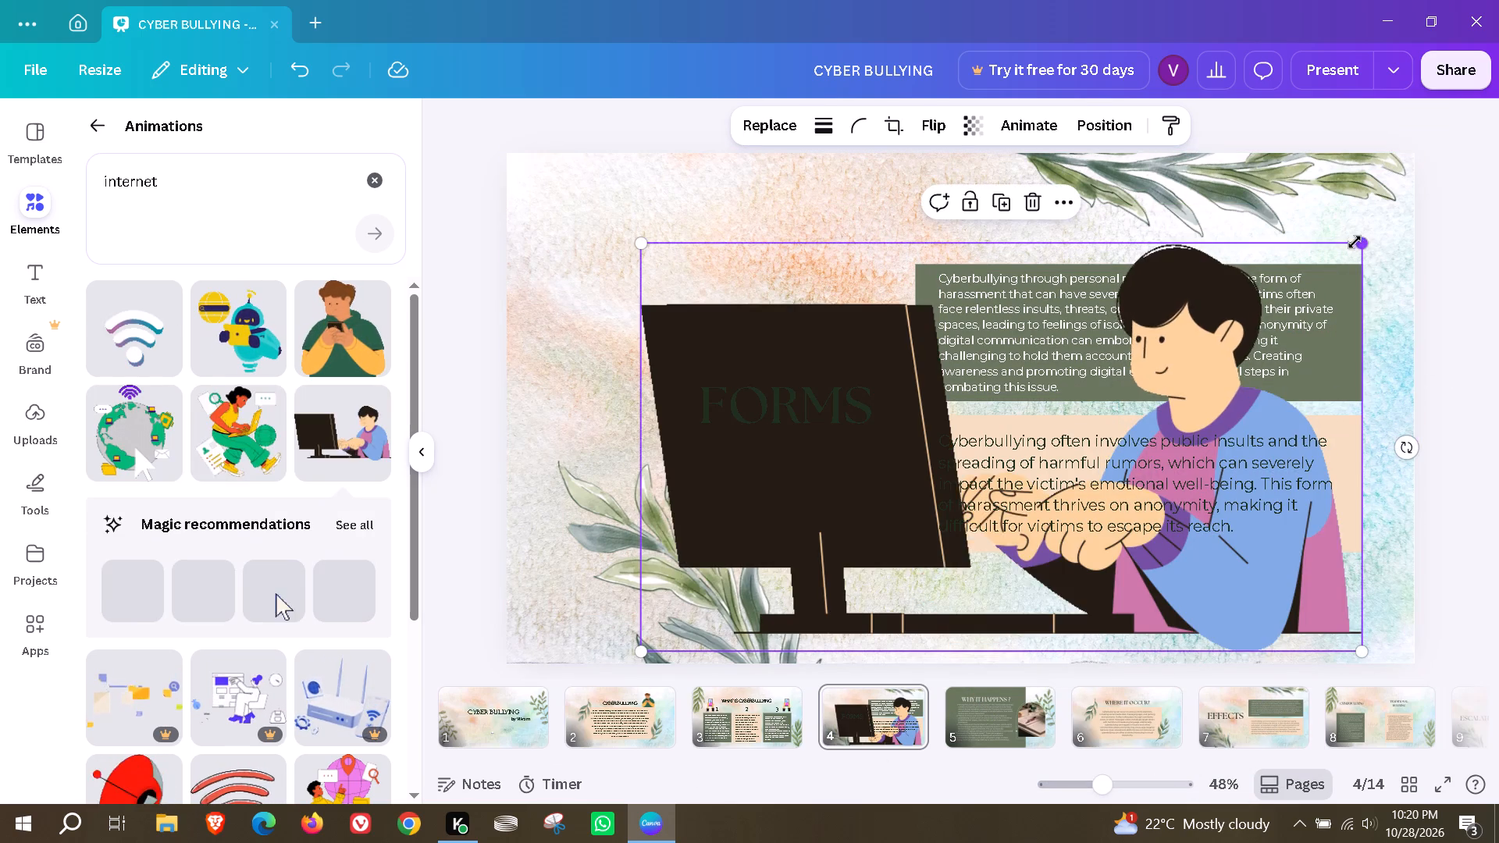
{"action": "left_click_drag", "start_coordinate": [1355, 242], "coordinate": [816, 587]}
{"action": "left_click_drag", "start_coordinate": [696, 623], "coordinate": [742, 334]}
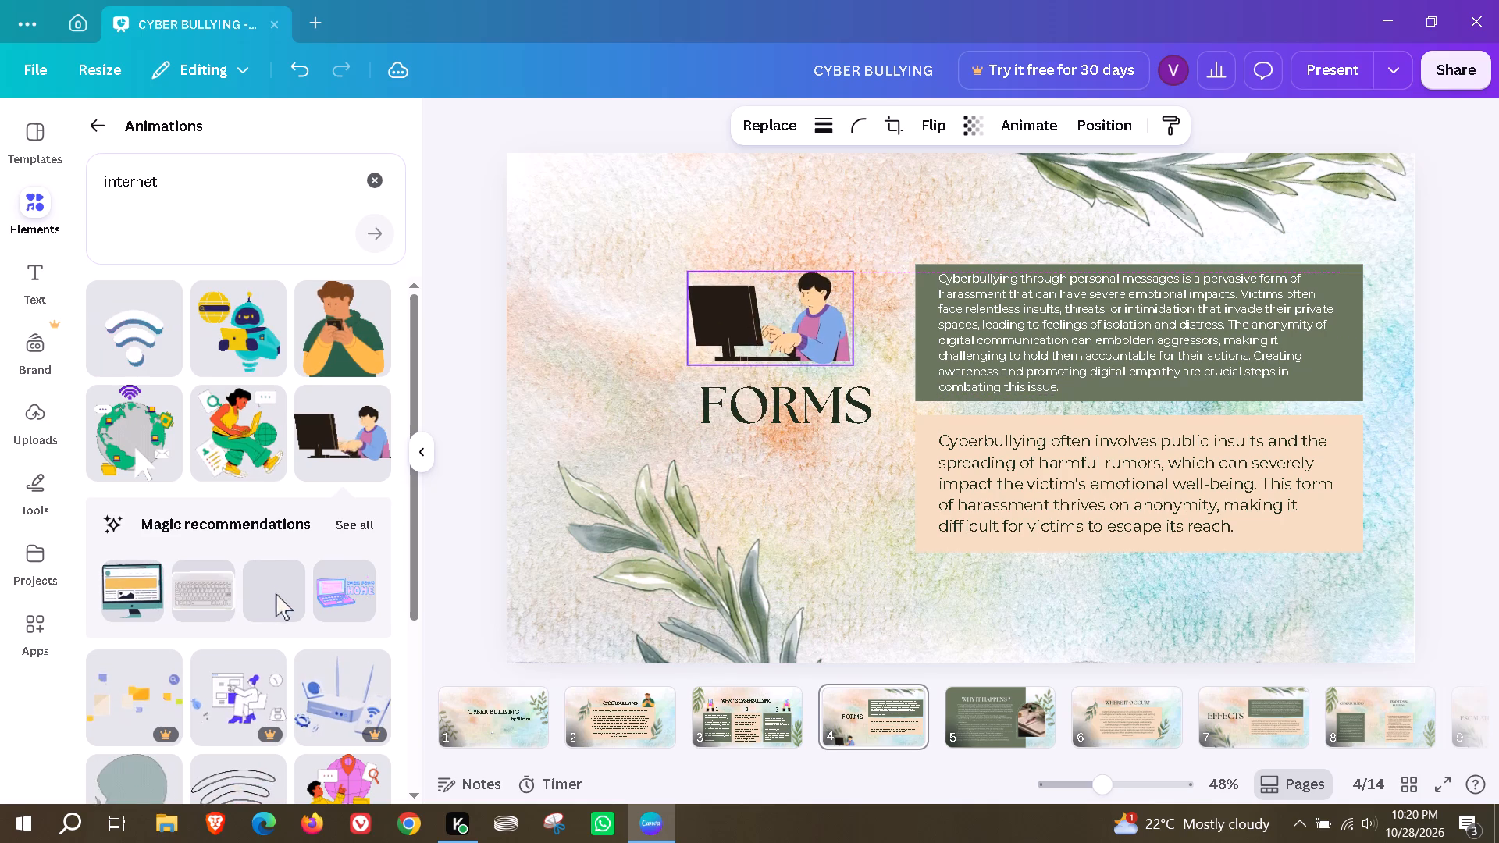
{"action": "left_click_drag", "start_coordinate": [742, 334], "coordinate": [751, 347]}
{"action": "left_click_drag", "start_coordinate": [757, 407], "coordinate": [757, 415]}
{"action": "left_click", "coordinate": [1016, 592]}
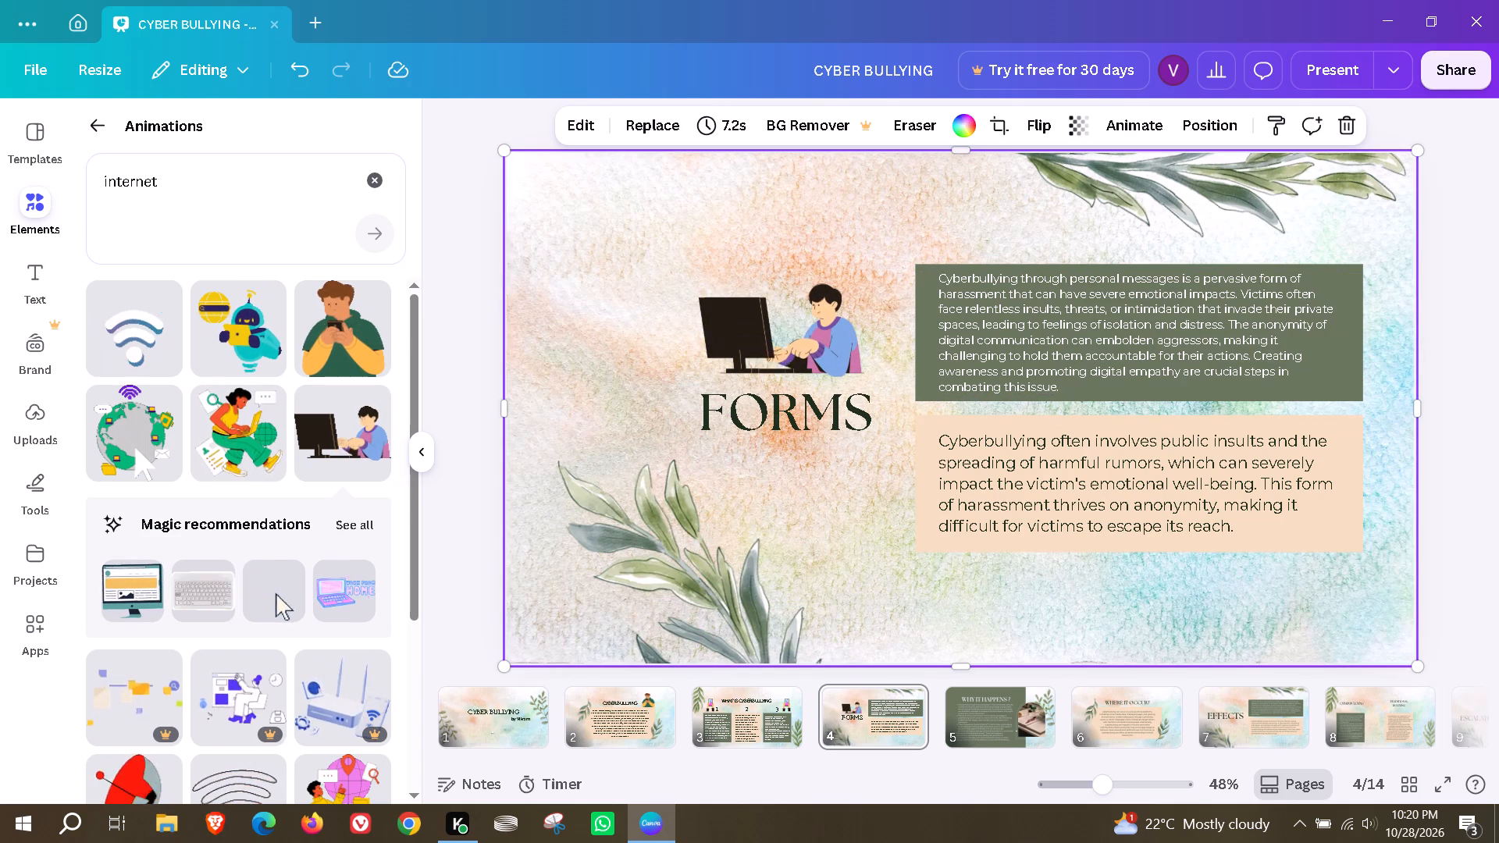
Shrink the "WHY IT HAPPENS ?" title on page 5 to size 62.9 and recenter it above the numbered list.
{"action": "left_click", "coordinate": [988, 723]}
{"action": "left_click", "coordinate": [888, 276]}
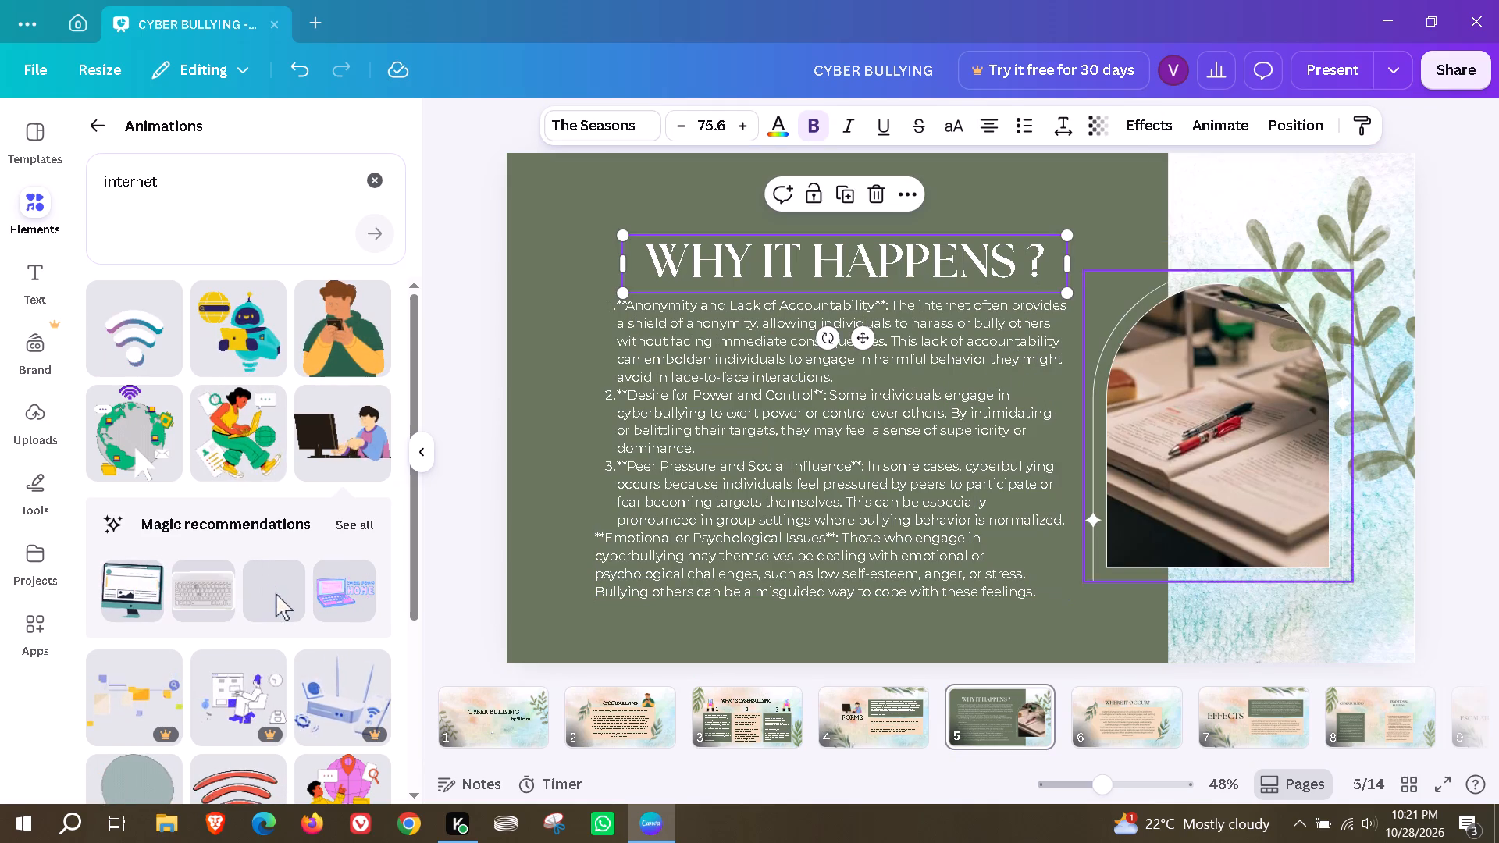
{"action": "left_click_drag", "start_coordinate": [1074, 295], "coordinate": [999, 290]}
{"action": "left_click_drag", "start_coordinate": [828, 264], "coordinate": [856, 271]}
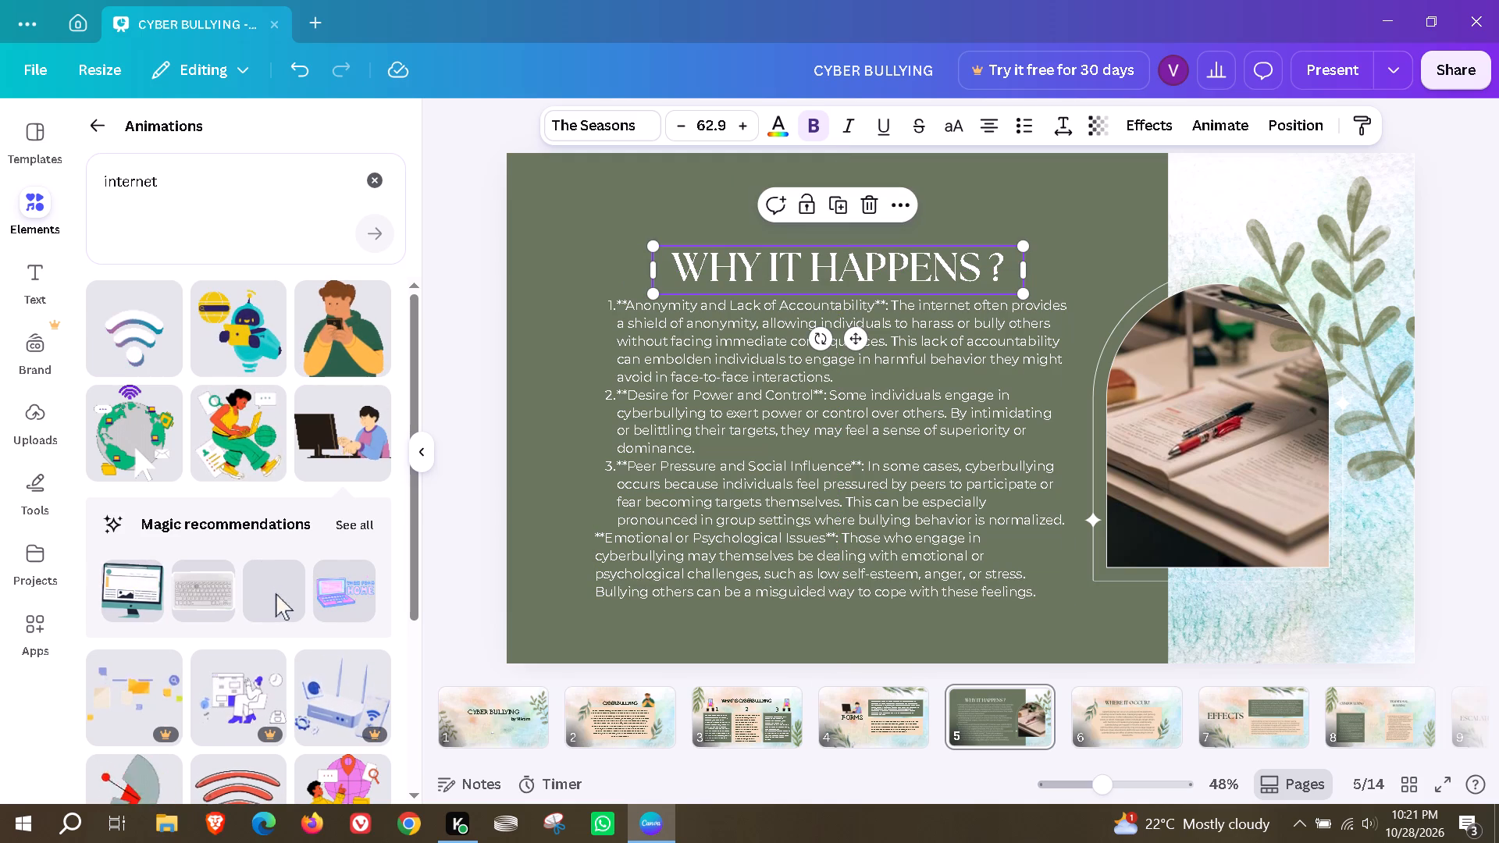
Search the photos for "internet" and fill page 5's arched frame with the photo of hands holding a phone.
{"action": "left_click", "coordinate": [112, 130]}
{"action": "left_click", "coordinate": [350, 511]}
{"action": "left_click", "coordinate": [186, 182]}
{"action": "left_click", "coordinate": [186, 182]}
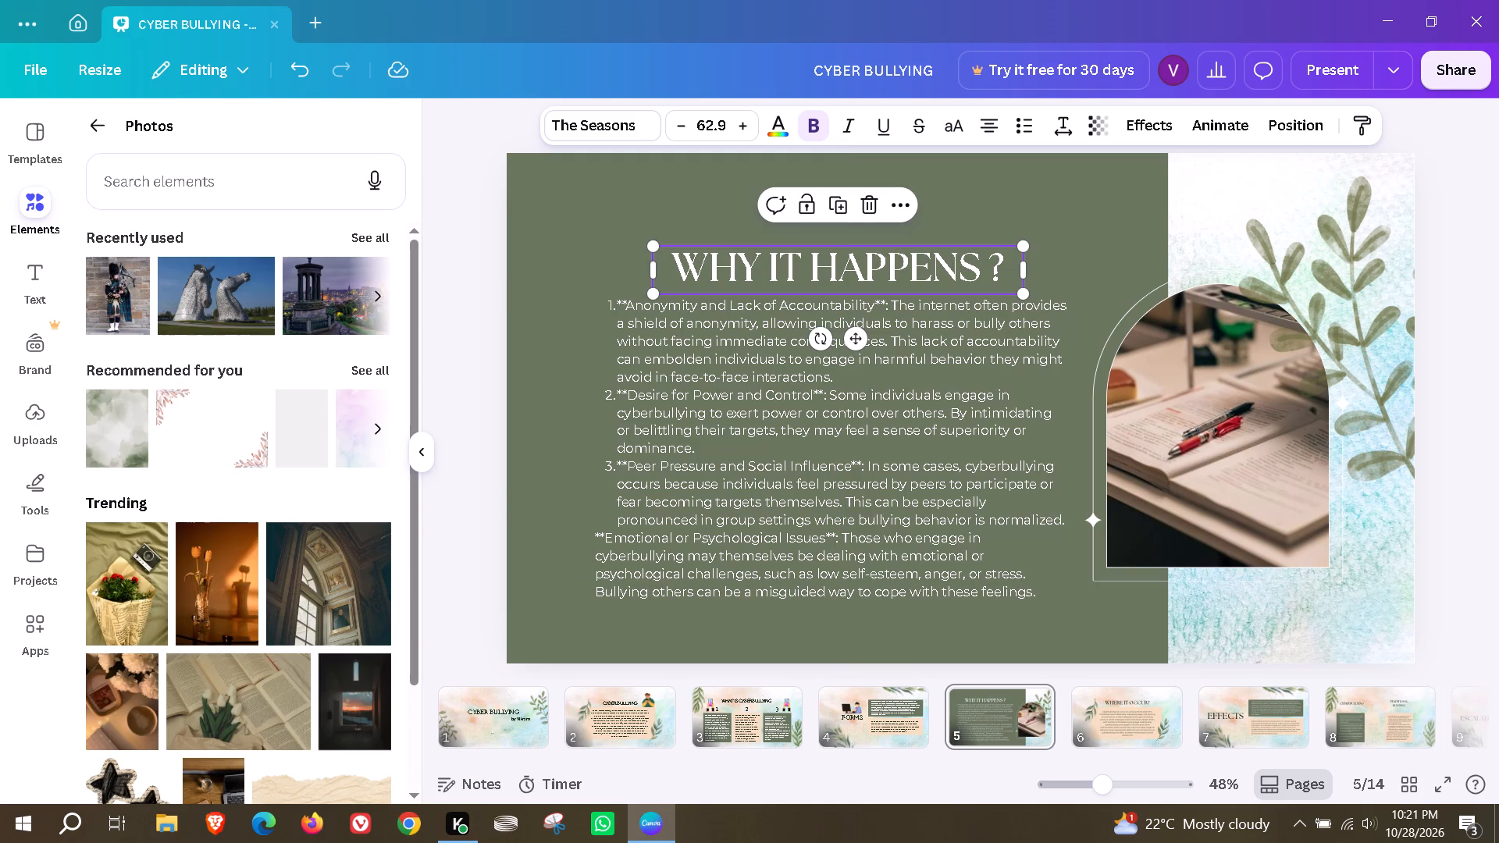
{"action": "left_click", "coordinate": [186, 182]}
{"action": "type", "text": "intere"}
{"action": "key", "text": "BackSpace"}
{"action": "type", "text": "net"}
{"action": "key", "text": "Return"}
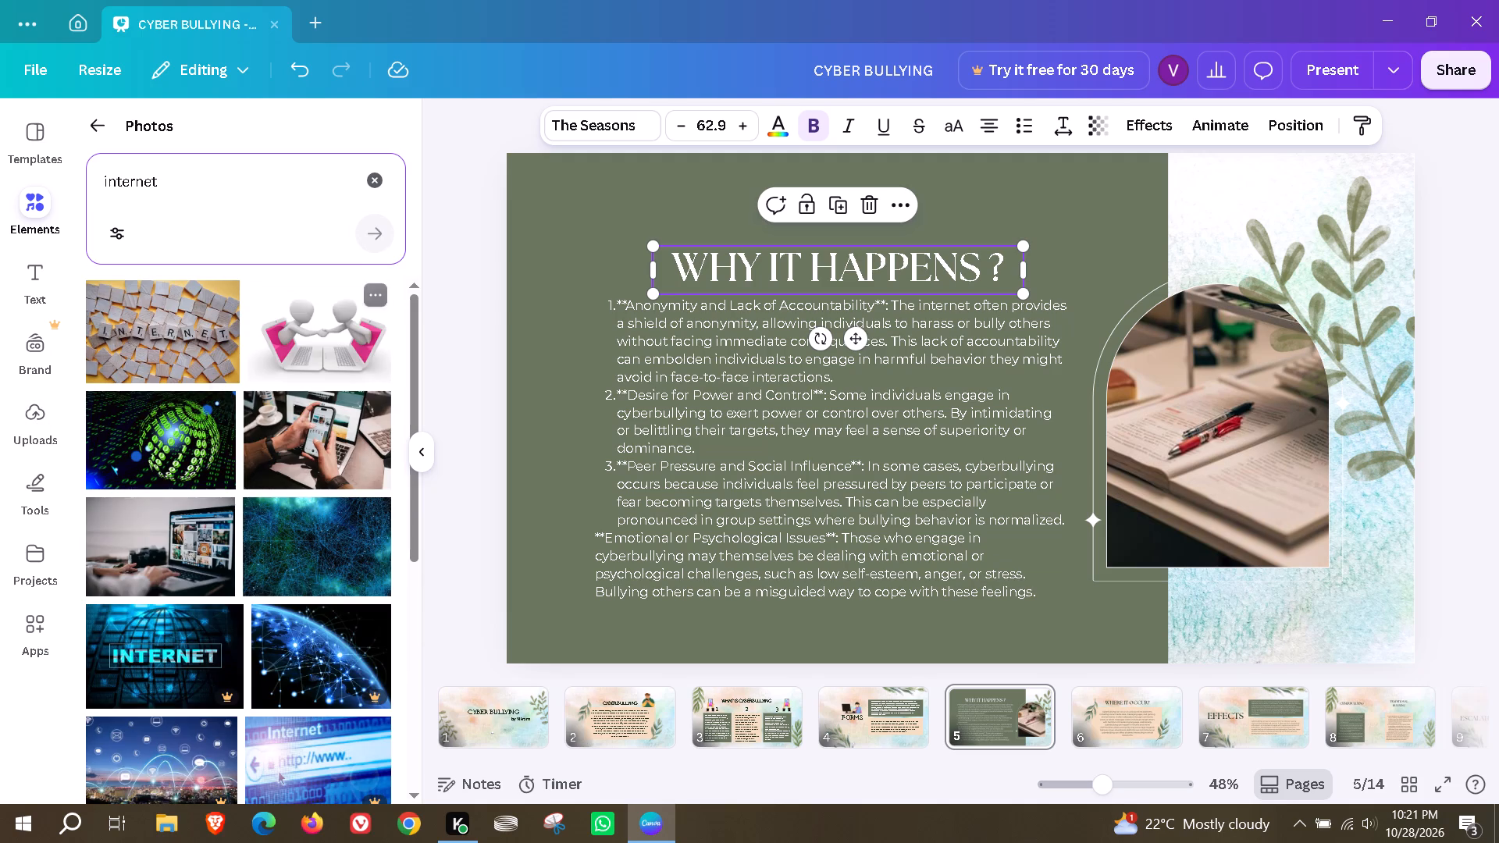
{"action": "left_click_drag", "start_coordinate": [304, 467], "coordinate": [910, 450]}
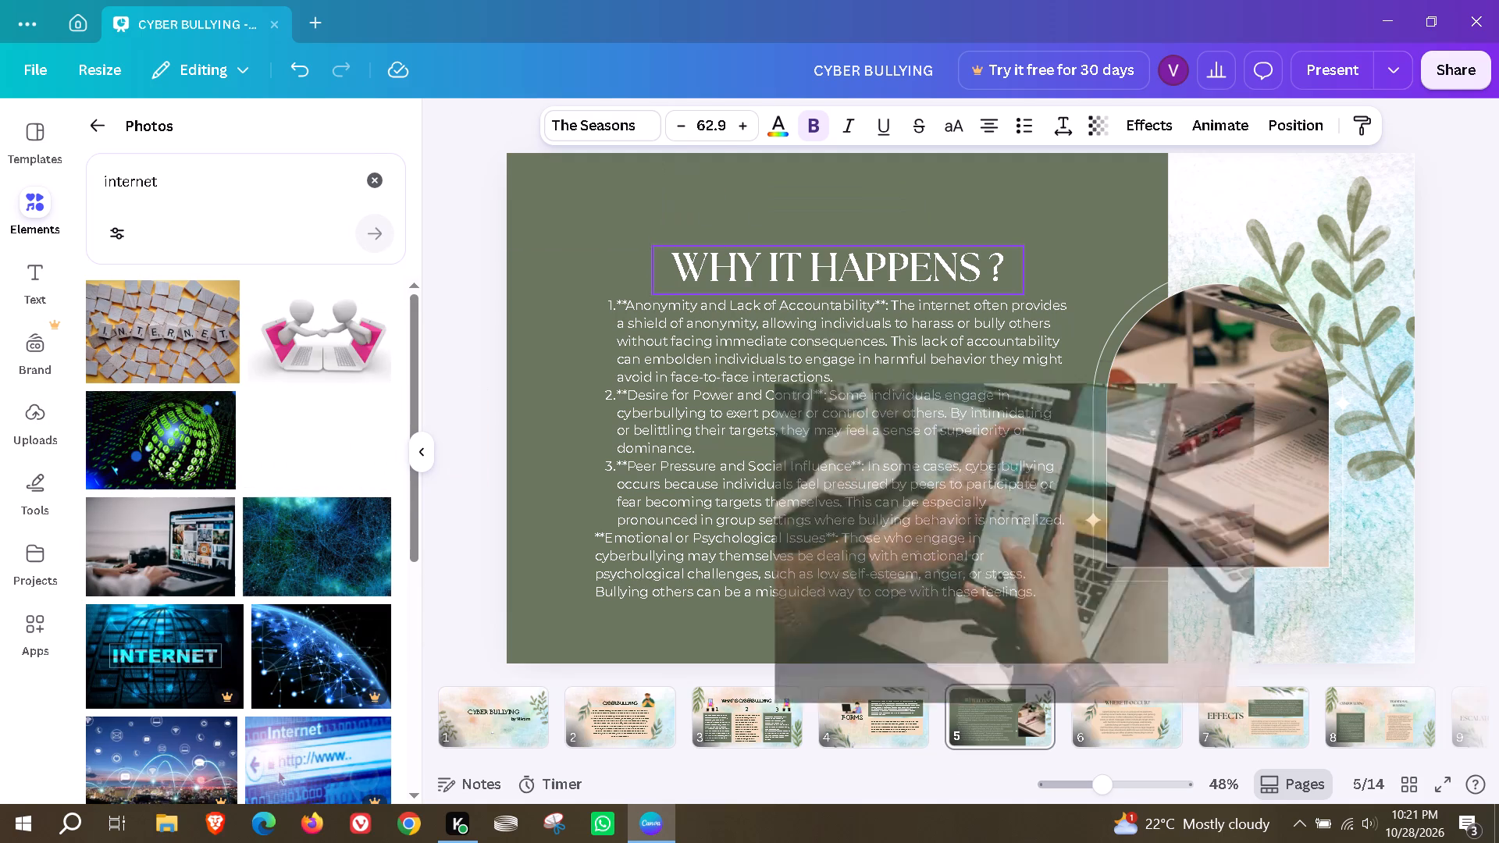
{"action": "left_click_drag", "start_coordinate": [910, 450], "coordinate": [1211, 396]}
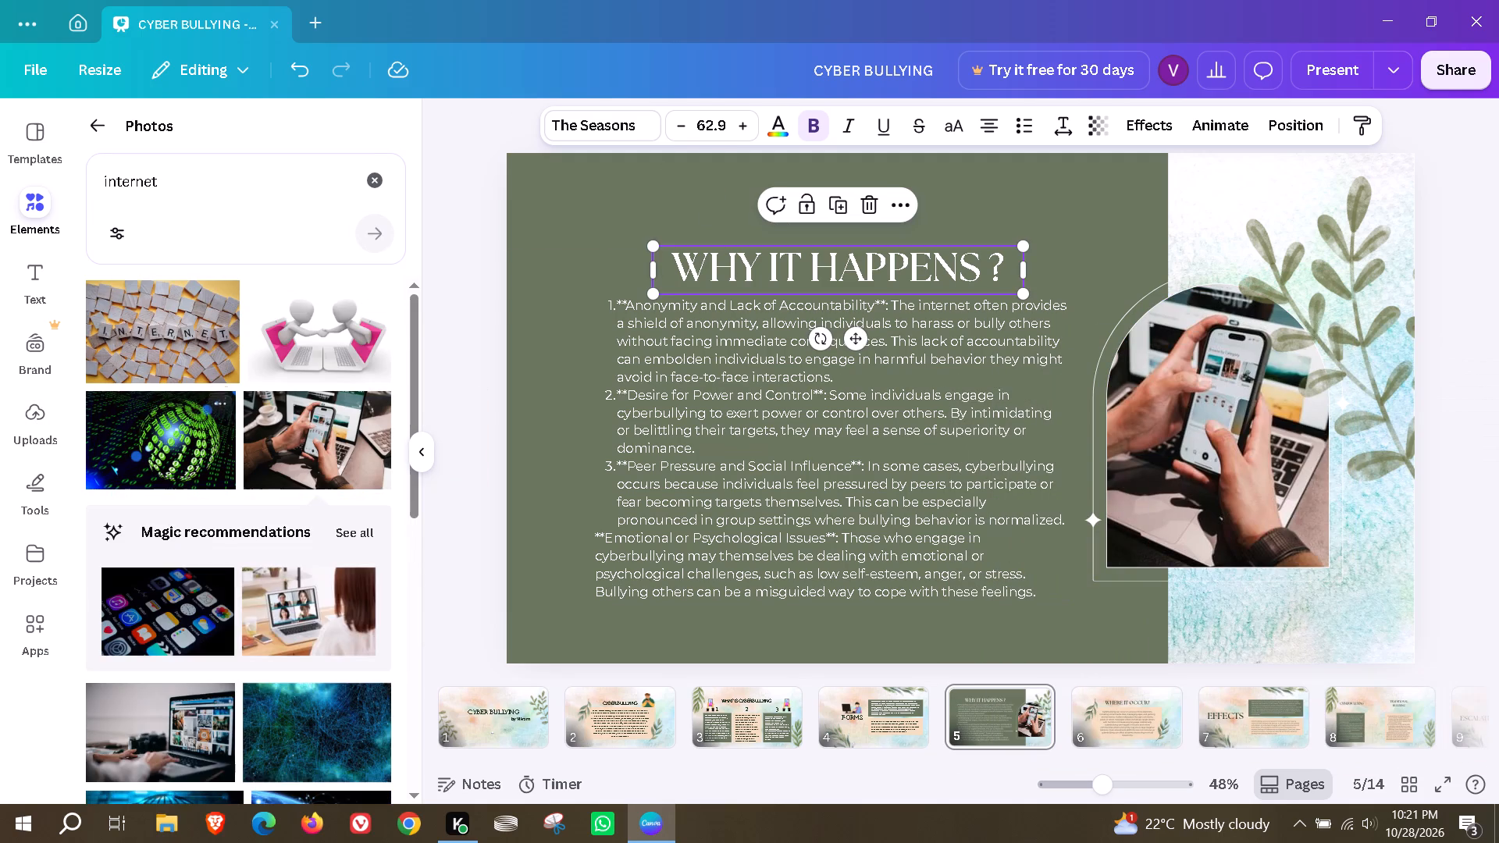
Try the phone app icons and laptop video call photos in page 5's arched frame, ending with the app icons photo.
{"action": "scroll", "coordinate": [260, 641], "scroll_direction": "down", "scroll_amount": 1}
{"action": "left_click_drag", "start_coordinate": [157, 525], "coordinate": [1147, 429]}
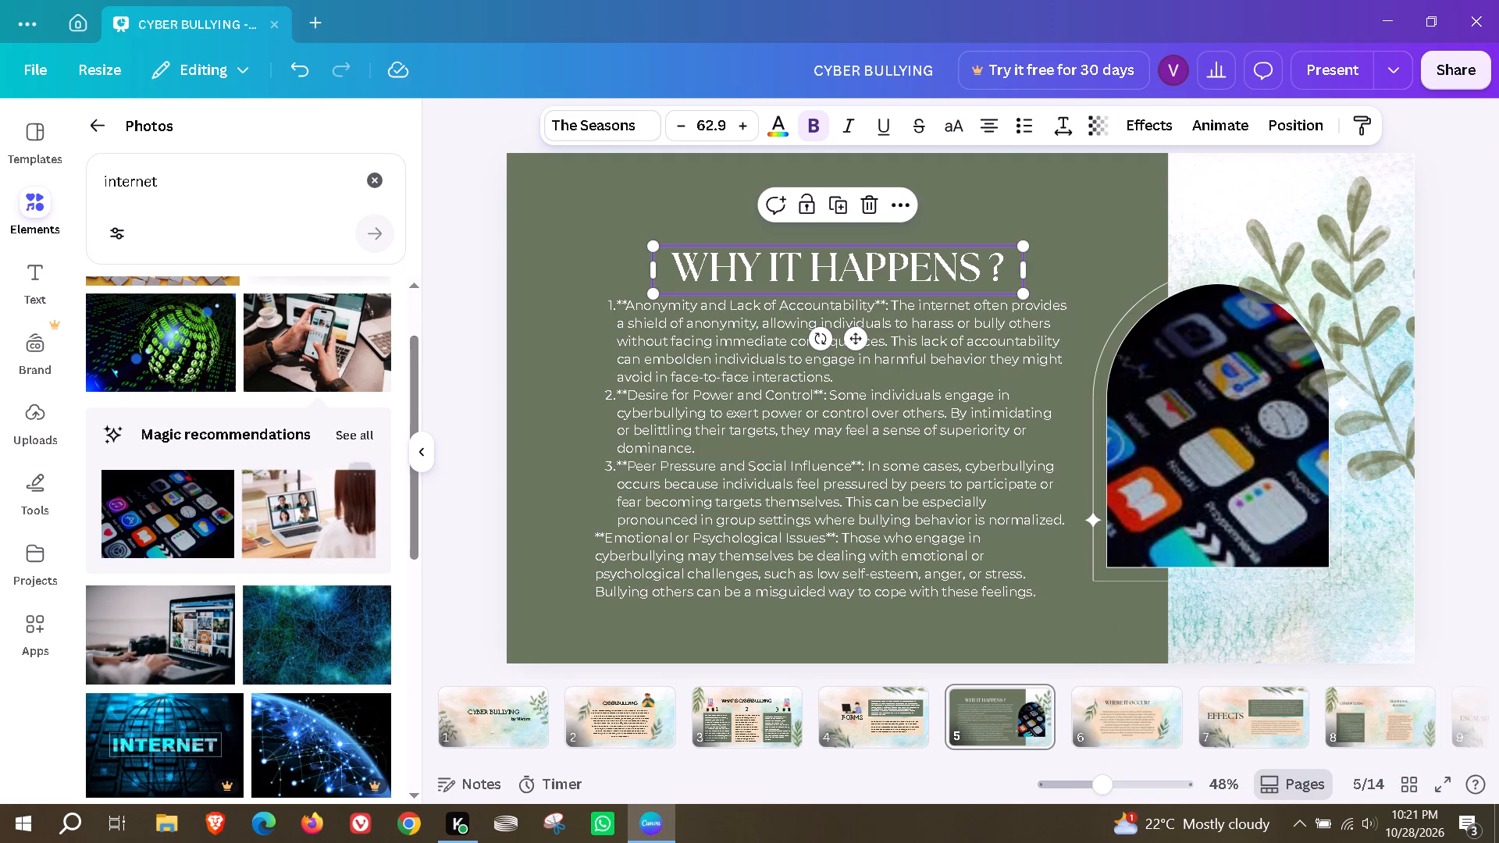
{"action": "left_click_drag", "start_coordinate": [304, 526], "coordinate": [1180, 507]}
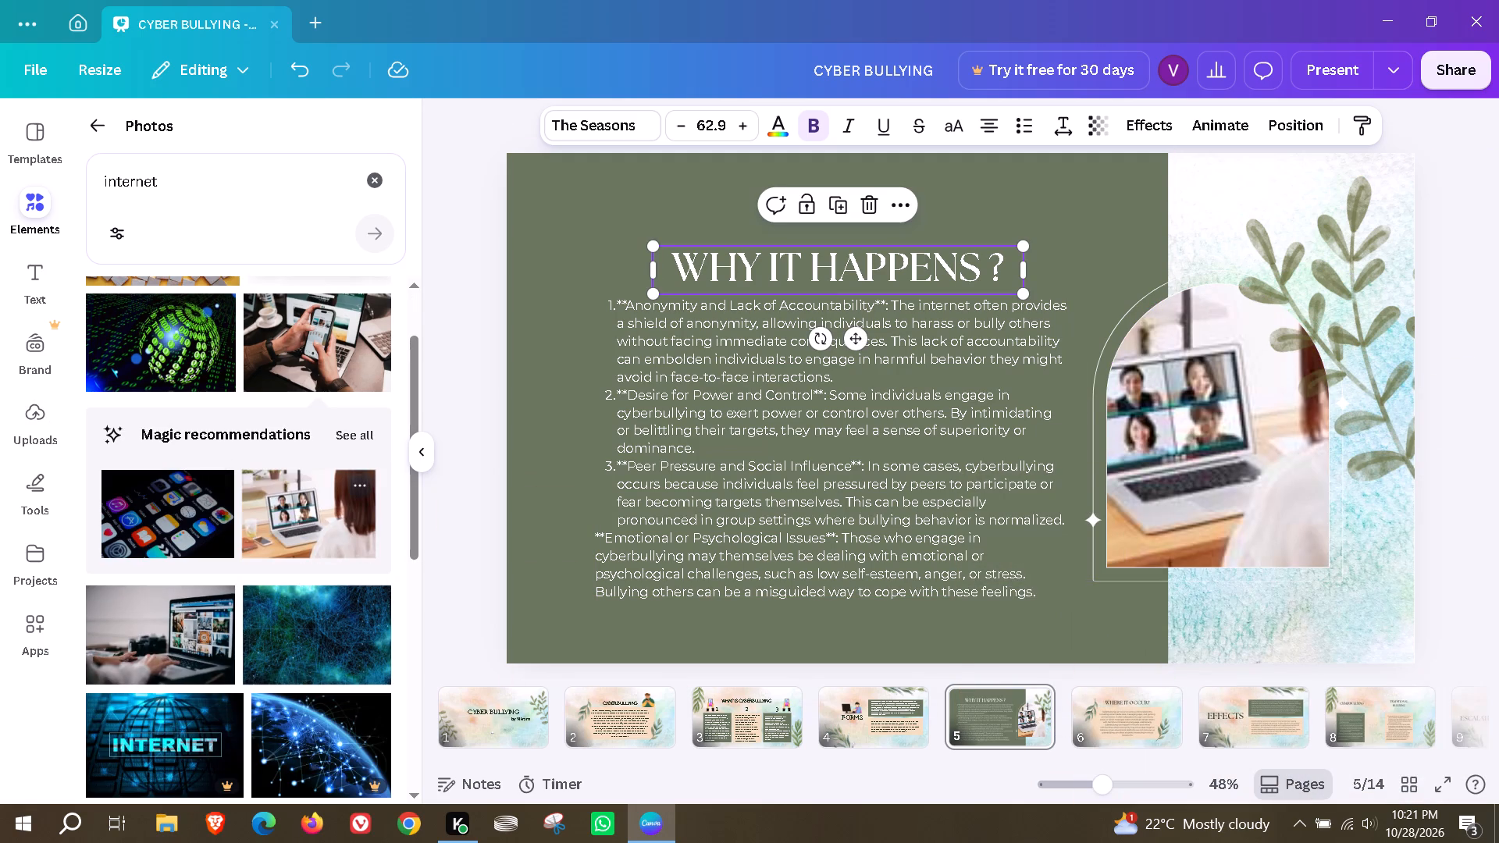
{"action": "left_click_drag", "start_coordinate": [169, 512], "coordinate": [1202, 488]}
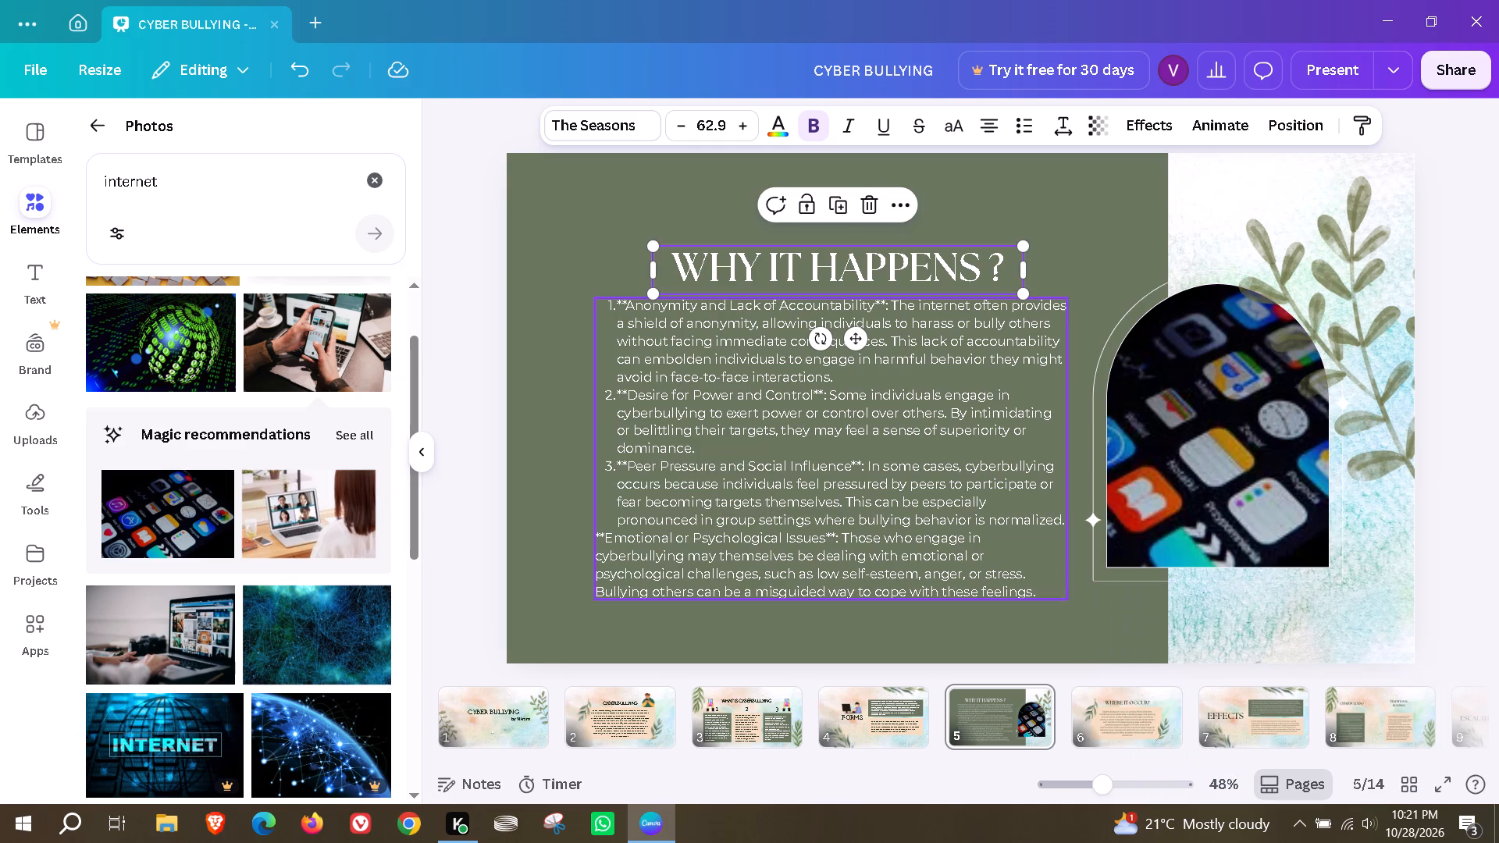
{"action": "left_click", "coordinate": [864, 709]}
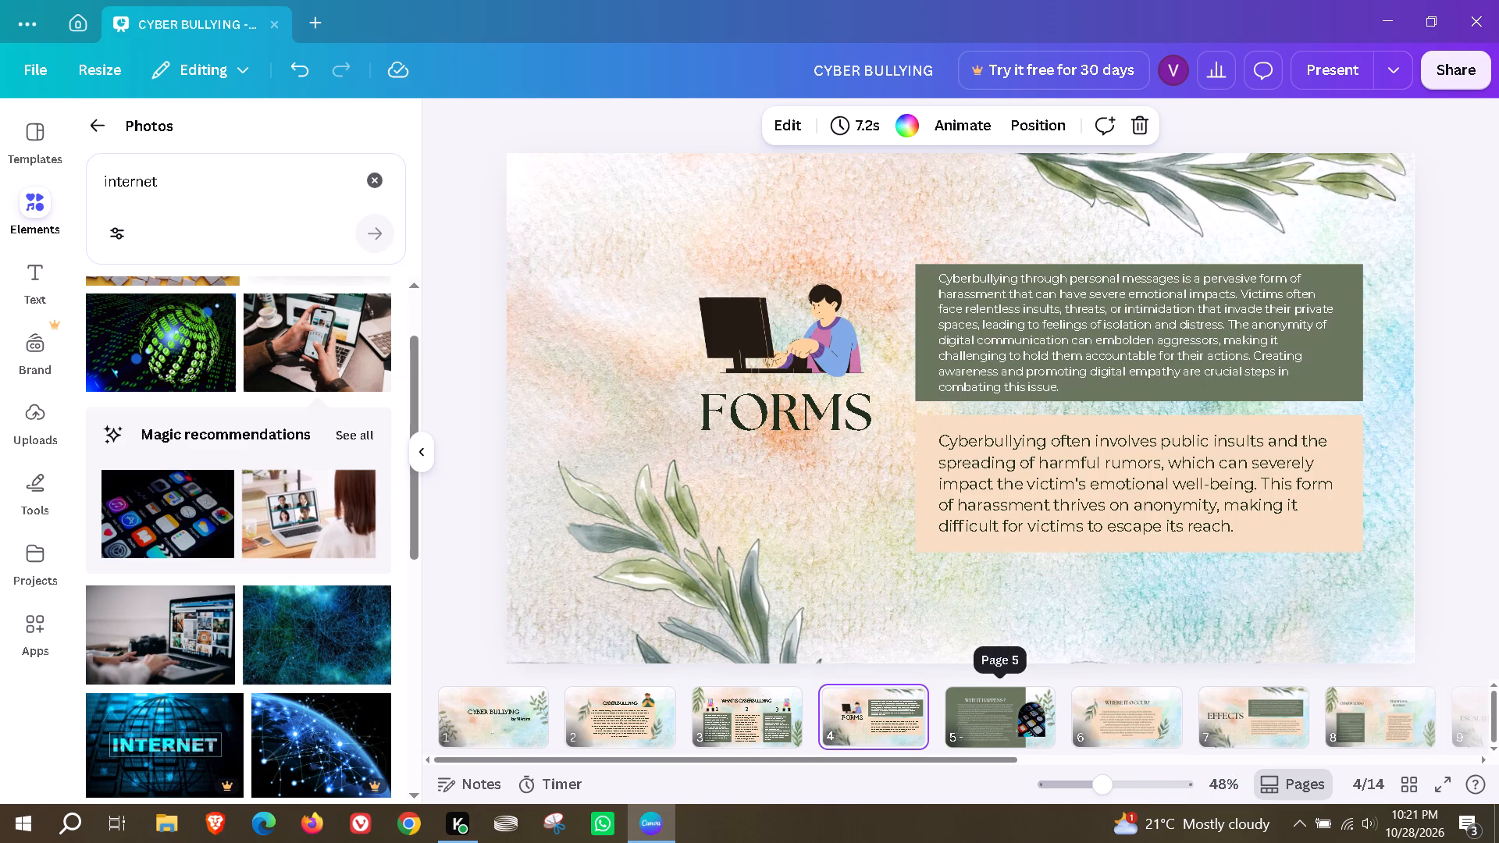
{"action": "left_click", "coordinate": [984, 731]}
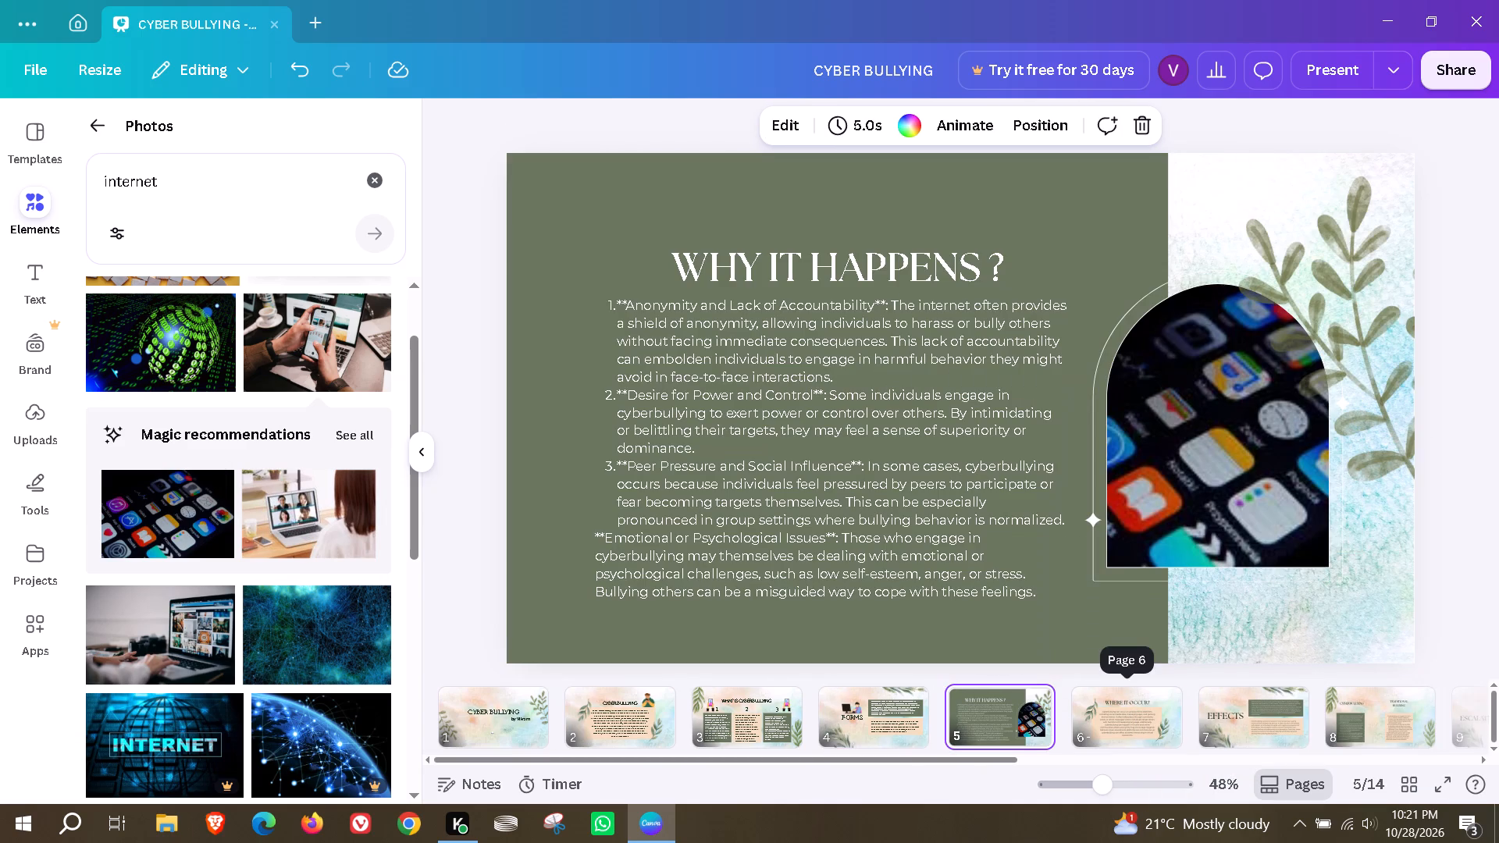
Search the animations for "internet" and add the one of the huddled woman in a purple top to page 5.
{"action": "left_click", "coordinate": [92, 120]}
{"action": "left_click", "coordinate": [187, 731]}
{"action": "left_click", "coordinate": [167, 731]}
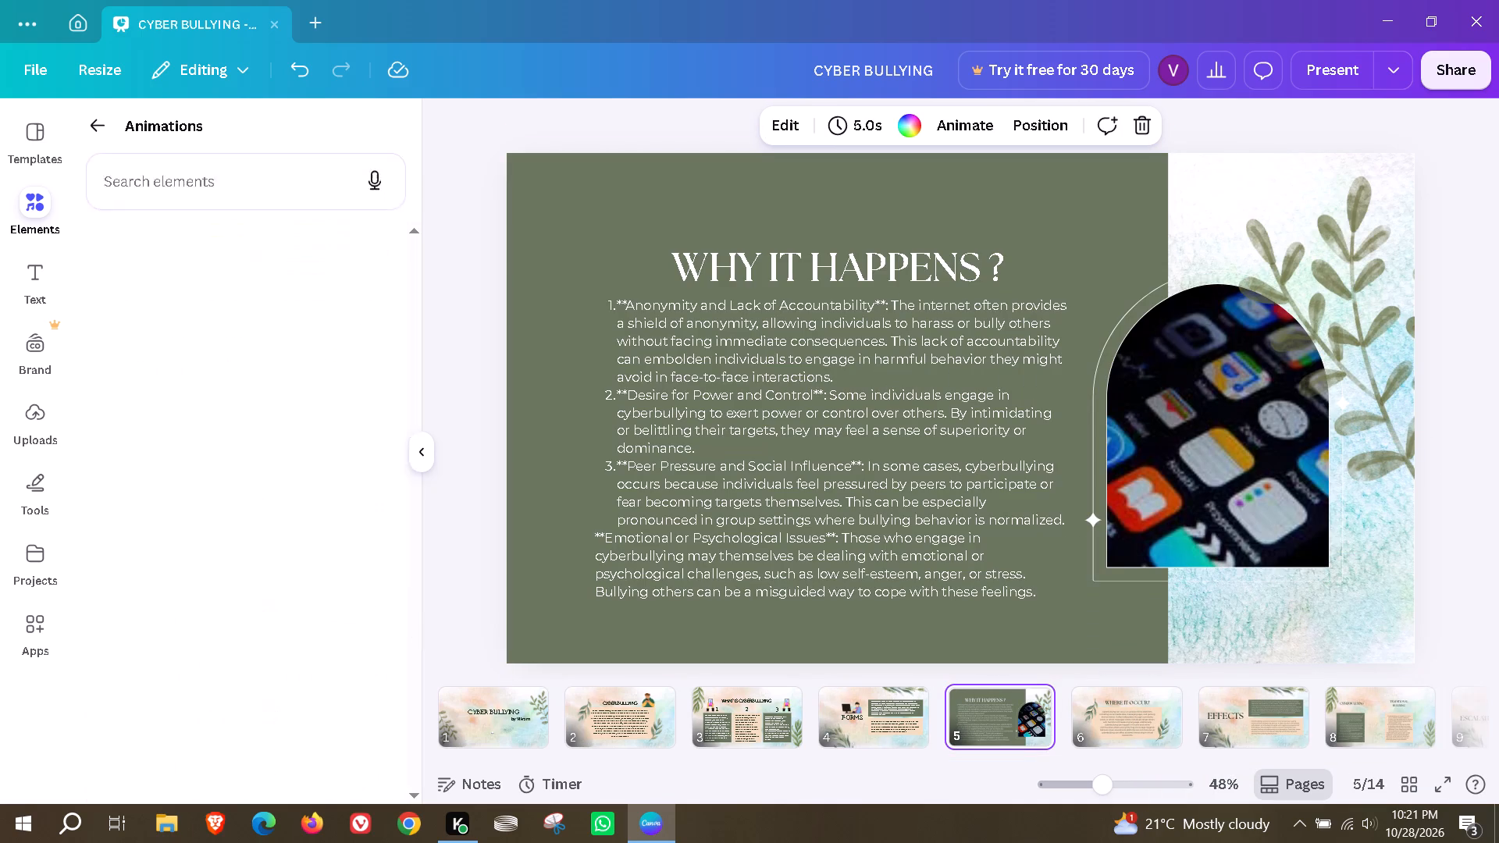
{"action": "left_click", "coordinate": [198, 199]}
{"action": "left_click", "coordinate": [183, 177]}
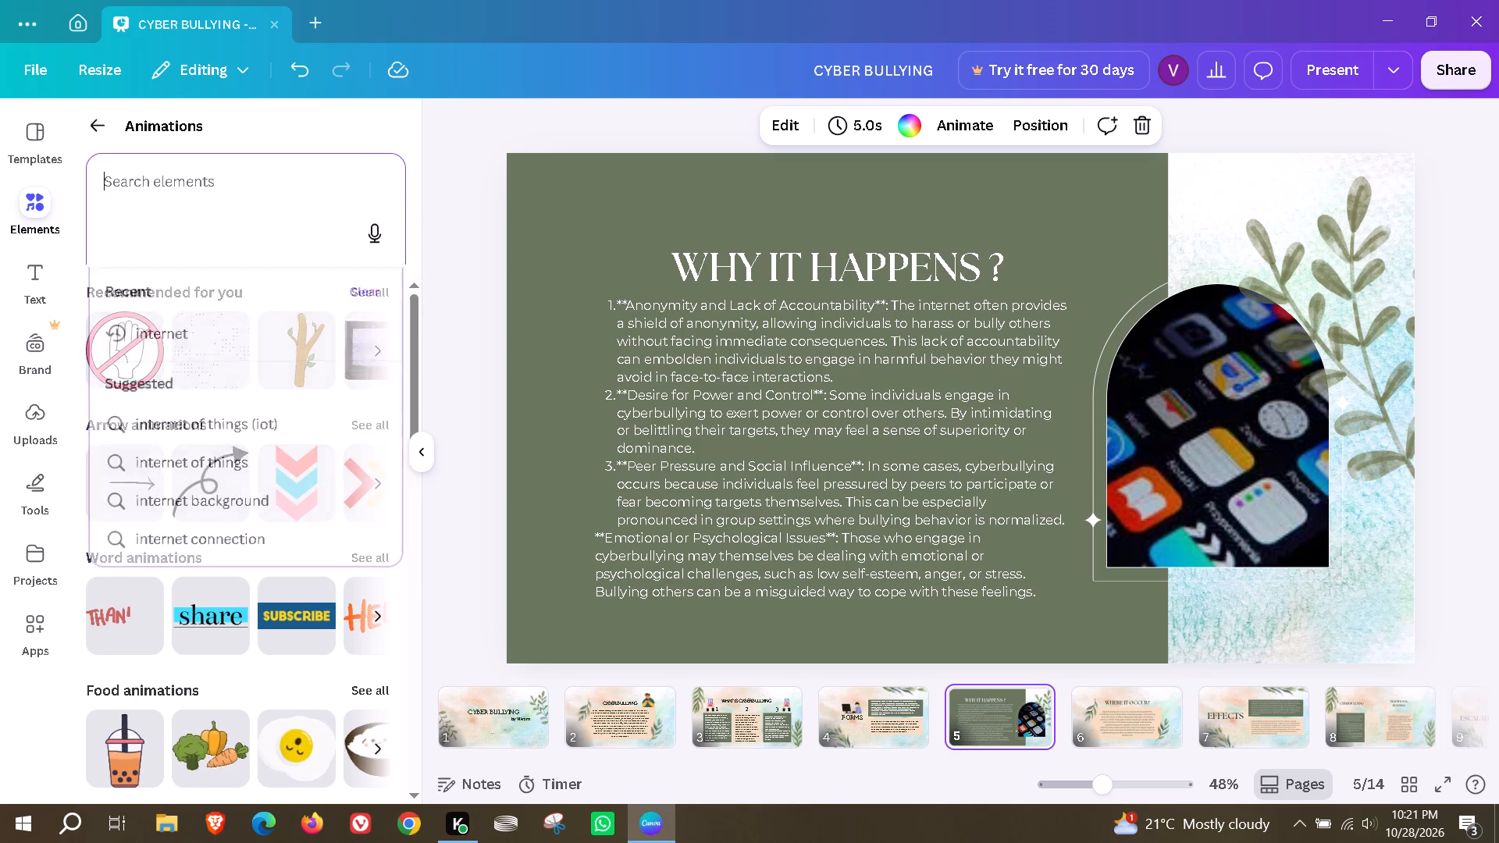
{"action": "left_click", "coordinate": [185, 330]}
{"action": "scroll", "coordinate": [287, 536], "scroll_direction": "down", "scroll_amount": 2}
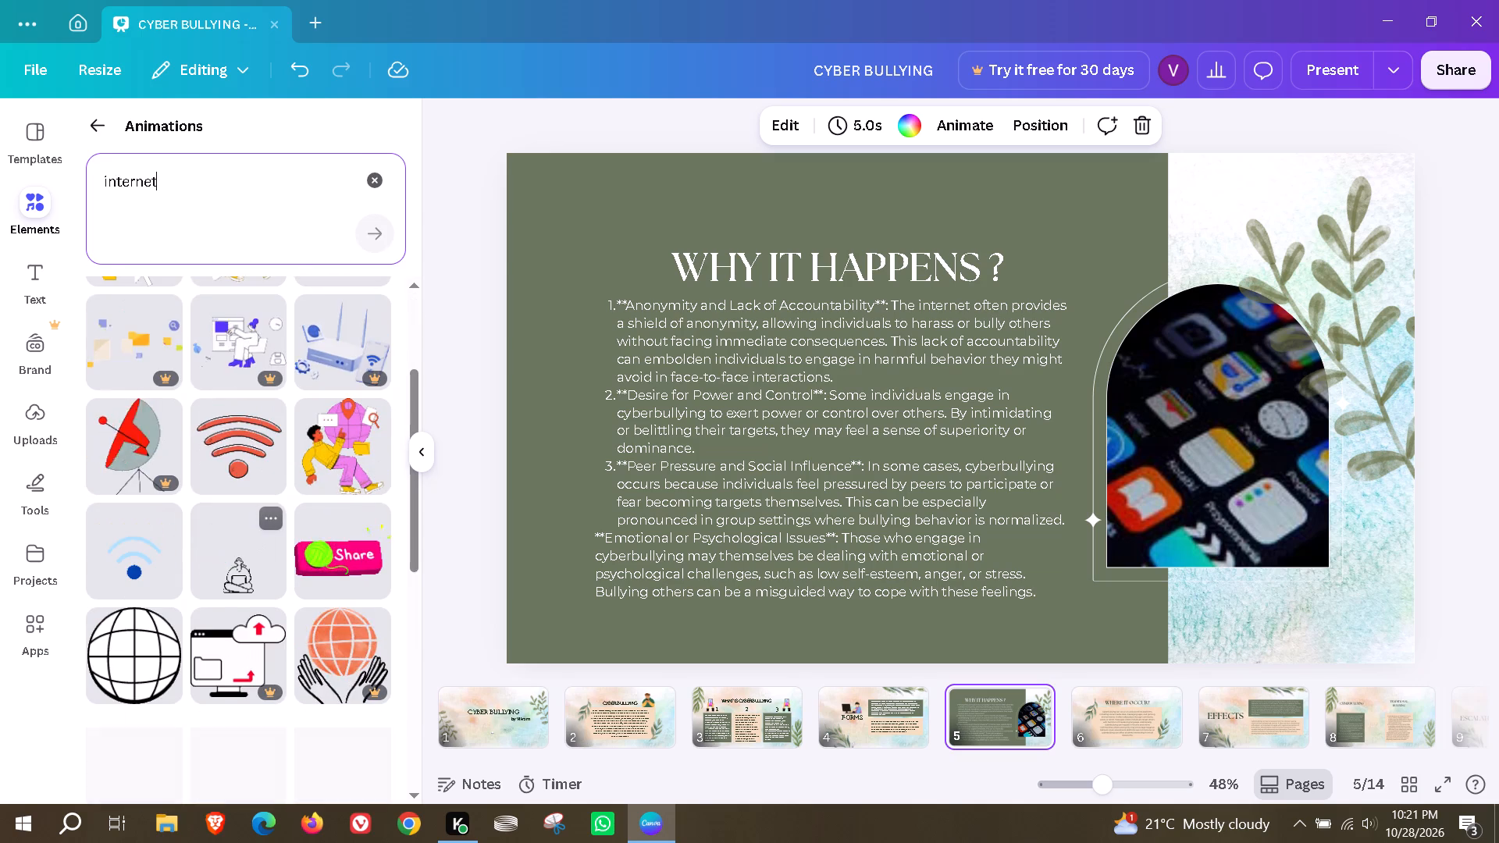
{"action": "scroll", "coordinate": [197, 685], "scroll_direction": "down", "scroll_amount": 1}
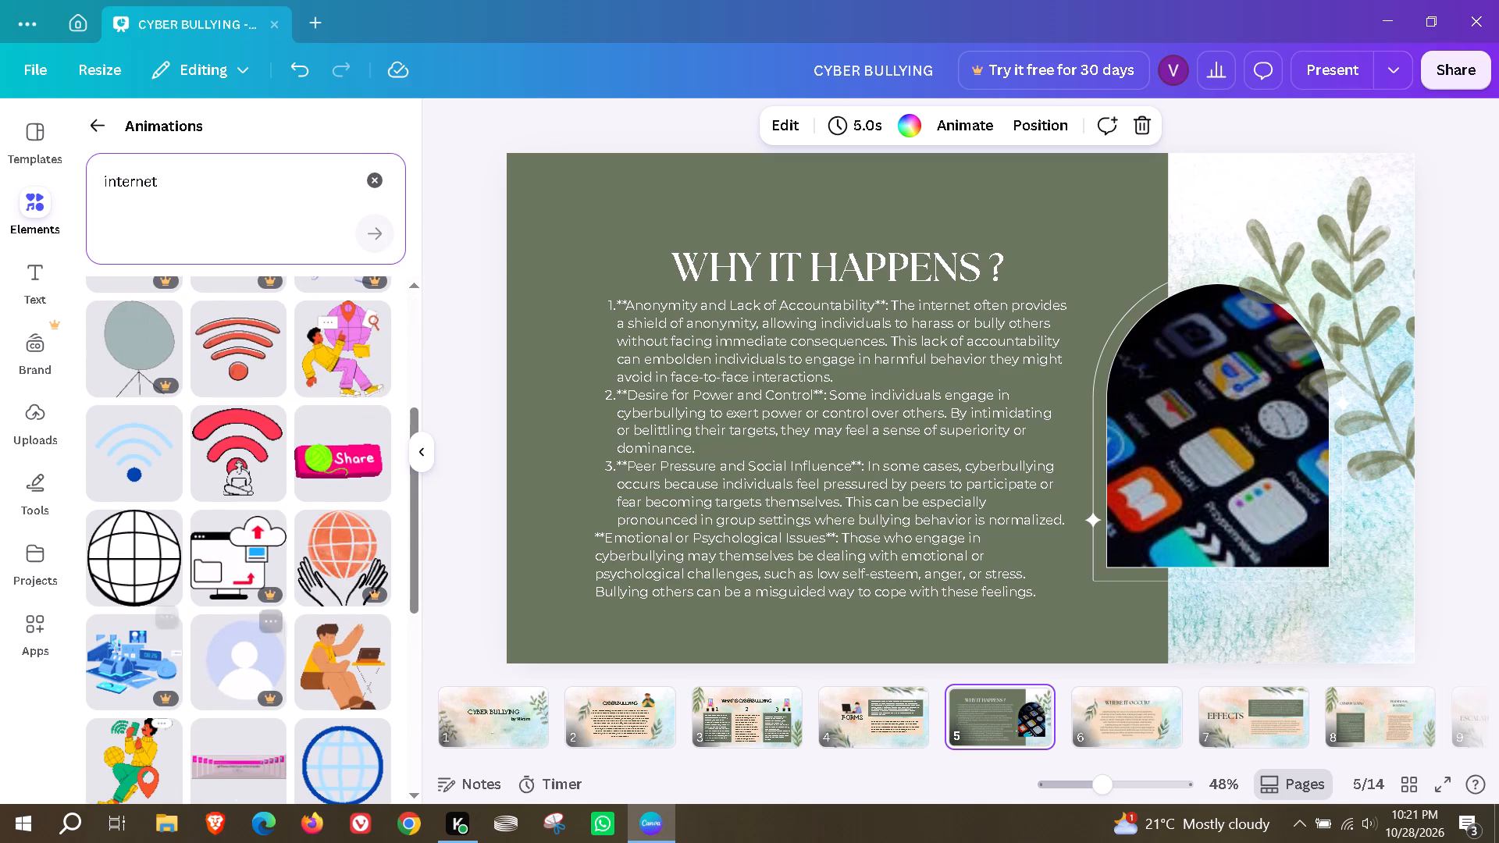
{"action": "scroll", "coordinate": [263, 653], "scroll_direction": "up", "scroll_amount": 5}
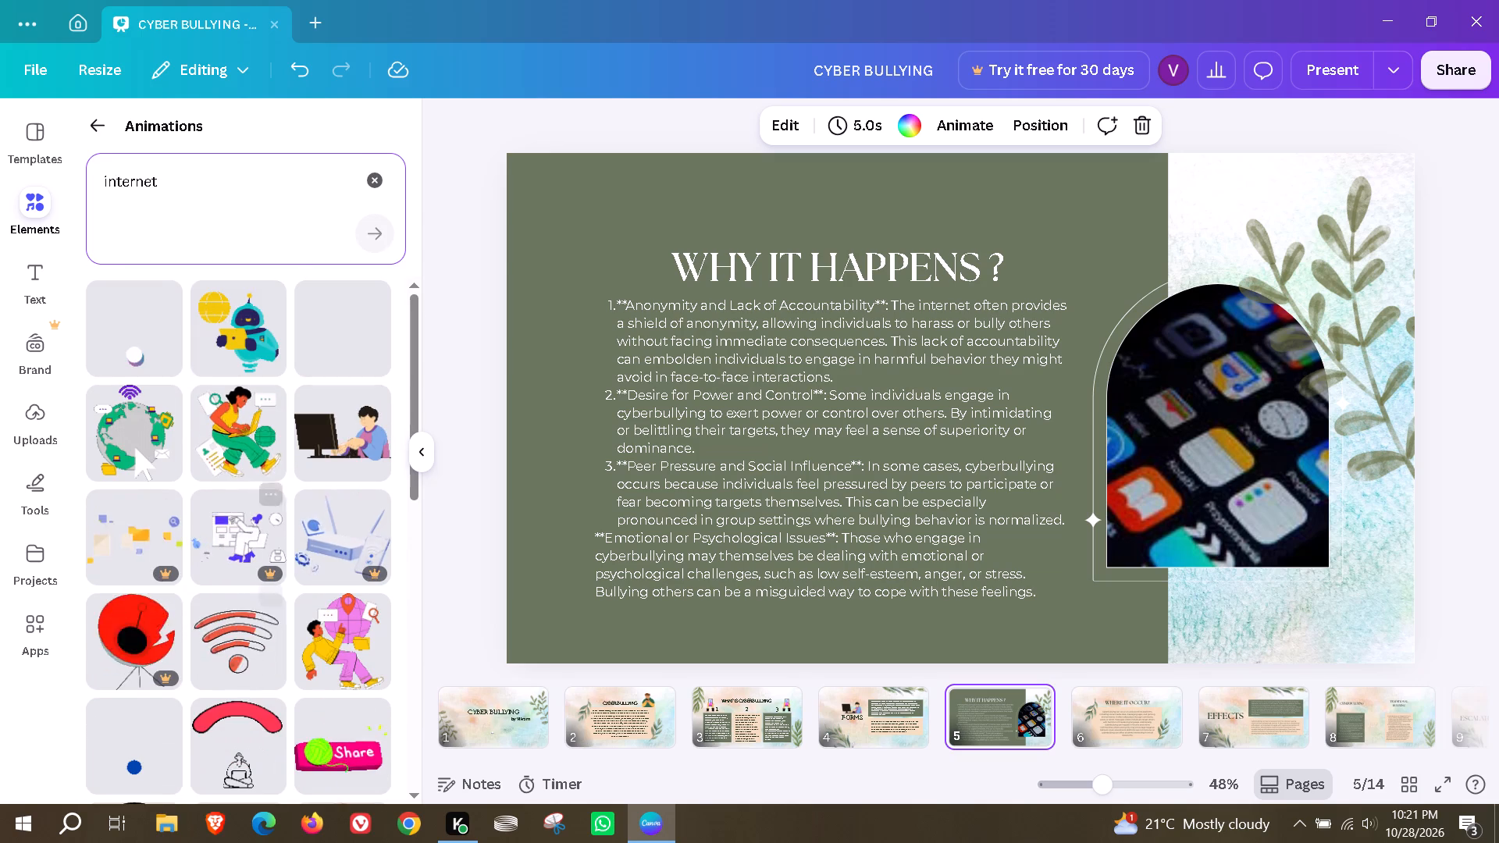
{"action": "scroll", "coordinate": [287, 618], "scroll_direction": "down", "scroll_amount": 1}
{"action": "scroll", "coordinate": [287, 618], "scroll_direction": "up", "scroll_amount": 3}
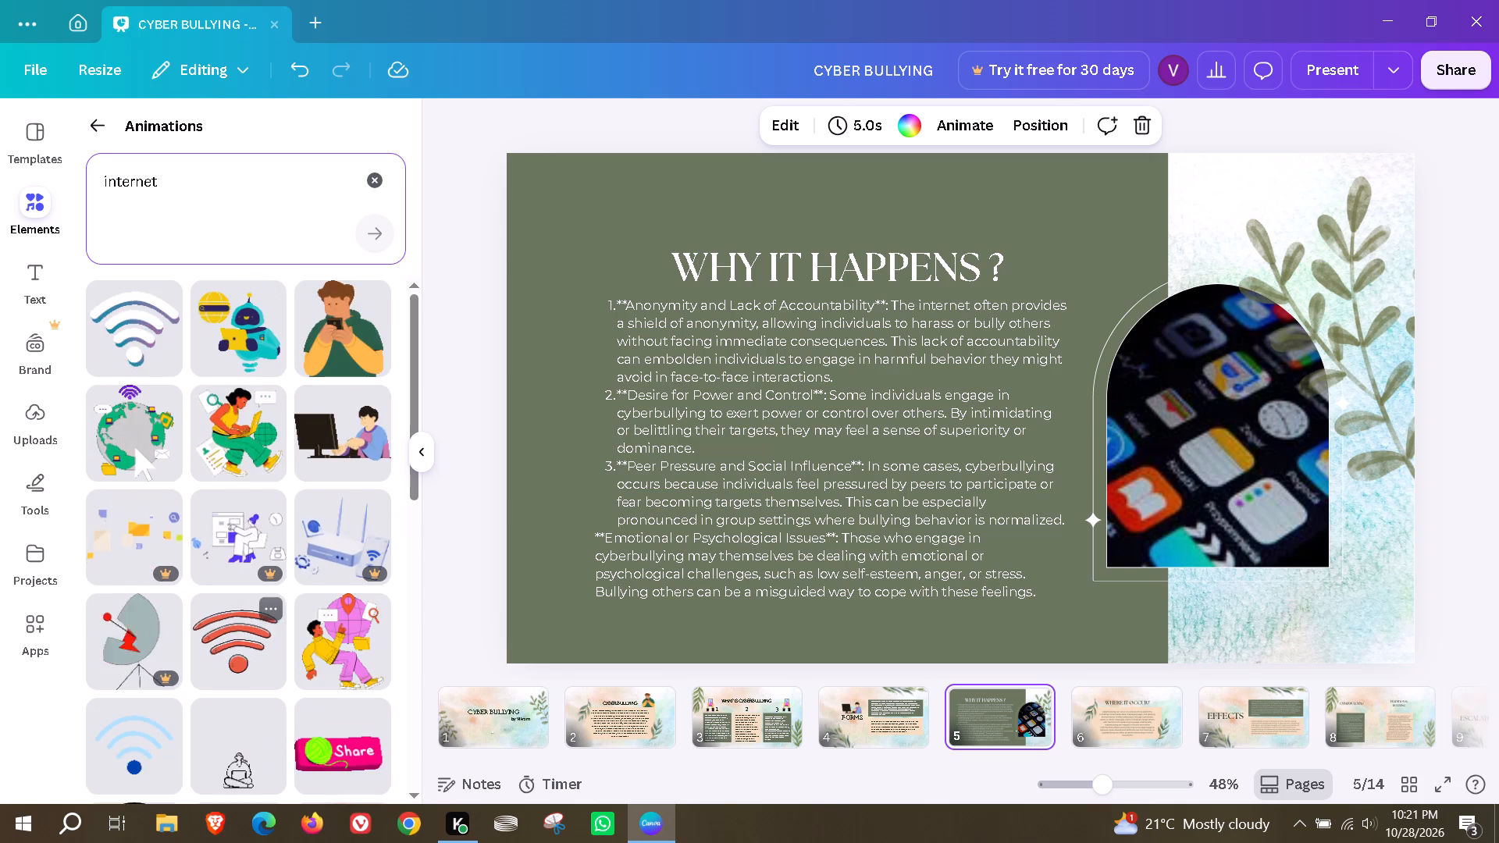
{"action": "scroll", "coordinate": [286, 619], "scroll_direction": "down", "scroll_amount": 7}
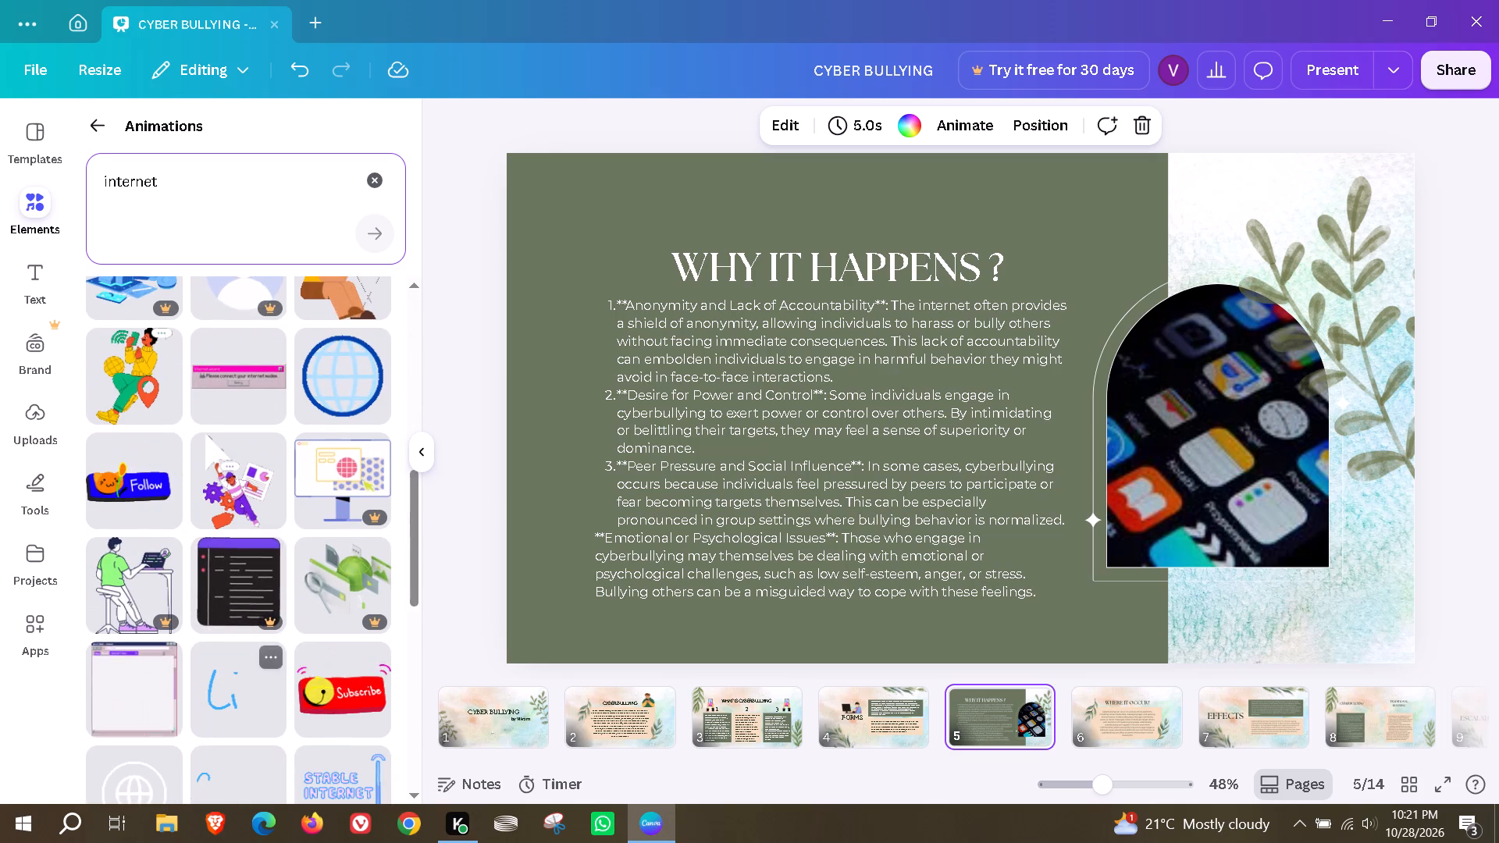
{"action": "left_click", "coordinate": [136, 617]}
{"action": "scroll", "coordinate": [231, 681], "scroll_direction": "down", "scroll_amount": 2}
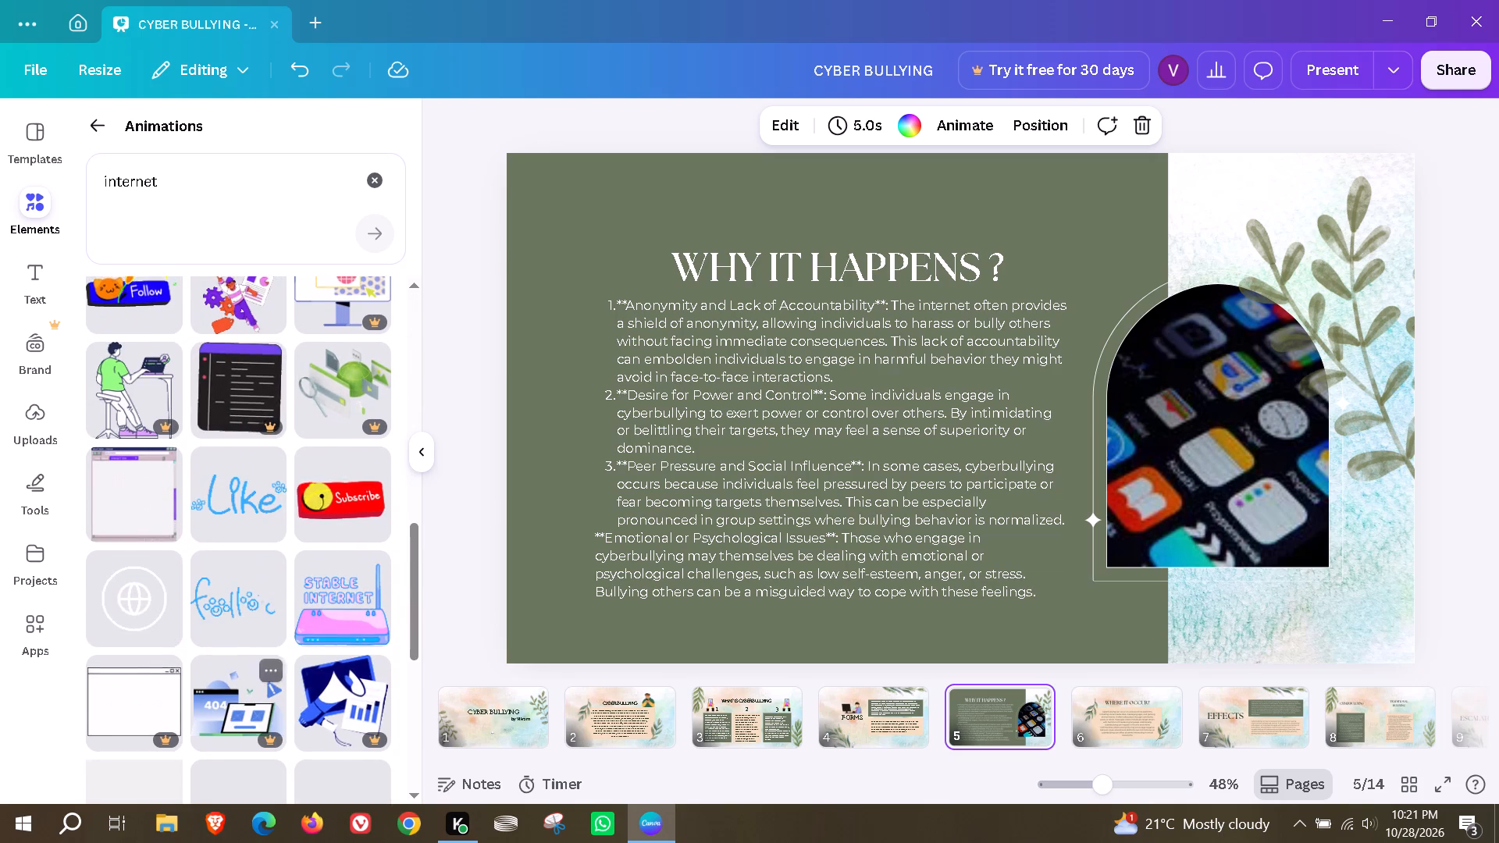
{"action": "scroll", "coordinate": [251, 688], "scroll_direction": "down", "scroll_amount": 3}
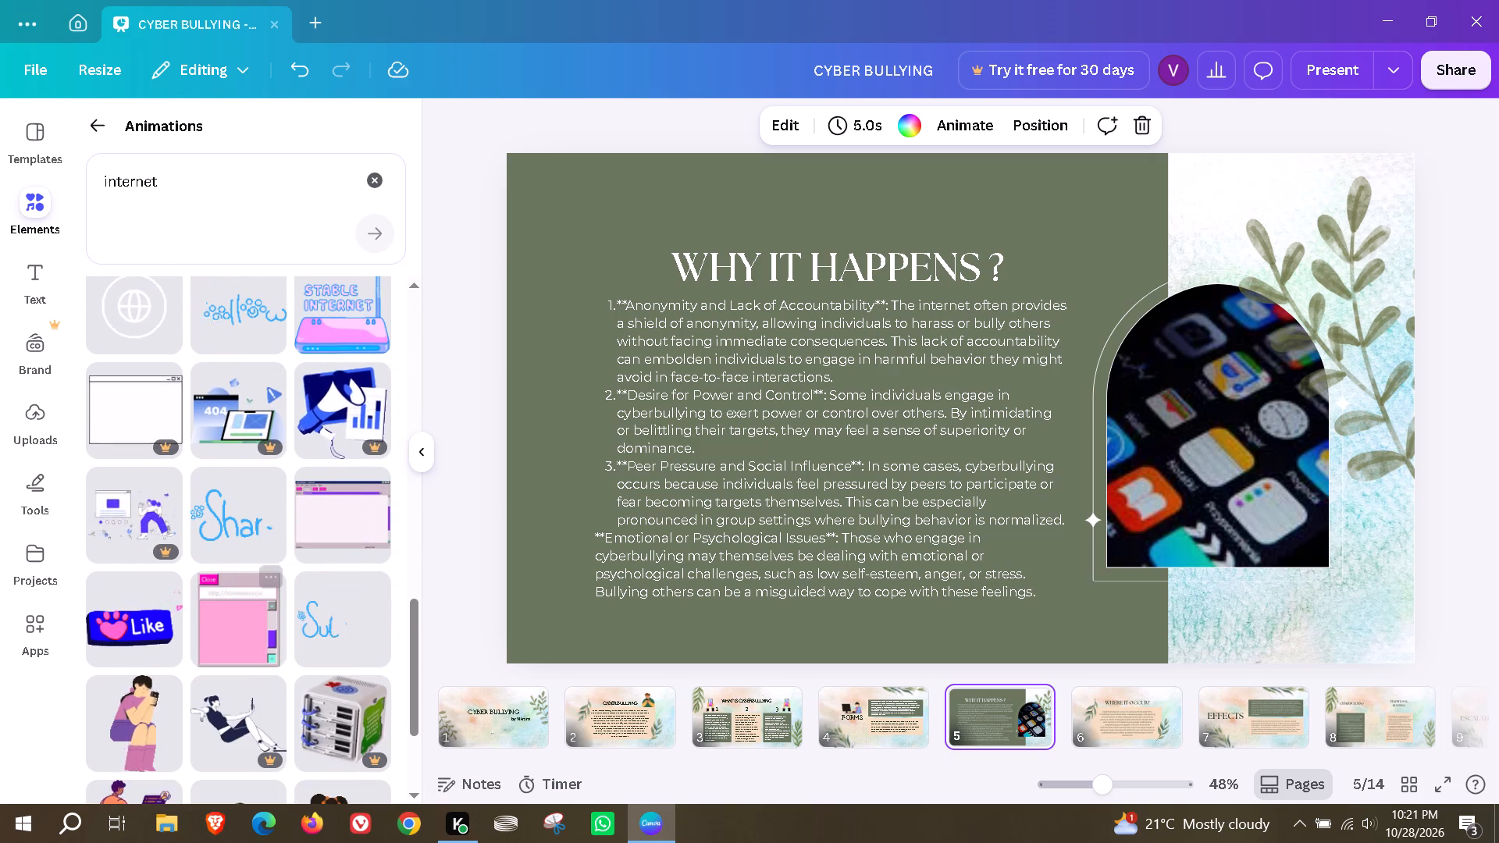
{"action": "scroll", "coordinate": [284, 562], "scroll_direction": "down", "scroll_amount": 3}
{"action": "left_click_drag", "start_coordinate": [155, 460], "coordinate": [721, 312]}
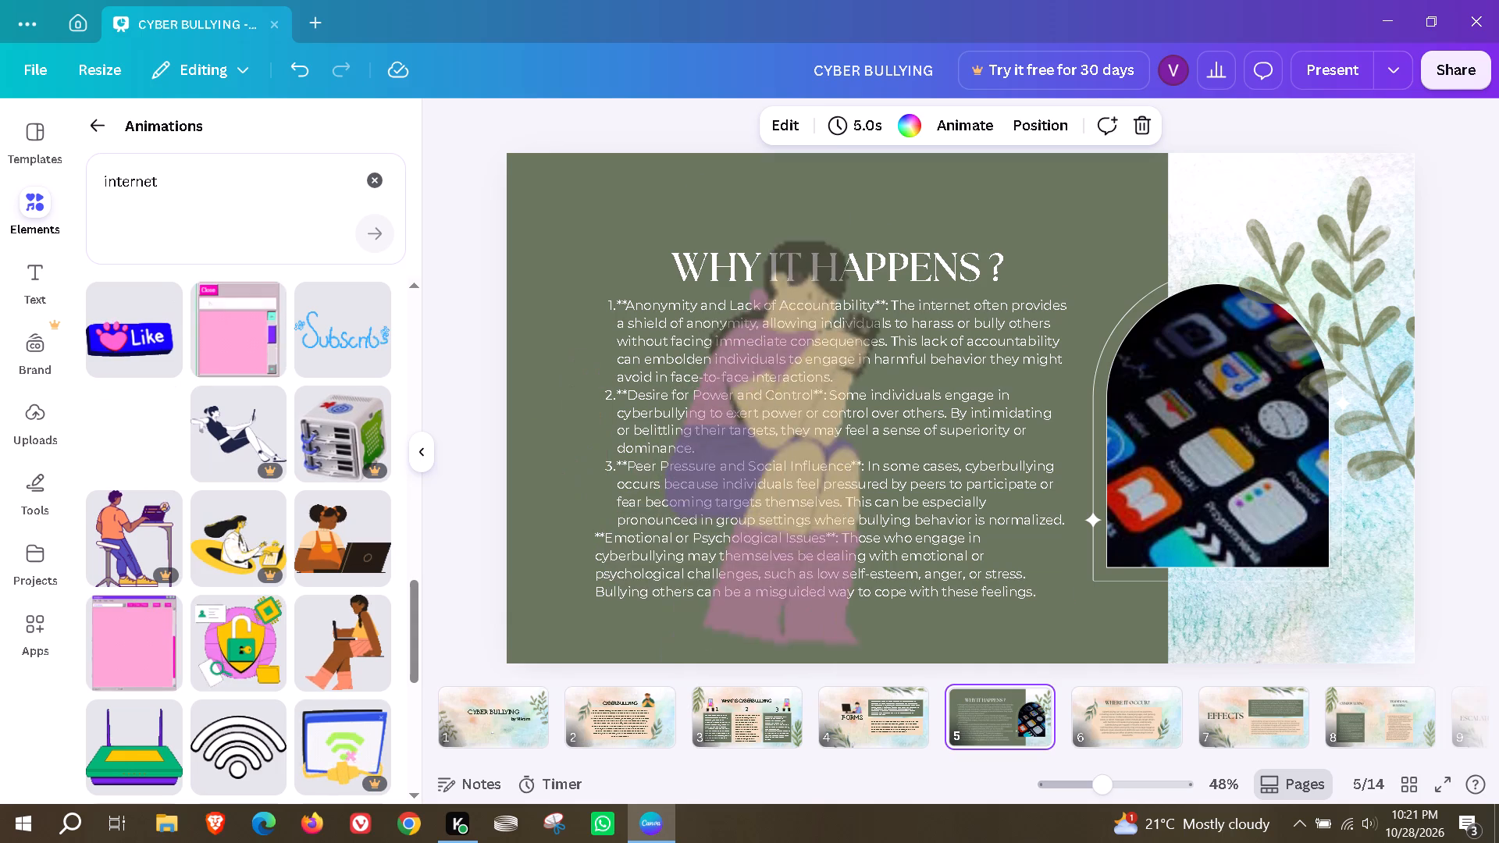
Shrink the huddled woman animation to about a fifth of its inserted size and place it at the title's question mark.
{"action": "left_click_drag", "start_coordinate": [879, 237], "coordinate": [705, 585]}
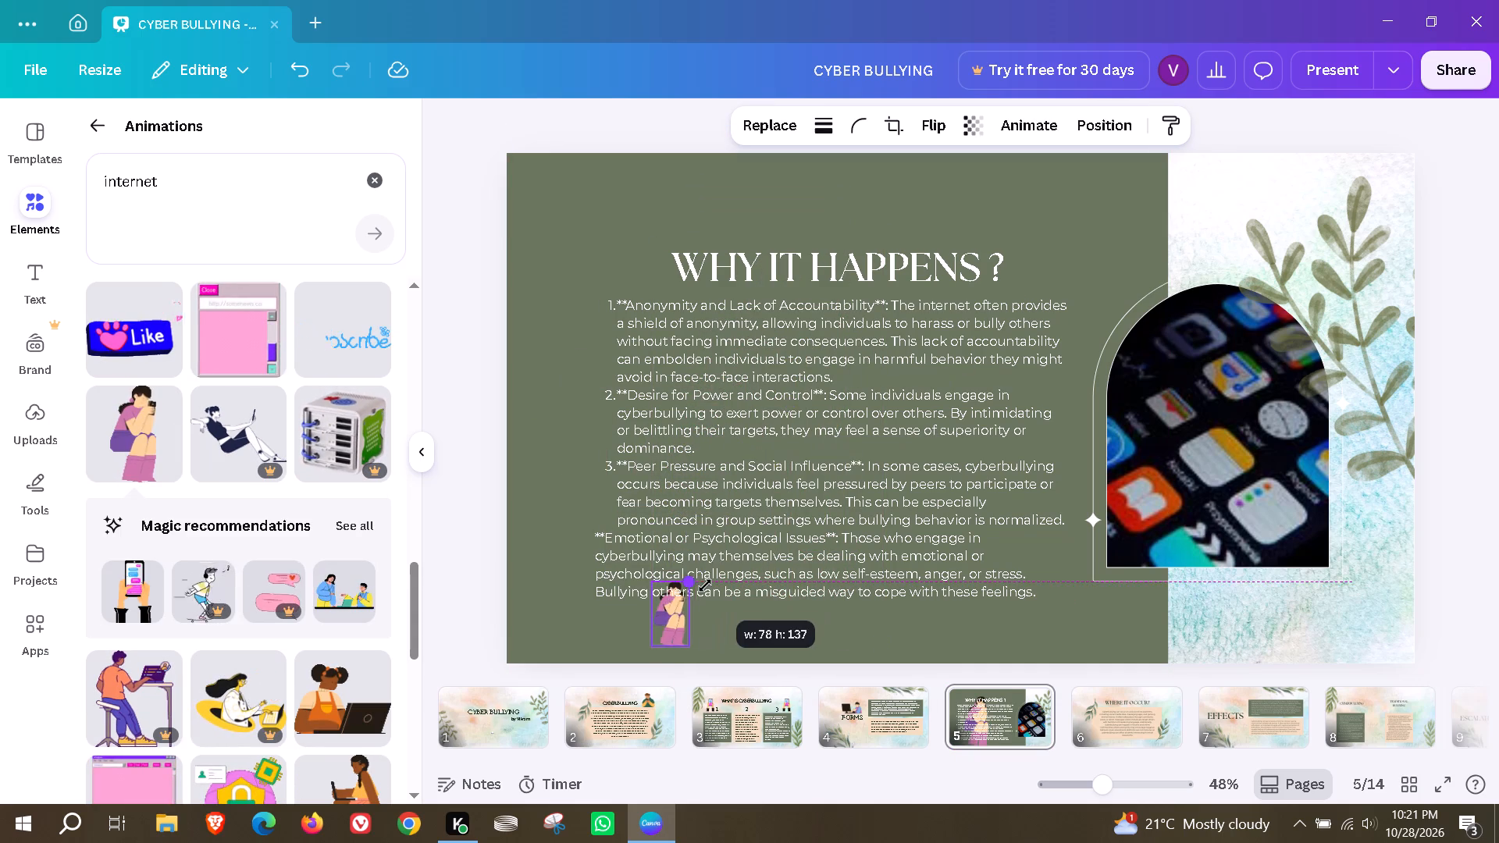
{"action": "left_click_drag", "start_coordinate": [705, 585], "coordinate": [711, 573]}
{"action": "left_click_drag", "start_coordinate": [671, 619], "coordinate": [1090, 263]}
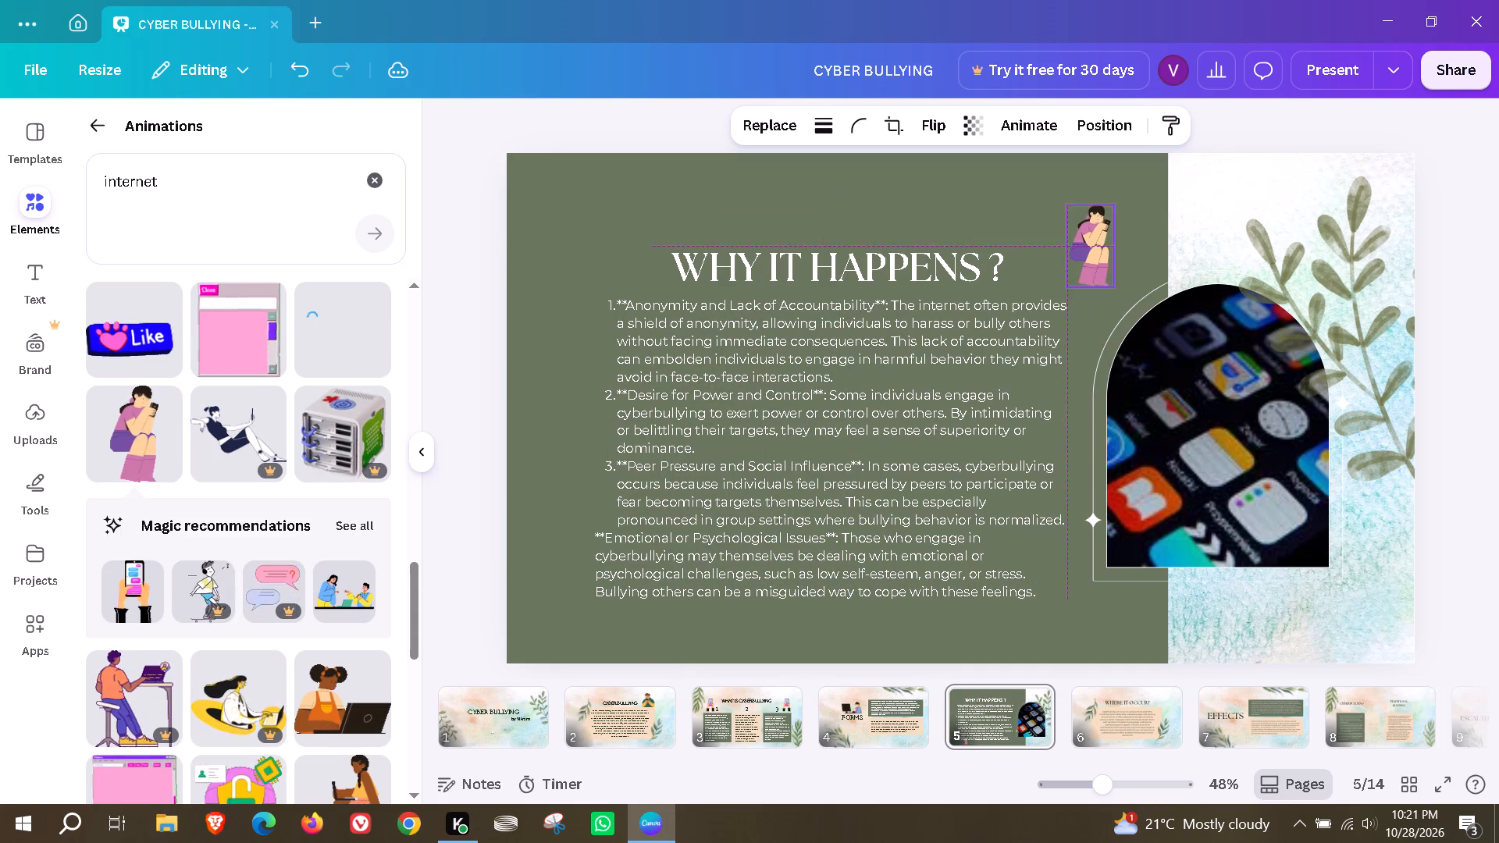
{"action": "left_click_drag", "start_coordinate": [1090, 263], "coordinate": [1012, 247]}
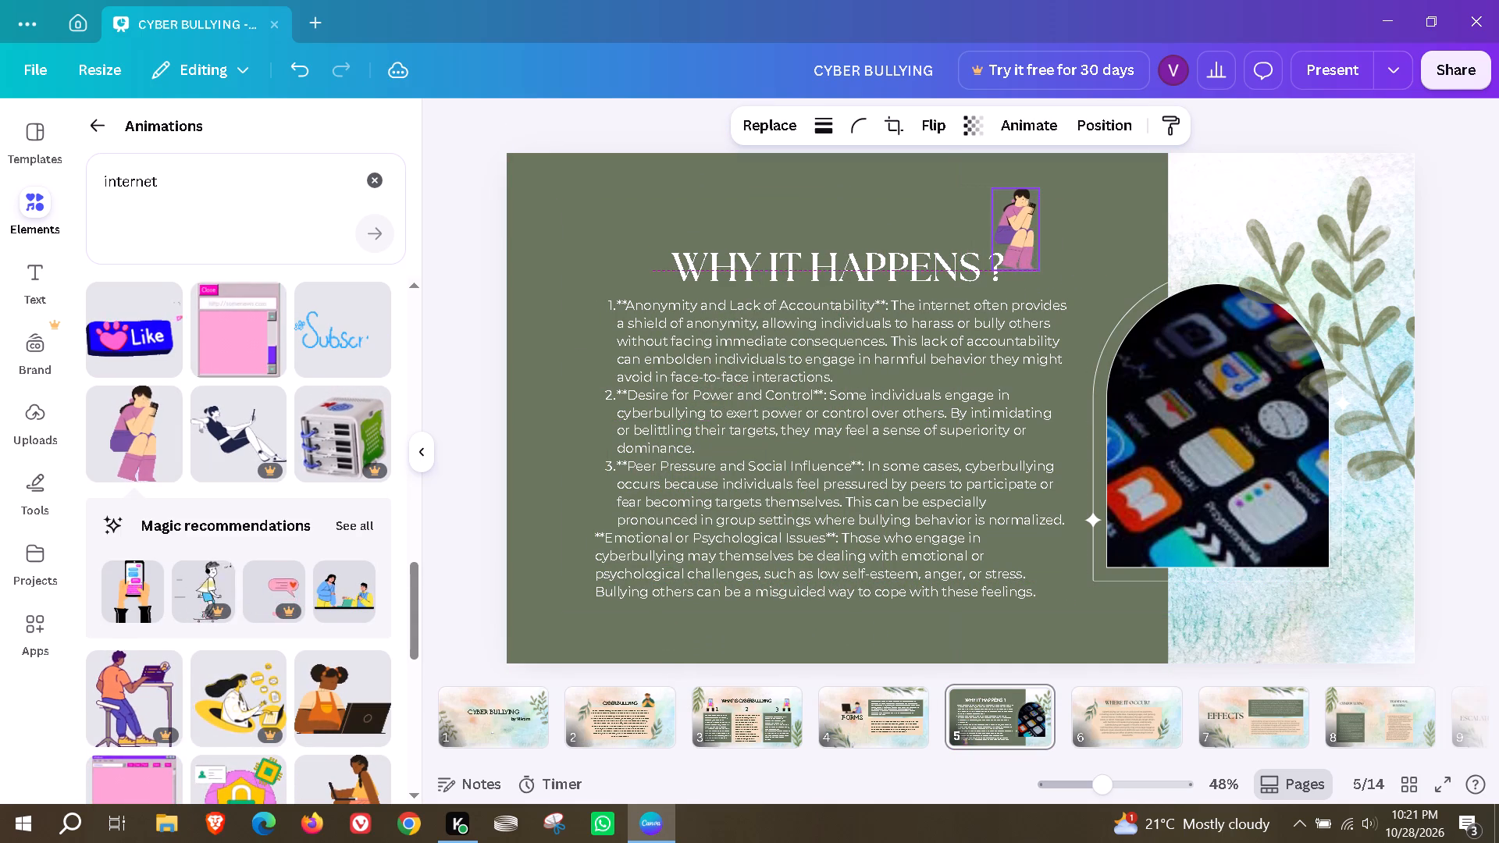
{"action": "left_click_drag", "start_coordinate": [1012, 247], "coordinate": [1007, 250]}
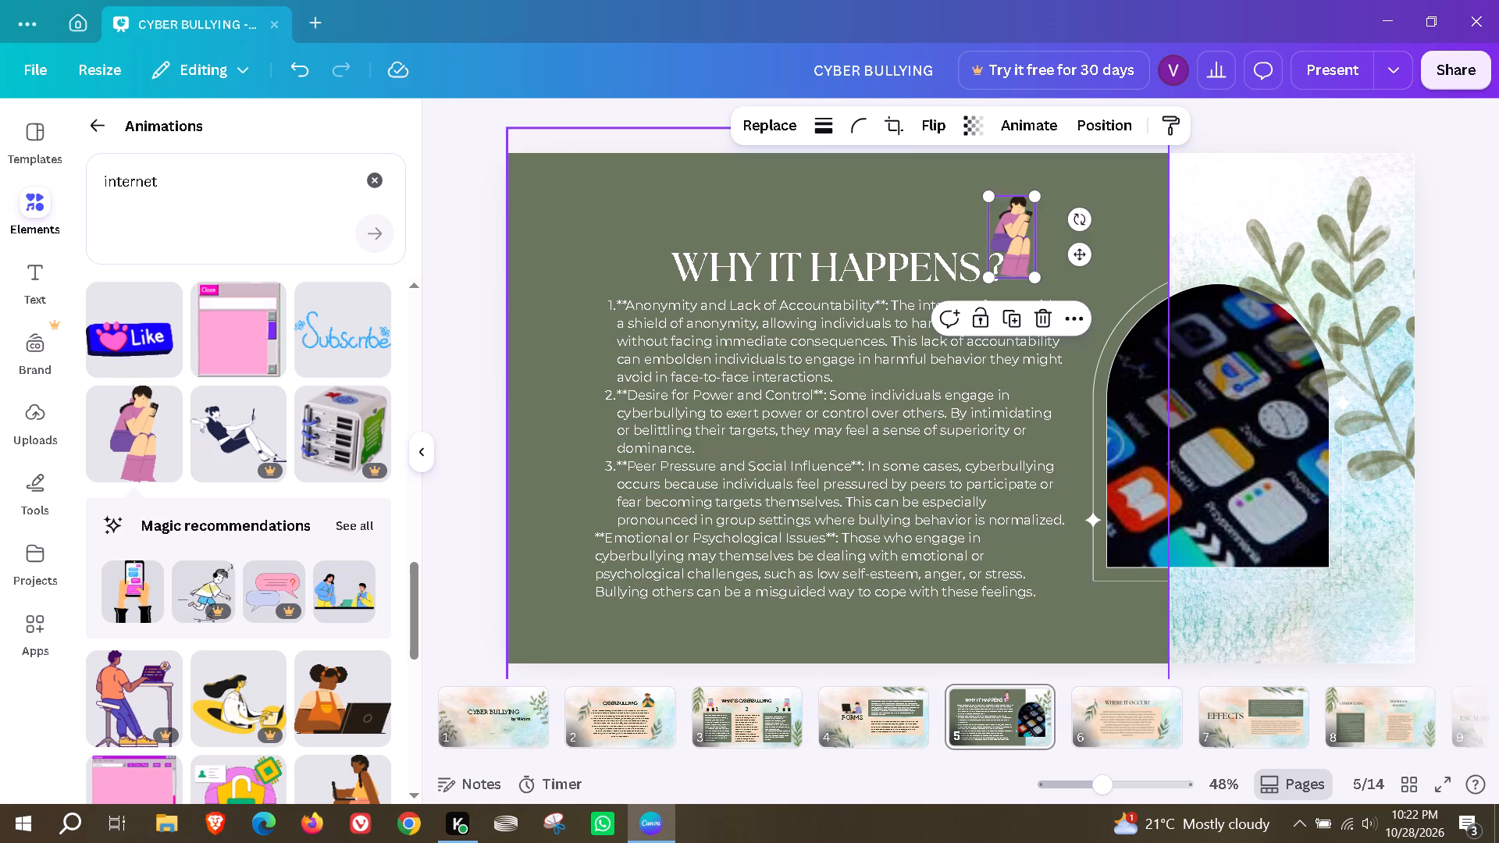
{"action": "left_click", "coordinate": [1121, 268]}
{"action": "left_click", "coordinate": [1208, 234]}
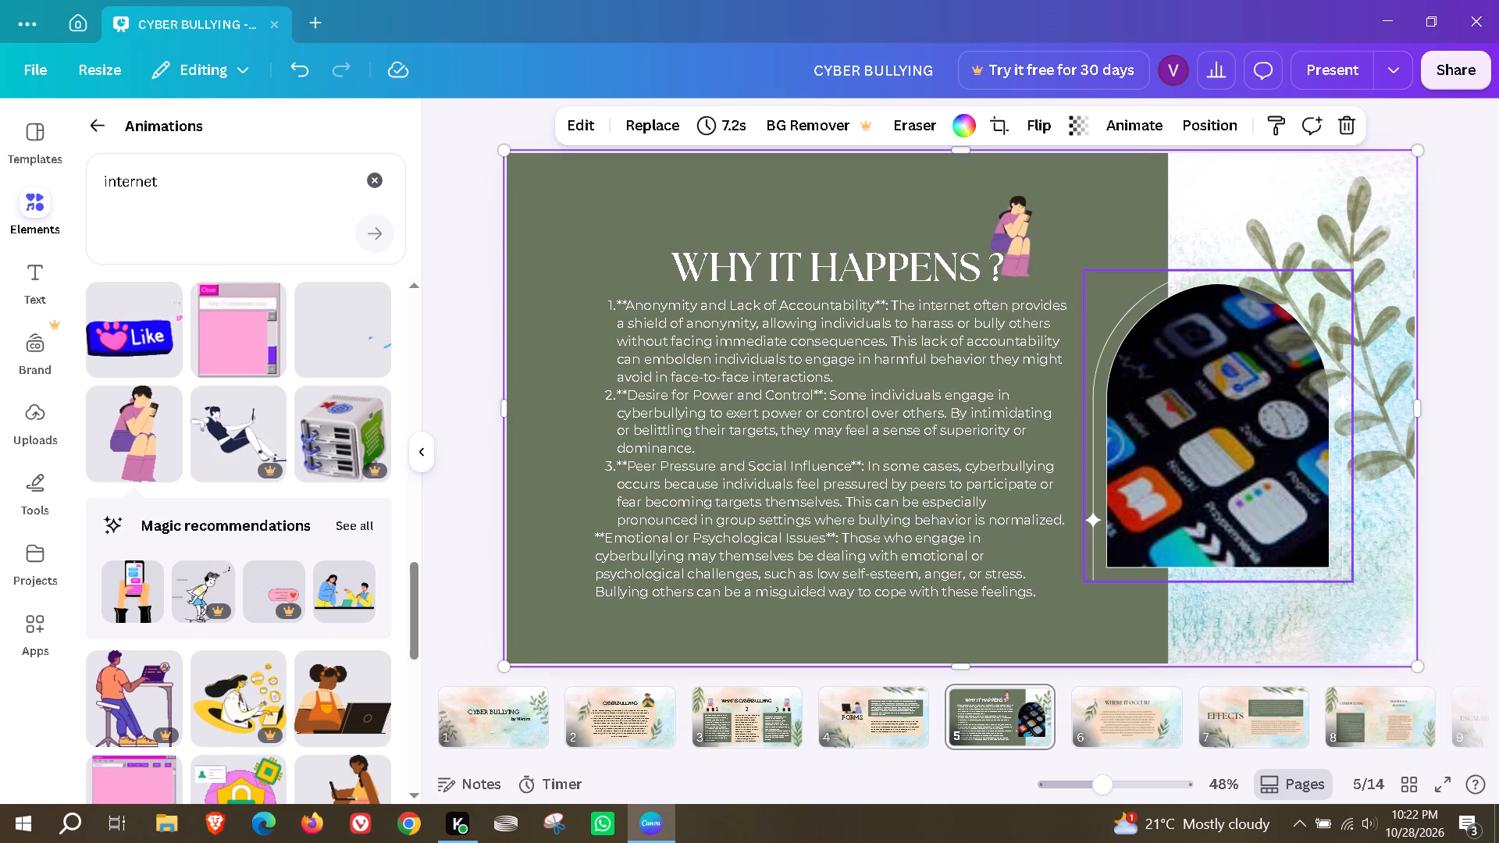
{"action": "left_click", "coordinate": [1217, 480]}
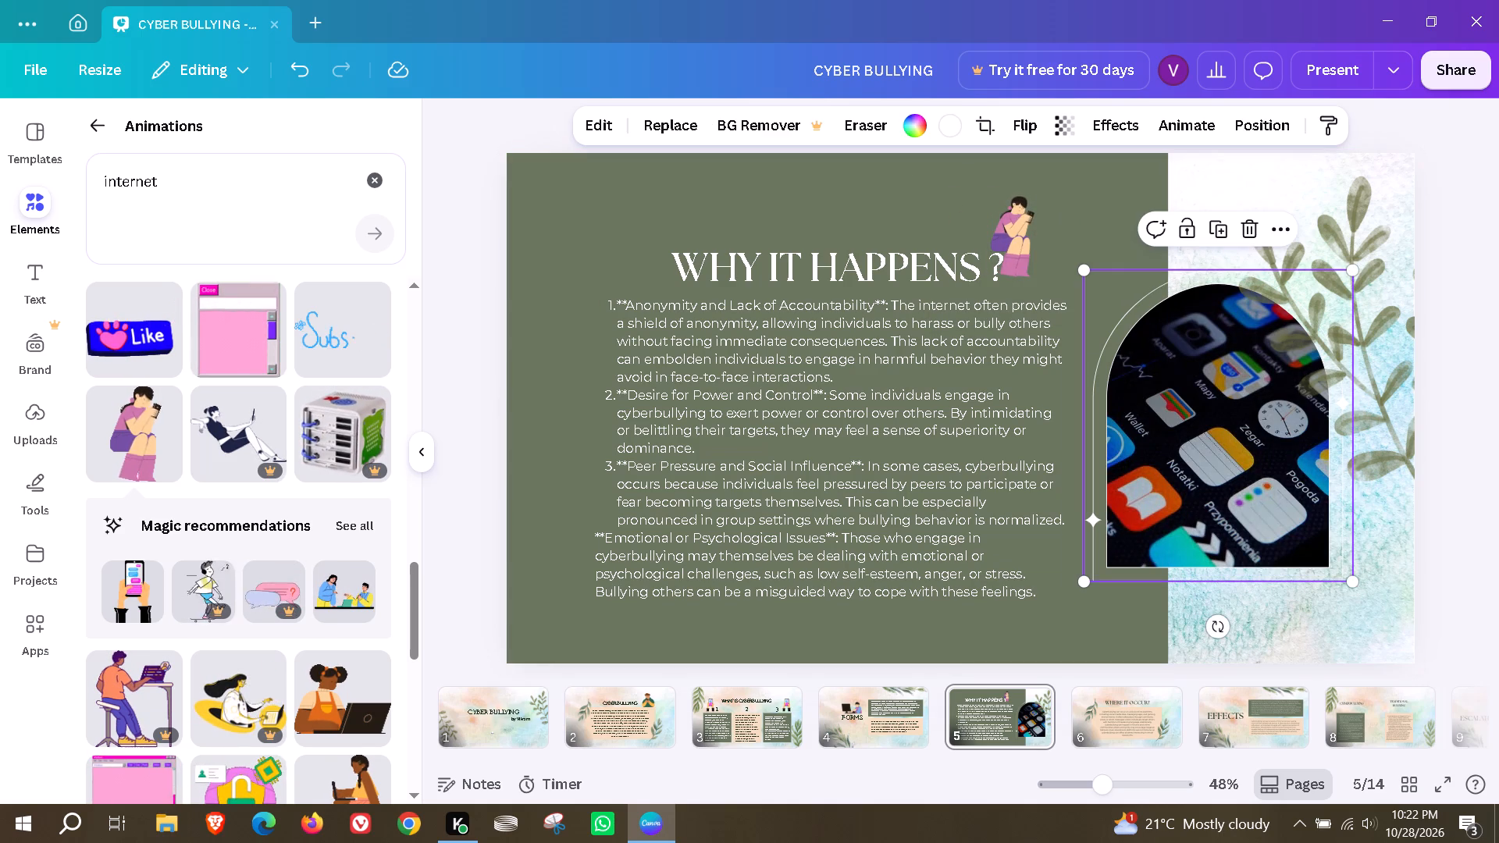
Shrink page 6's "WHERE IT OCCUR?" title to size 41.4 and centre it just above the peach text box.
{"action": "left_click", "coordinate": [1102, 720]}
{"action": "left_click", "coordinate": [1010, 304]}
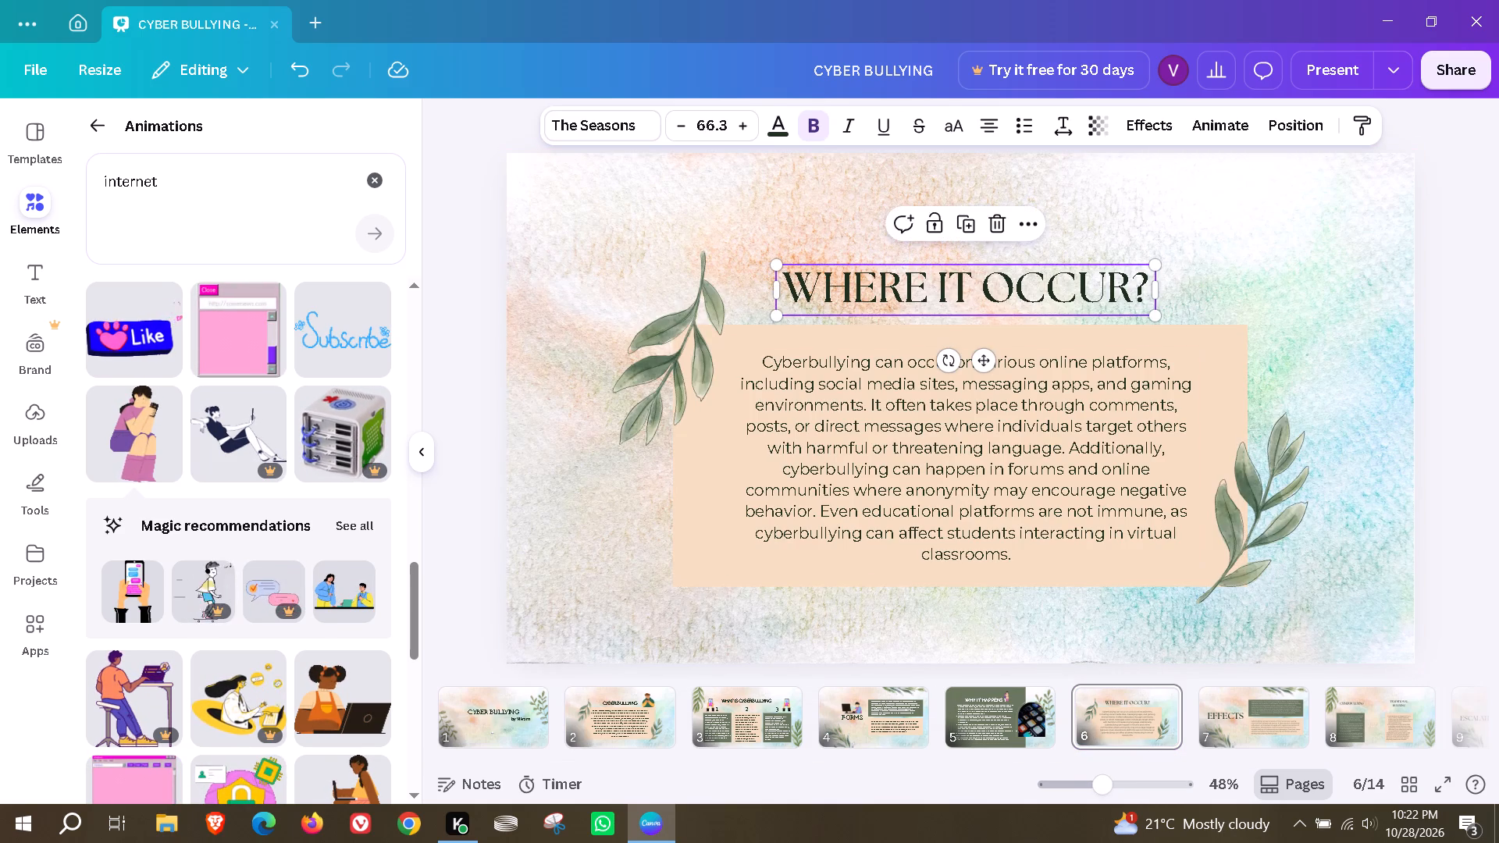
{"action": "left_click_drag", "start_coordinate": [1156, 311], "coordinate": [1020, 249]}
{"action": "left_click_drag", "start_coordinate": [932, 266], "coordinate": [984, 290]}
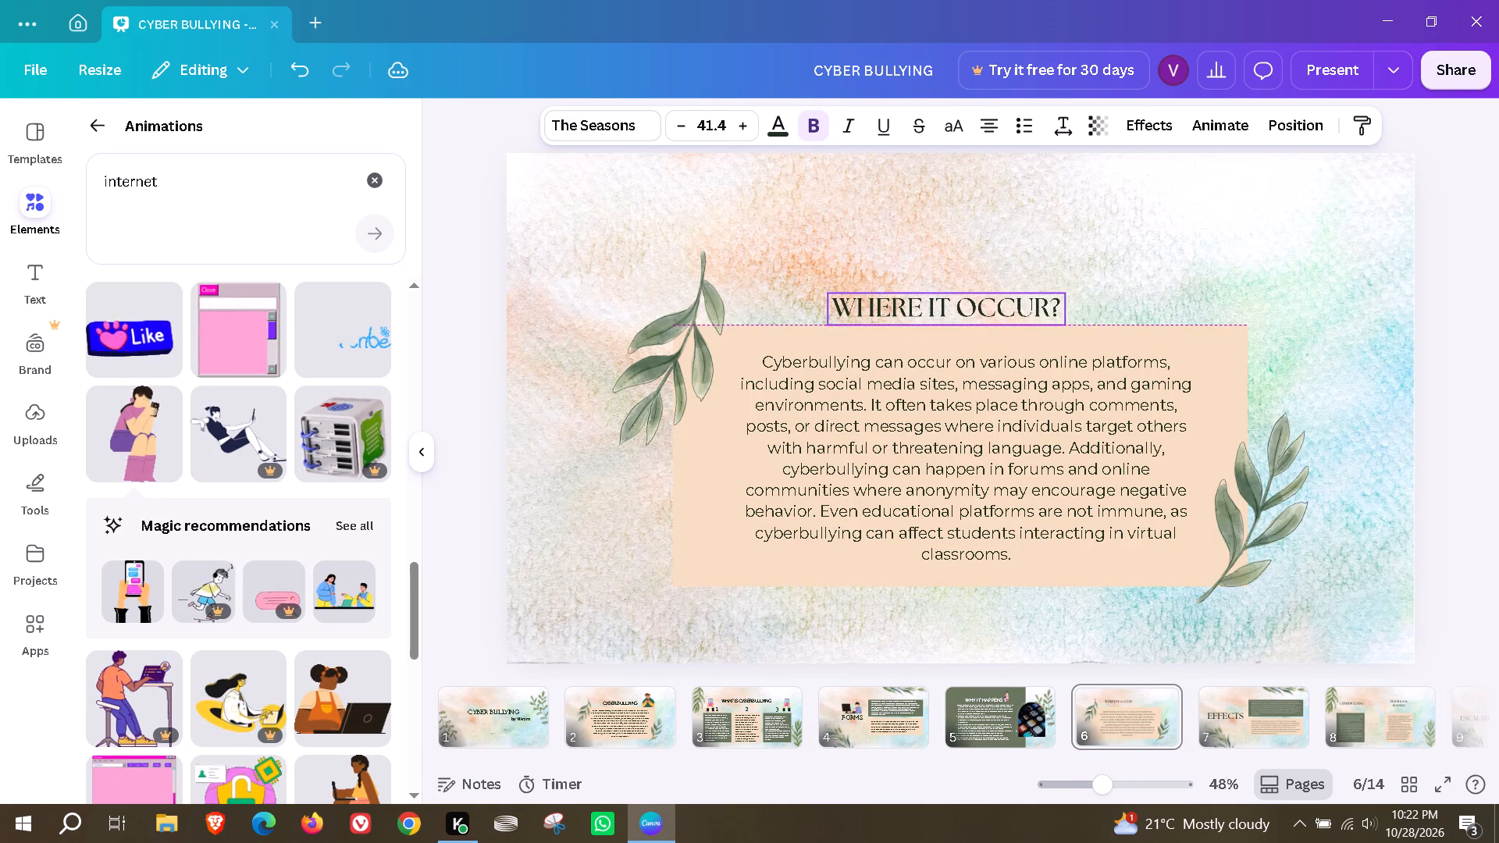
{"action": "left_click_drag", "start_coordinate": [984, 290], "coordinate": [990, 290]}
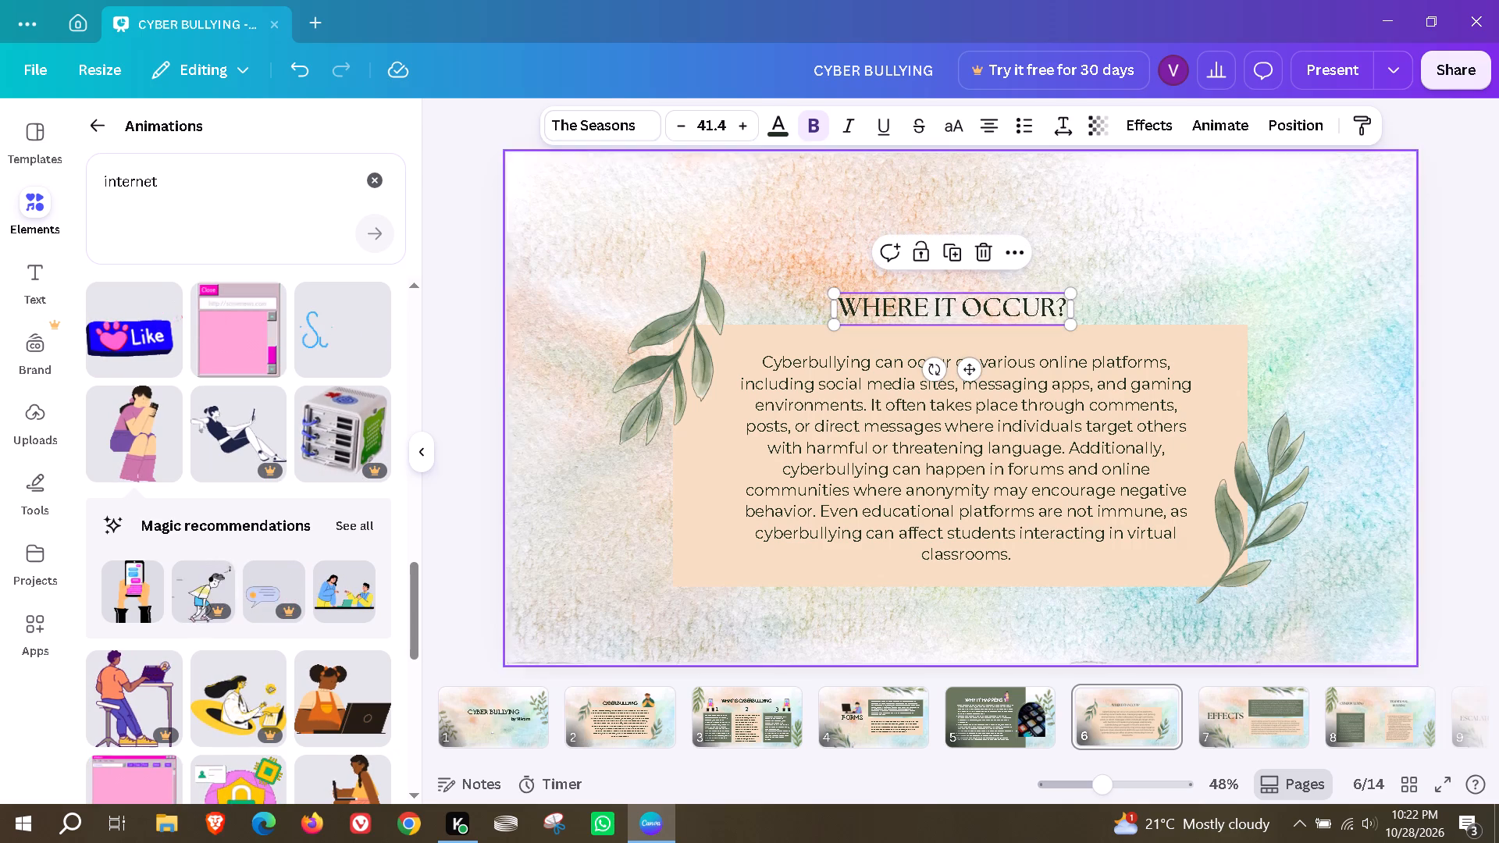
{"action": "left_click", "coordinate": [1193, 271]}
Add the huddled woman animation to page 6, shrink it to a small figure and stand it at the title's question mark.
{"action": "left_click_drag", "start_coordinate": [169, 444], "coordinate": [1054, 254]}
{"action": "left_click_drag", "start_coordinate": [1202, 199], "coordinate": [1018, 525]}
{"action": "left_click_drag", "start_coordinate": [992, 578], "coordinate": [1090, 374]}
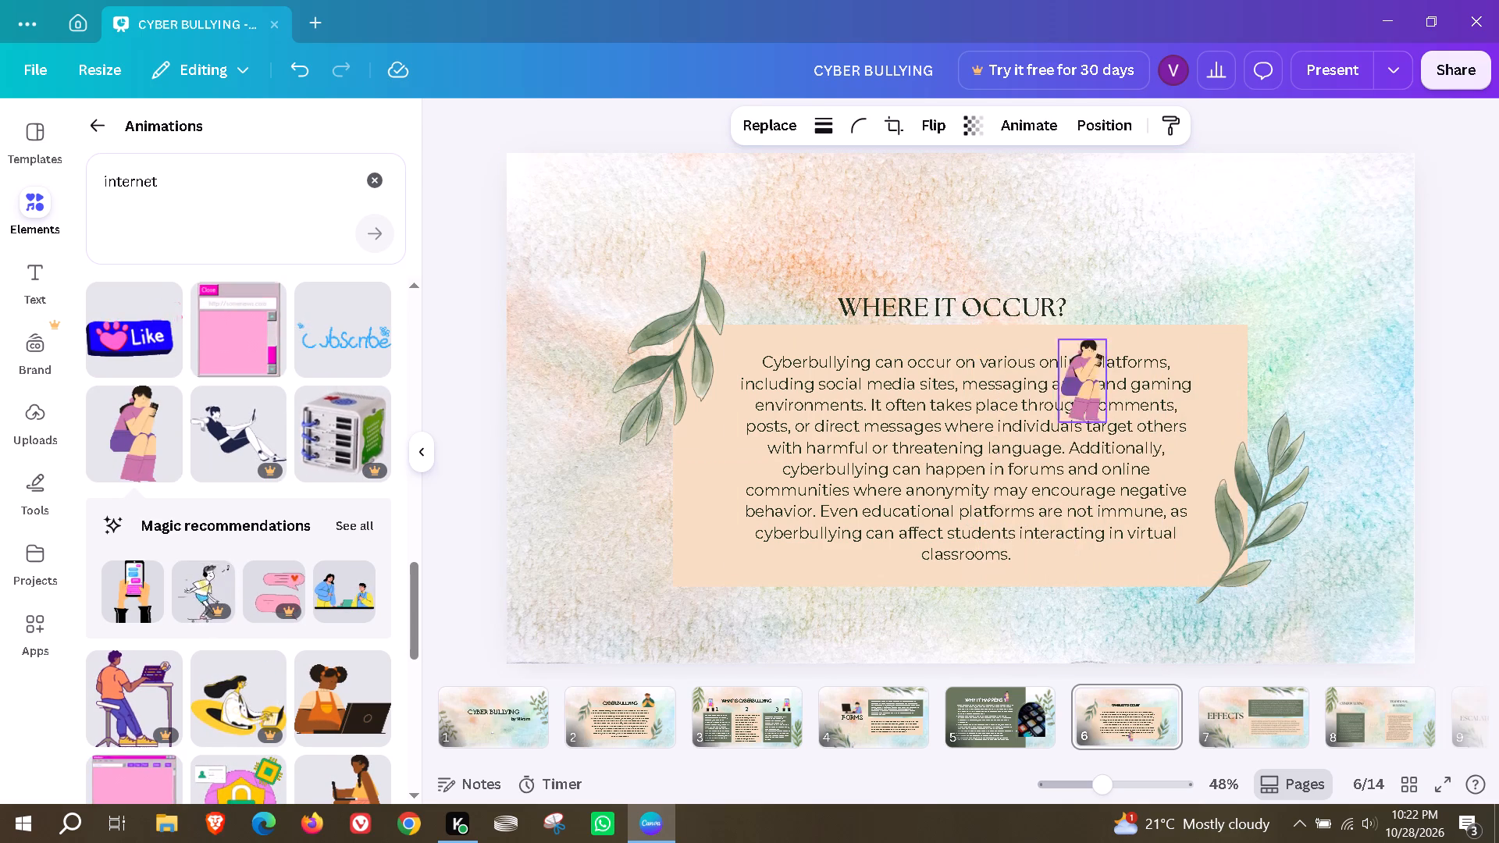
{"action": "left_click_drag", "start_coordinate": [1090, 374], "coordinate": [1072, 301]}
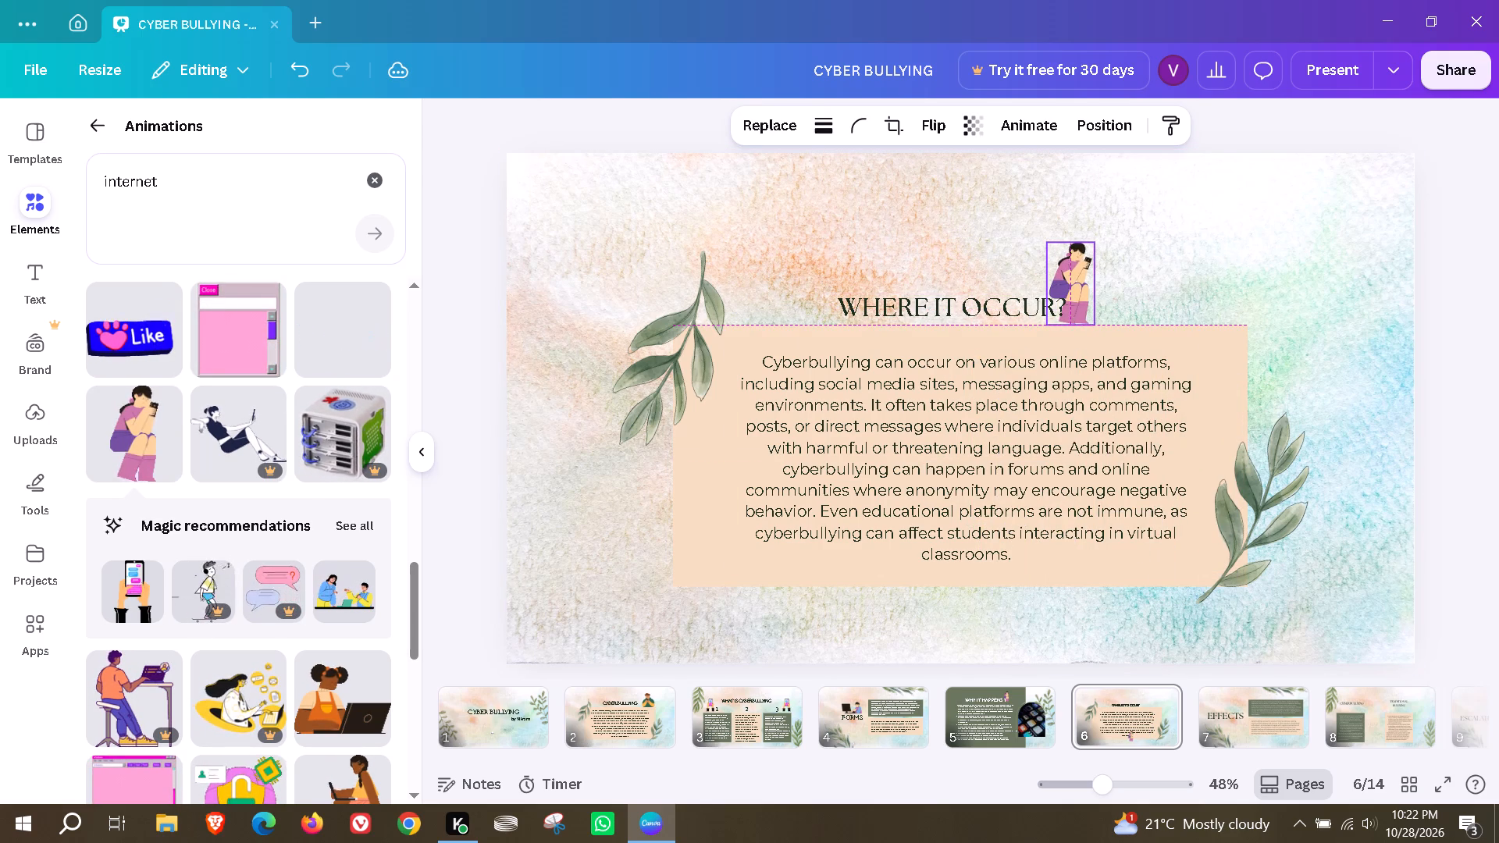
{"action": "left_click_drag", "start_coordinate": [1072, 301], "coordinate": [1074, 294]}
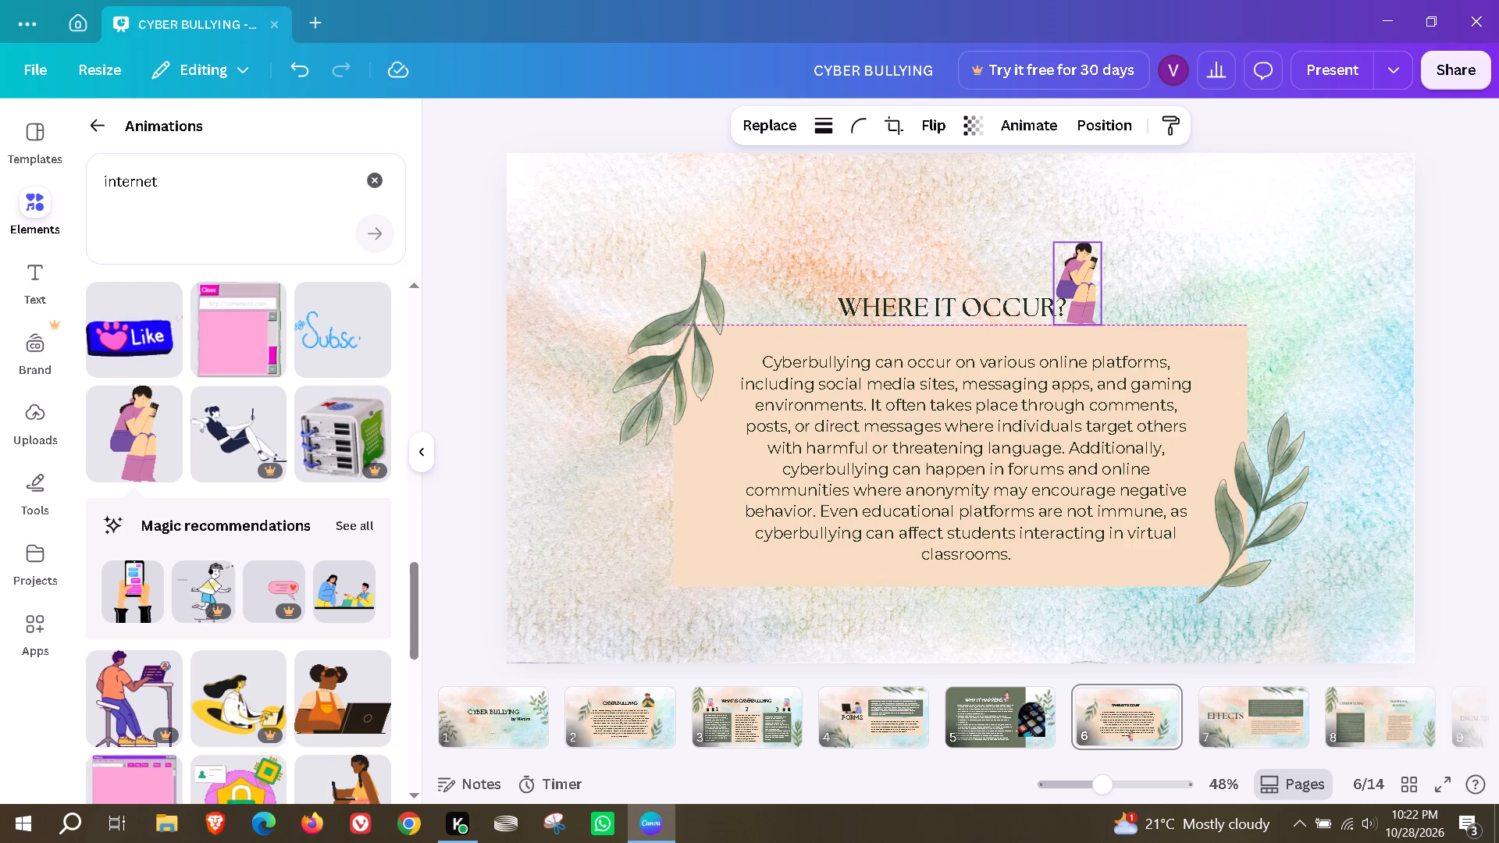
{"action": "left_click_drag", "start_coordinate": [1074, 294], "coordinate": [1070, 294]}
{"action": "left_click", "coordinate": [1174, 297]}
{"action": "left_click_drag", "start_coordinate": [1073, 294], "coordinate": [1081, 294]}
{"action": "left_click", "coordinate": [1173, 292]}
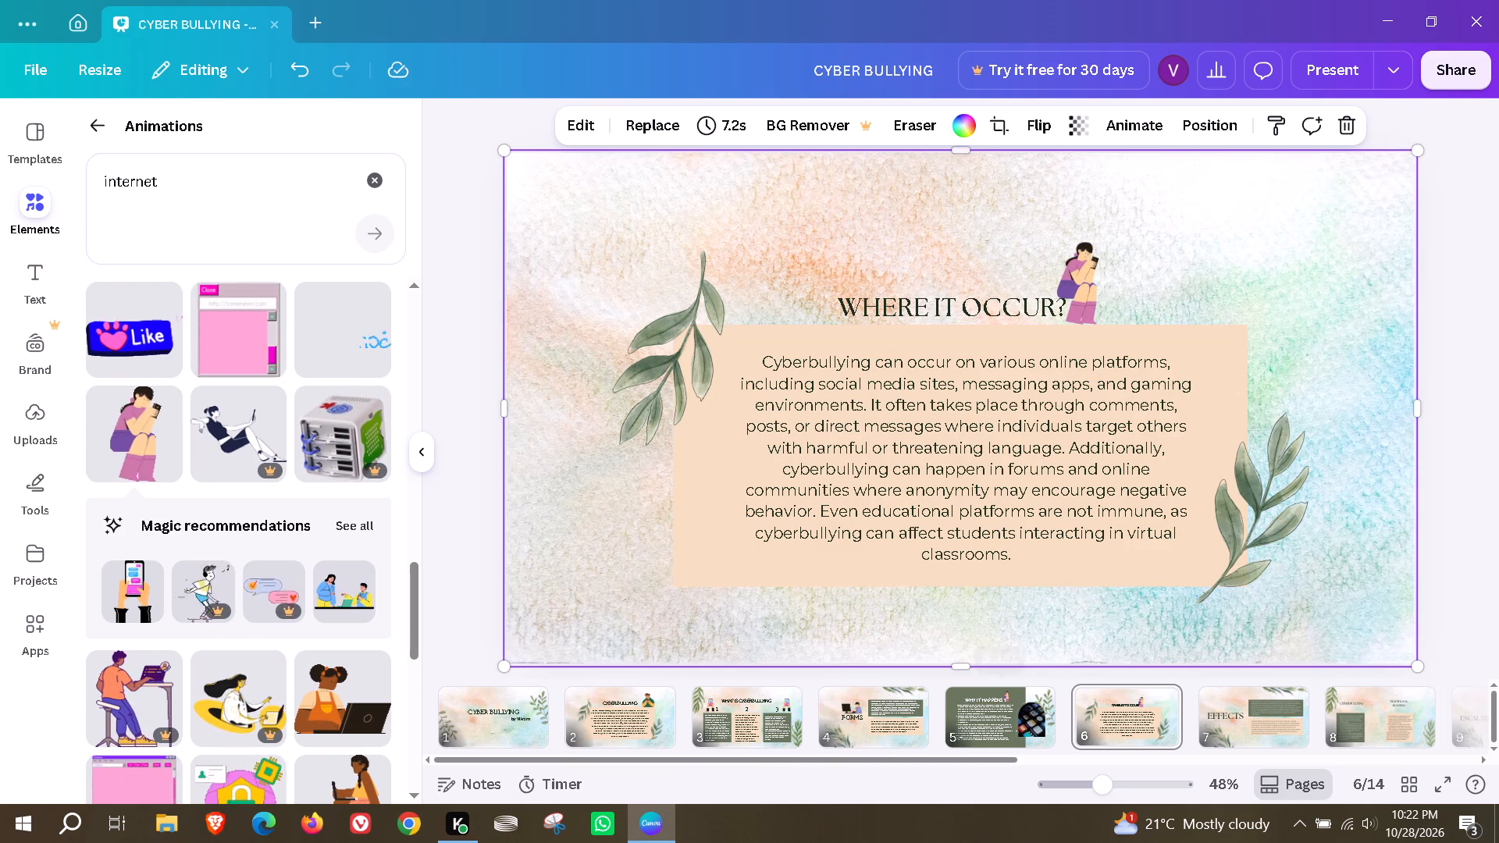
Shrink page 7's "EFFECTS" title to size 89.7 and move it close beside the two text boxes.
{"action": "left_click", "coordinate": [1215, 712]}
{"action": "left_click", "coordinate": [723, 413]}
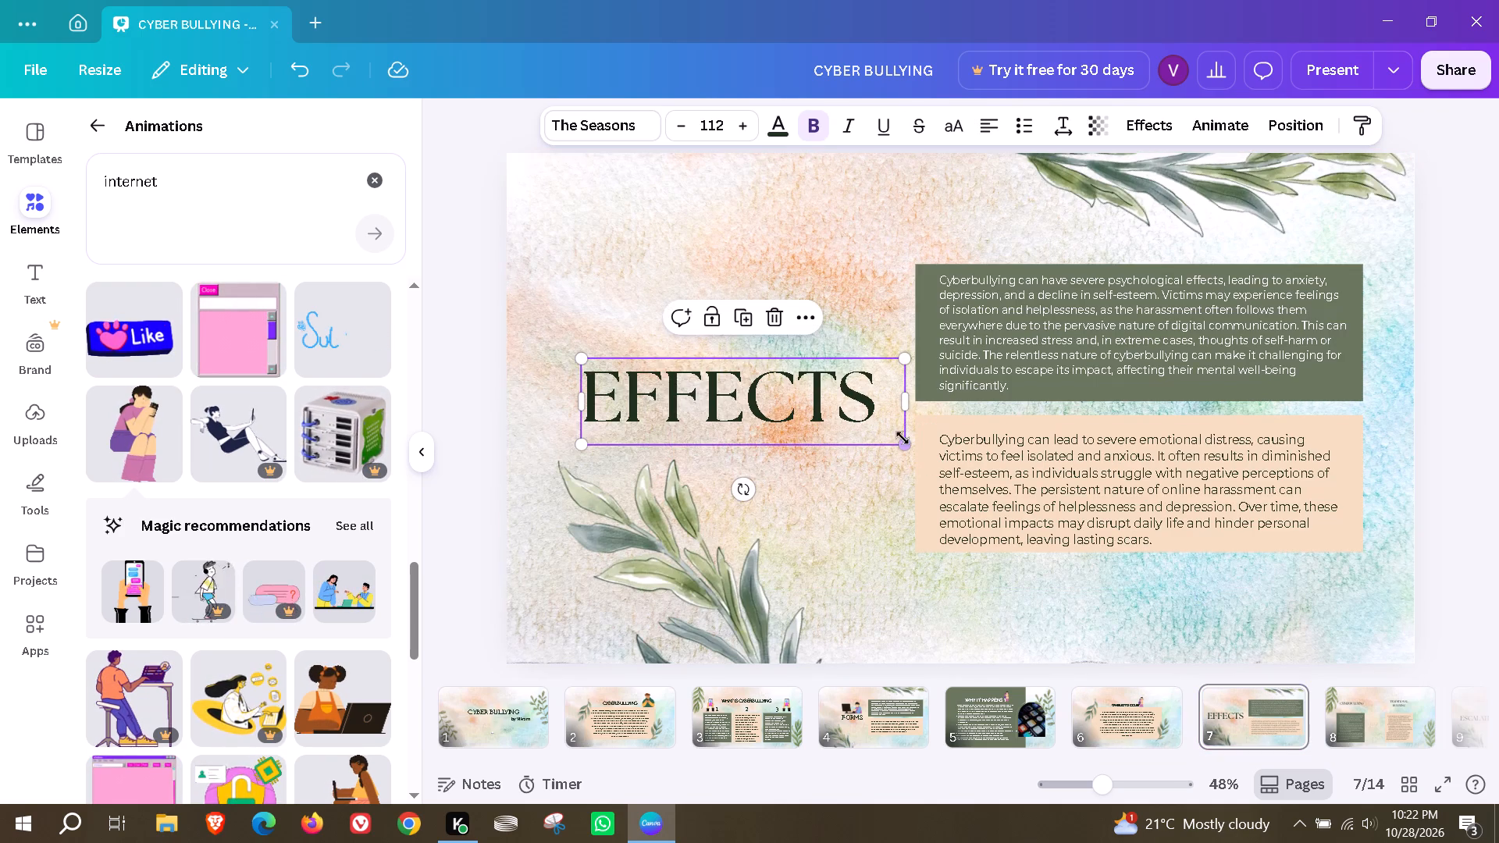
{"action": "left_click_drag", "start_coordinate": [903, 438], "coordinate": [844, 405]}
{"action": "left_click_drag", "start_coordinate": [753, 396], "coordinate": [828, 414]}
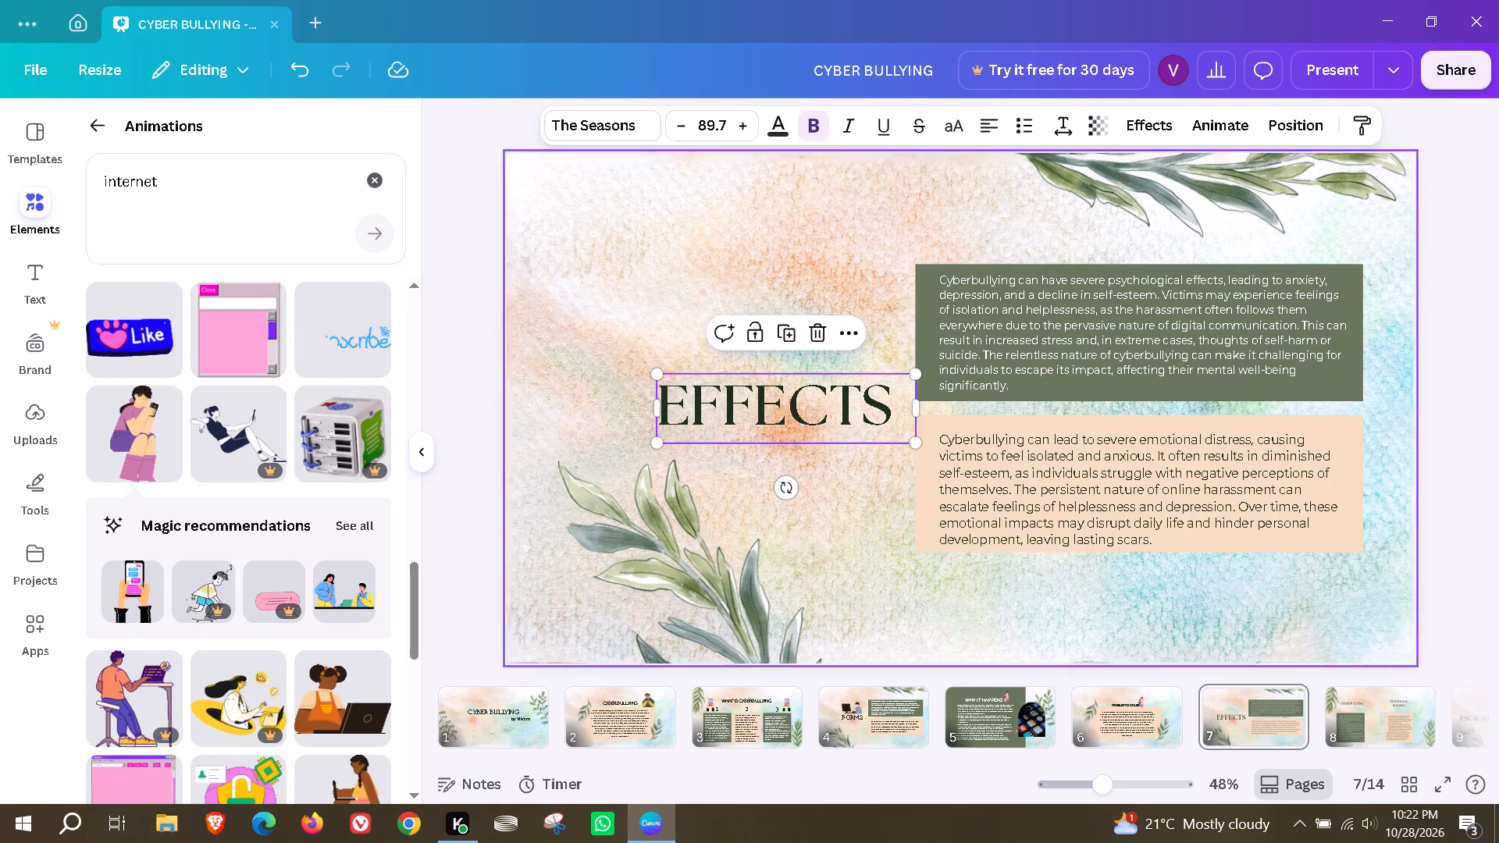
Nudge the paragraph in page 7's peach box slightly upward.
{"action": "left_click_drag", "start_coordinate": [1057, 503], "coordinate": [1057, 496]}
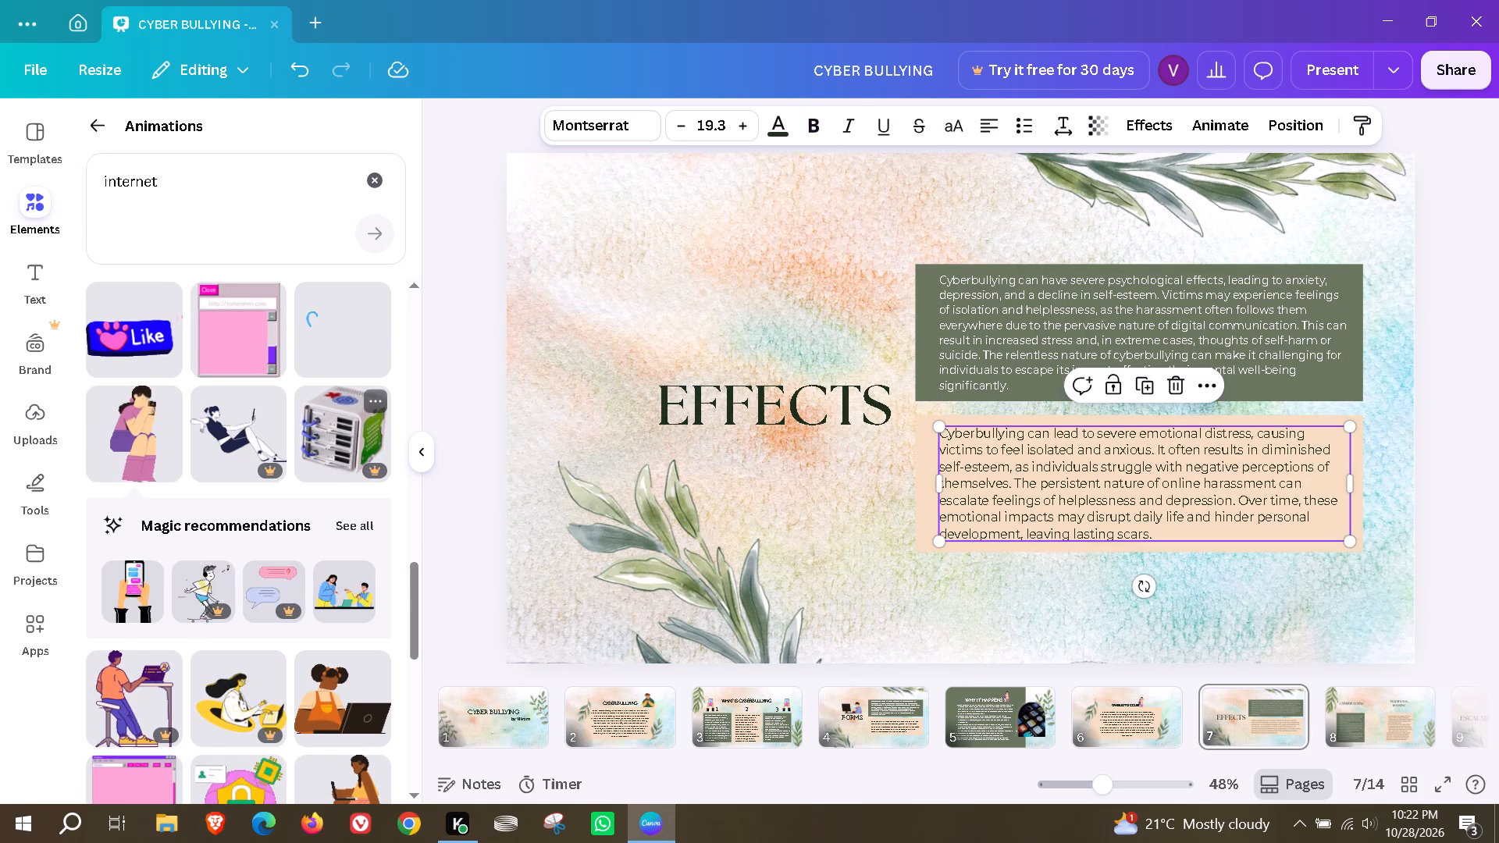
Add the animation of hands holding a chat phone to page 7, shrink it and place it centred beneath the "EFFECTS" title.
{"action": "scroll", "coordinate": [257, 541], "scroll_direction": "down", "scroll_amount": 7}
{"action": "scroll", "coordinate": [255, 544], "scroll_direction": "up", "scroll_amount": 5}
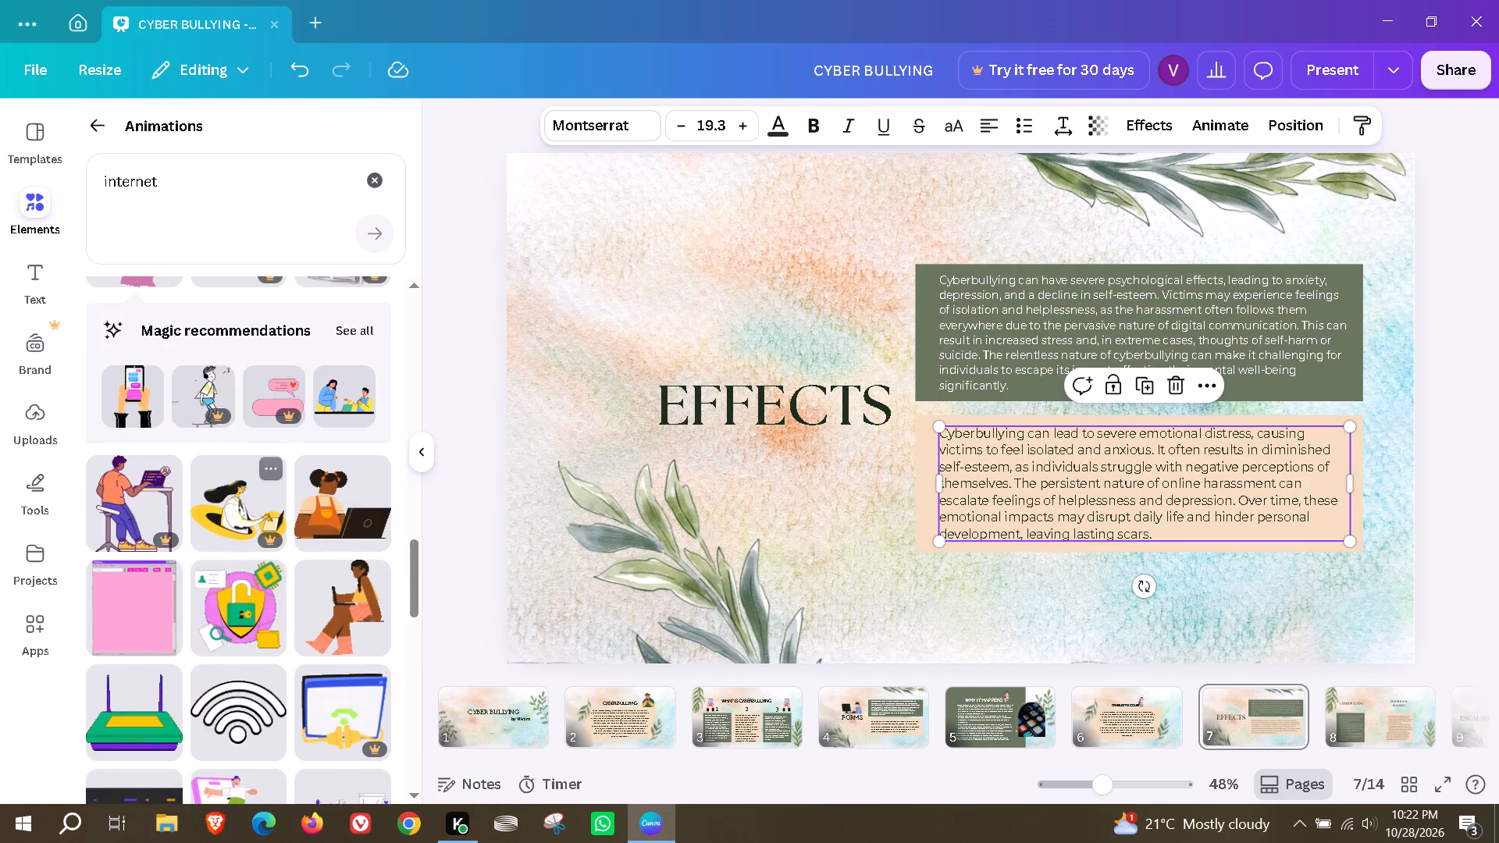
{"action": "left_click_drag", "start_coordinate": [144, 398], "coordinate": [685, 324]}
{"action": "left_click_drag", "start_coordinate": [886, 293], "coordinate": [835, 380]}
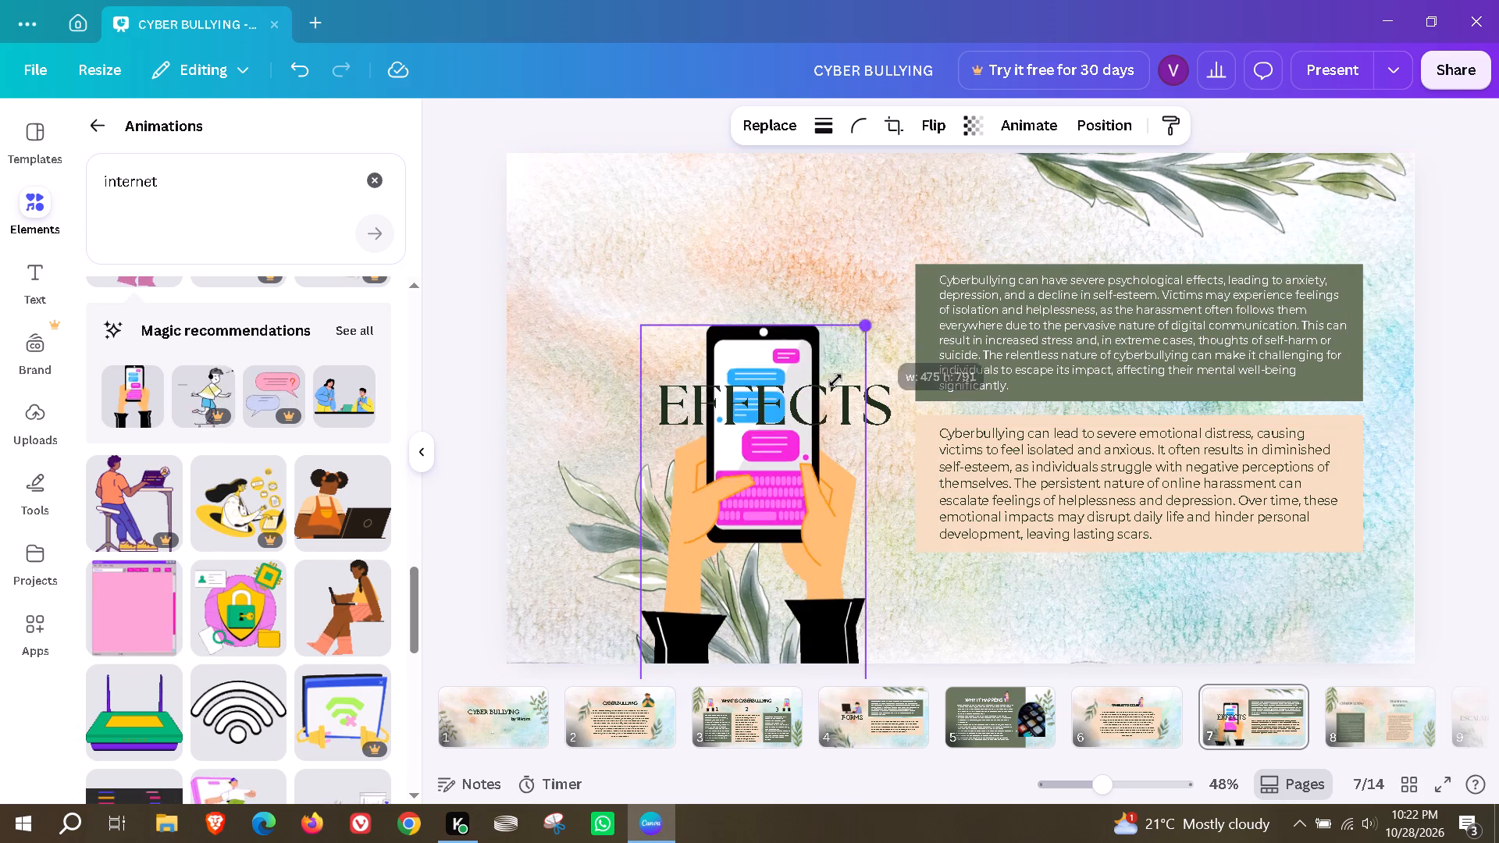
{"action": "left_click_drag", "start_coordinate": [835, 380], "coordinate": [731, 576]}
{"action": "left_click_drag", "start_coordinate": [696, 625], "coordinate": [655, 398]}
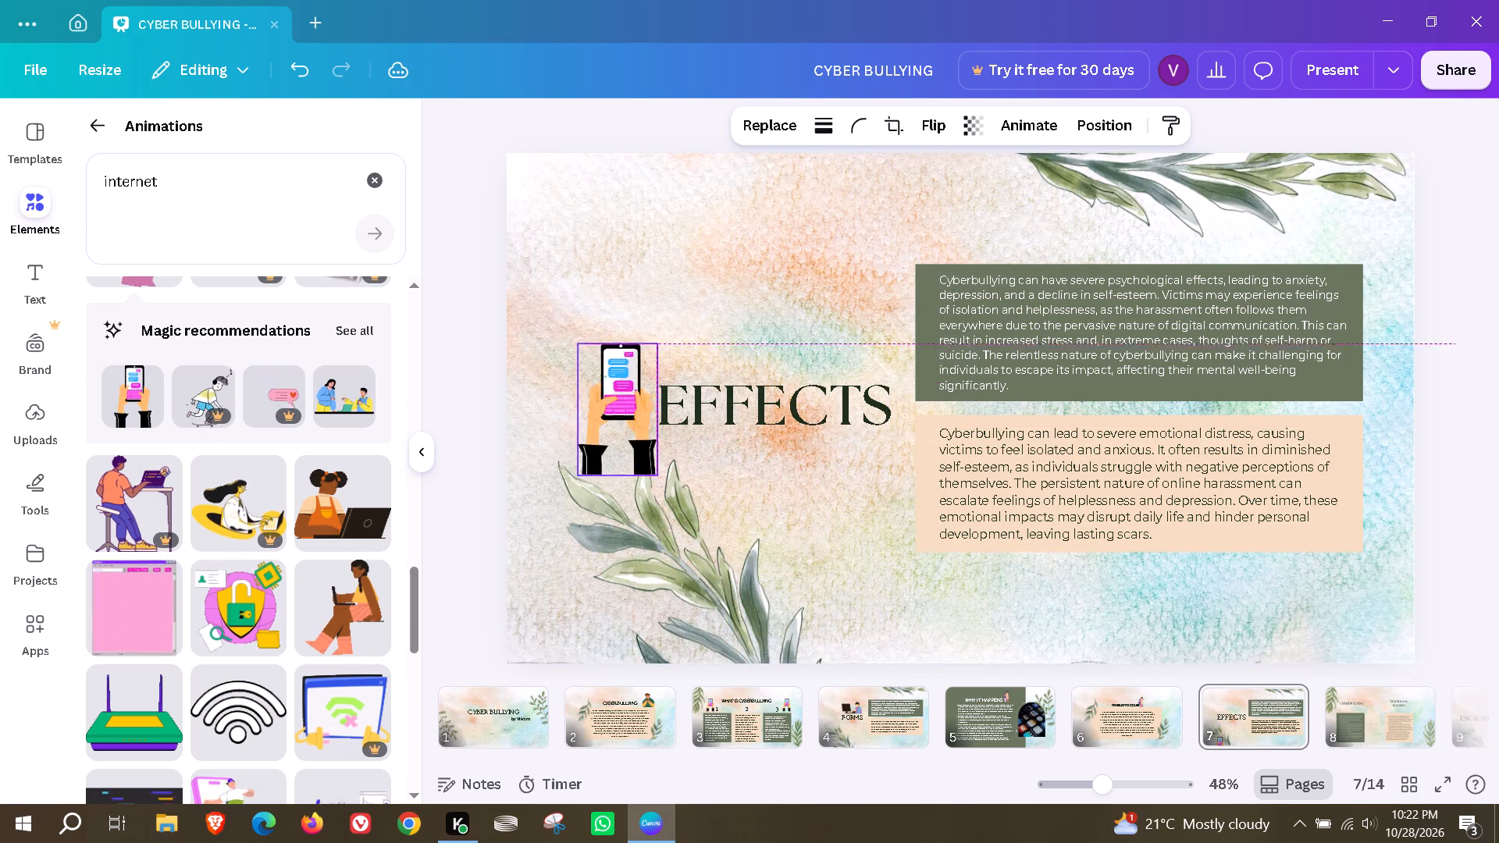
{"action": "left_click_drag", "start_coordinate": [655, 398], "coordinate": [874, 501]}
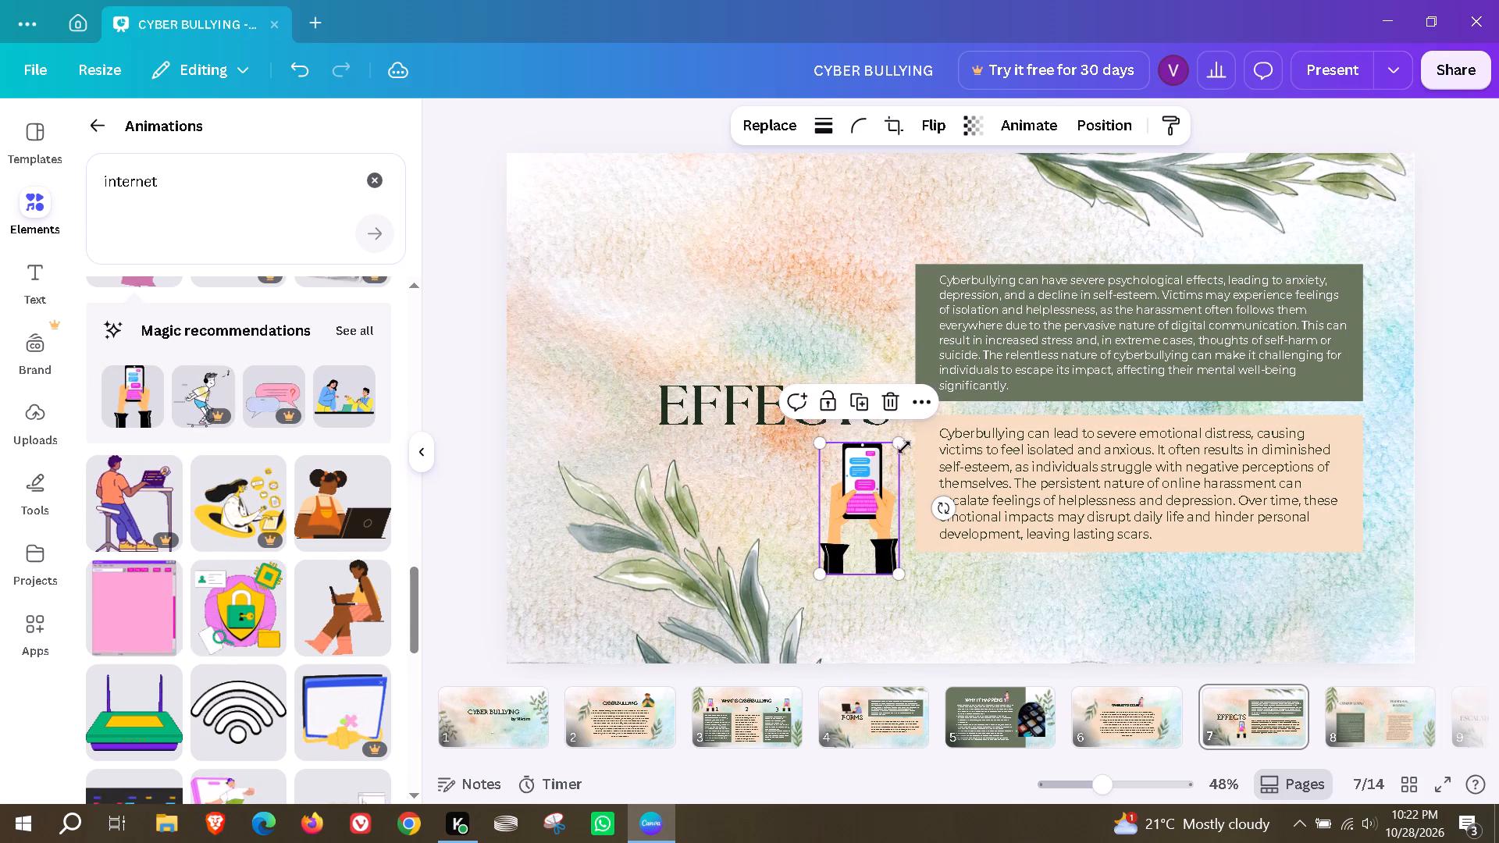
{"action": "left_click_drag", "start_coordinate": [903, 446], "coordinate": [871, 489]}
{"action": "left_click_drag", "start_coordinate": [846, 523], "coordinate": [815, 489]}
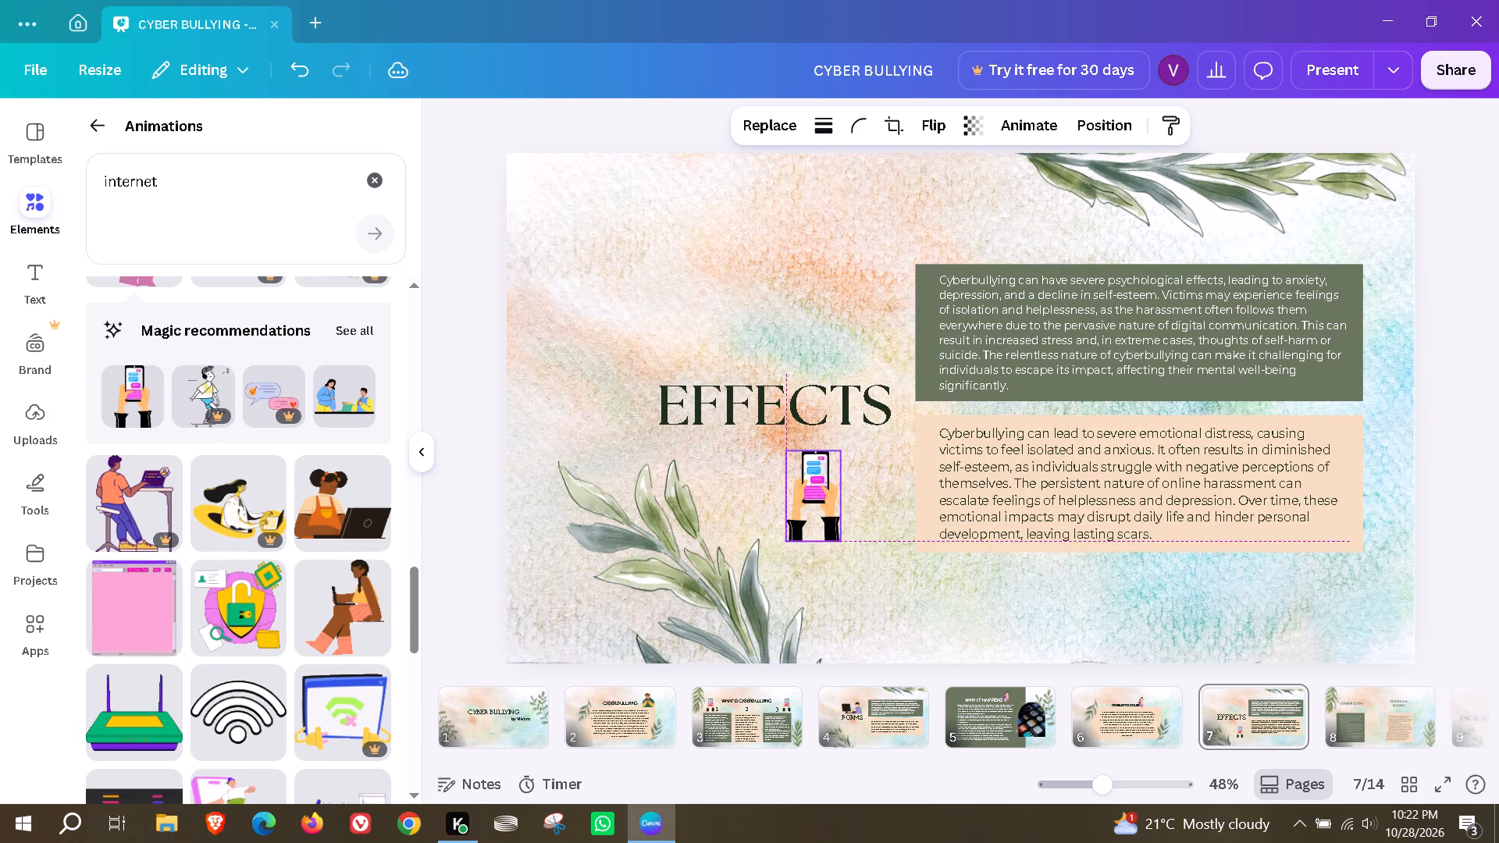
{"action": "left_click_drag", "start_coordinate": [815, 489], "coordinate": [789, 482]}
{"action": "left_click", "coordinate": [895, 551]}
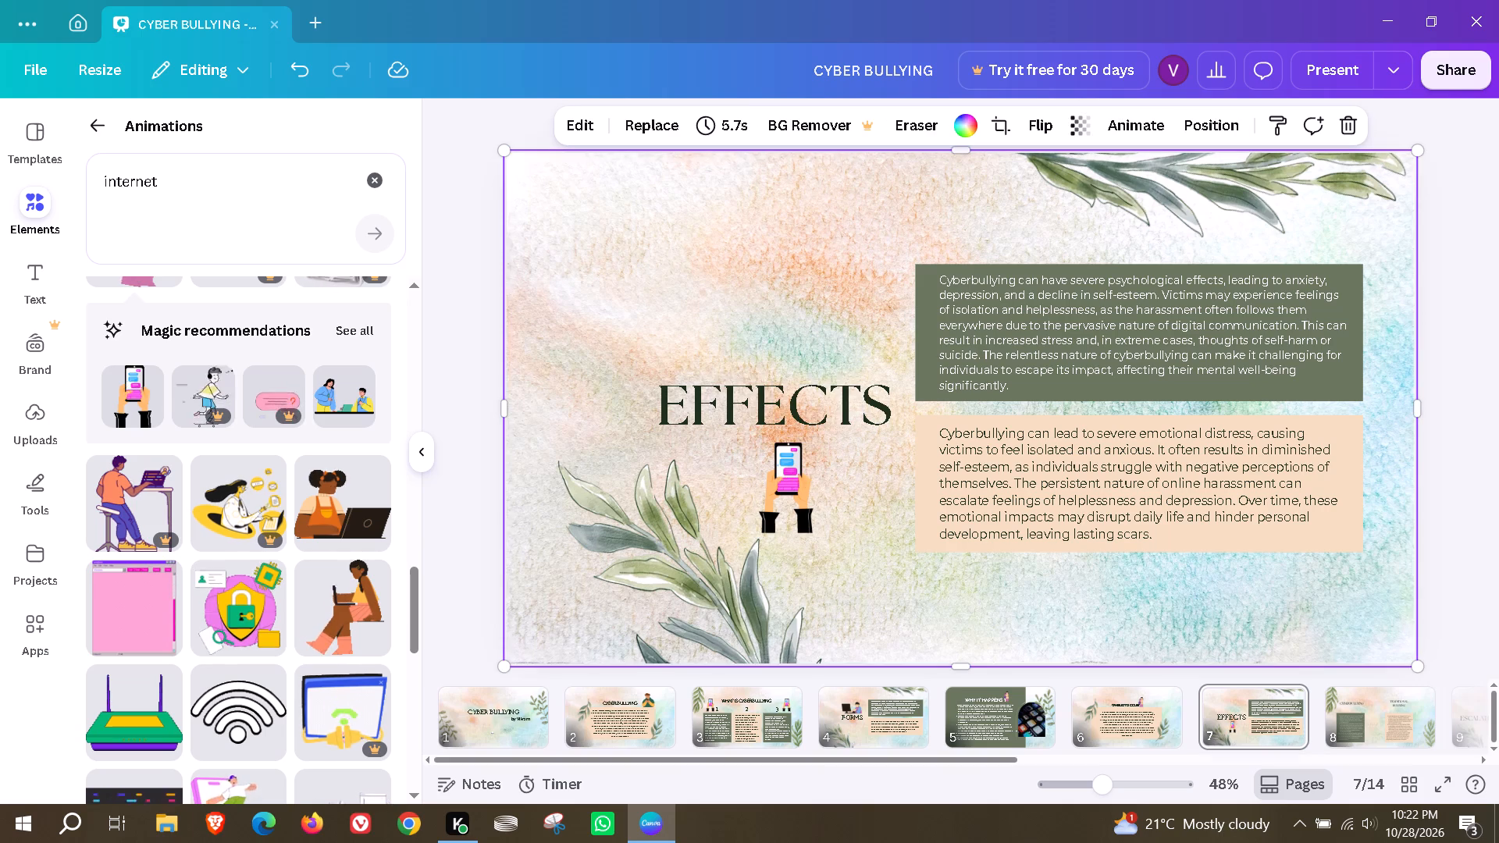
On page 8, shift the "CYBERBULLYING" heading and its green text box with text inward, away from the leaf branch.
{"action": "scroll", "coordinate": [1301, 720], "scroll_direction": "down", "scroll_amount": 2}
{"action": "left_click", "coordinate": [1175, 730]}
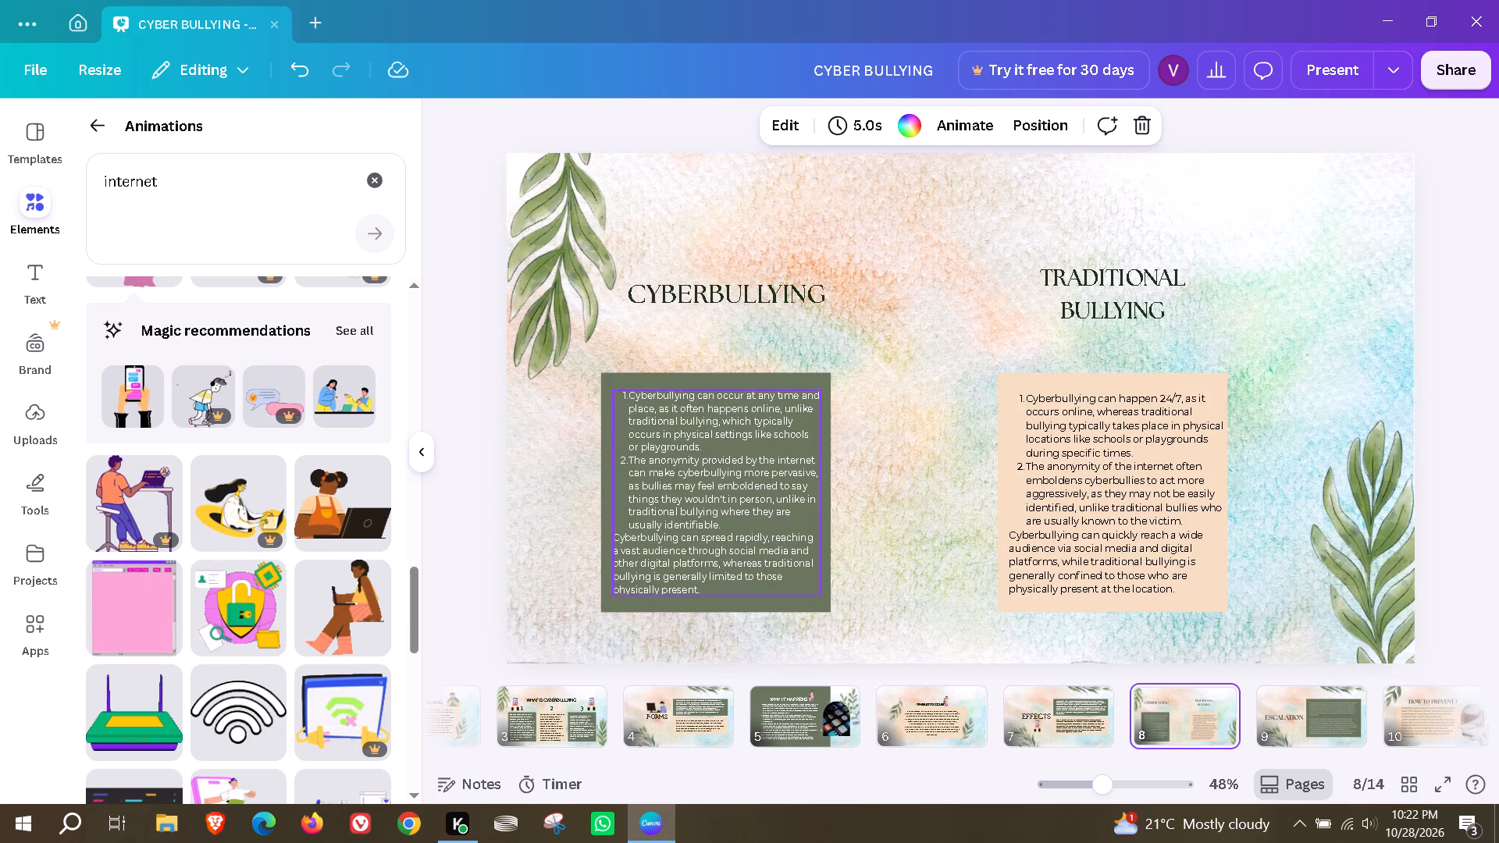
{"action": "left_click_drag", "start_coordinate": [690, 297], "coordinate": [754, 296]}
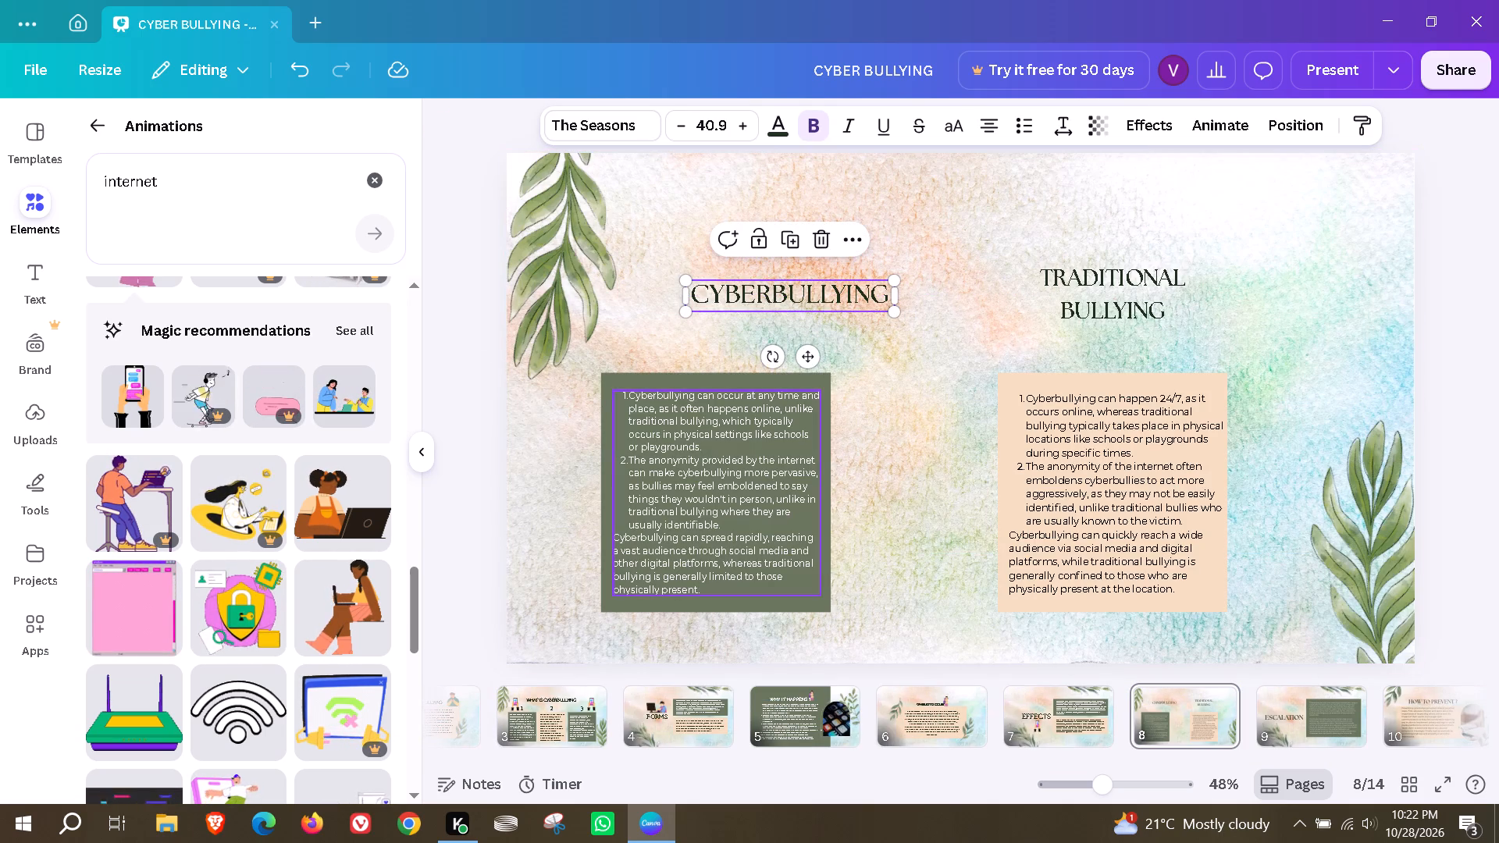
{"action": "left_click", "coordinate": [582, 370]}
{"action": "left_click_drag", "start_coordinate": [582, 370], "coordinate": [706, 486]}
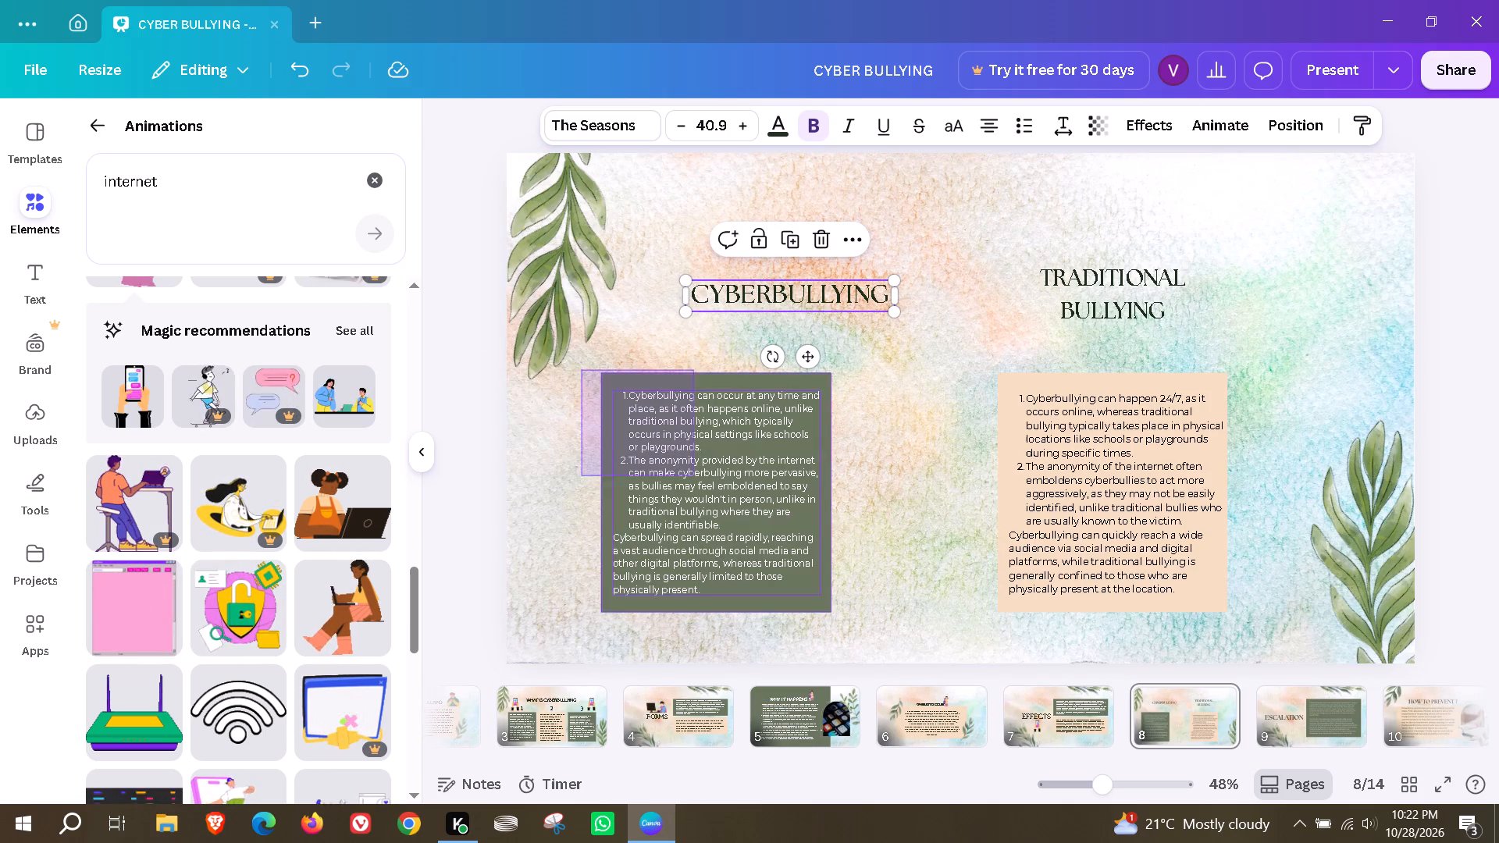
{"action": "left_click_drag", "start_coordinate": [706, 486], "coordinate": [745, 523]}
{"action": "left_click_drag", "start_coordinate": [752, 467], "coordinate": [813, 457]}
Move page 8's peach text box with its text and the "TRADITIONAL BULLYING" heading slightly inward, levelling the box with the green one.
{"action": "left_click", "coordinate": [988, 368]}
{"action": "left_click_drag", "start_coordinate": [988, 358], "coordinate": [1104, 509]}
{"action": "left_click_drag", "start_coordinate": [1104, 509], "coordinate": [1099, 503]}
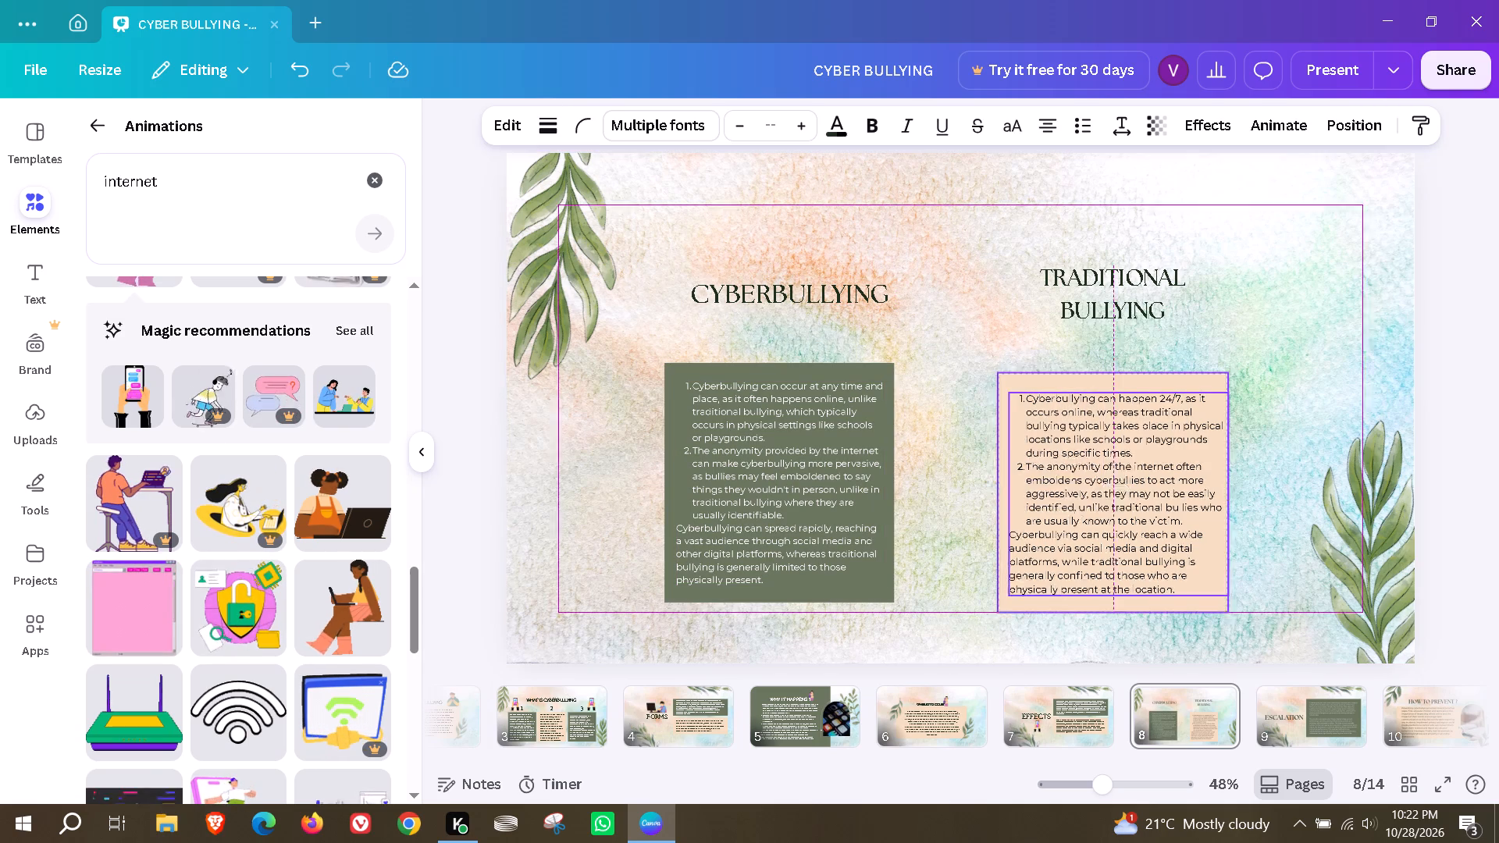
{"action": "left_click_drag", "start_coordinate": [1099, 503], "coordinate": [1093, 500]}
{"action": "left_click_drag", "start_coordinate": [1132, 281], "coordinate": [1124, 289]}
{"action": "left_click", "coordinate": [1130, 466]}
{"action": "left_click_drag", "start_coordinate": [1108, 481], "coordinate": [1101, 475]}
{"action": "left_click", "coordinate": [1238, 411]}
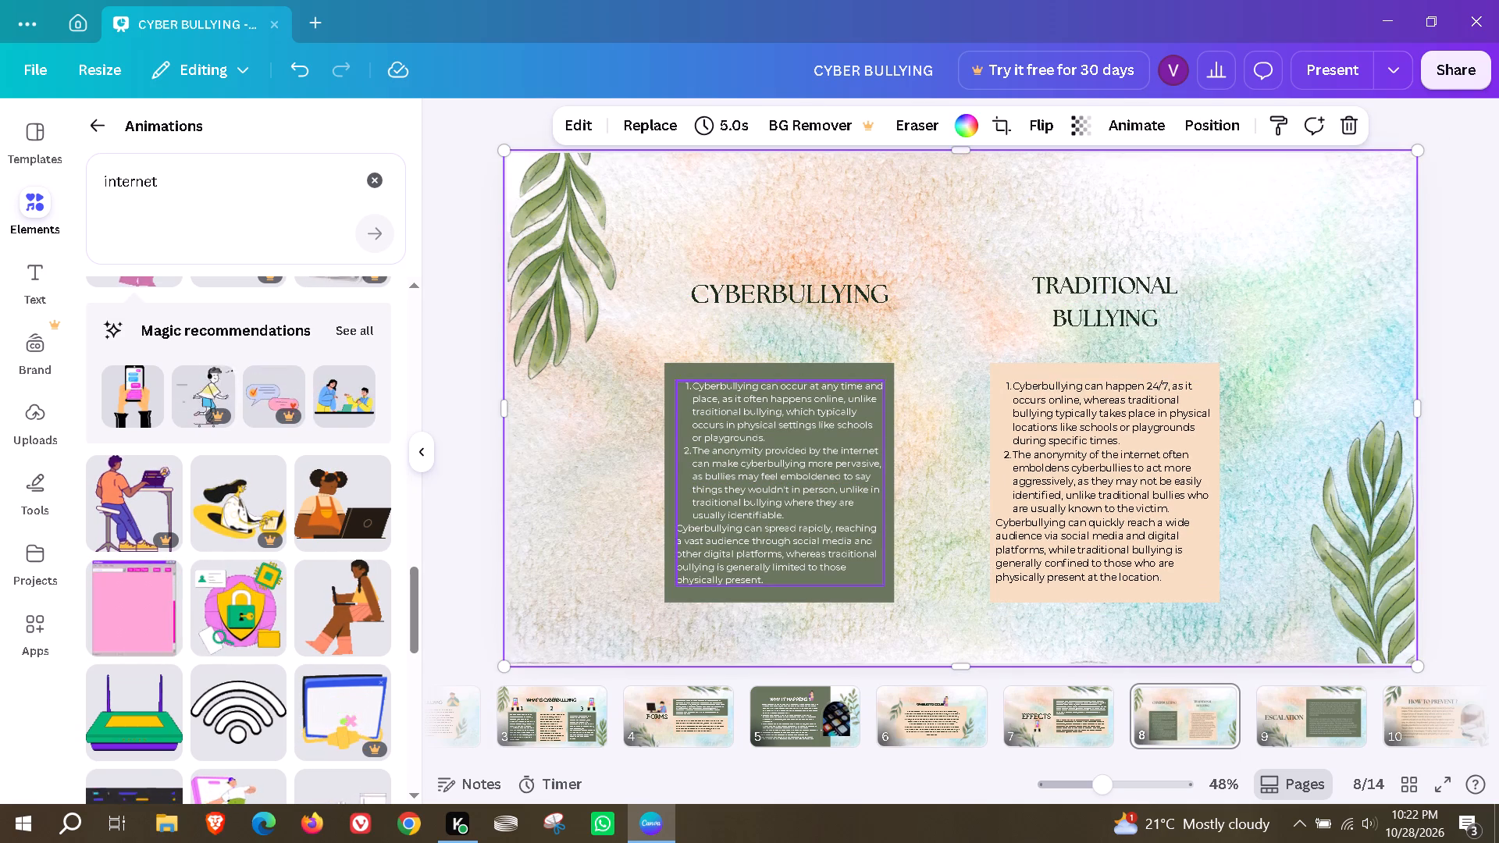
Add the green internet router animation to page 8, shrink it and place it between the two headings.
{"action": "scroll", "coordinate": [265, 603], "scroll_direction": "down", "scroll_amount": 3}
{"action": "left_click_drag", "start_coordinate": [151, 440], "coordinate": [830, 366]}
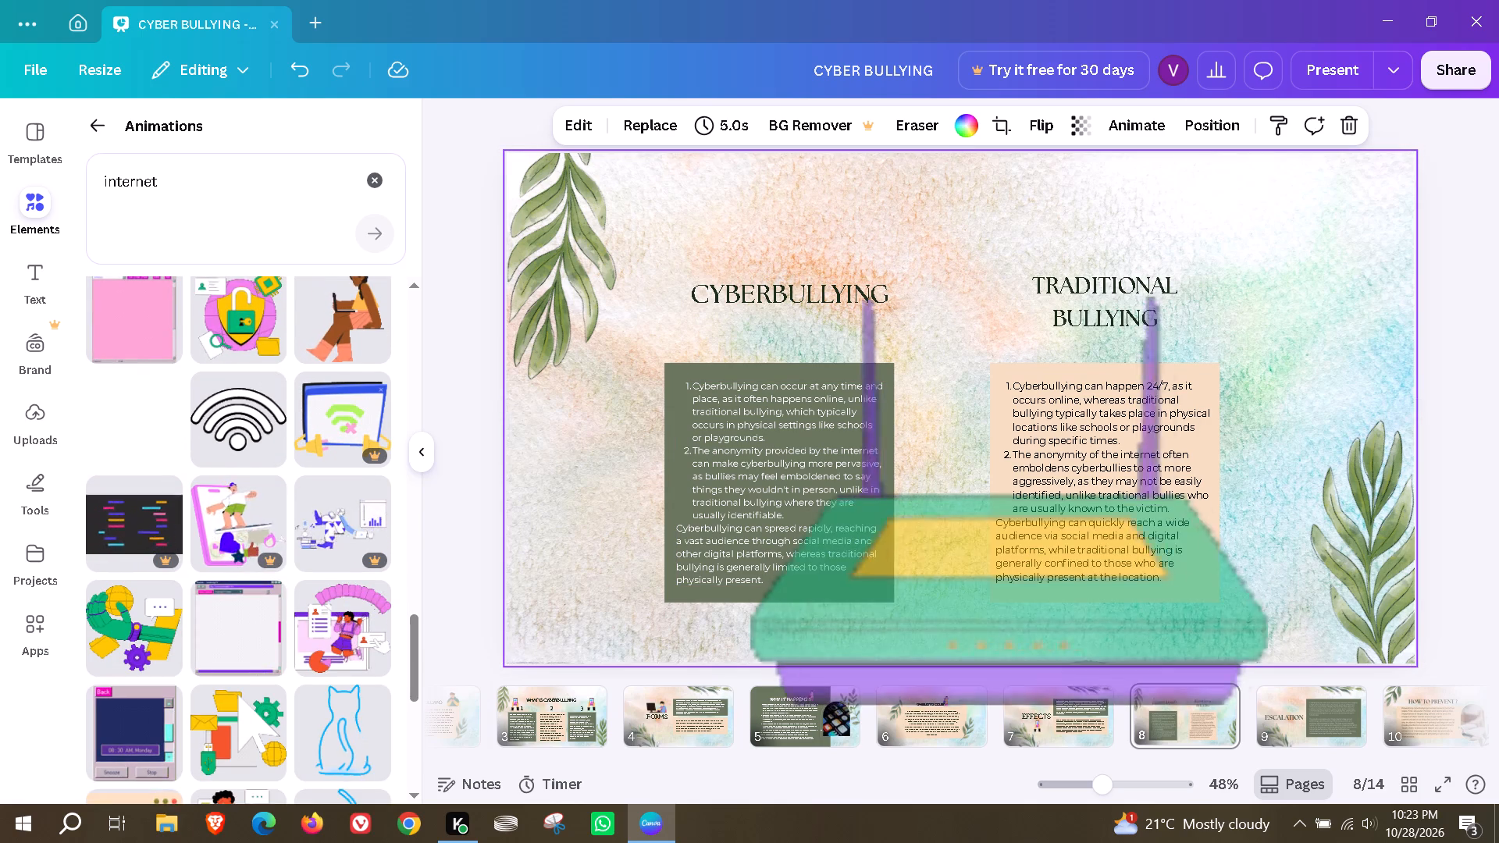
{"action": "left_click_drag", "start_coordinate": [830, 366], "coordinate": [867, 368]}
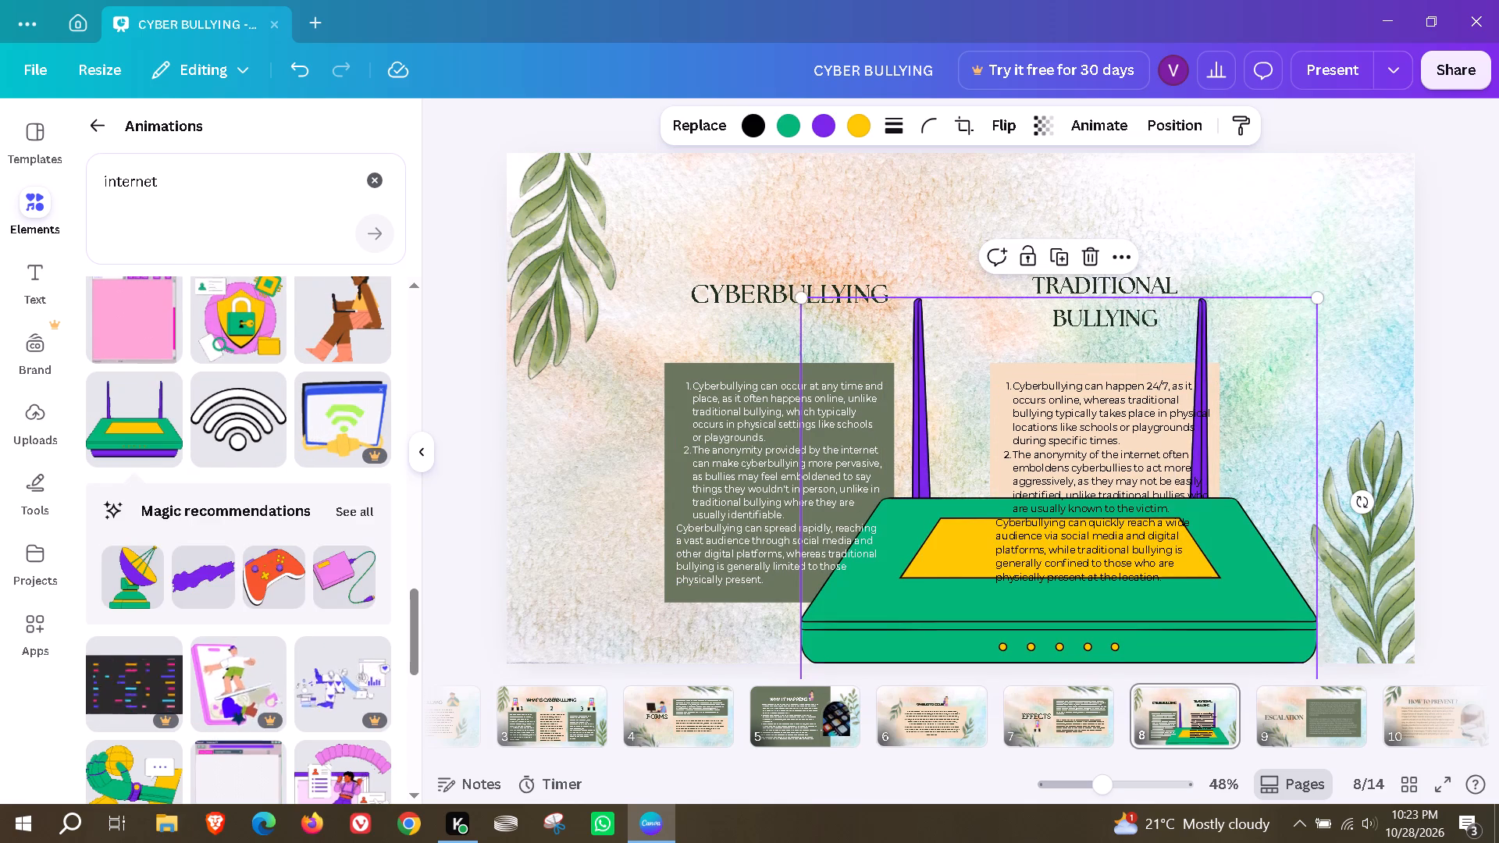
{"action": "left_click_drag", "start_coordinate": [1316, 301], "coordinate": [977, 641]}
{"action": "left_click_drag", "start_coordinate": [888, 658], "coordinate": [969, 306]}
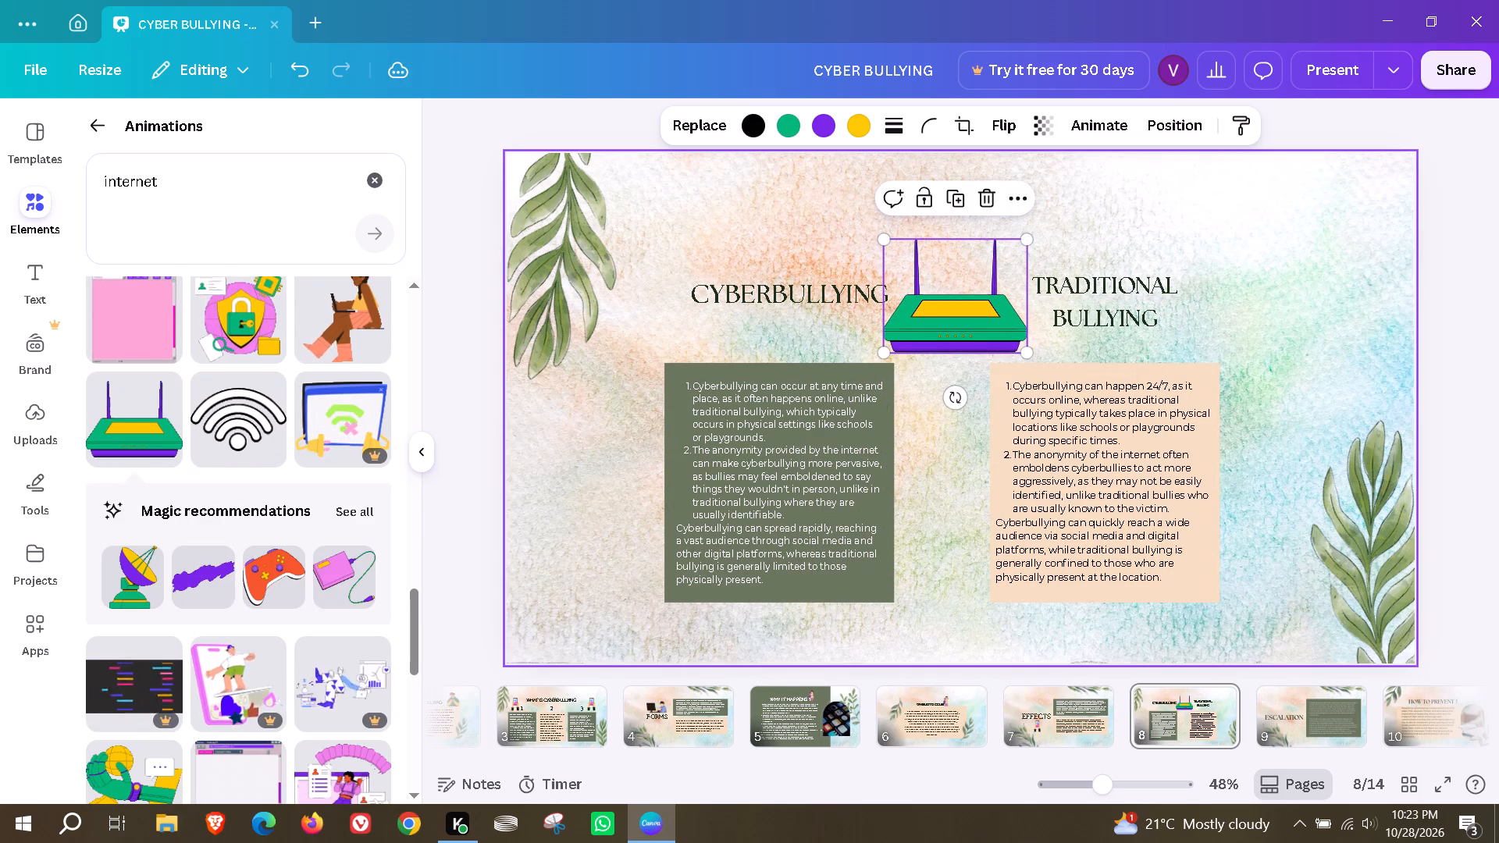
{"action": "left_click_drag", "start_coordinate": [1030, 244], "coordinate": [979, 315]}
{"action": "left_click_drag", "start_coordinate": [928, 328], "coordinate": [957, 323]}
{"action": "left_click", "coordinate": [1270, 328]}
{"action": "left_click_drag", "start_coordinate": [967, 315], "coordinate": [960, 315]}
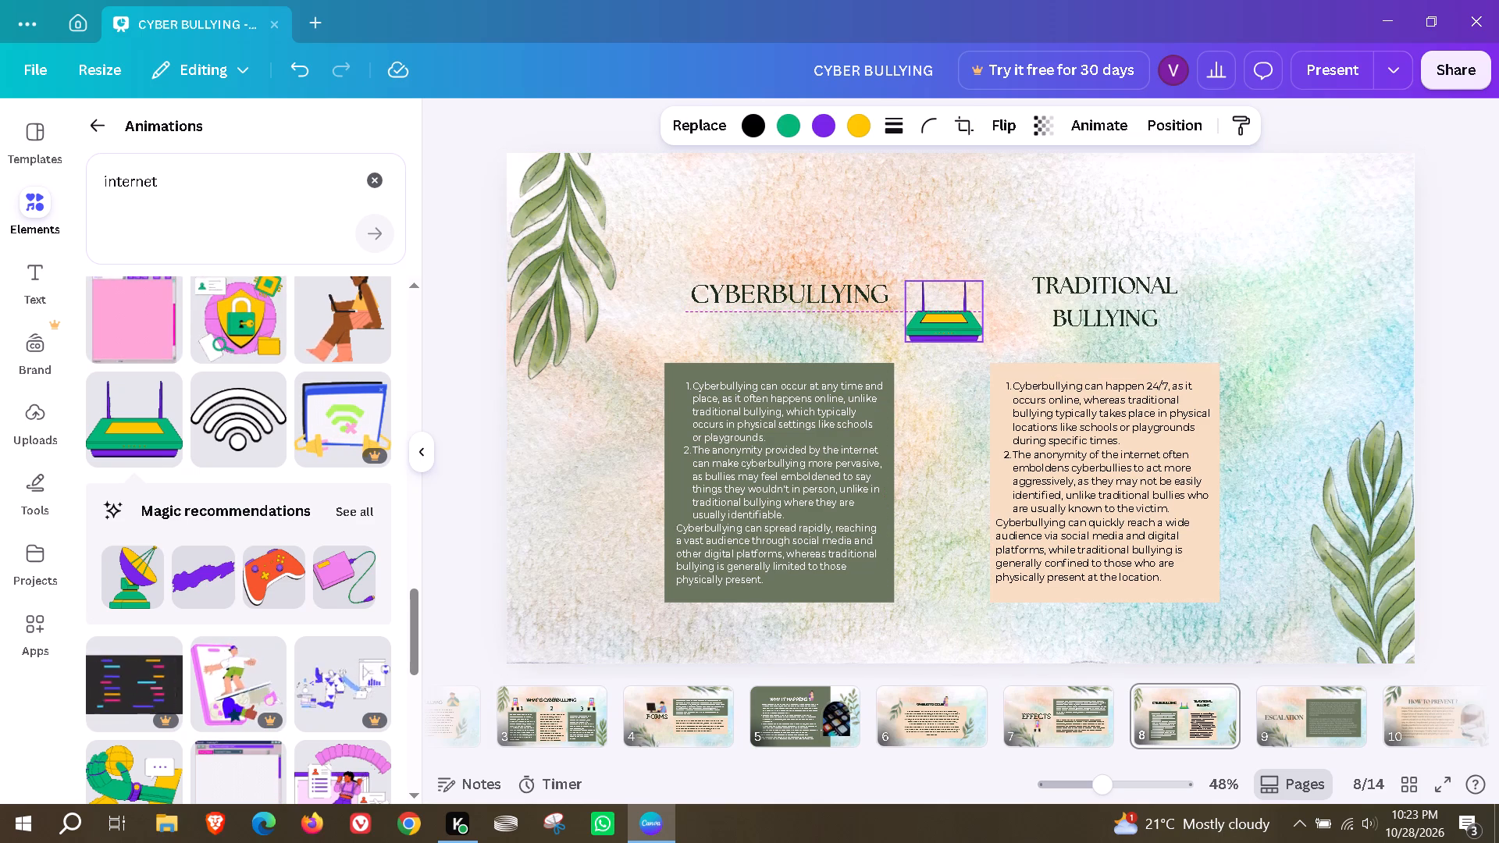
{"action": "left_click", "coordinate": [1340, 319]}
Lower page 8's "TRADITIONAL BULLYING" and "CYBERBULLYING" headings so they sit closer above their text boxes.
{"action": "left_click_drag", "start_coordinate": [1110, 311], "coordinate": [1104, 322]}
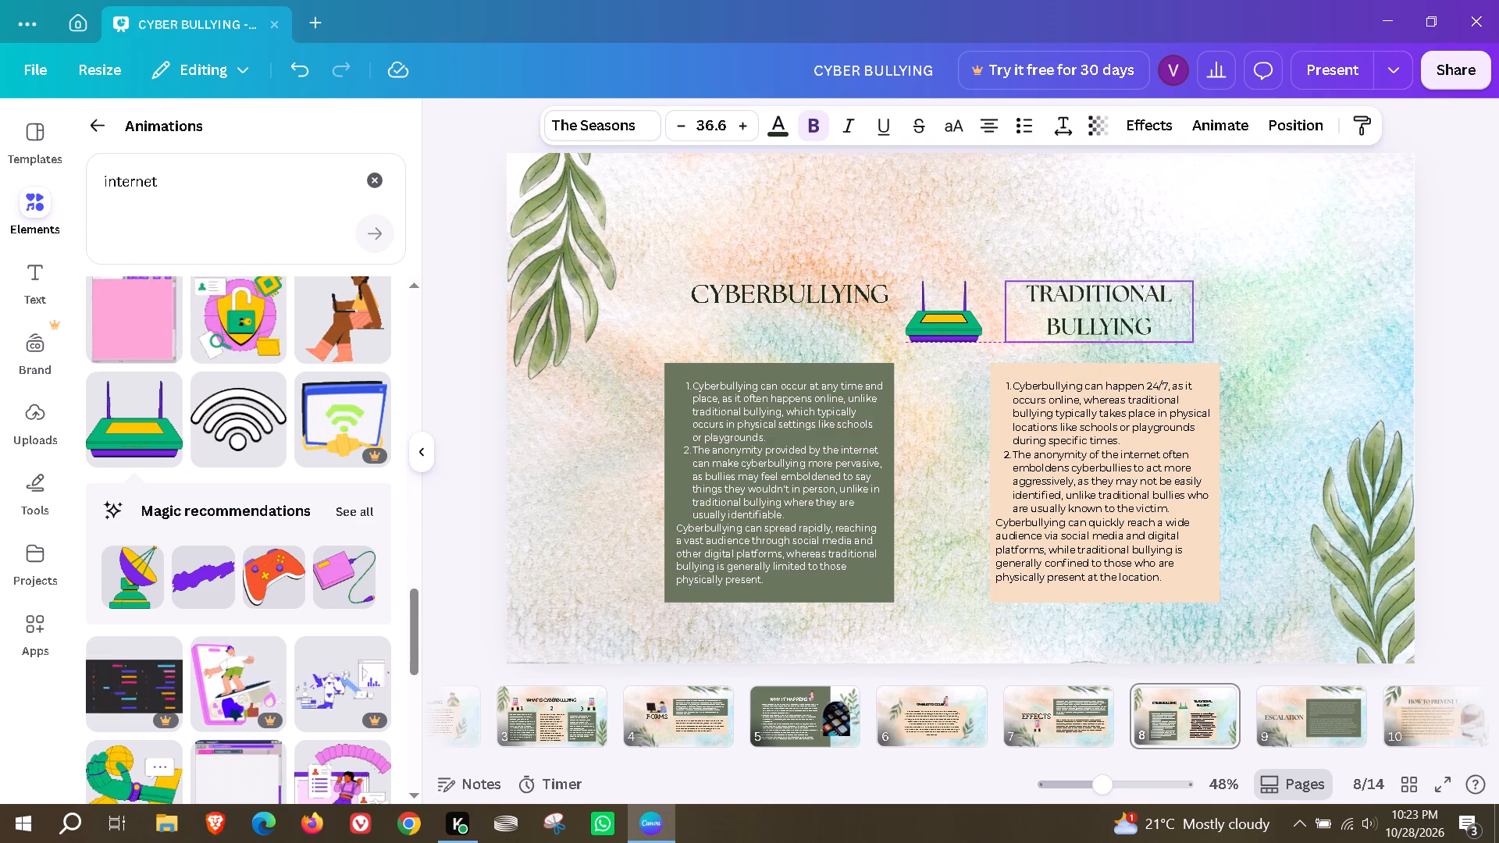
{"action": "left_click_drag", "start_coordinate": [1104, 322], "coordinate": [1103, 328]}
{"action": "left_click_drag", "start_coordinate": [799, 286], "coordinate": [787, 312]}
{"action": "left_click", "coordinate": [1293, 321]}
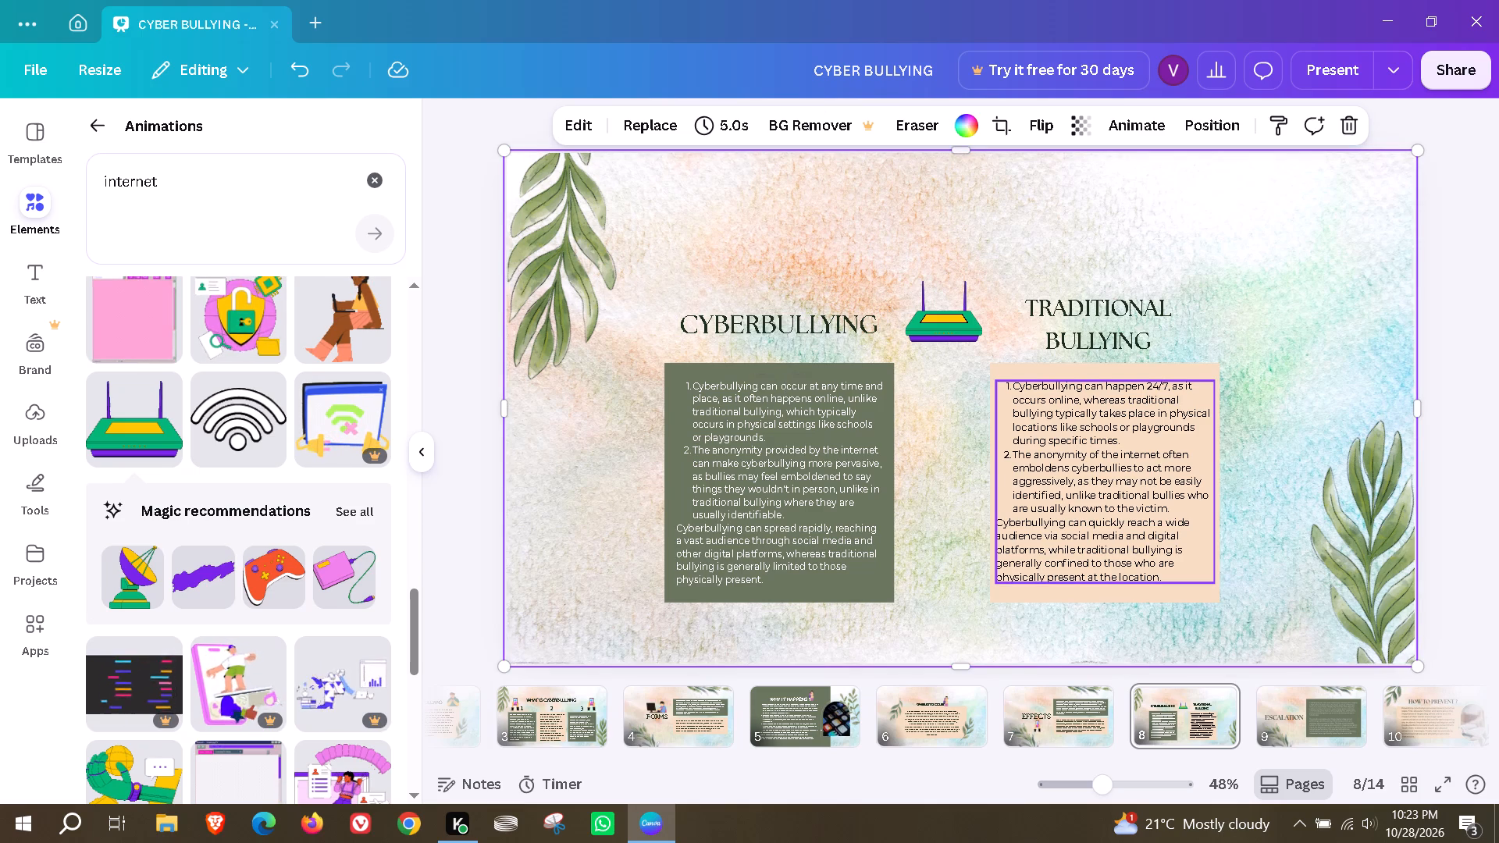
Shrink page 9's "ESCALATION" title to size 65.2 and move it close beside the green text box.
{"action": "scroll", "coordinate": [1291, 749], "scroll_direction": "down", "scroll_amount": 2}
{"action": "left_click", "coordinate": [1070, 709]}
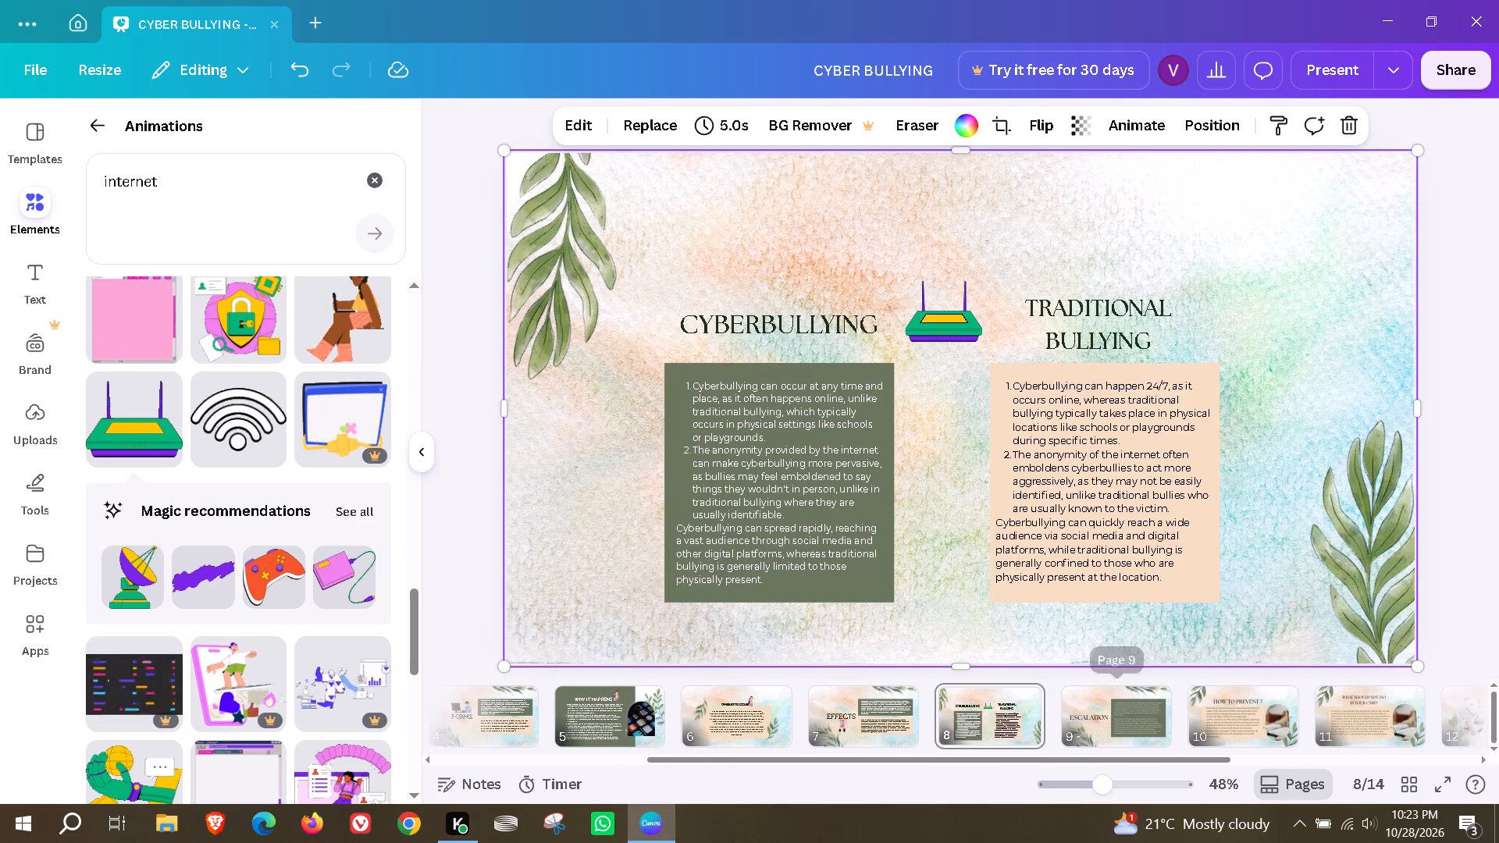
{"action": "left_click", "coordinate": [795, 439]}
{"action": "left_click_drag", "start_coordinate": [900, 459], "coordinate": [848, 440]}
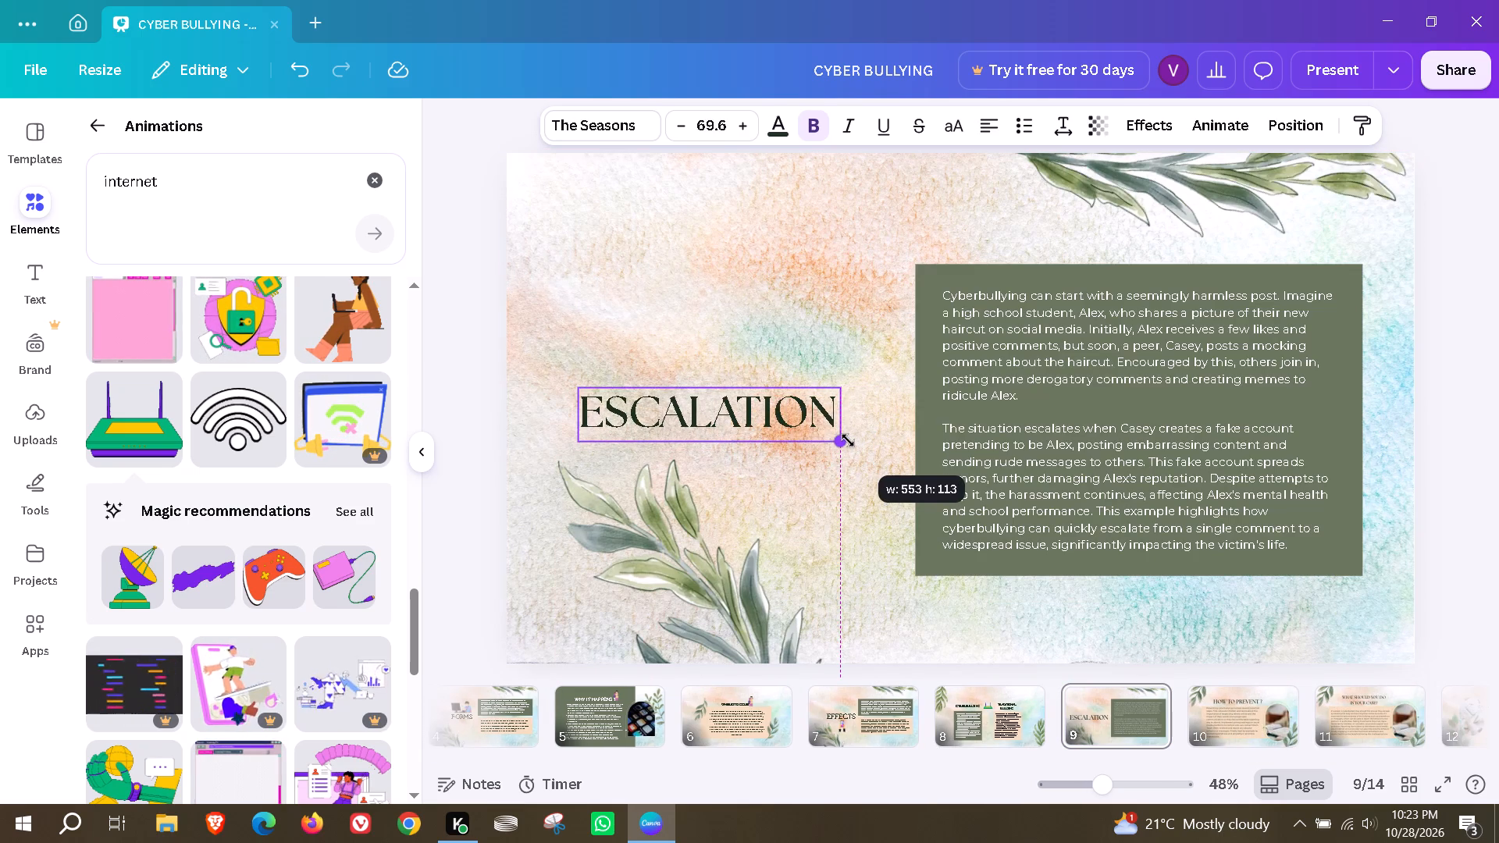
{"action": "left_click_drag", "start_coordinate": [848, 440], "coordinate": [830, 436]}
{"action": "left_click_drag", "start_coordinate": [693, 433], "coordinate": [767, 432]}
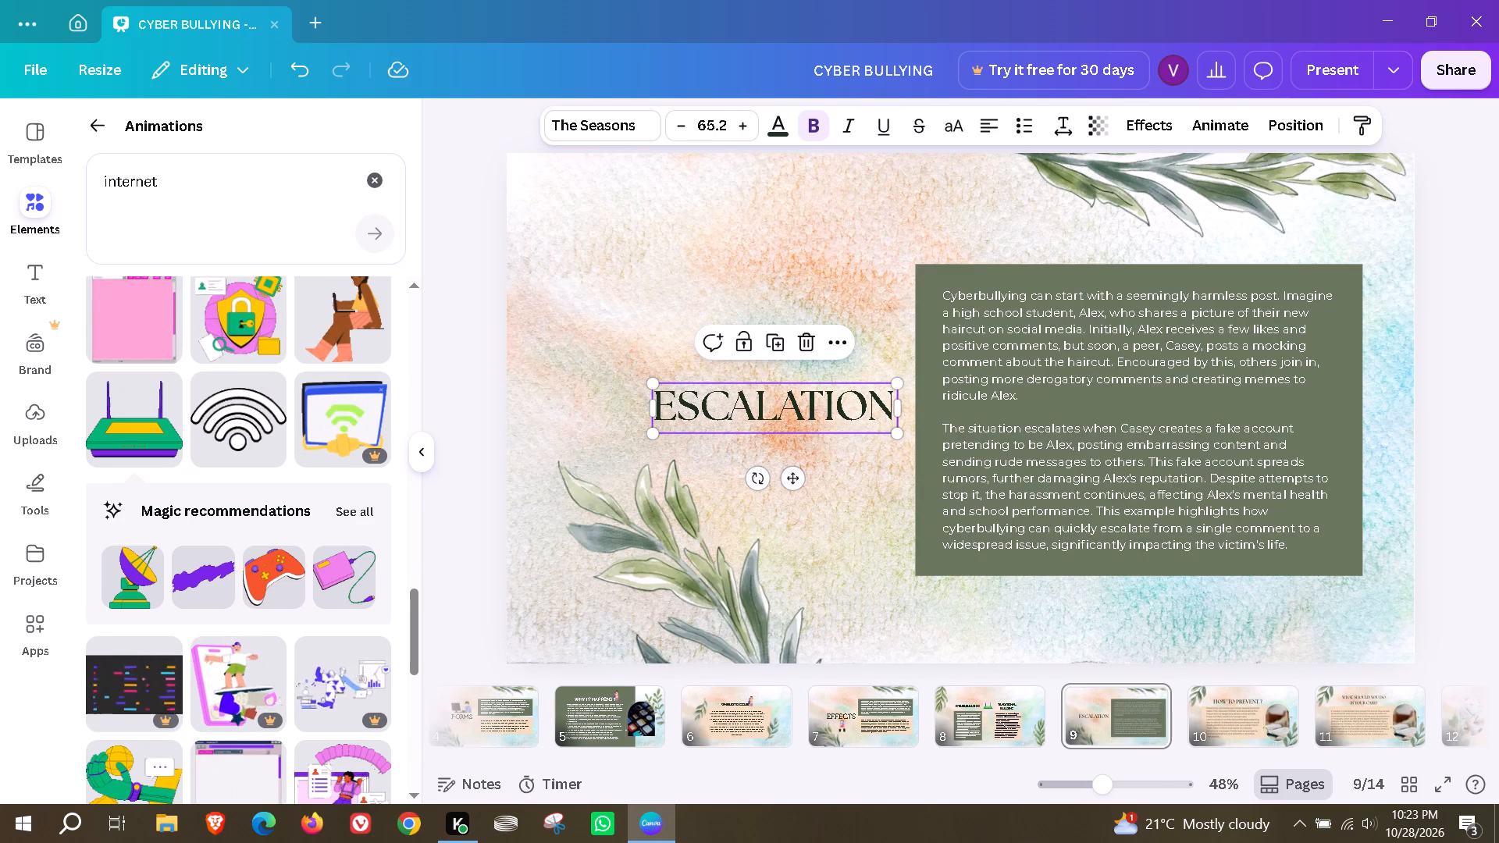
Search the animations for "cyber" and add the stacked purple "CYBER MONDAY ALERT!!!" windows to page 9.
{"action": "left_click_drag", "start_coordinate": [222, 197], "coordinate": [126, 175]}
{"action": "left_click_drag", "start_coordinate": [162, 182], "coordinate": [97, 181]}
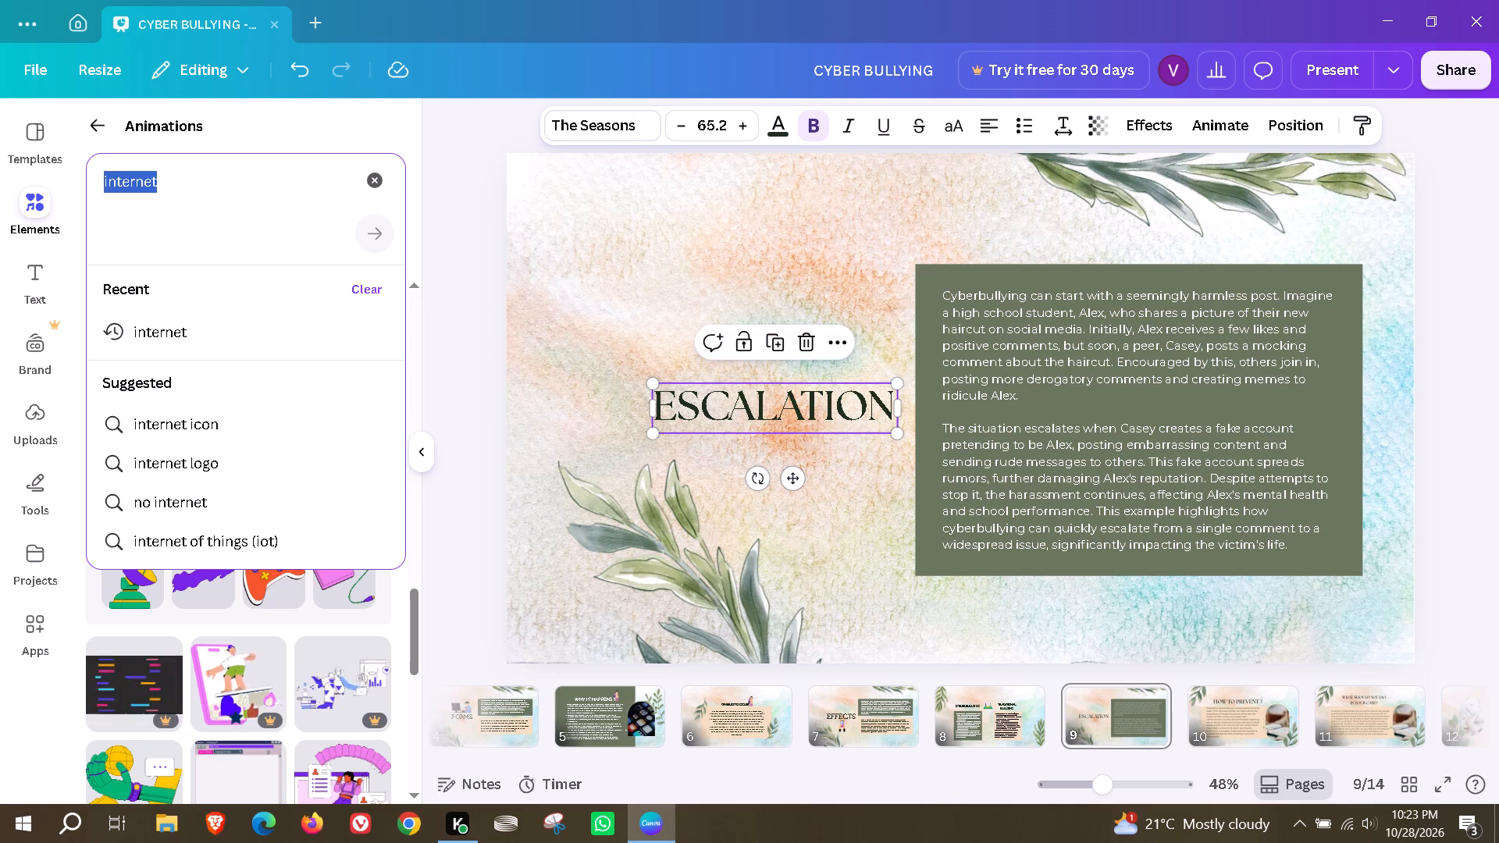
{"action": "type", "text": "cyber"}
{"action": "key", "text": "Return"}
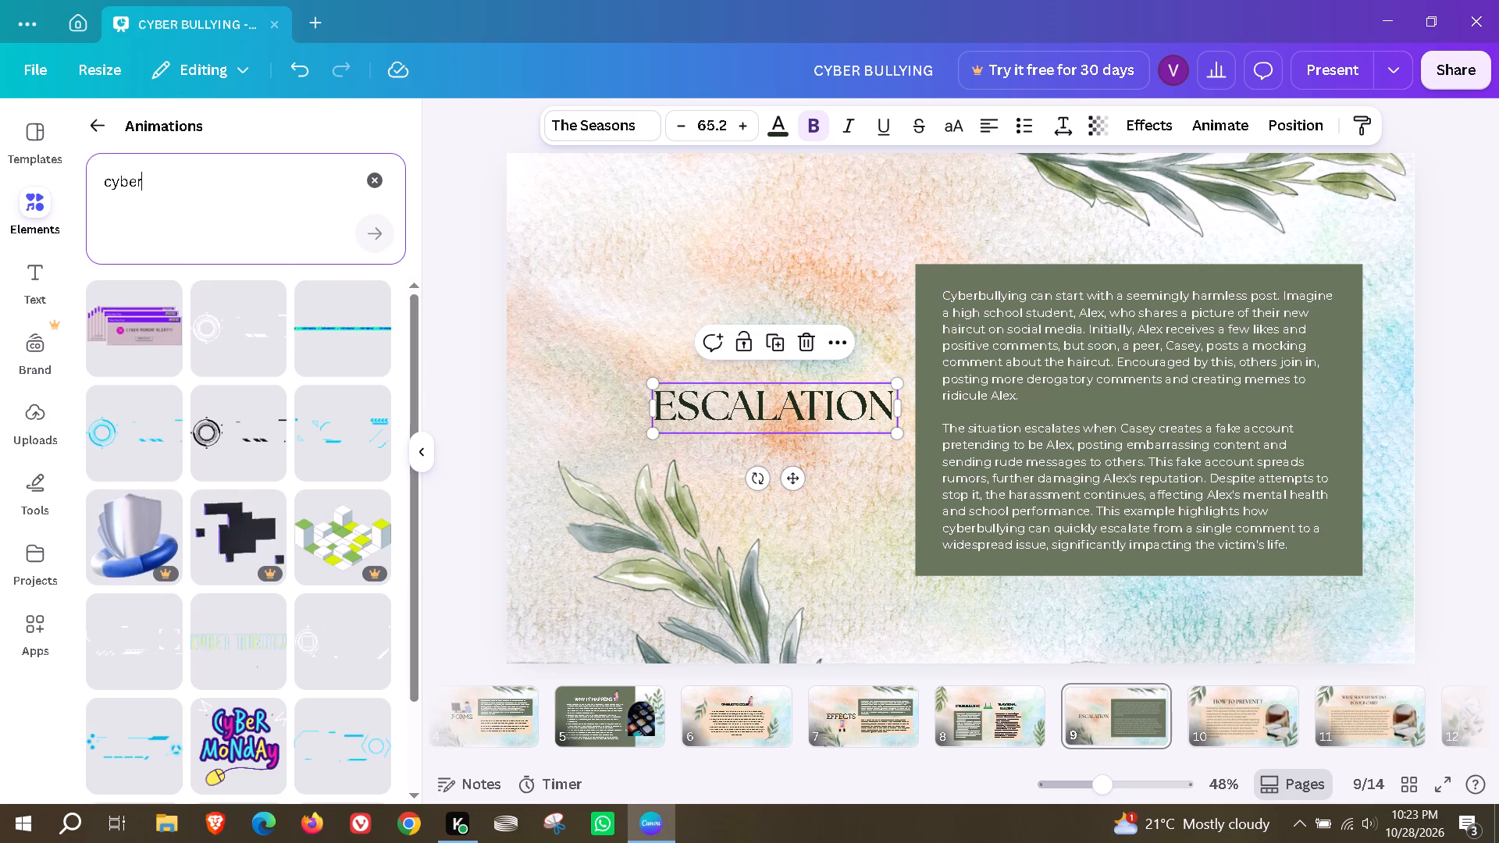
{"action": "left_click_drag", "start_coordinate": [128, 339], "coordinate": [623, 281]}
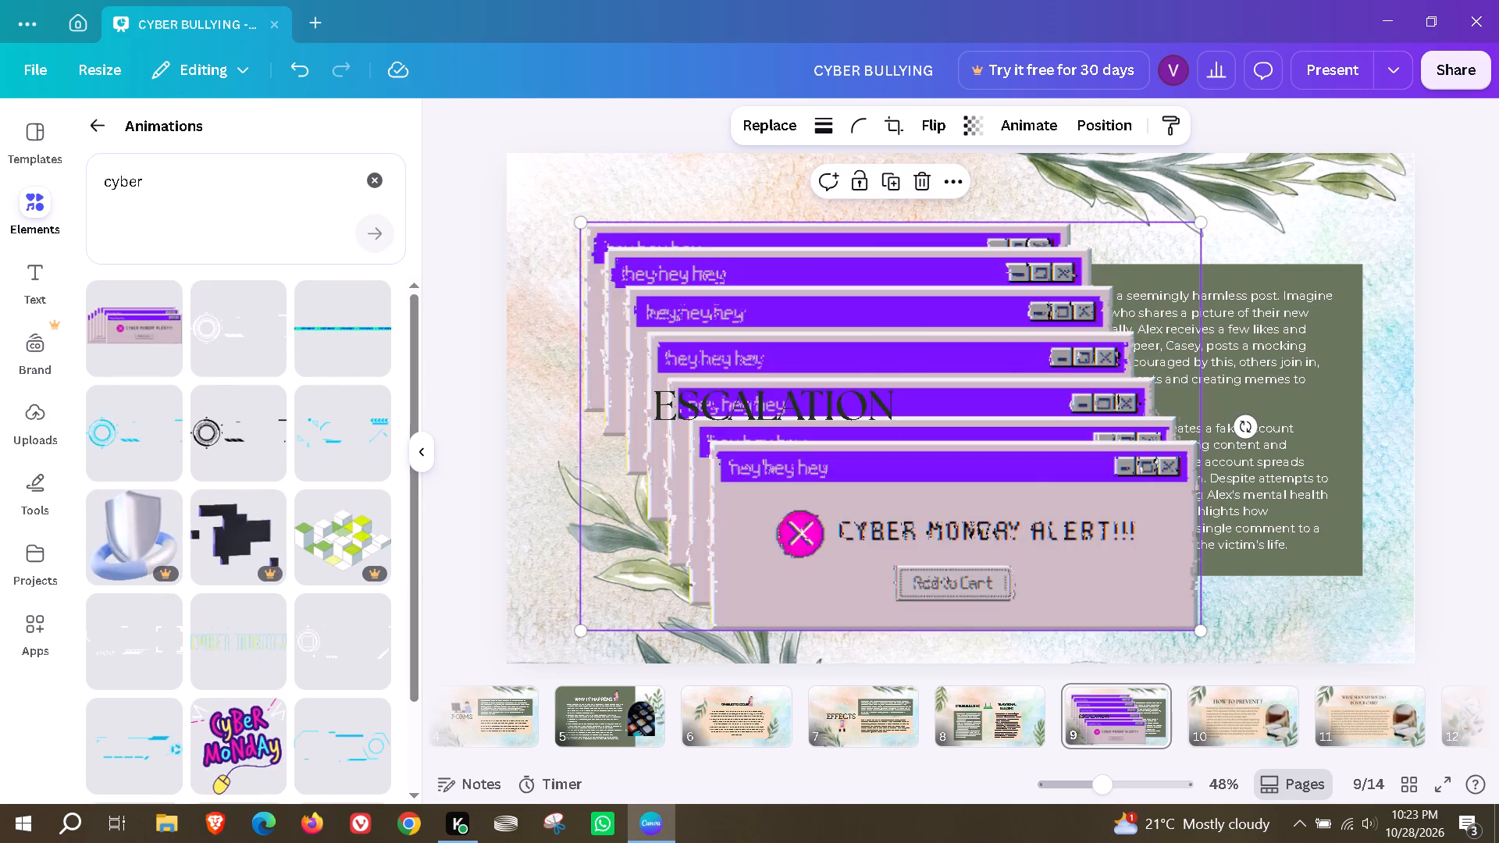
Shrink the purple "CYBER MONDAY ALERT!!!" windows animation on page 9 and place it above the "ESCALATION" title.
{"action": "left_click_drag", "start_coordinate": [1205, 225], "coordinate": [723, 553]}
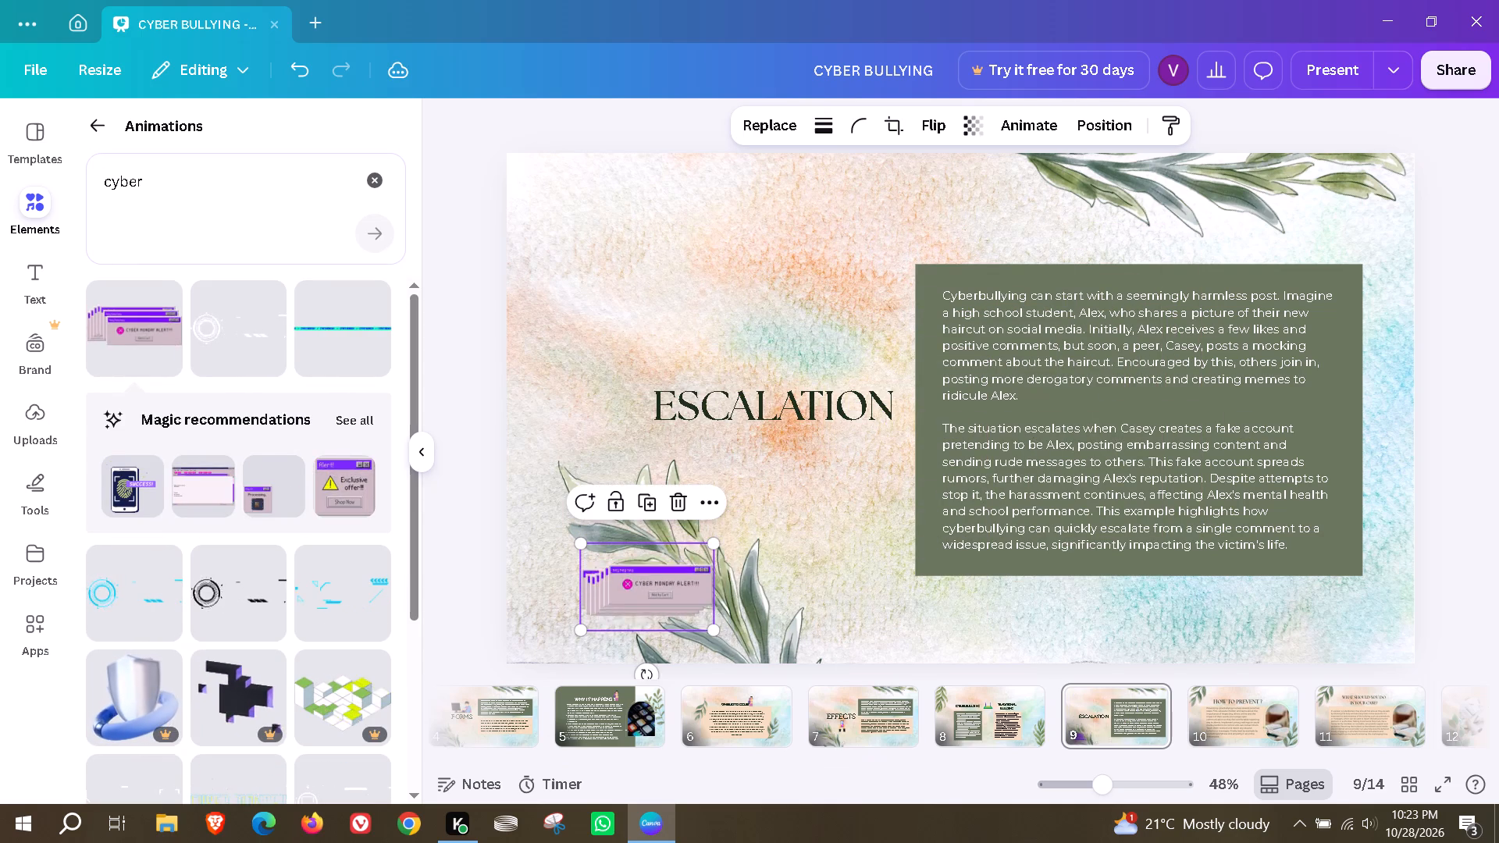
{"action": "left_click_drag", "start_coordinate": [637, 607], "coordinate": [759, 328]}
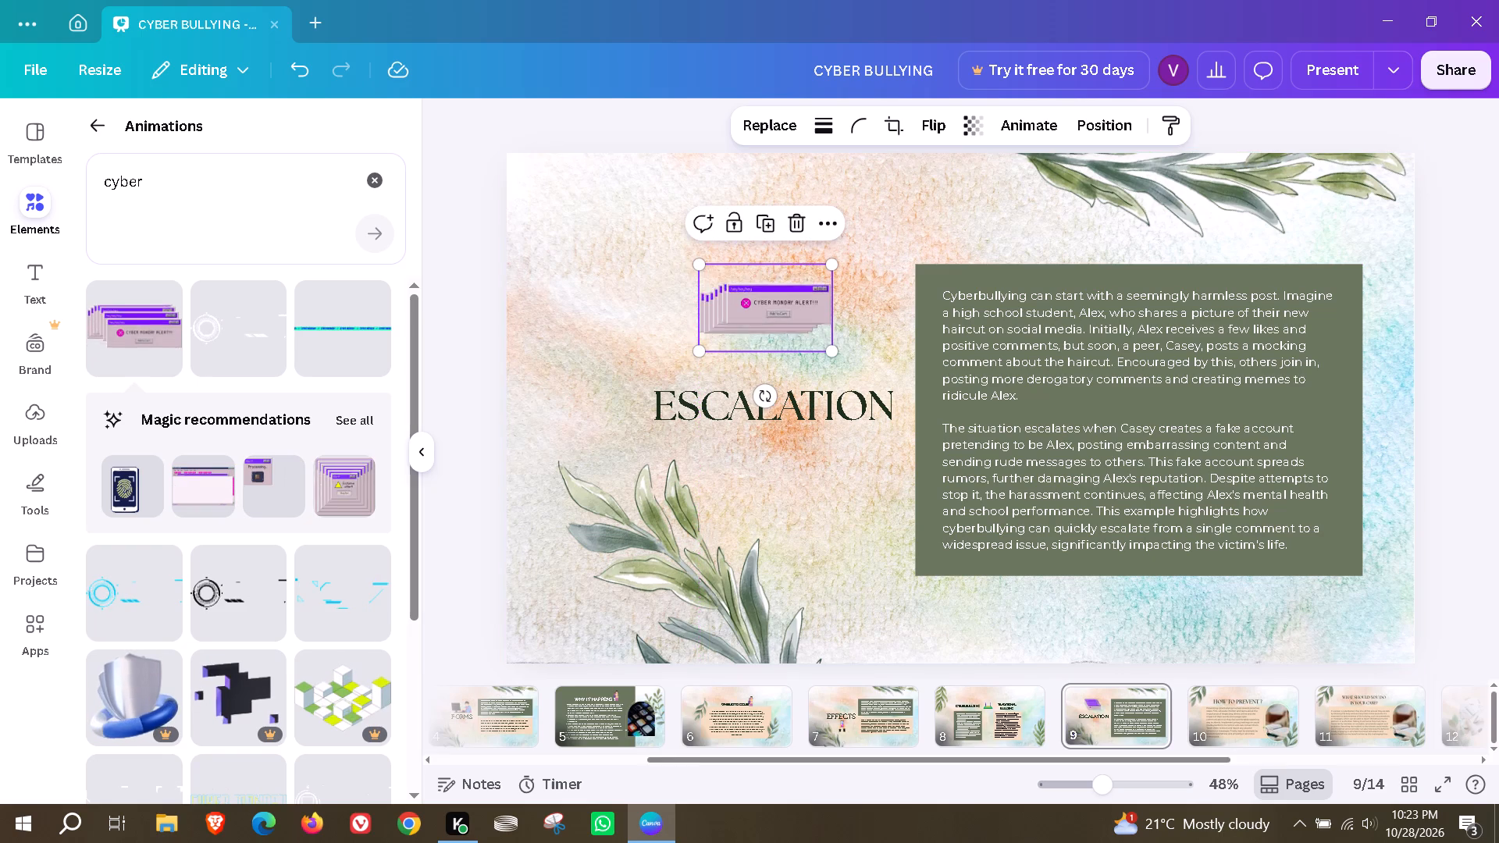
Shrink page 10's "HOW TO PREVENT ?" title to size 52.2 and position it just above the peach text box.
{"action": "scroll", "coordinate": [1241, 700], "scroll_direction": "down", "scroll_amount": 1}
{"action": "left_click", "coordinate": [1137, 728]}
{"action": "left_click", "coordinate": [992, 308]}
{"action": "left_click_drag", "start_coordinate": [1134, 315], "coordinate": [1029, 283]}
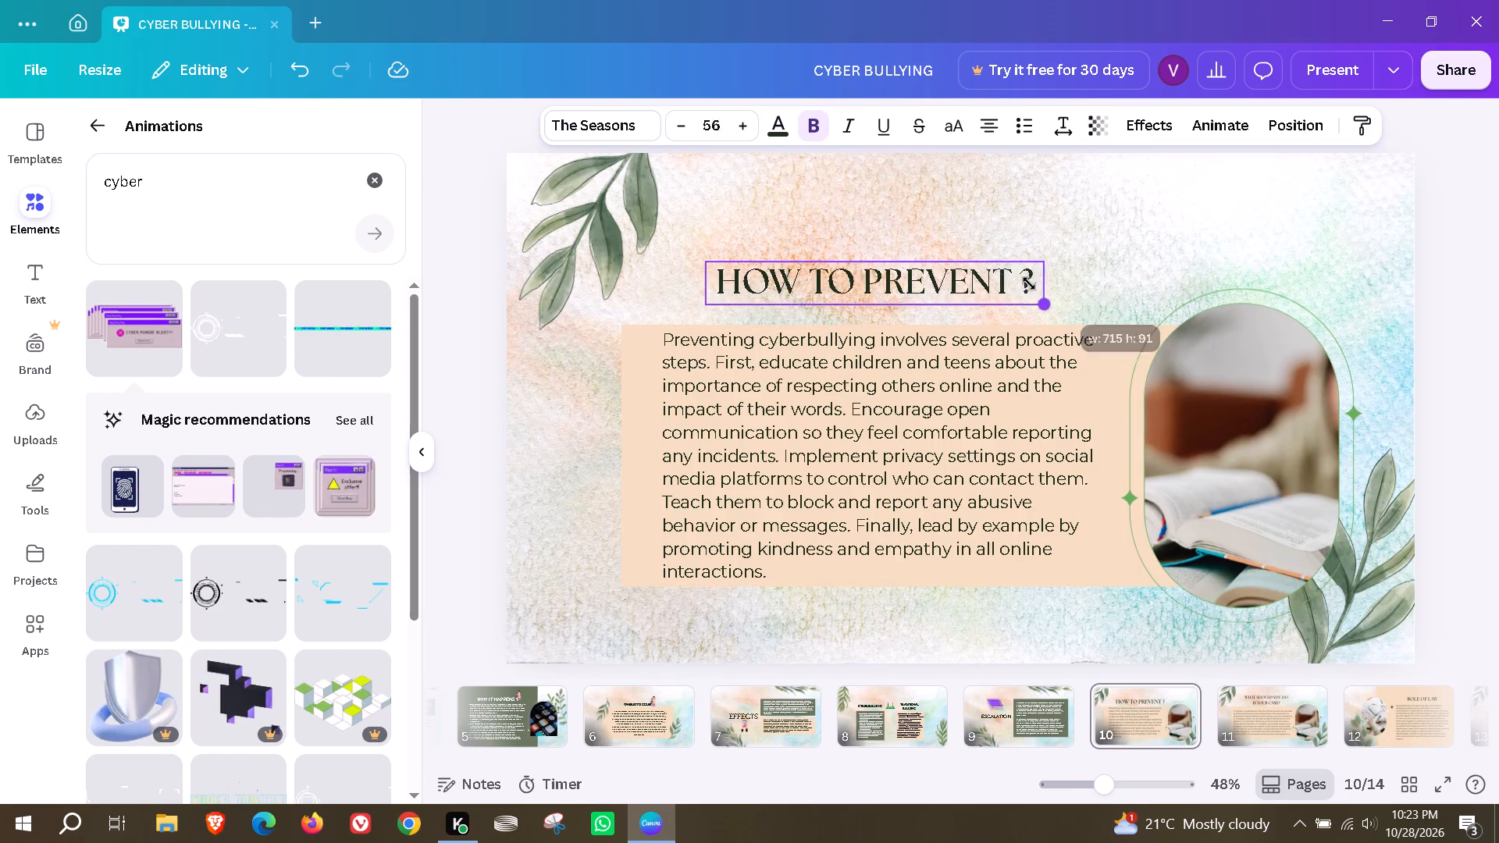
{"action": "left_click_drag", "start_coordinate": [1029, 283], "coordinate": [1027, 283]}
{"action": "left_click", "coordinate": [1113, 253]}
{"action": "left_click_drag", "start_coordinate": [890, 269], "coordinate": [935, 283]}
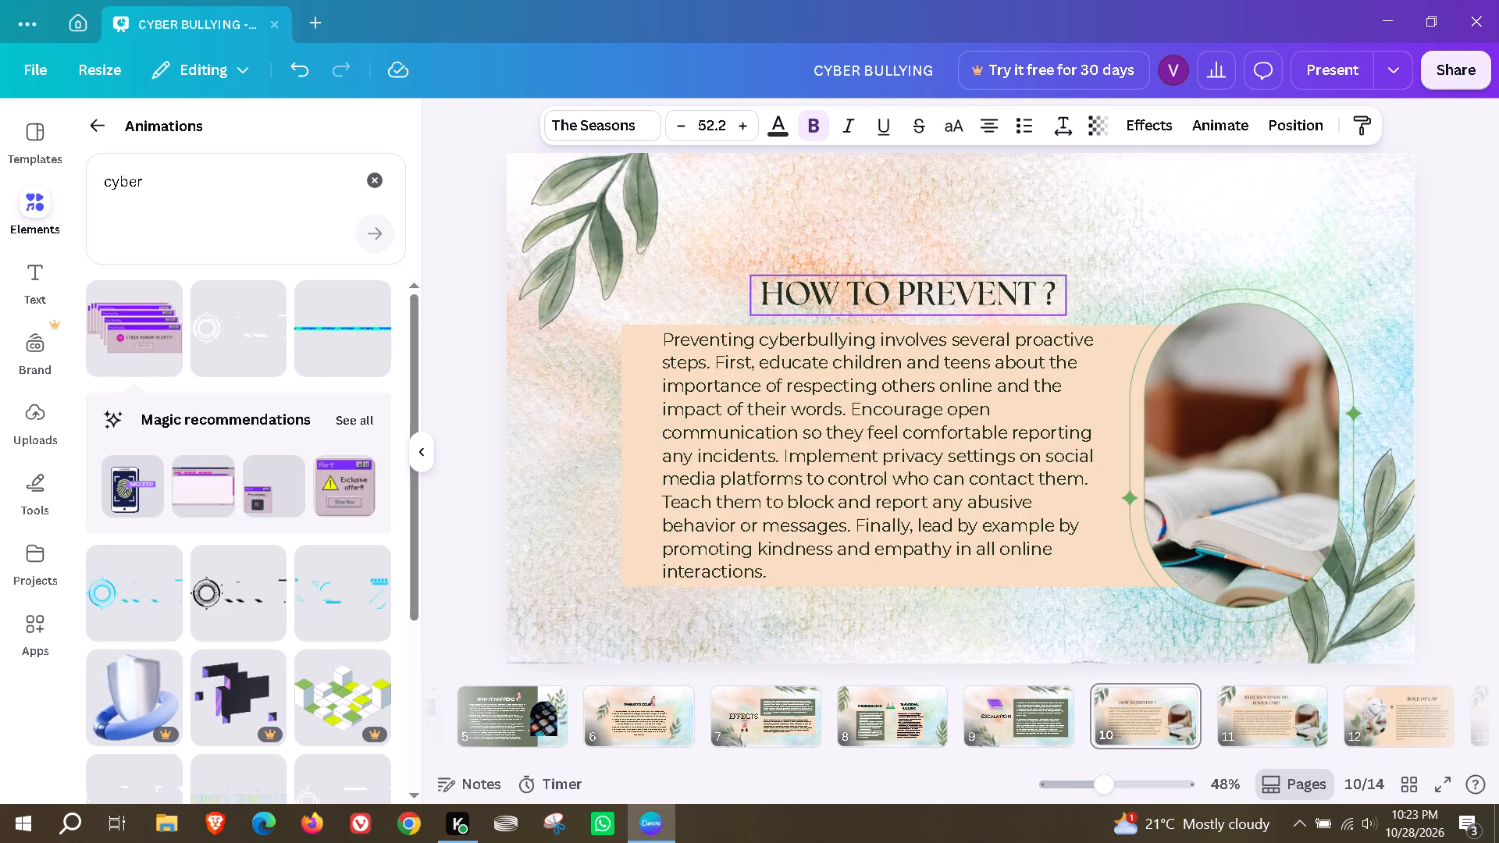
{"action": "left_click_drag", "start_coordinate": [935, 283], "coordinate": [947, 291]}
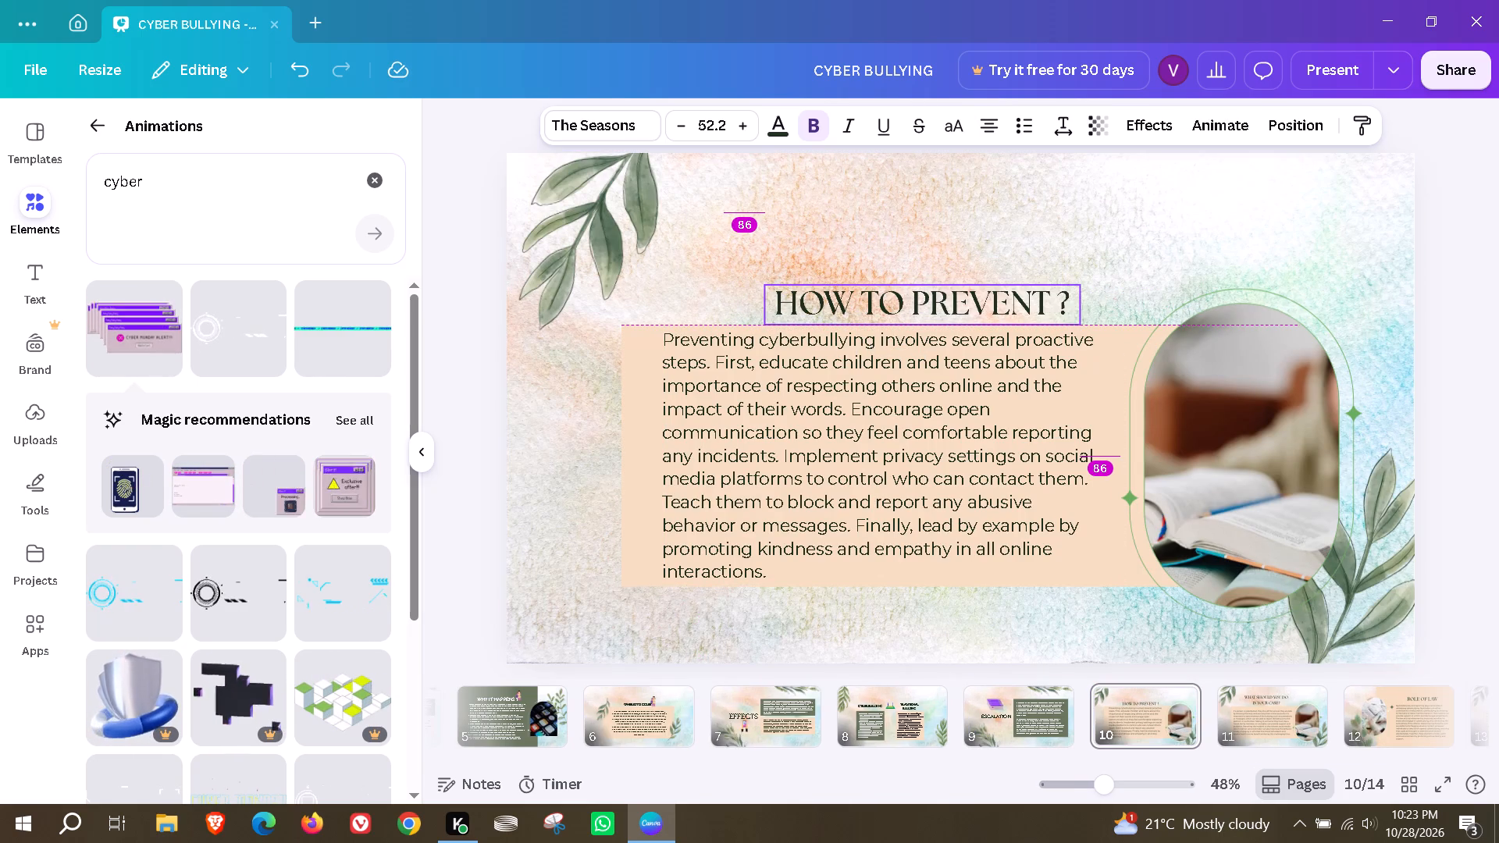
{"action": "left_click_drag", "start_coordinate": [947, 291], "coordinate": [948, 279]}
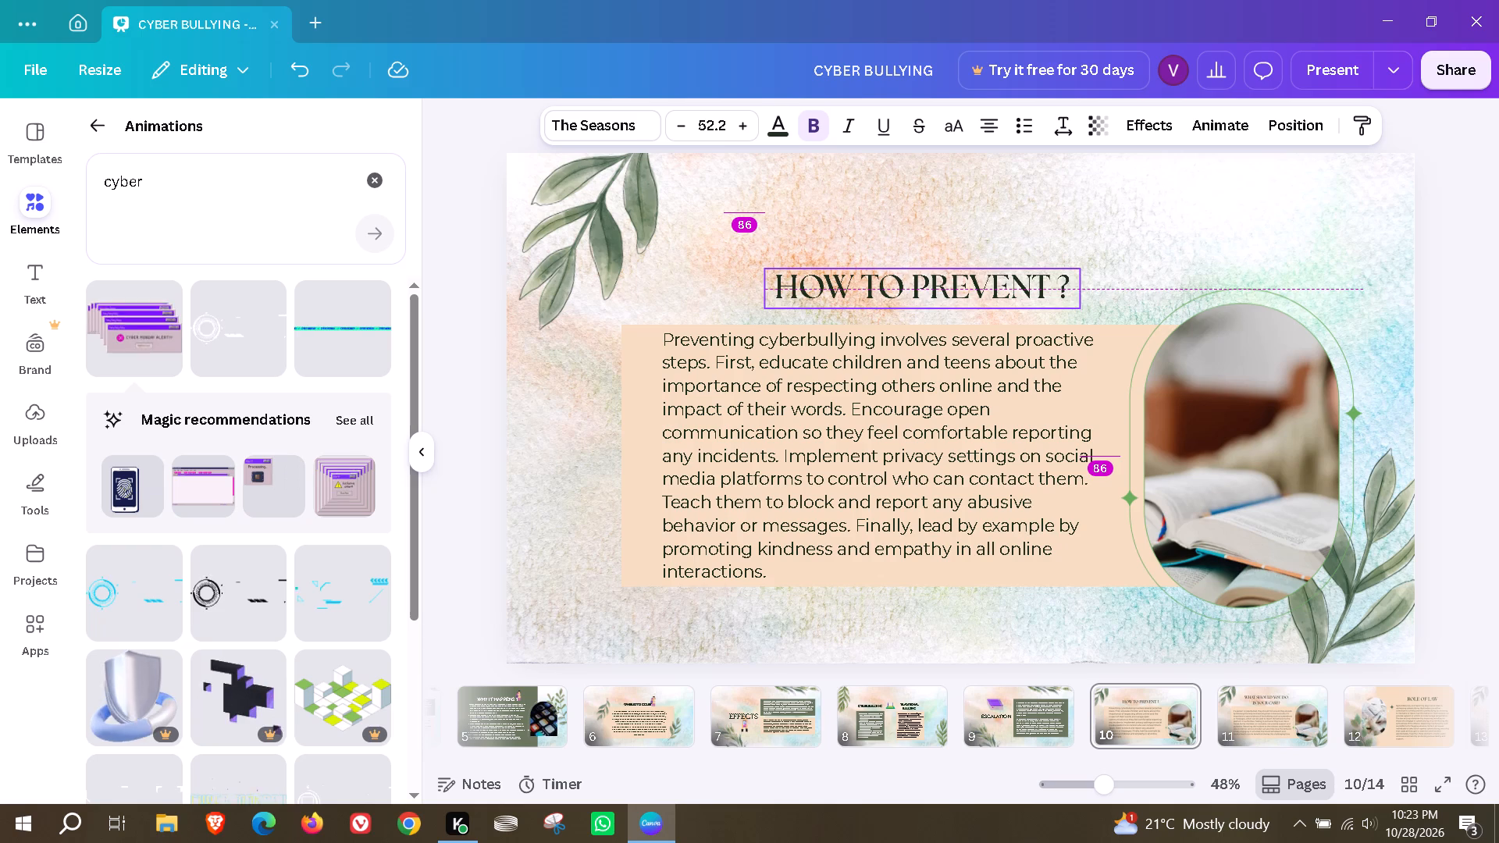
{"action": "left_click_drag", "start_coordinate": [948, 279], "coordinate": [852, 280]}
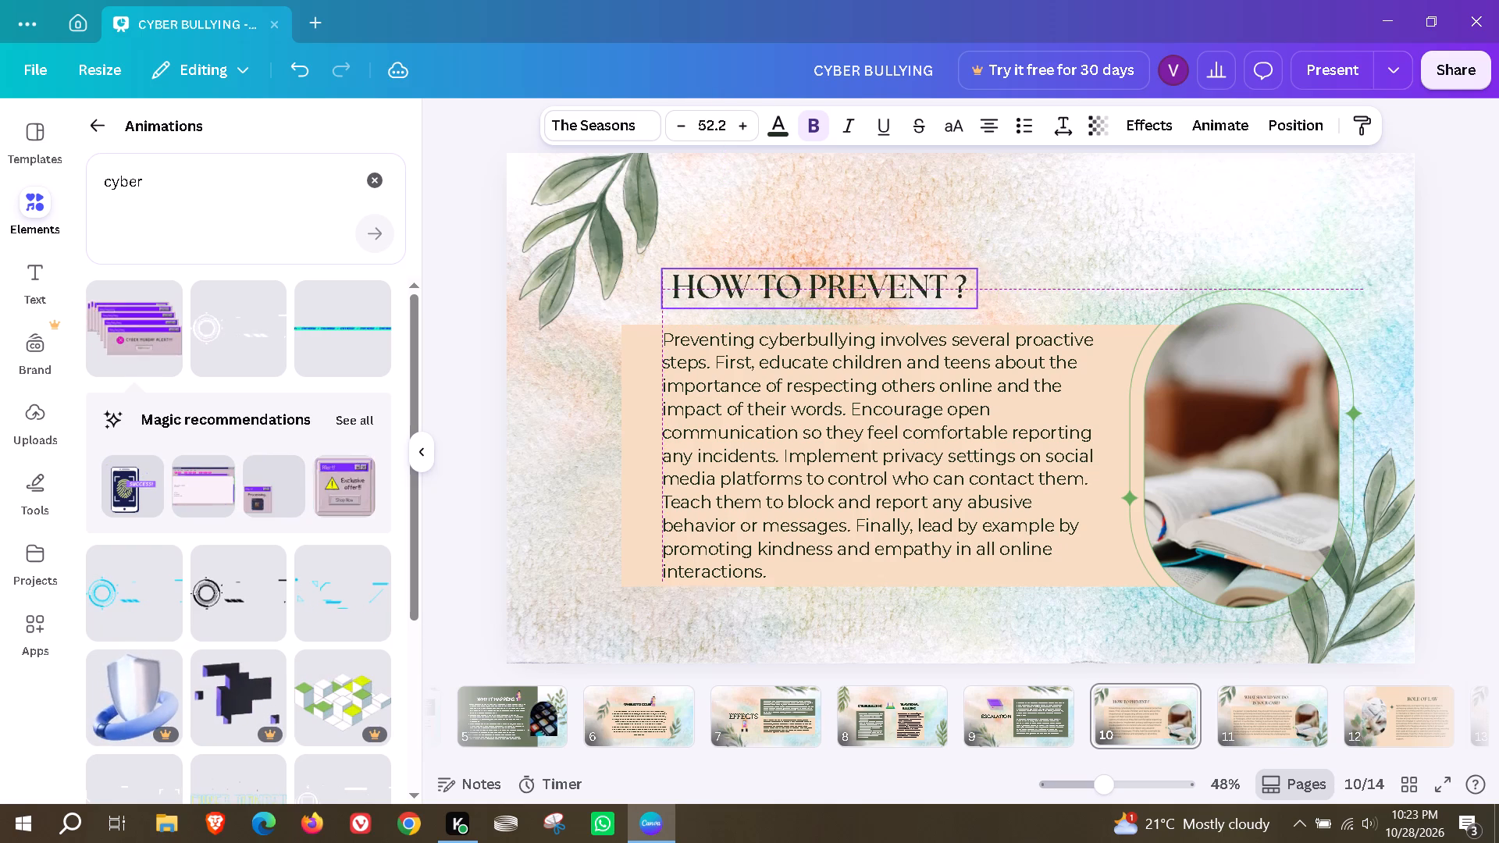
{"action": "left_click_drag", "start_coordinate": [852, 280], "coordinate": [896, 282]}
{"action": "left_click_drag", "start_coordinate": [922, 306], "coordinate": [938, 311]}
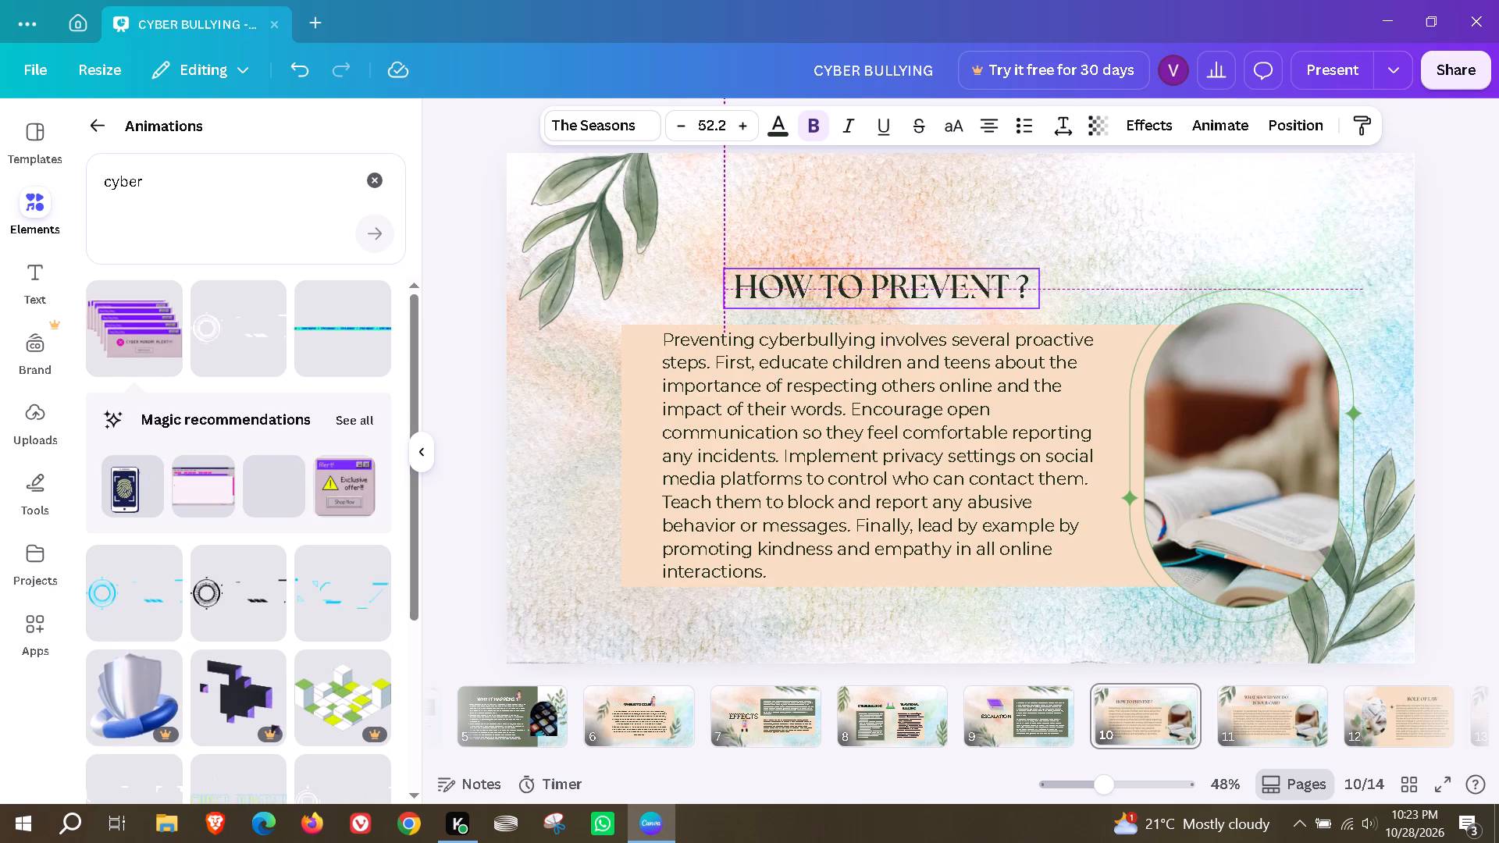
{"action": "left_click_drag", "start_coordinate": [938, 311], "coordinate": [946, 312]}
Search the photos for "cyber" and replace page 10's framed photo with the hands typing on a laptop.
{"action": "left_click", "coordinate": [98, 139]}
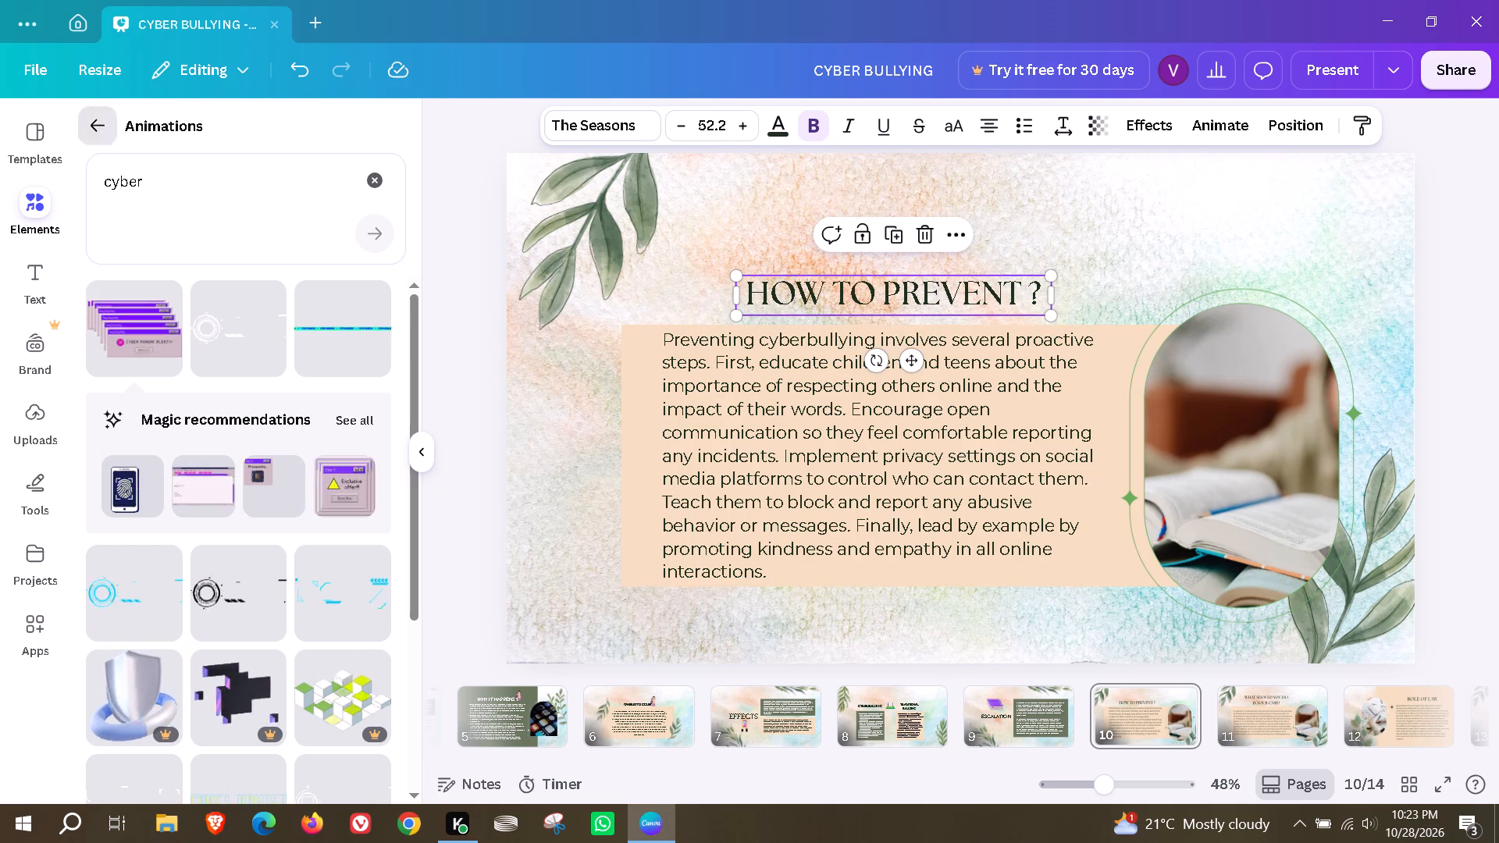
{"action": "left_click", "coordinate": [371, 544]}
{"action": "left_click", "coordinate": [178, 175]}
{"action": "left_click", "coordinate": [173, 175]}
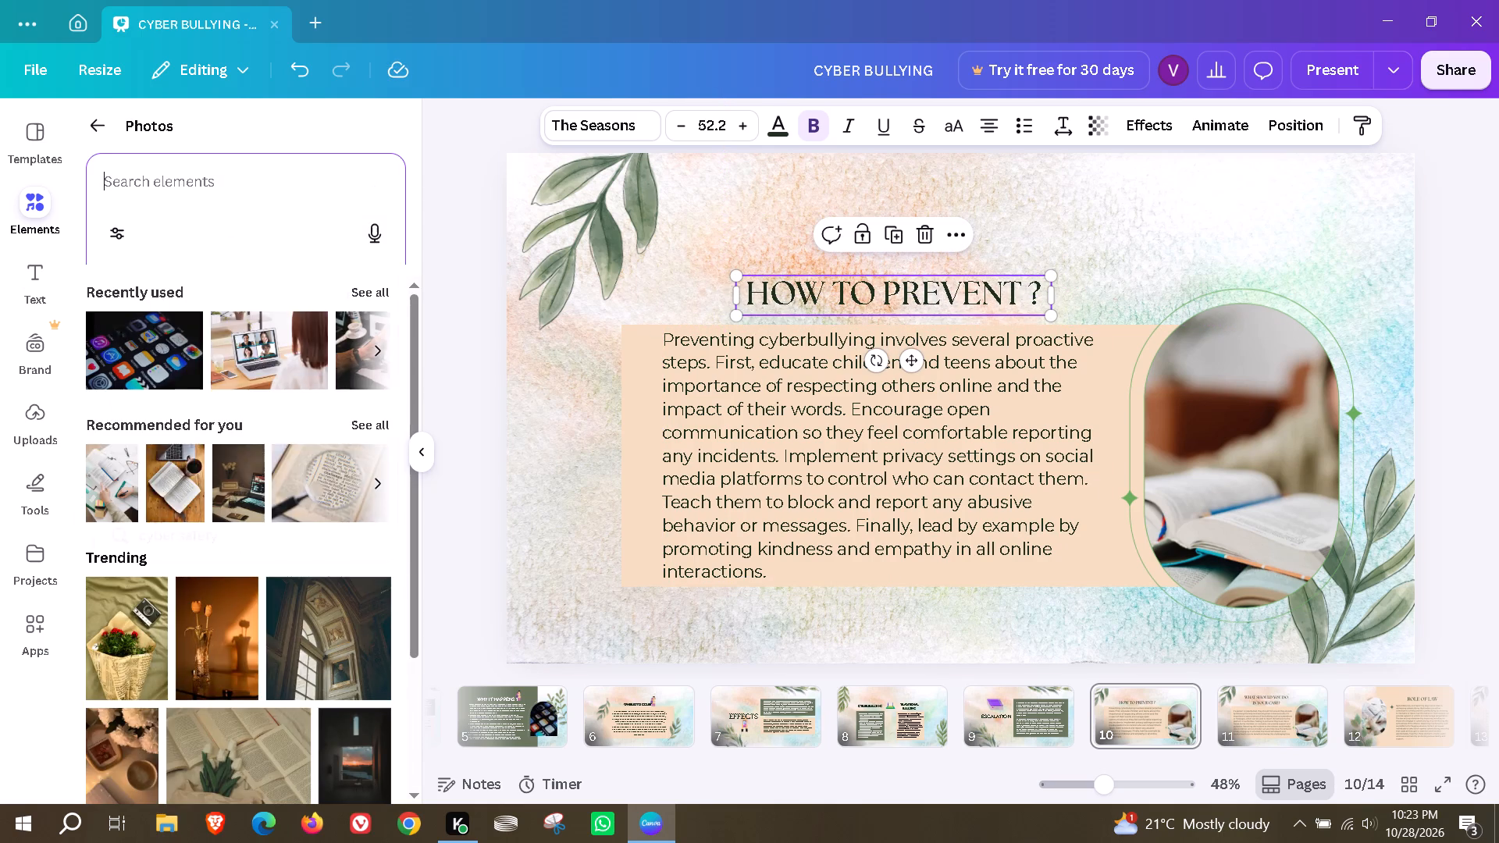
{"action": "left_click", "coordinate": [152, 329]}
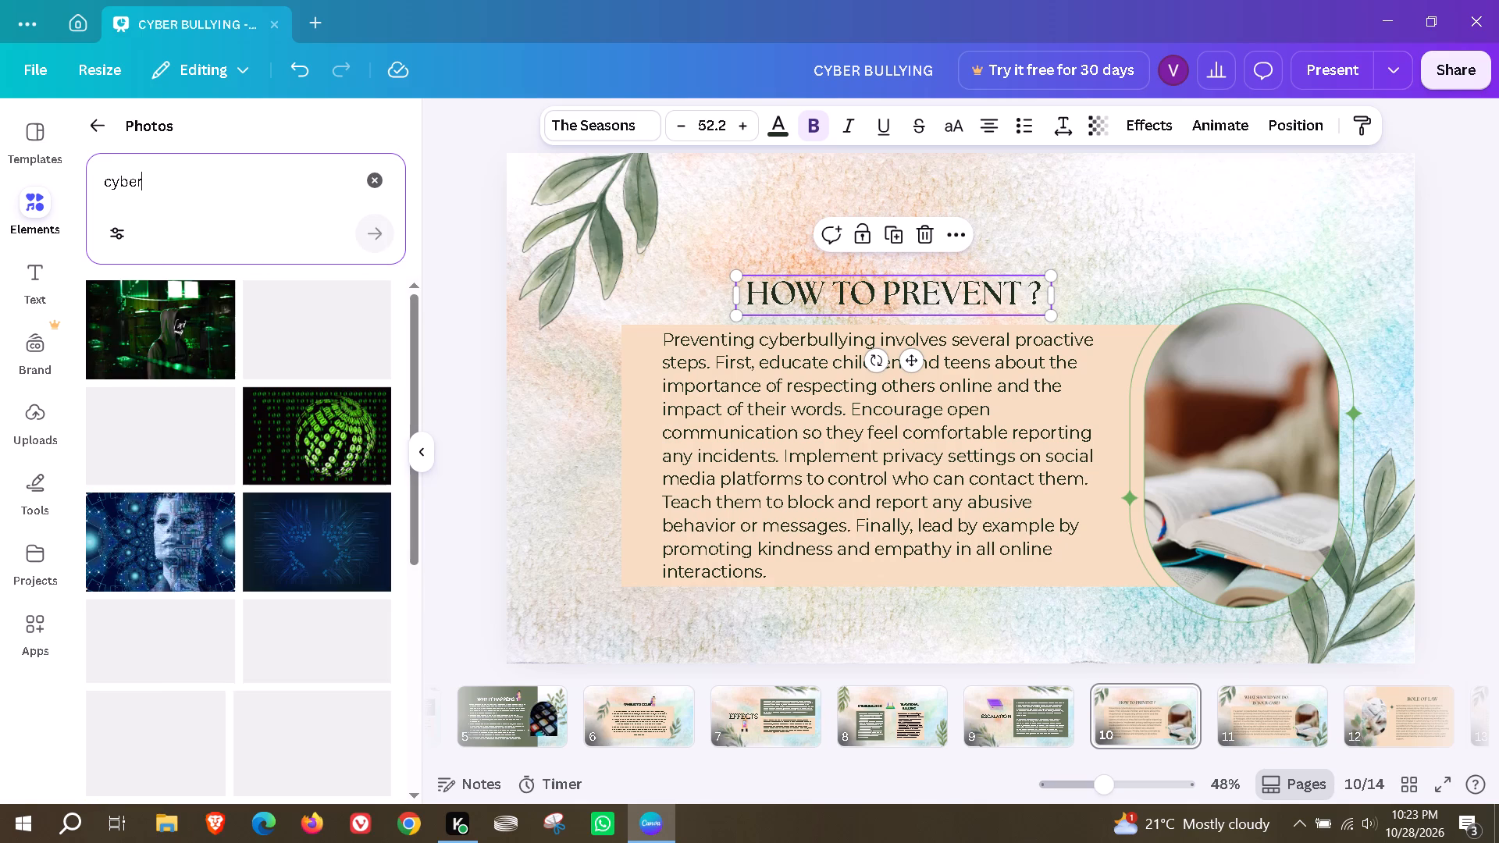
{"action": "left_click_drag", "start_coordinate": [312, 352], "coordinate": [489, 373]}
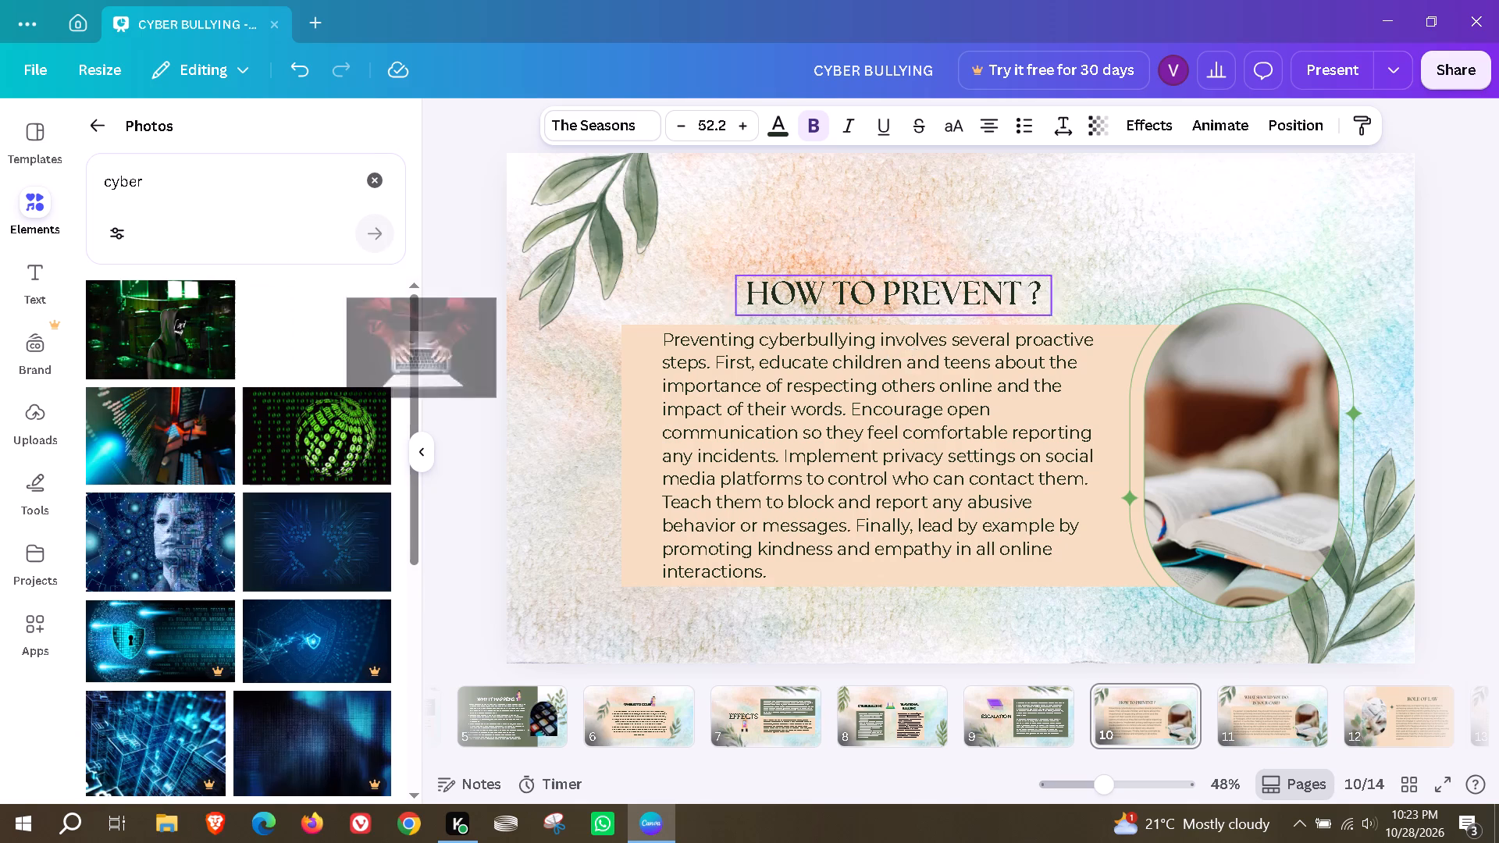
{"action": "left_click_drag", "start_coordinate": [489, 373], "coordinate": [1219, 407]}
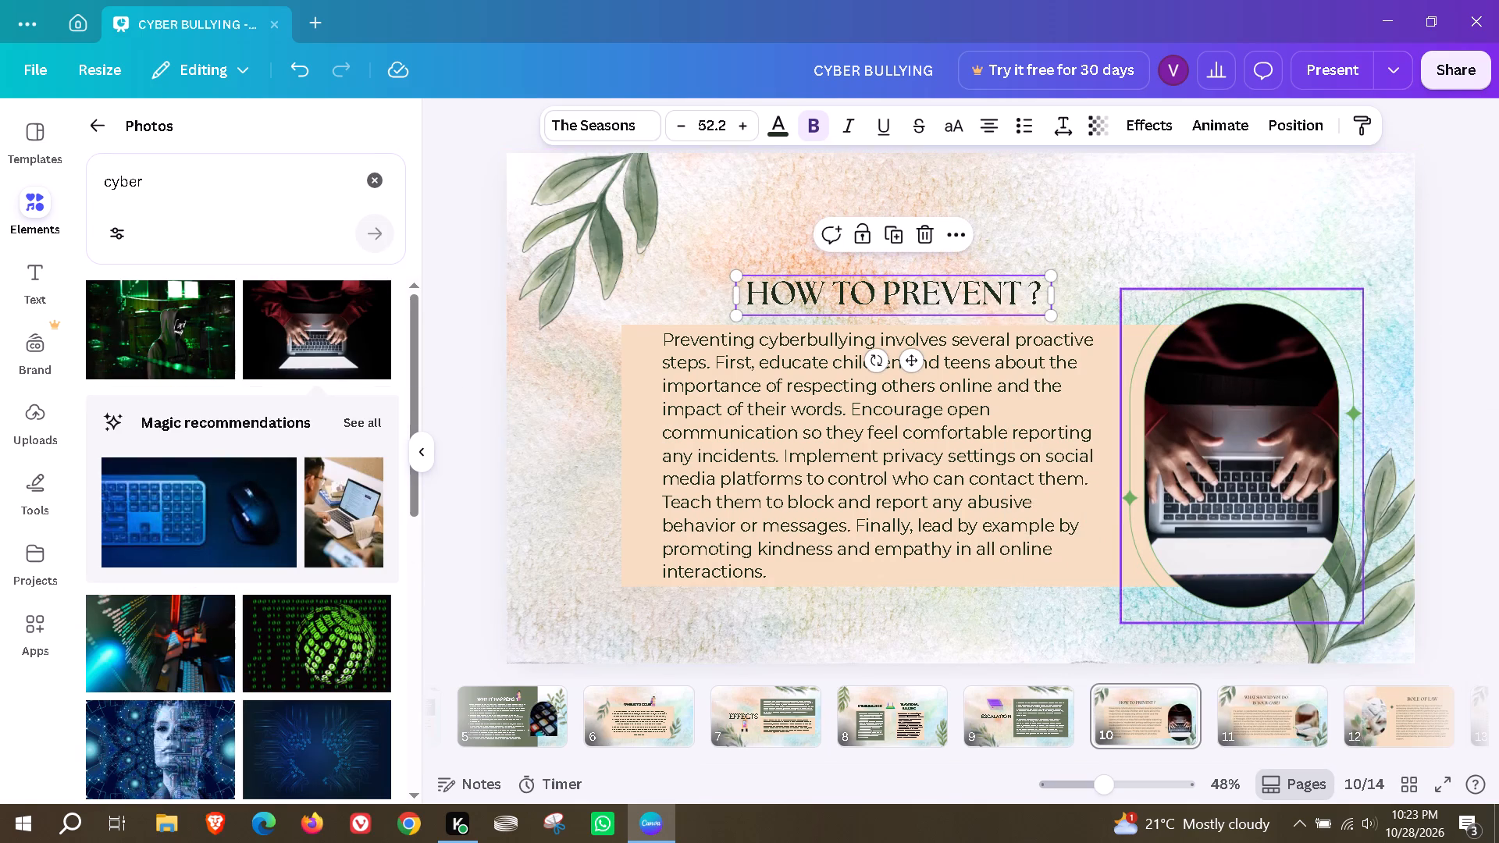
{"action": "left_click", "coordinate": [1207, 521]}
{"action": "left_click", "coordinate": [1246, 706]}
{"action": "left_click", "coordinate": [1165, 716]}
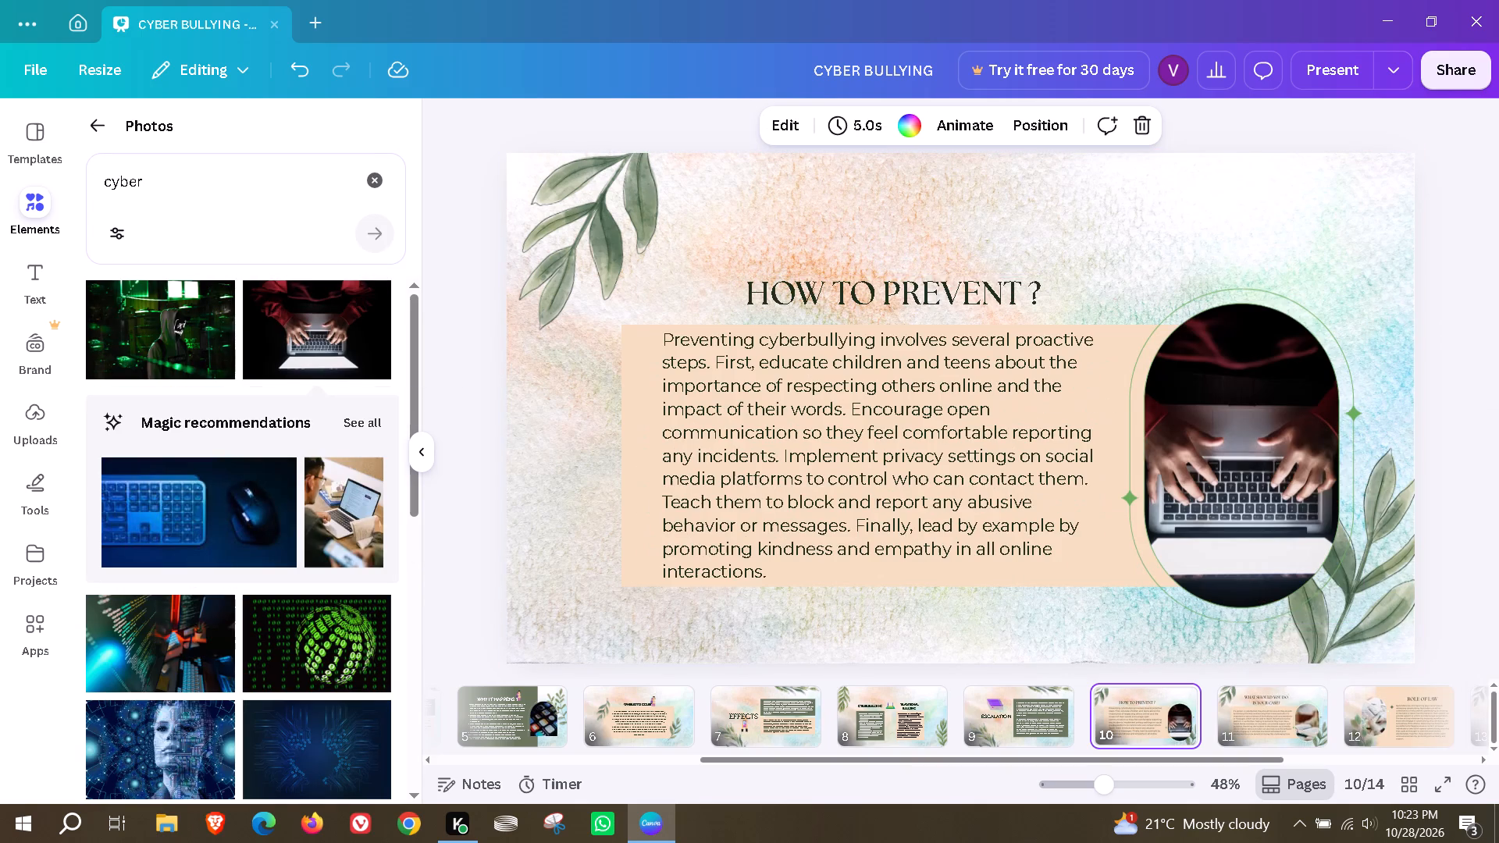
Search the animations for "internet" and add the green globe with the Wi-Fi symbol and cursor to page 10.
{"action": "left_click", "coordinate": [101, 130]}
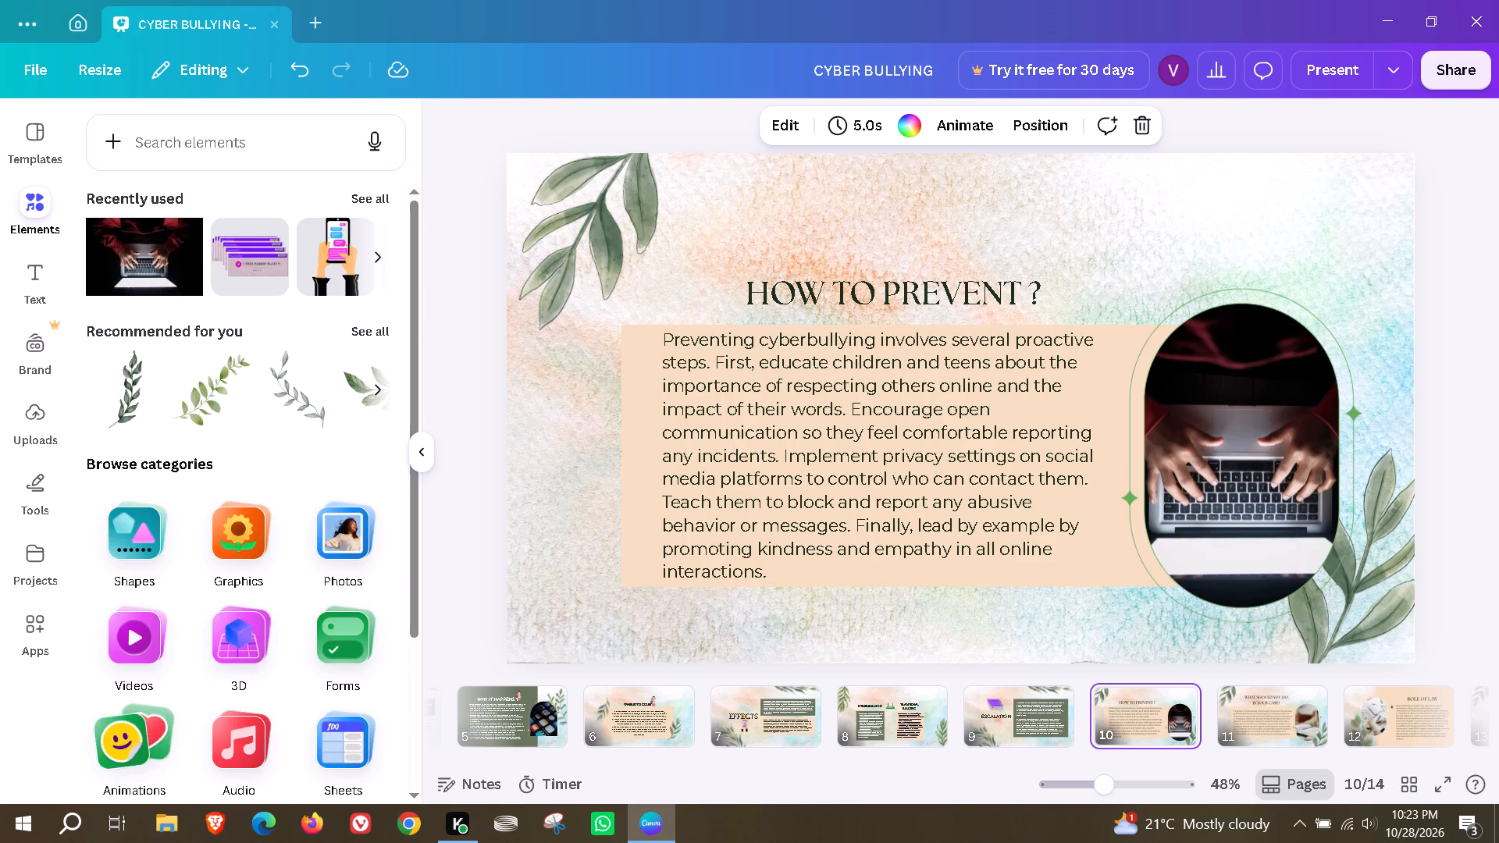
{"action": "left_click", "coordinate": [124, 735]}
{"action": "left_click", "coordinate": [156, 197]}
{"action": "left_click", "coordinate": [191, 171]}
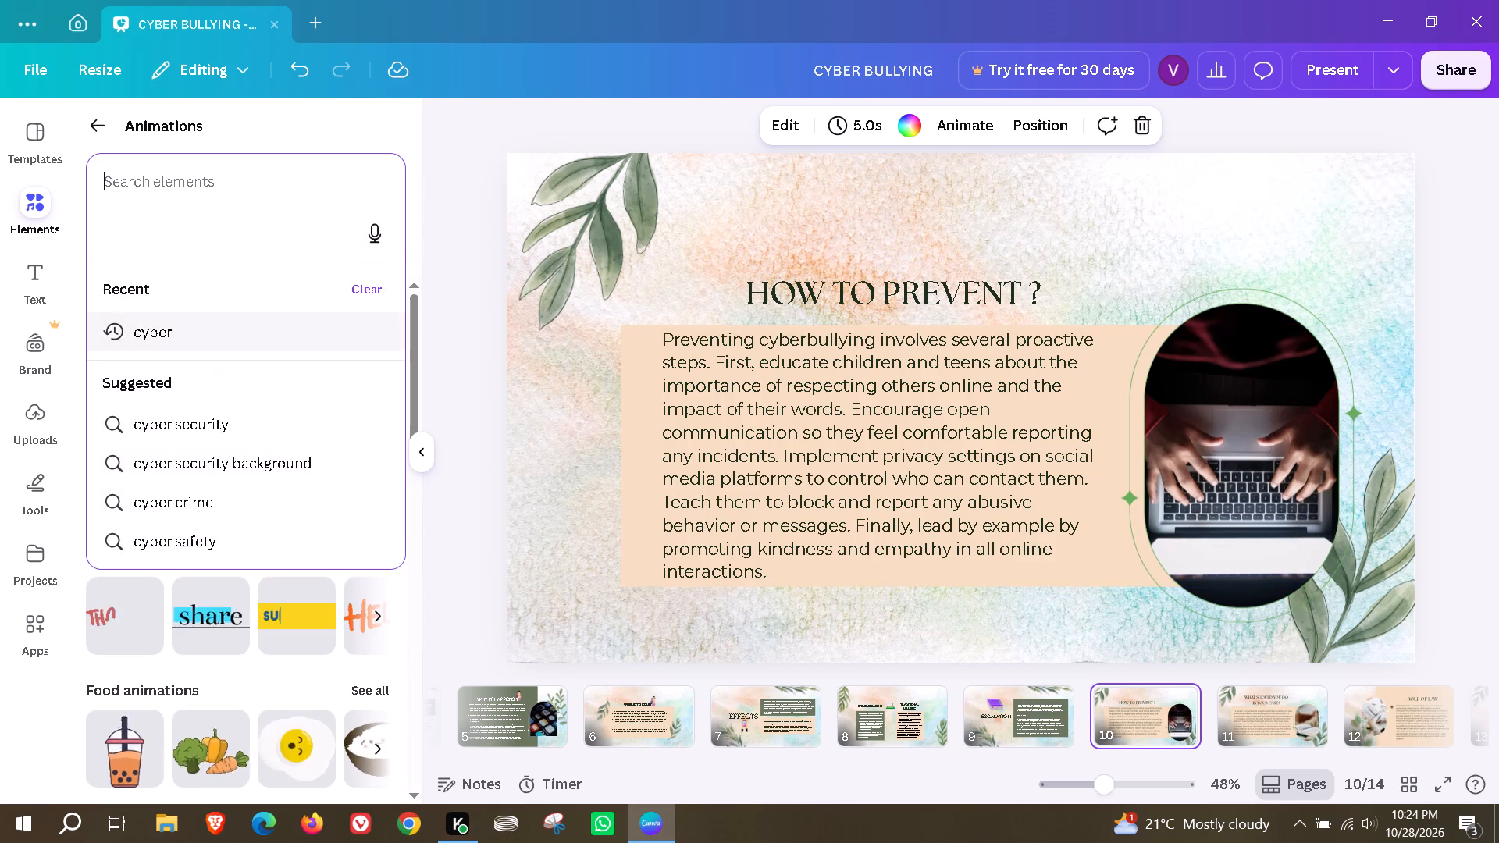
{"action": "left_click", "coordinate": [183, 337]}
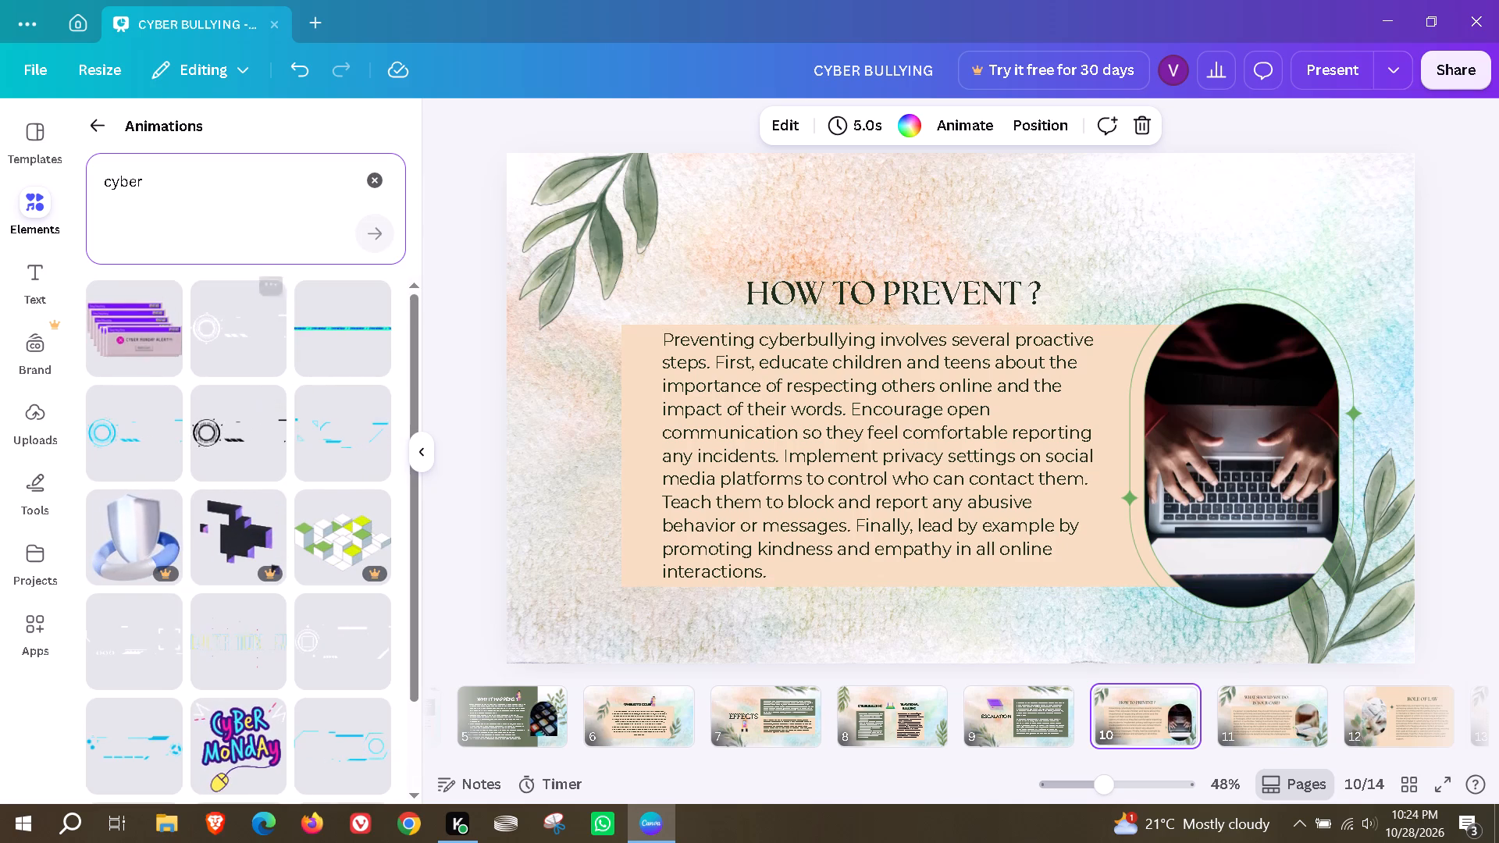
{"action": "left_click_drag", "start_coordinate": [149, 183], "coordinate": [98, 179]}
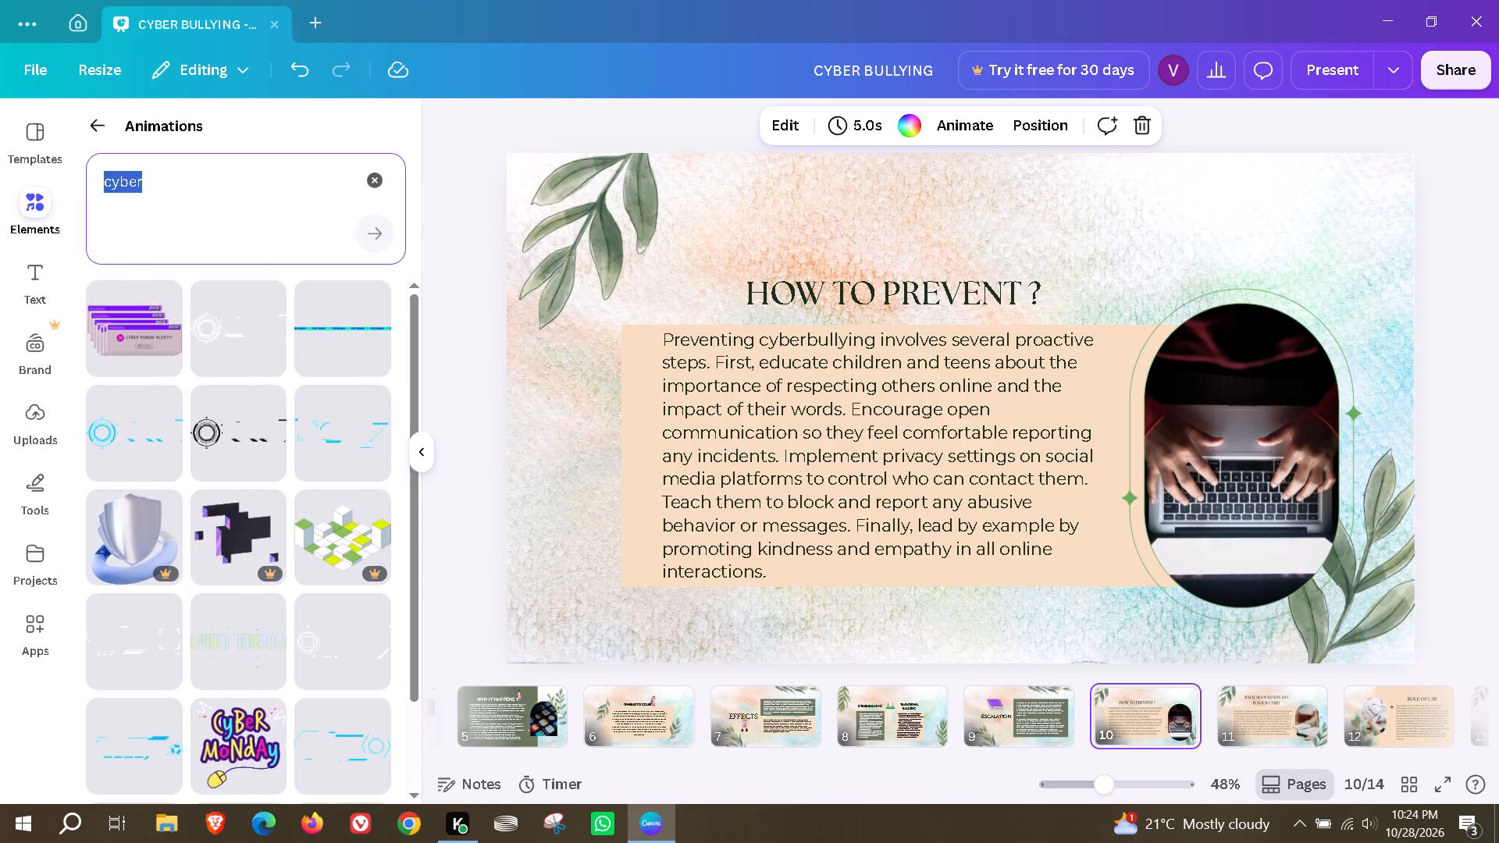
{"action": "type", "text": "internet"}
{"action": "key", "text": "Return"}
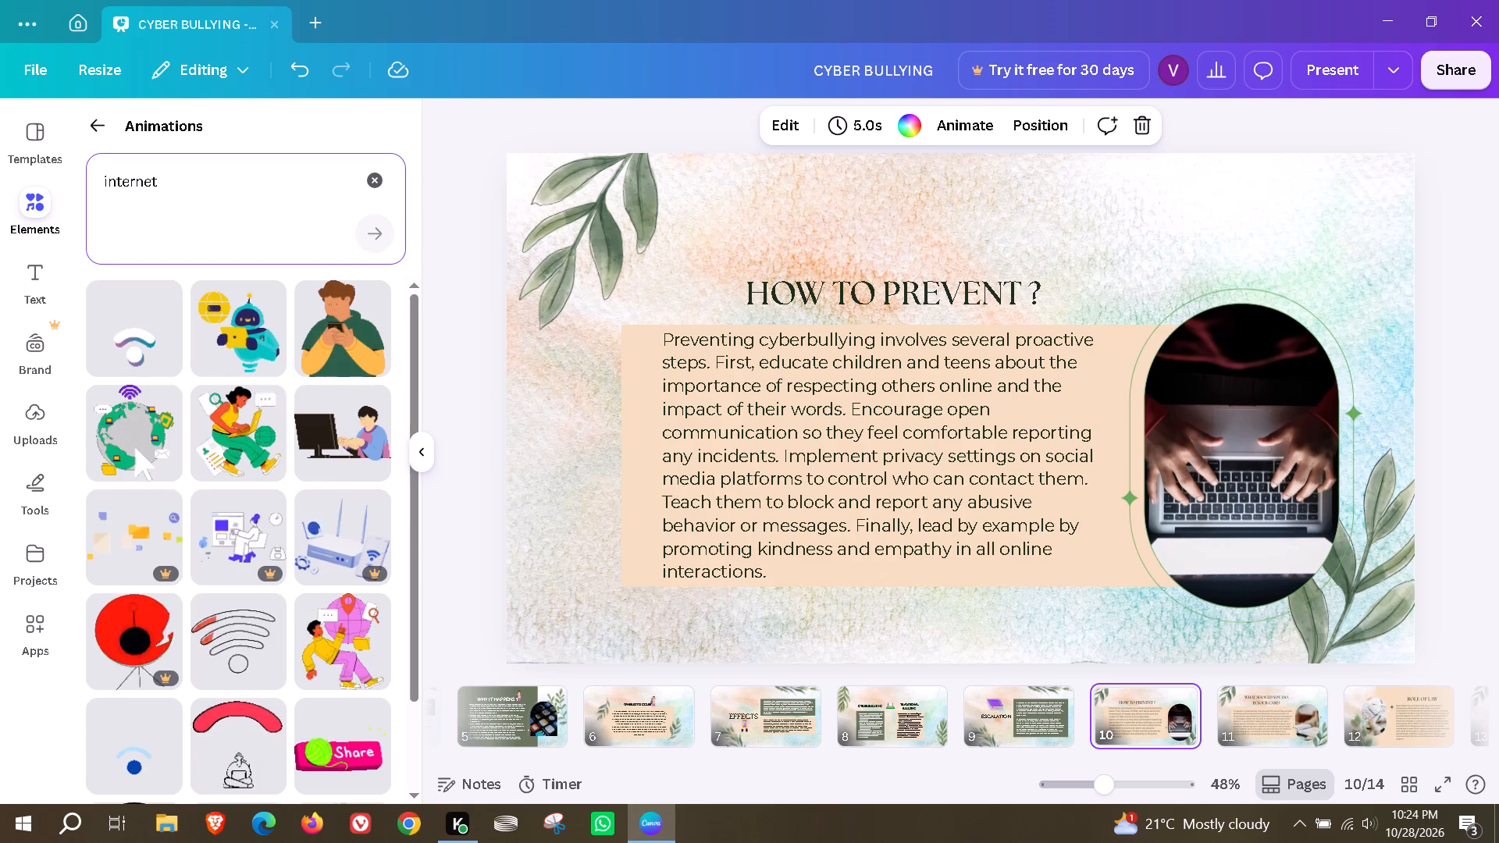
{"action": "left_click_drag", "start_coordinate": [119, 450], "coordinate": [768, 367]}
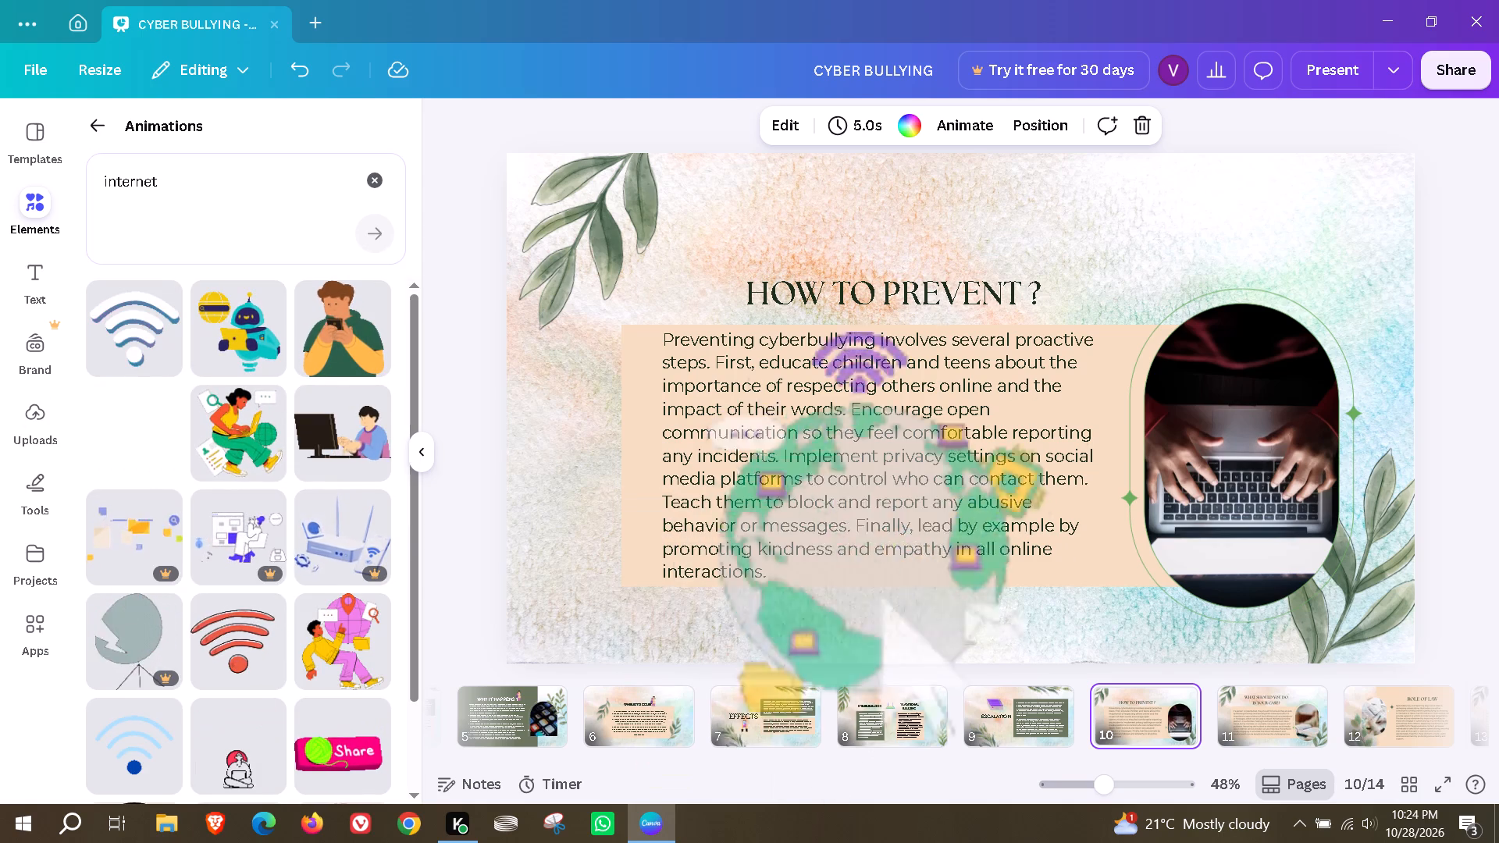
{"action": "left_click_drag", "start_coordinate": [768, 367], "coordinate": [786, 269]}
Shrink page 10's globe animation and place it between the "HOW TO PREVENT ?" title and the framed photo.
{"action": "left_click_drag", "start_coordinate": [1092, 205], "coordinate": [911, 457]}
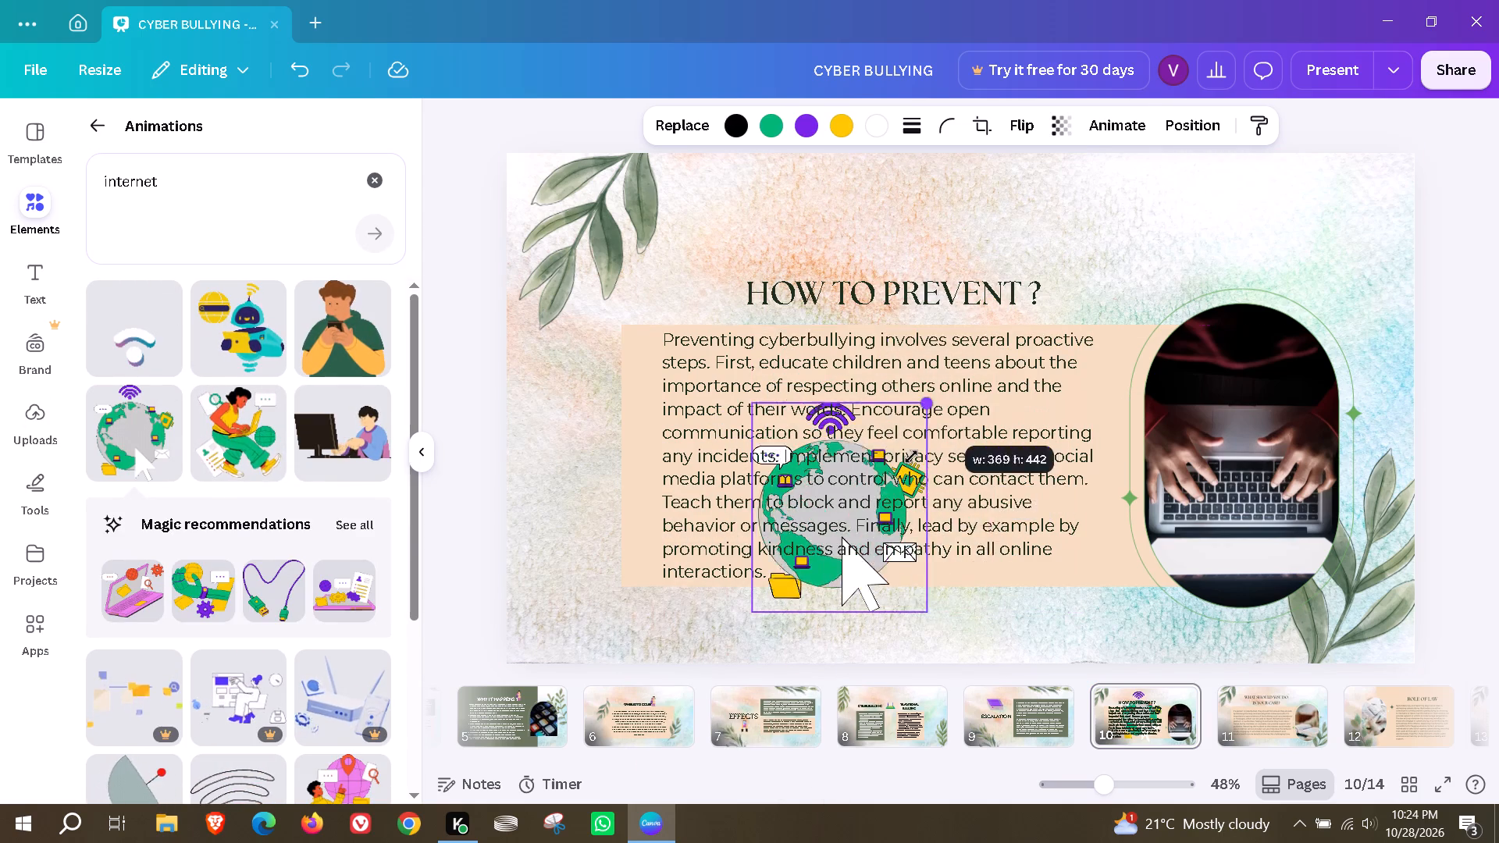
{"action": "left_click_drag", "start_coordinate": [911, 457], "coordinate": [869, 541]}
{"action": "left_click_drag", "start_coordinate": [804, 596], "coordinate": [1155, 287]}
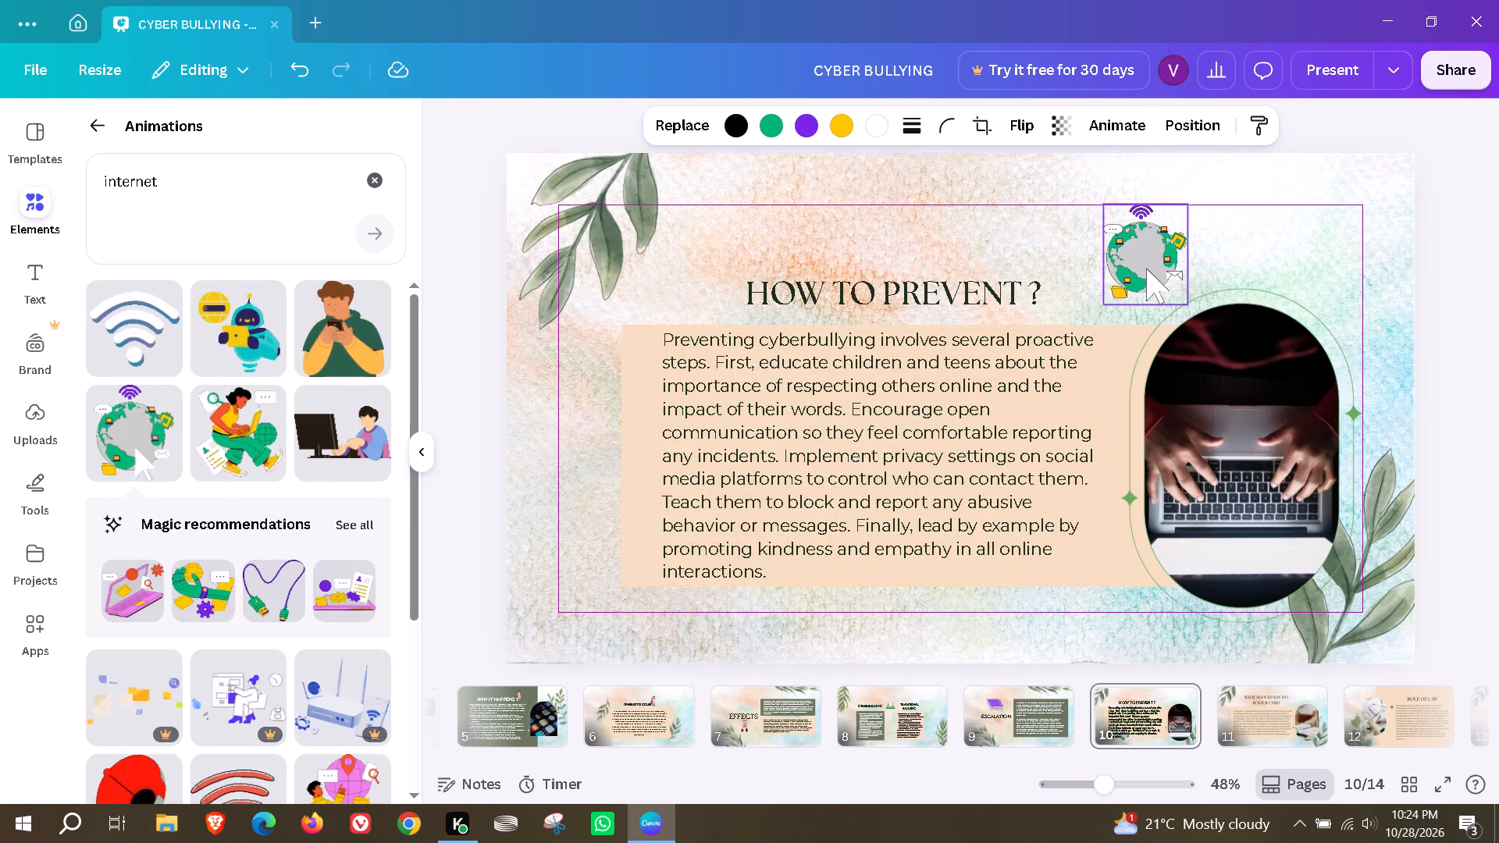
{"action": "left_click_drag", "start_coordinate": [1155, 287], "coordinate": [1127, 307]}
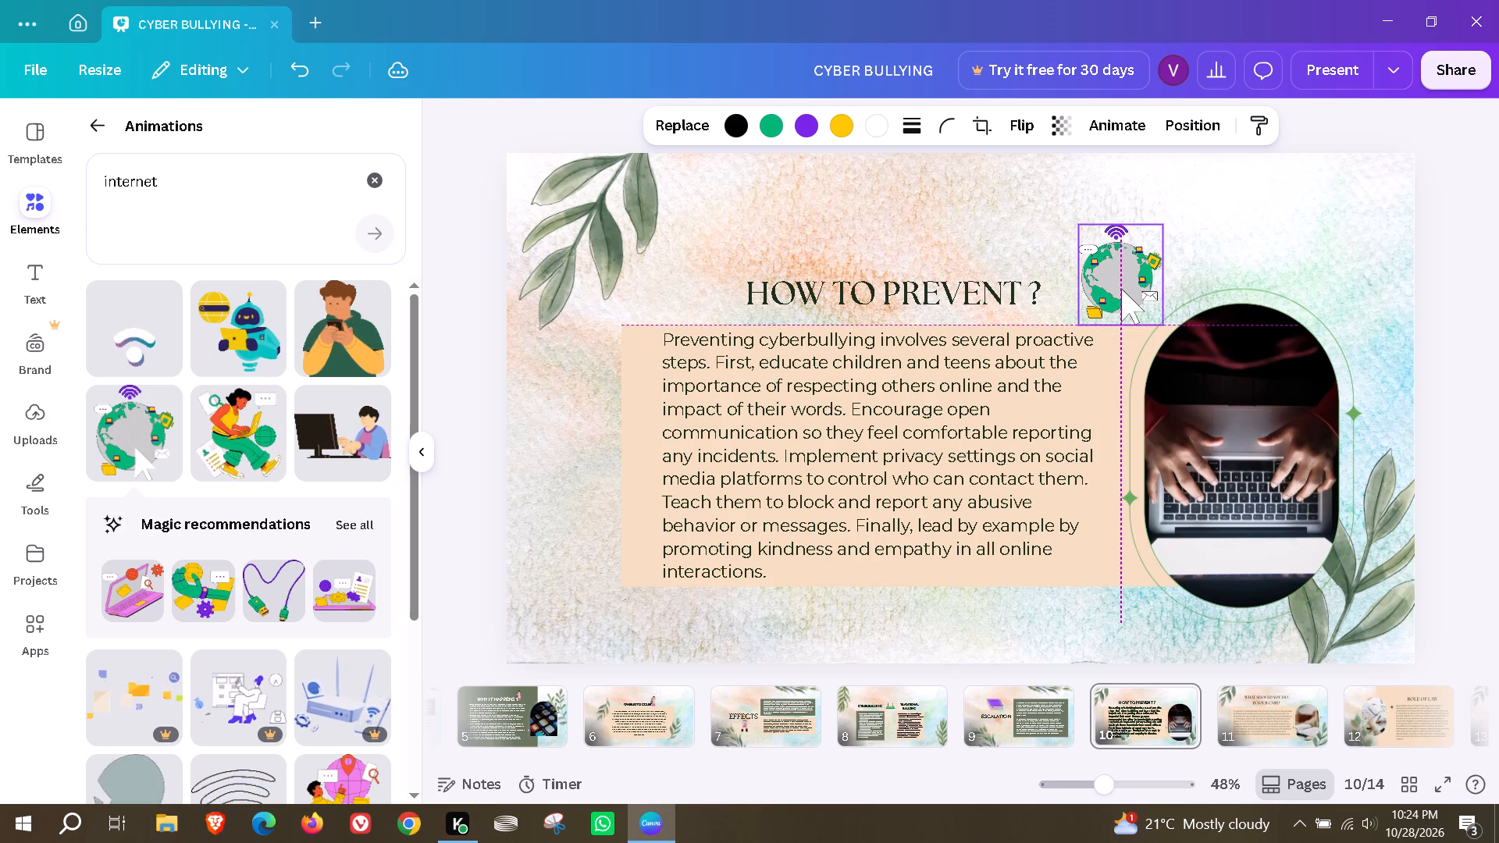
{"action": "left_click_drag", "start_coordinate": [1127, 307], "coordinate": [1123, 307]}
{"action": "left_click", "coordinate": [1284, 289]}
{"action": "left_click", "coordinate": [1323, 233]}
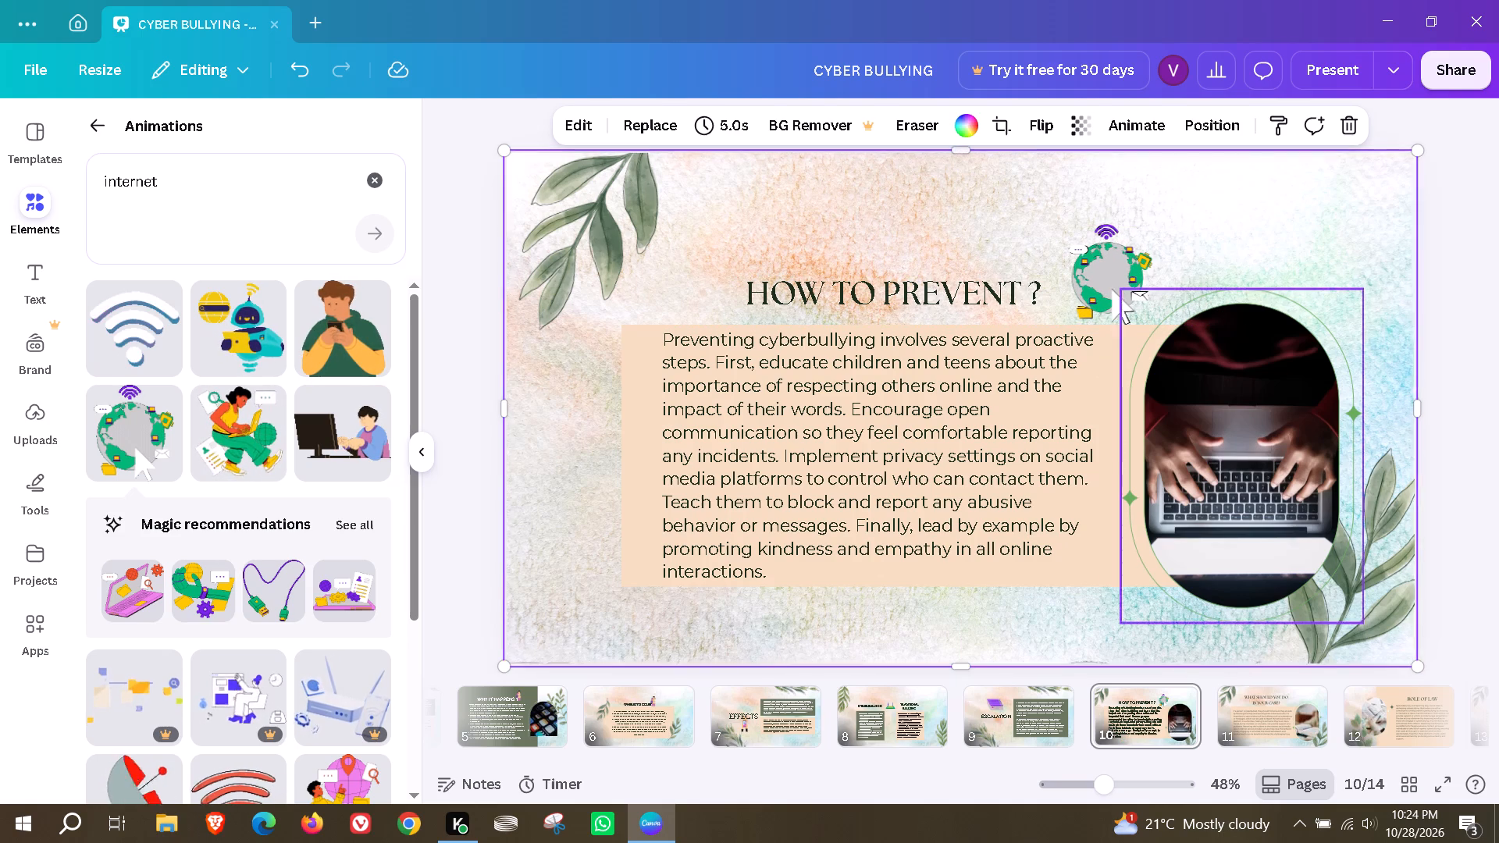
Shrink page 11's "WHAT SHOULD YOU DO IN YOUR CASE?" title to size 45.9 and set it directly above the text box.
{"action": "left_click", "coordinate": [1261, 719]}
{"action": "left_click", "coordinate": [934, 277]}
{"action": "left_click_drag", "start_coordinate": [1098, 312], "coordinate": [1060, 290]}
{"action": "left_click_drag", "start_coordinate": [960, 286], "coordinate": [980, 297]}
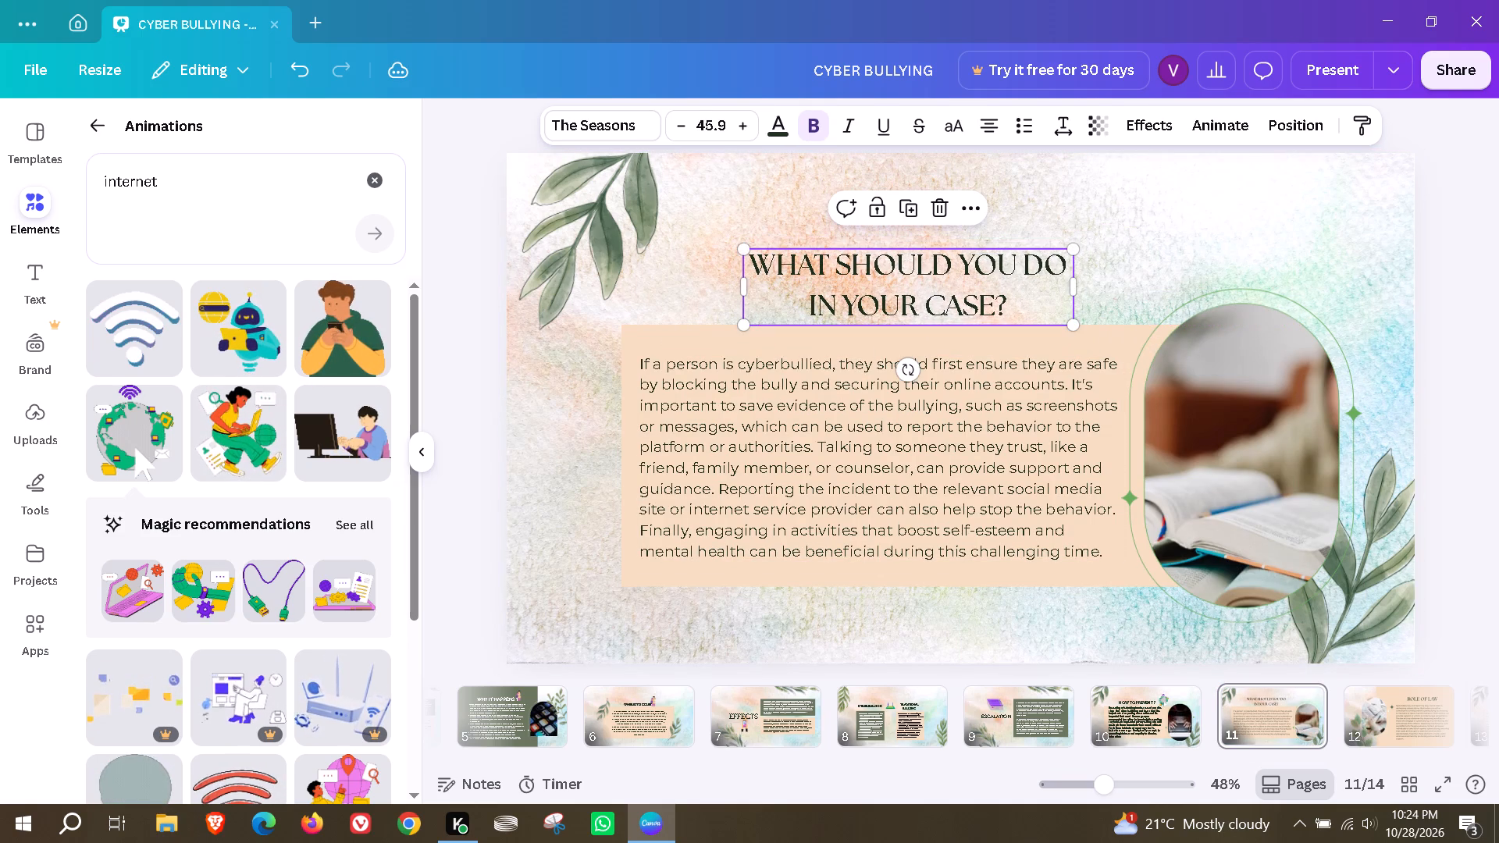
Add the animation of the man in green looking at his phone to page 11, shrink it and place it beside the title.
{"action": "left_click_drag", "start_coordinate": [358, 351], "coordinate": [760, 377]}
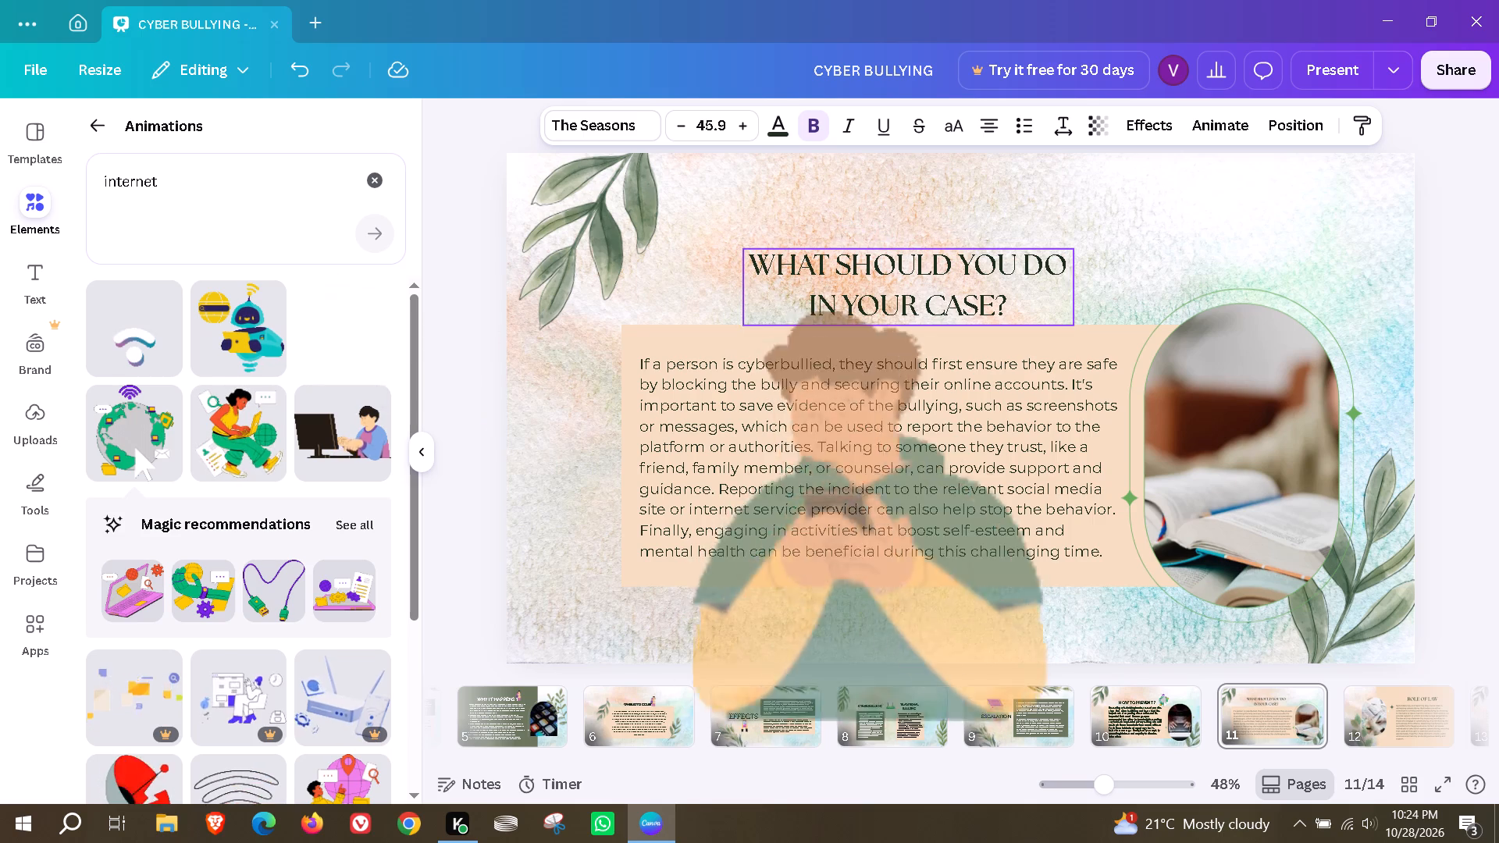
{"action": "left_click_drag", "start_coordinate": [760, 377], "coordinate": [764, 346]}
{"action": "left_click_drag", "start_coordinate": [1052, 276], "coordinate": [824, 603]}
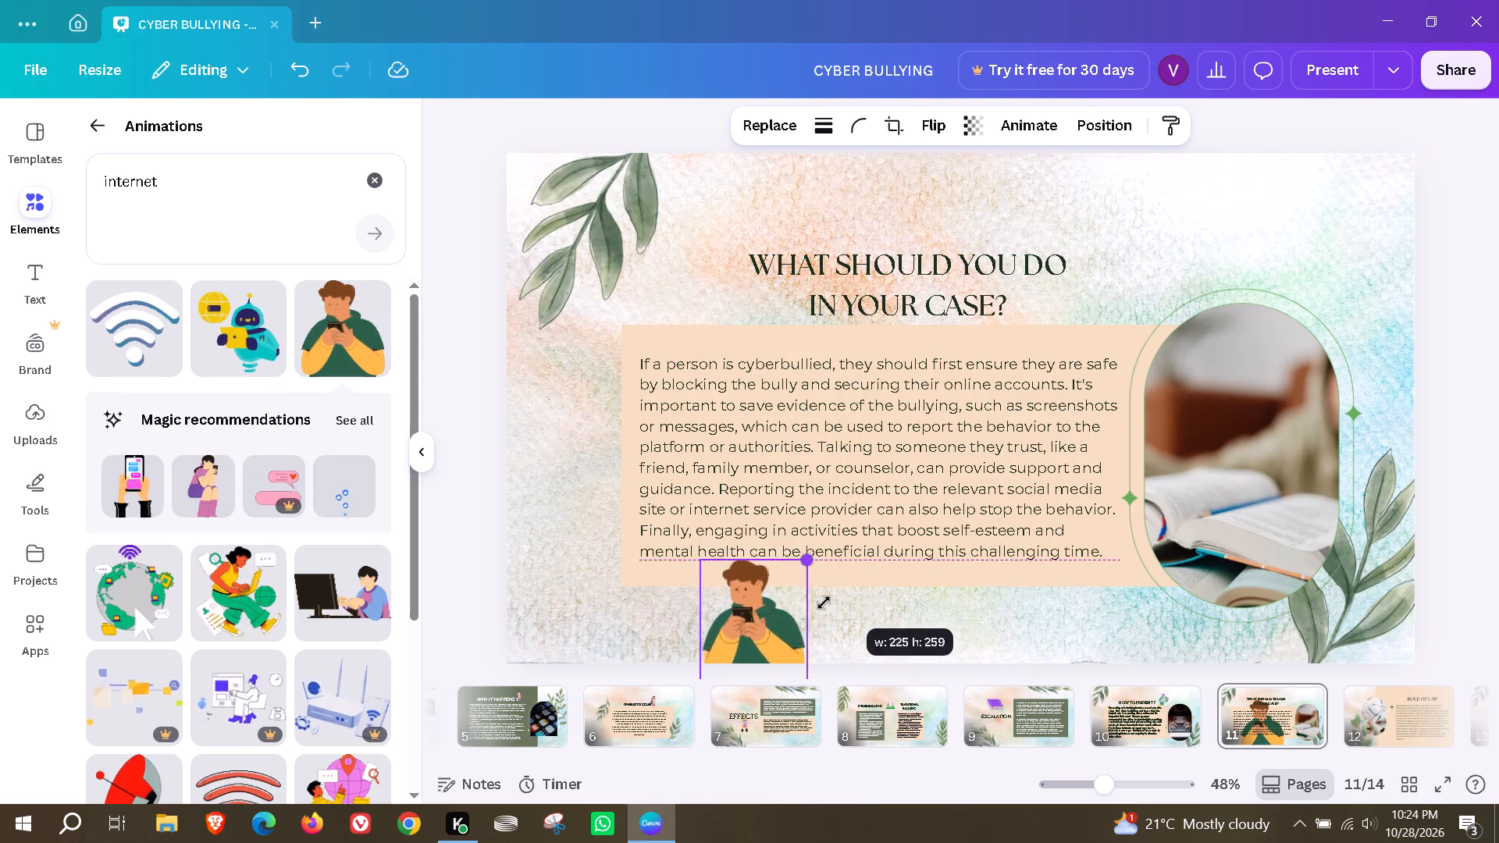
{"action": "left_click_drag", "start_coordinate": [824, 603], "coordinate": [814, 614]}
{"action": "left_click_drag", "start_coordinate": [735, 631], "coordinate": [1116, 276]}
{"action": "left_click", "coordinate": [1276, 226]}
Search the photos for "internet" and replace page 11's framed photo with the hand typing on a laptop beside a camera.
{"action": "left_click", "coordinate": [110, 132]}
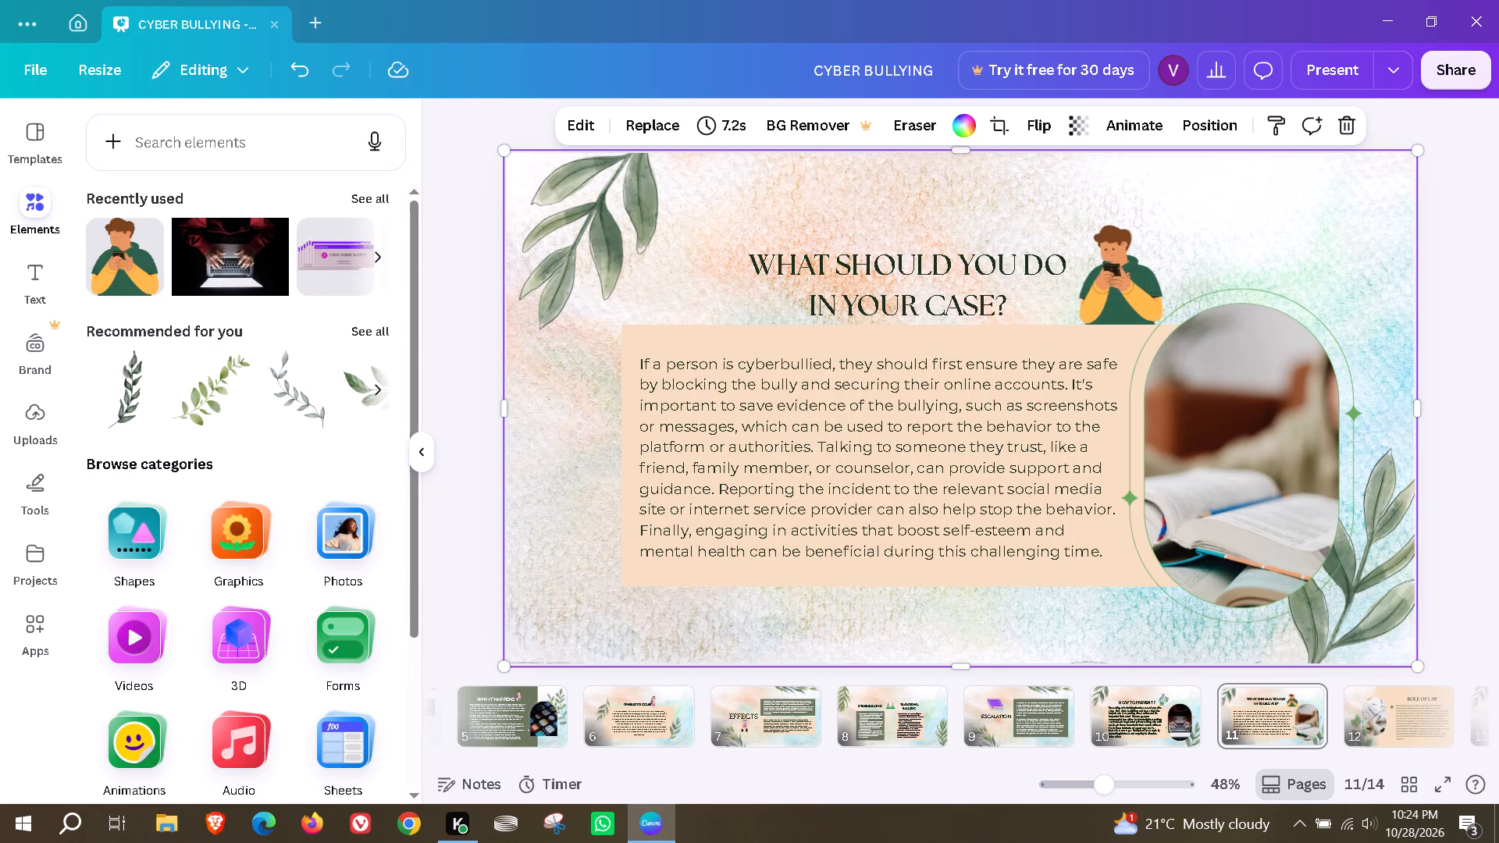
{"action": "left_click", "coordinate": [354, 533]}
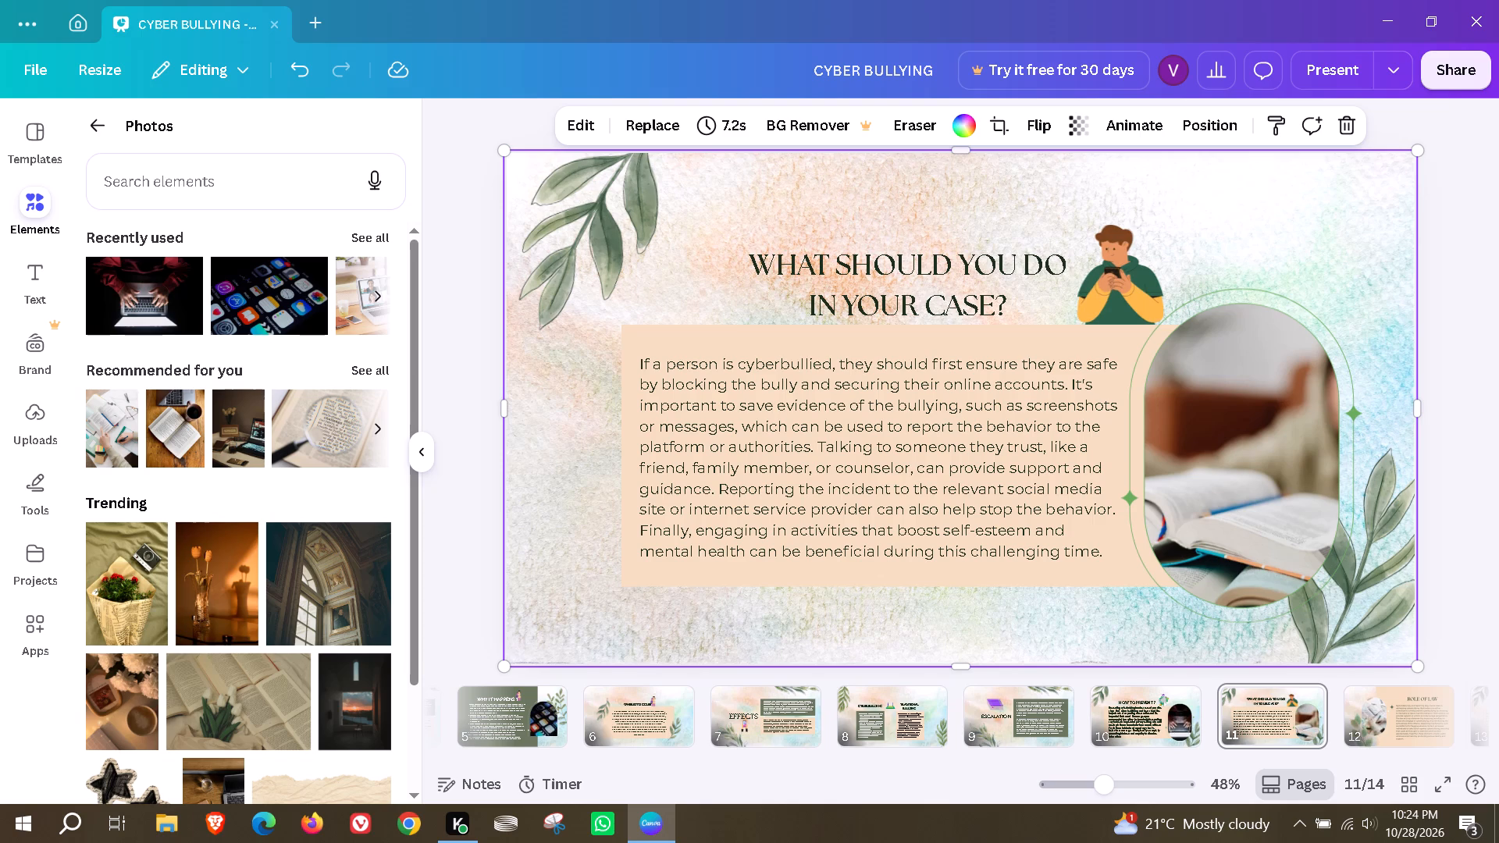
{"action": "left_click", "coordinate": [240, 191]}
{"action": "left_click", "coordinate": [183, 337]}
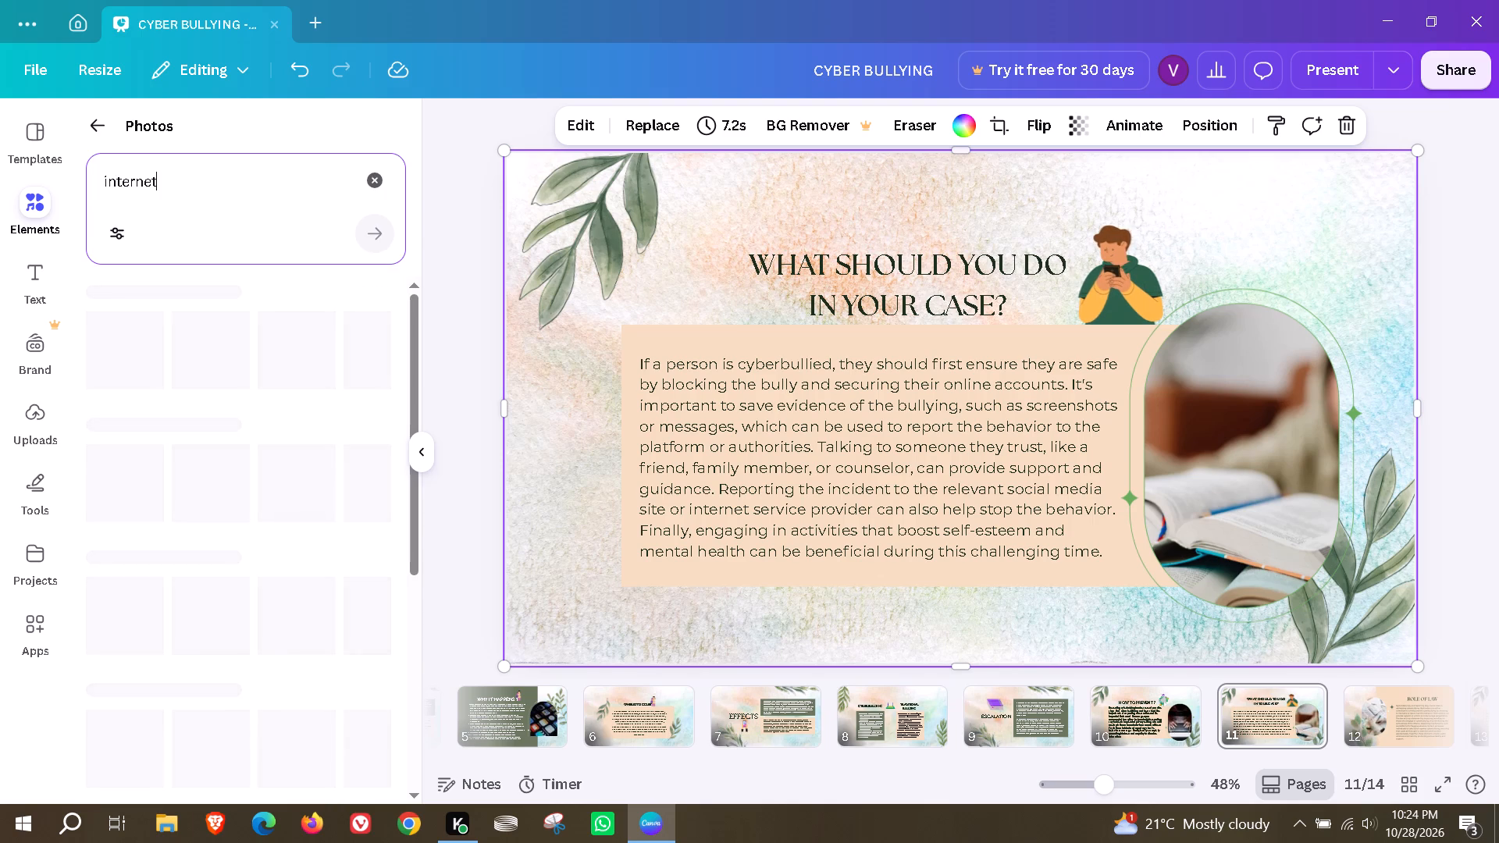
{"action": "scroll", "coordinate": [254, 624], "scroll_direction": "down", "scroll_amount": 1}
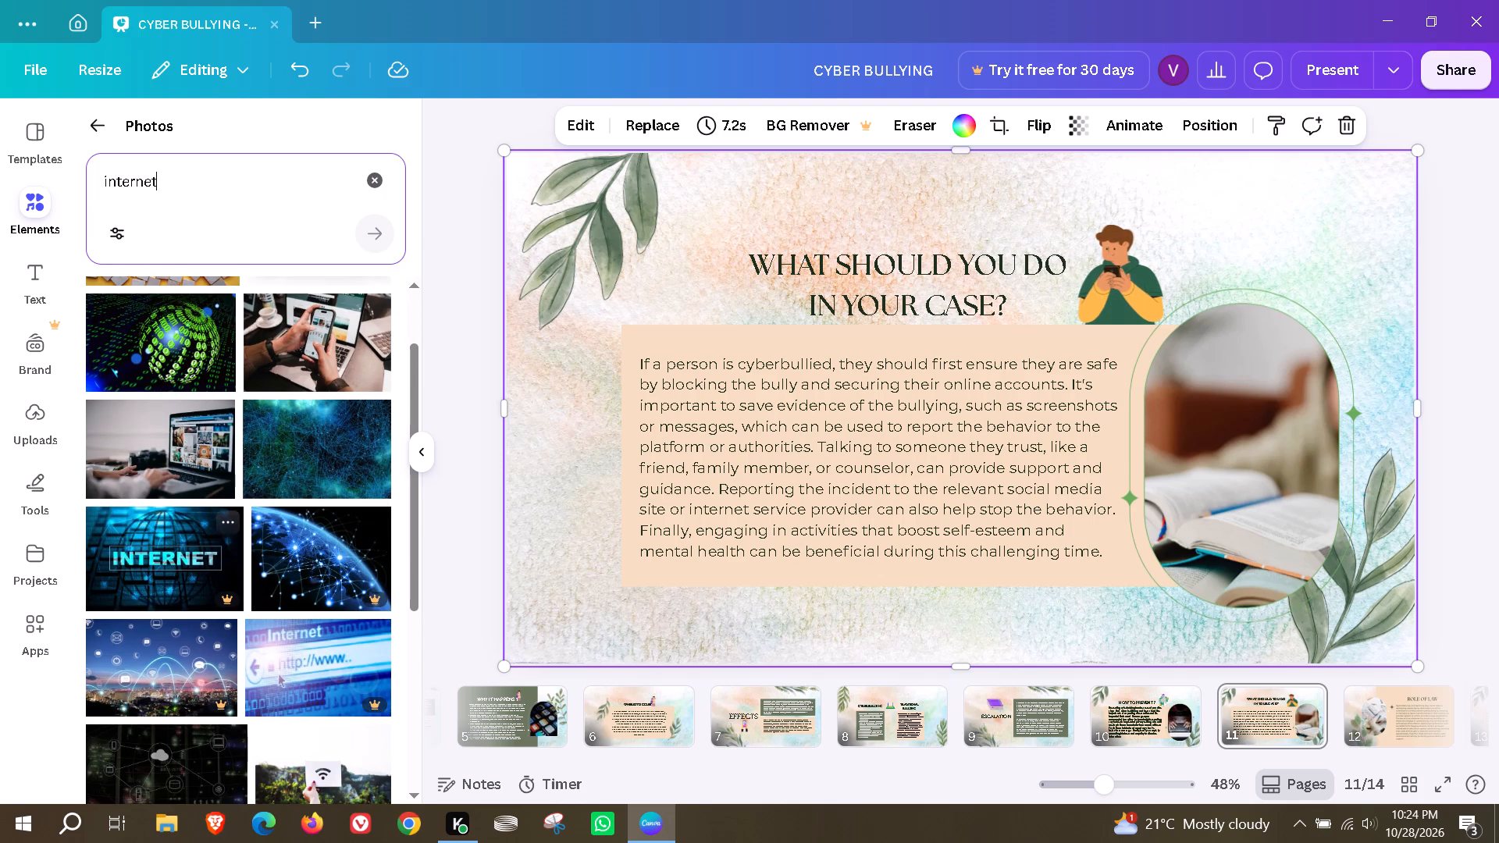
{"action": "left_click_drag", "start_coordinate": [193, 468], "coordinate": [1180, 463]}
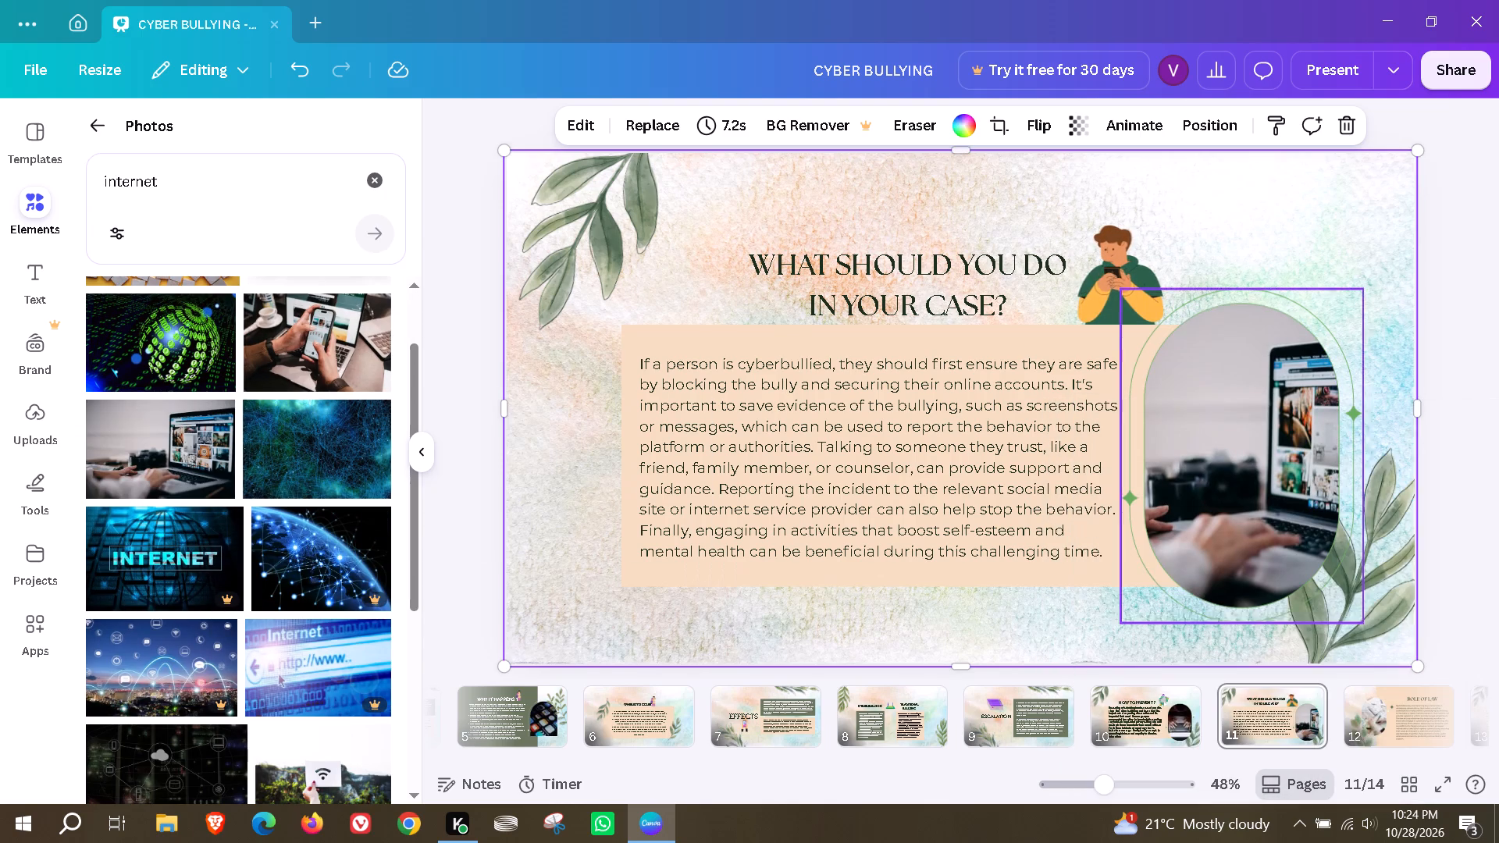
{"action": "left_click", "coordinate": [1210, 507]}
{"action": "left_click", "coordinate": [984, 629]}
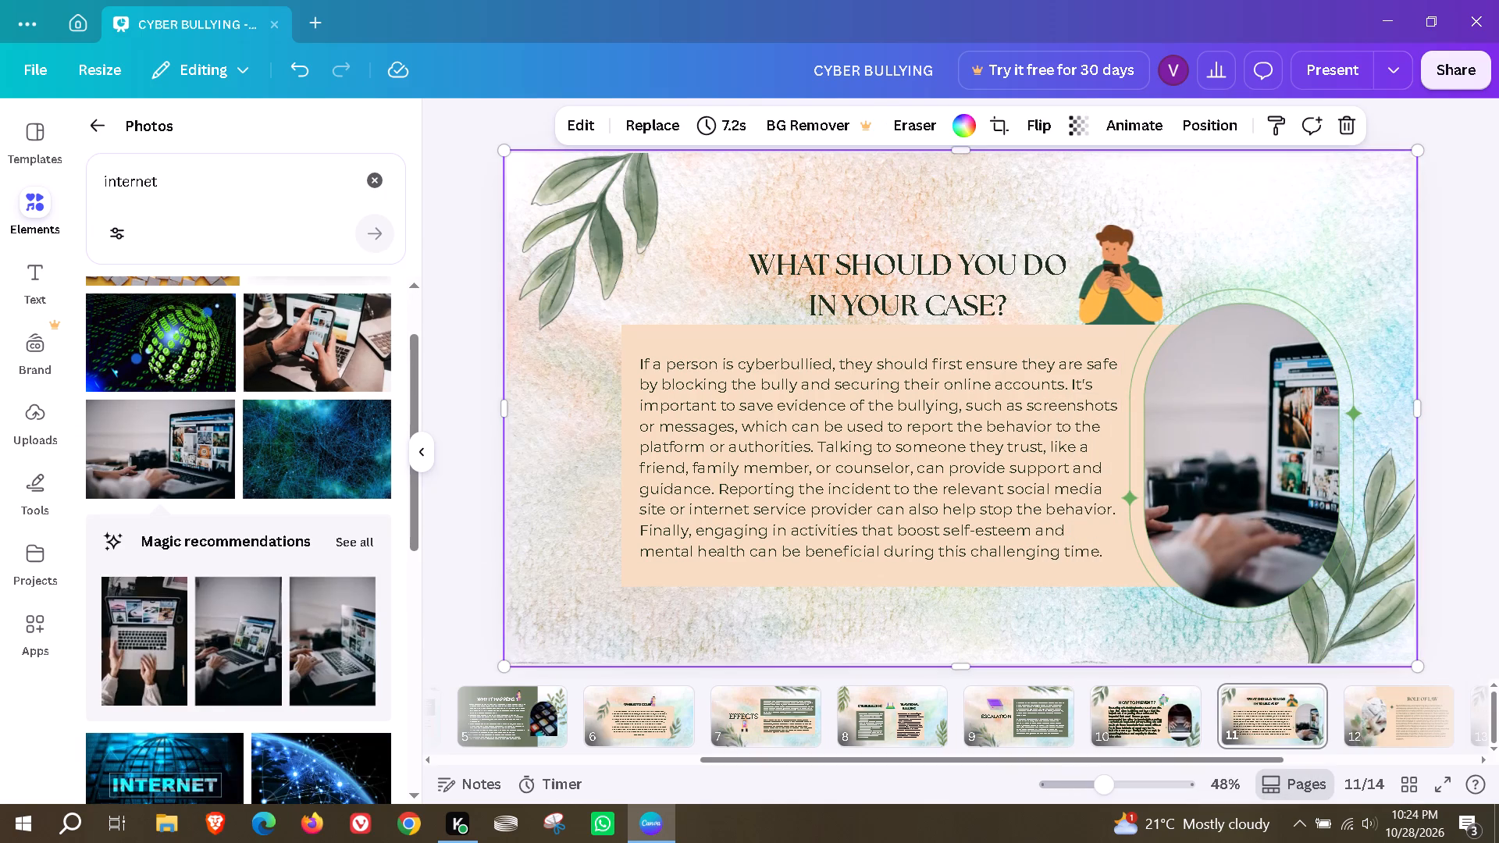
Shrink page 12's "ROLE OF LAW" title to size 49.5 and set it centred just above the body text.
{"action": "scroll", "coordinate": [1314, 724], "scroll_direction": "down", "scroll_amount": 2}
{"action": "left_click", "coordinate": [1207, 716]}
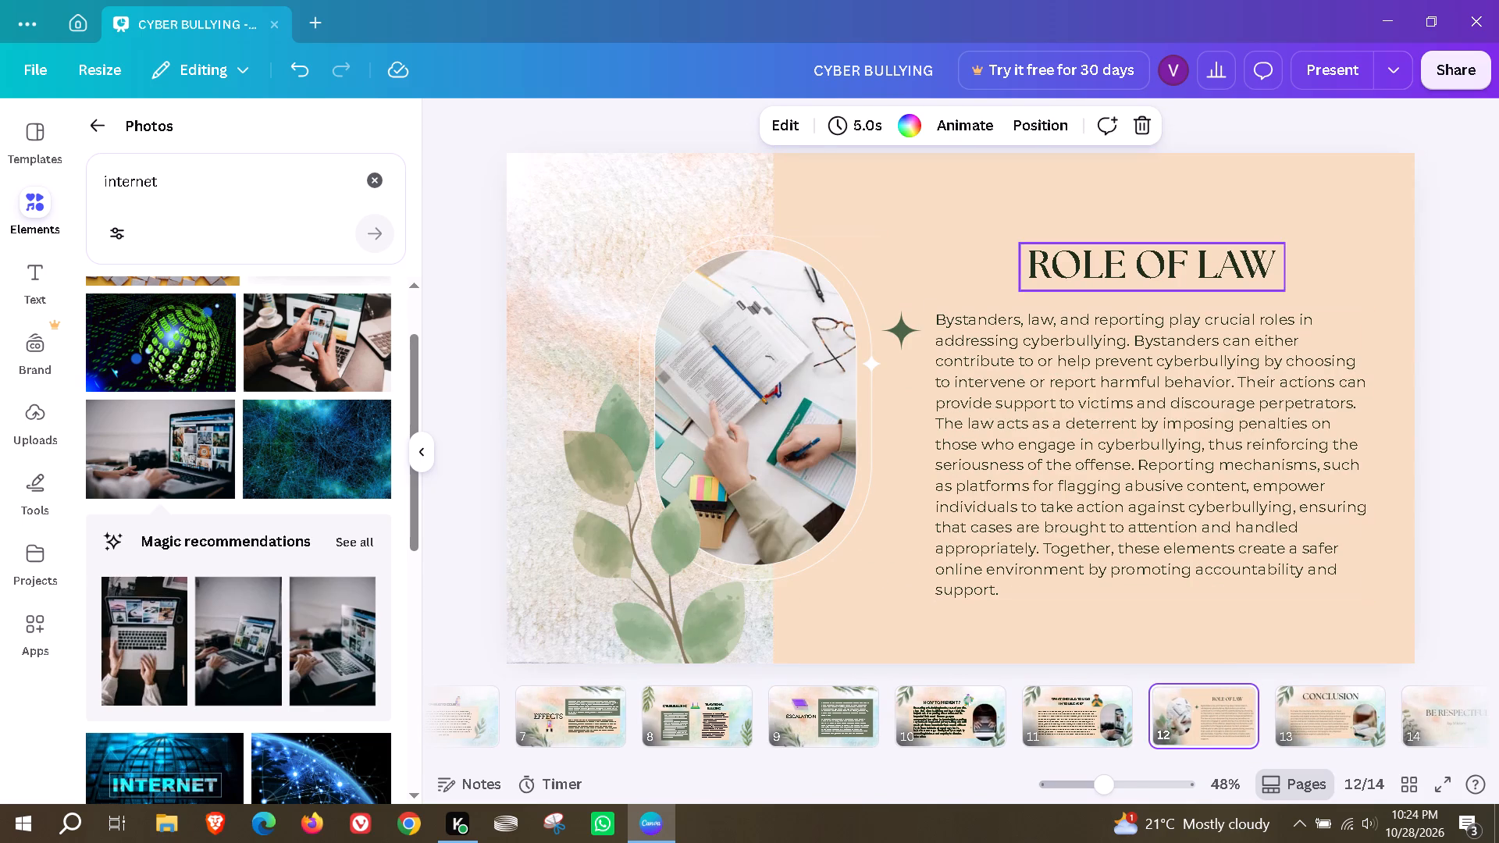
{"action": "left_click", "coordinate": [1116, 281]}
{"action": "left_click_drag", "start_coordinate": [1289, 297], "coordinate": [1234, 285]}
{"action": "left_click_drag", "start_coordinate": [1138, 272], "coordinate": [1139, 281]}
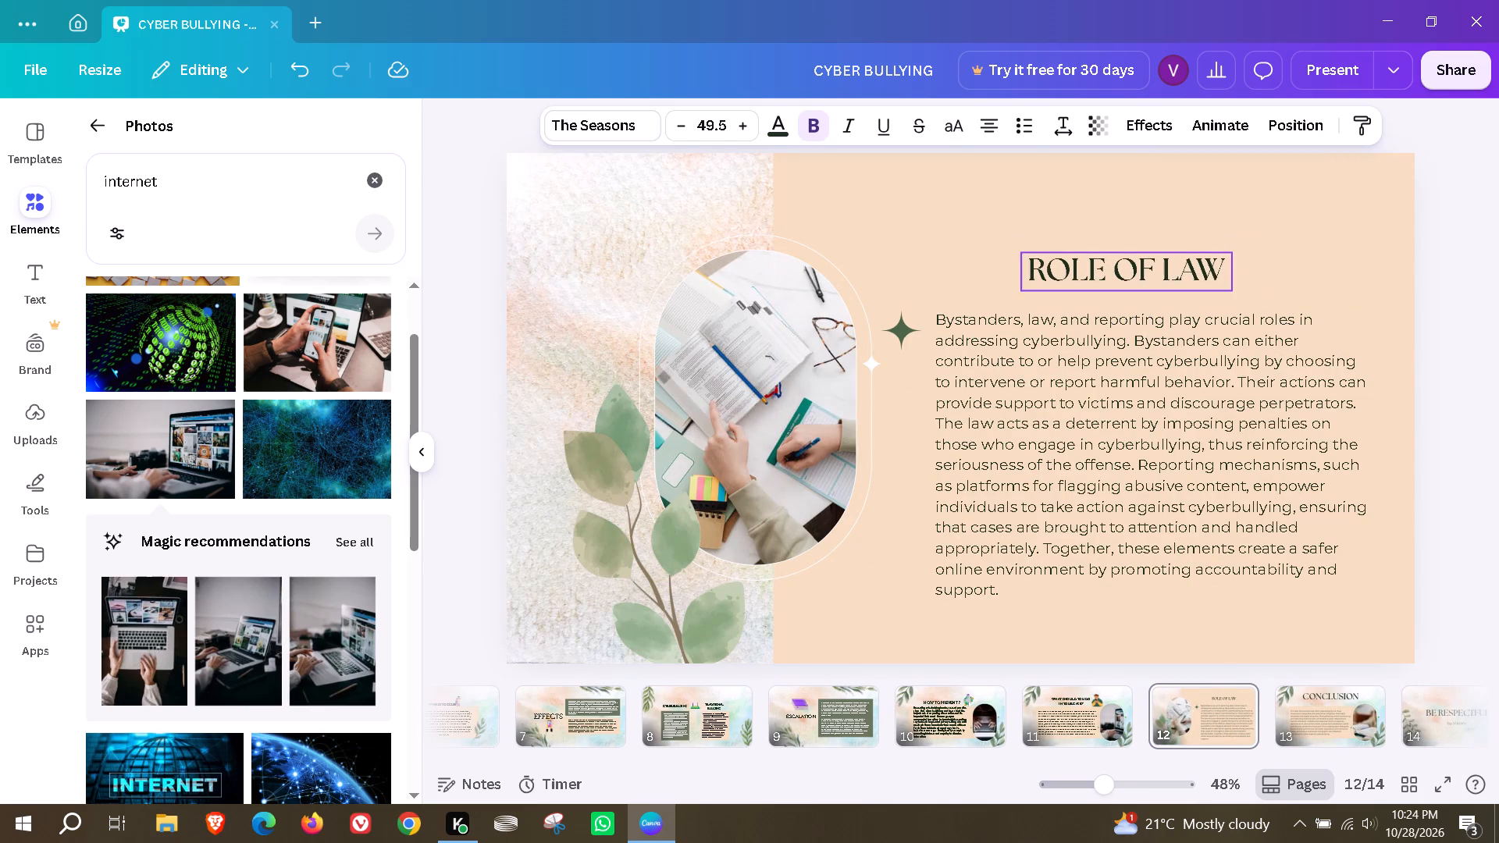
{"action": "left_click_drag", "start_coordinate": [1139, 281], "coordinate": [1139, 290]}
Search the photos for "cyber" and replace page 12's framed photo with the blue digital face and circuit image.
{"action": "scroll", "coordinate": [217, 539], "scroll_direction": "down", "scroll_amount": 1}
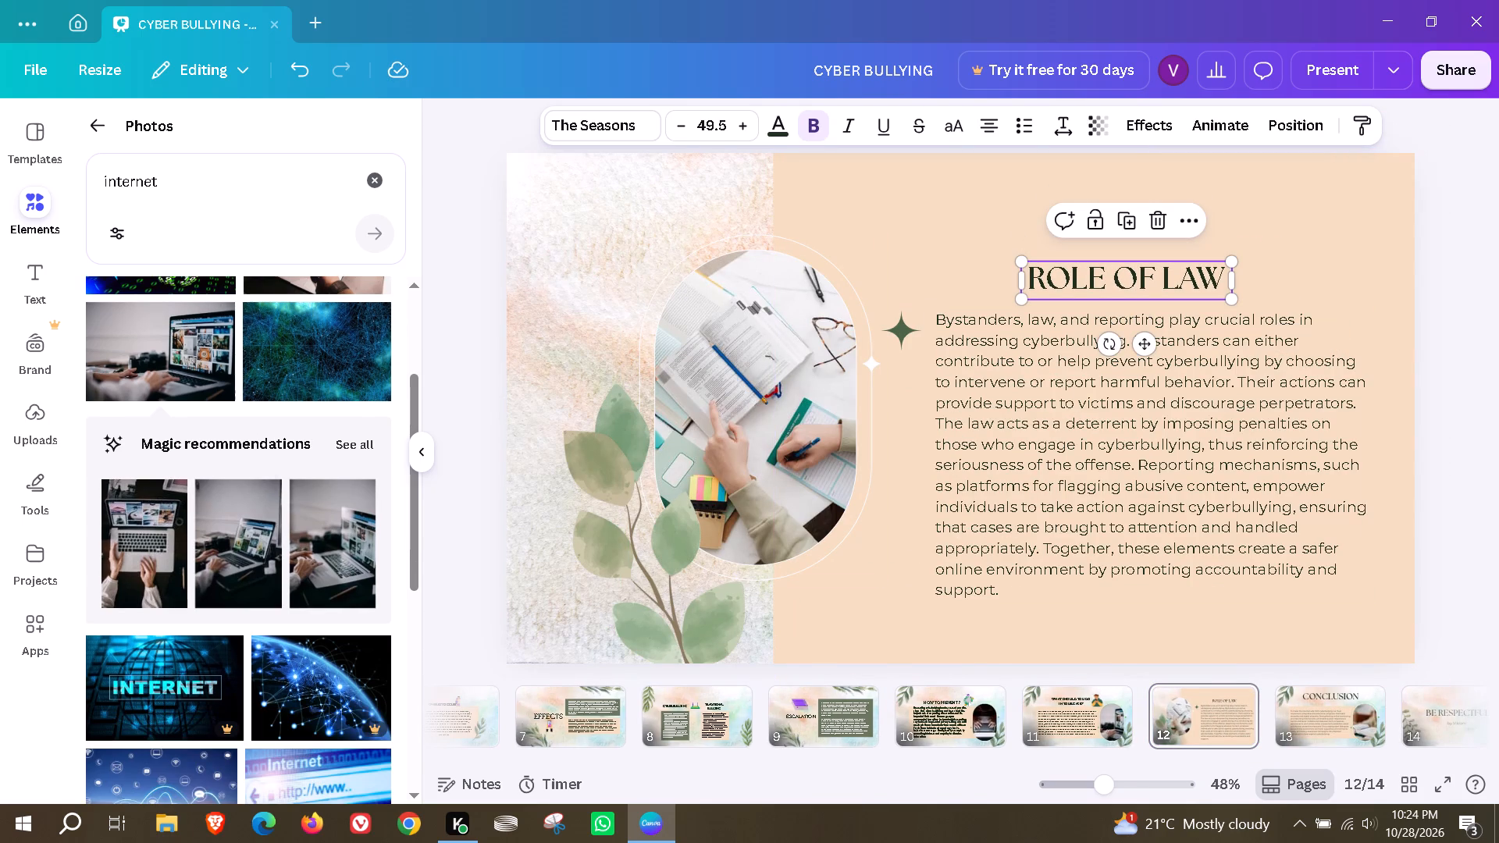
{"action": "left_click_drag", "start_coordinate": [191, 171], "coordinate": [84, 178]}
{"action": "type", "text": "cyber"}
{"action": "key", "text": "Return"}
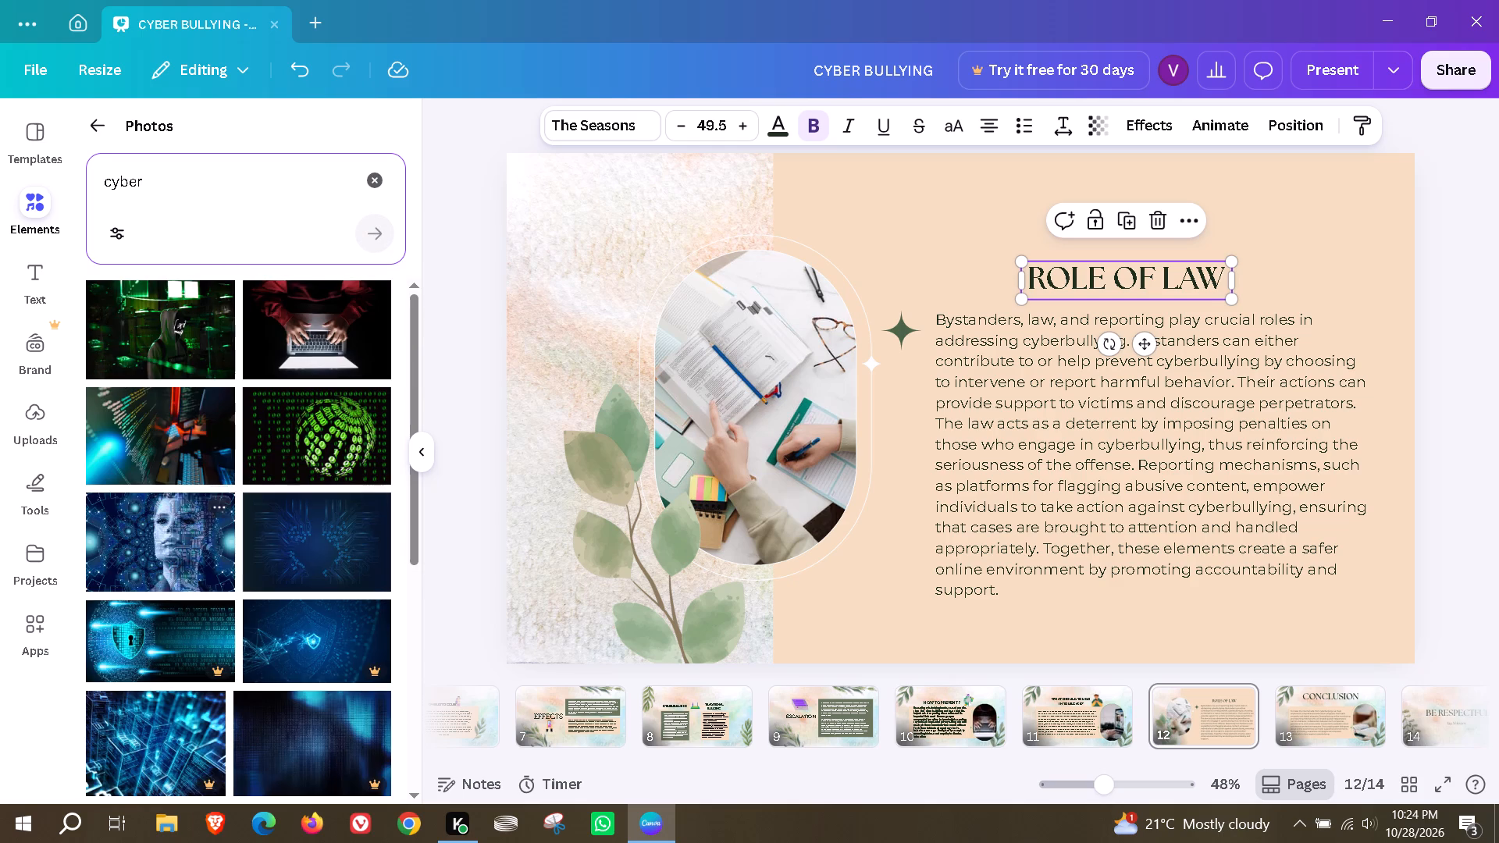
{"action": "left_click_drag", "start_coordinate": [192, 556], "coordinate": [718, 397]}
{"action": "left_click", "coordinate": [909, 624]}
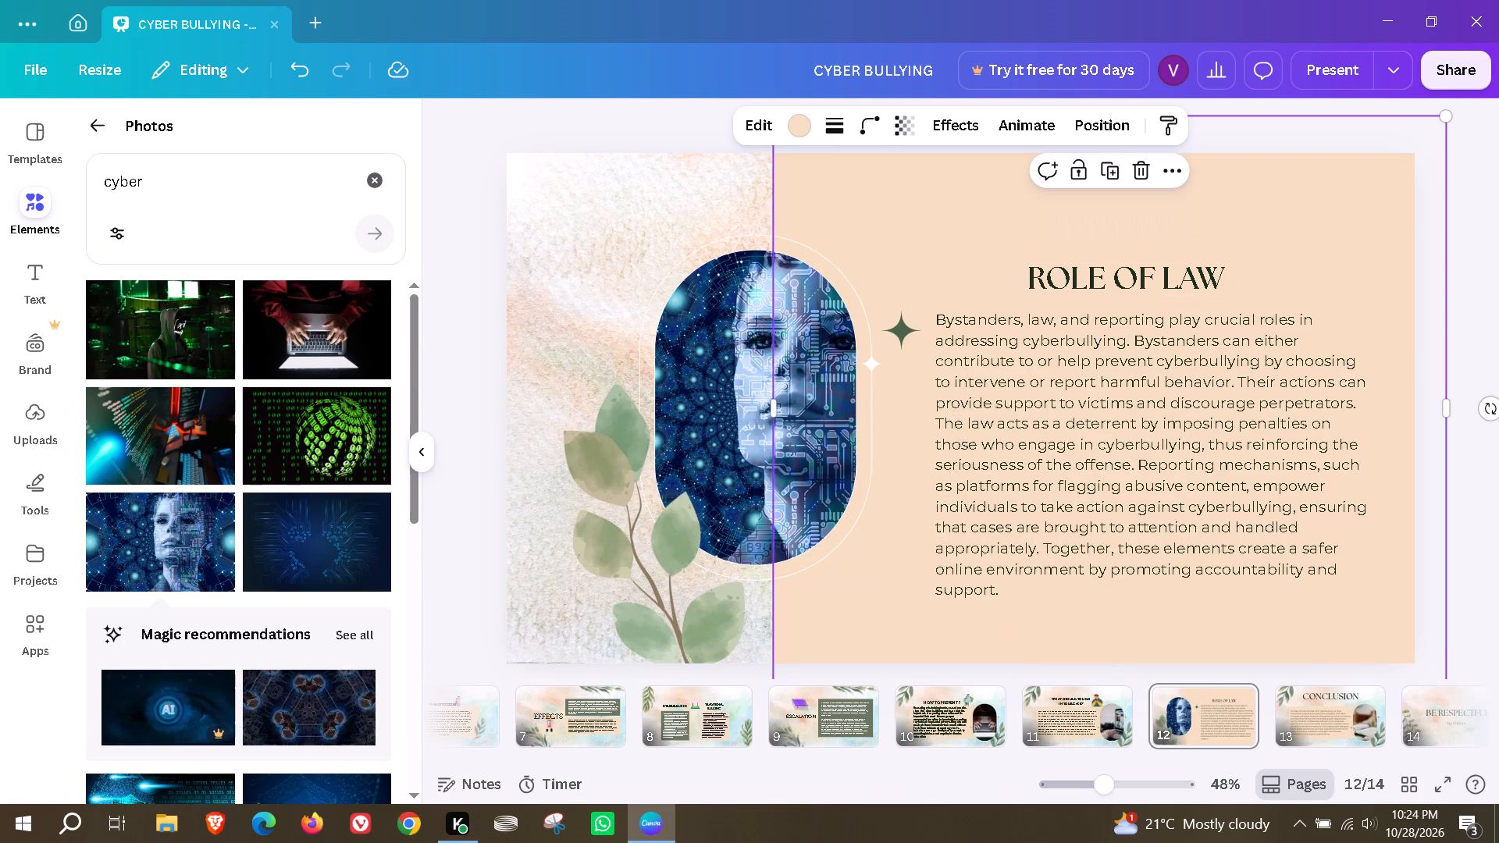
Search the animations for "cyber security", add the padlock shield on a pink globe to page 12, shrink it and centre it above the title.
{"action": "left_click", "coordinate": [88, 124]}
{"action": "left_click", "coordinate": [158, 720]}
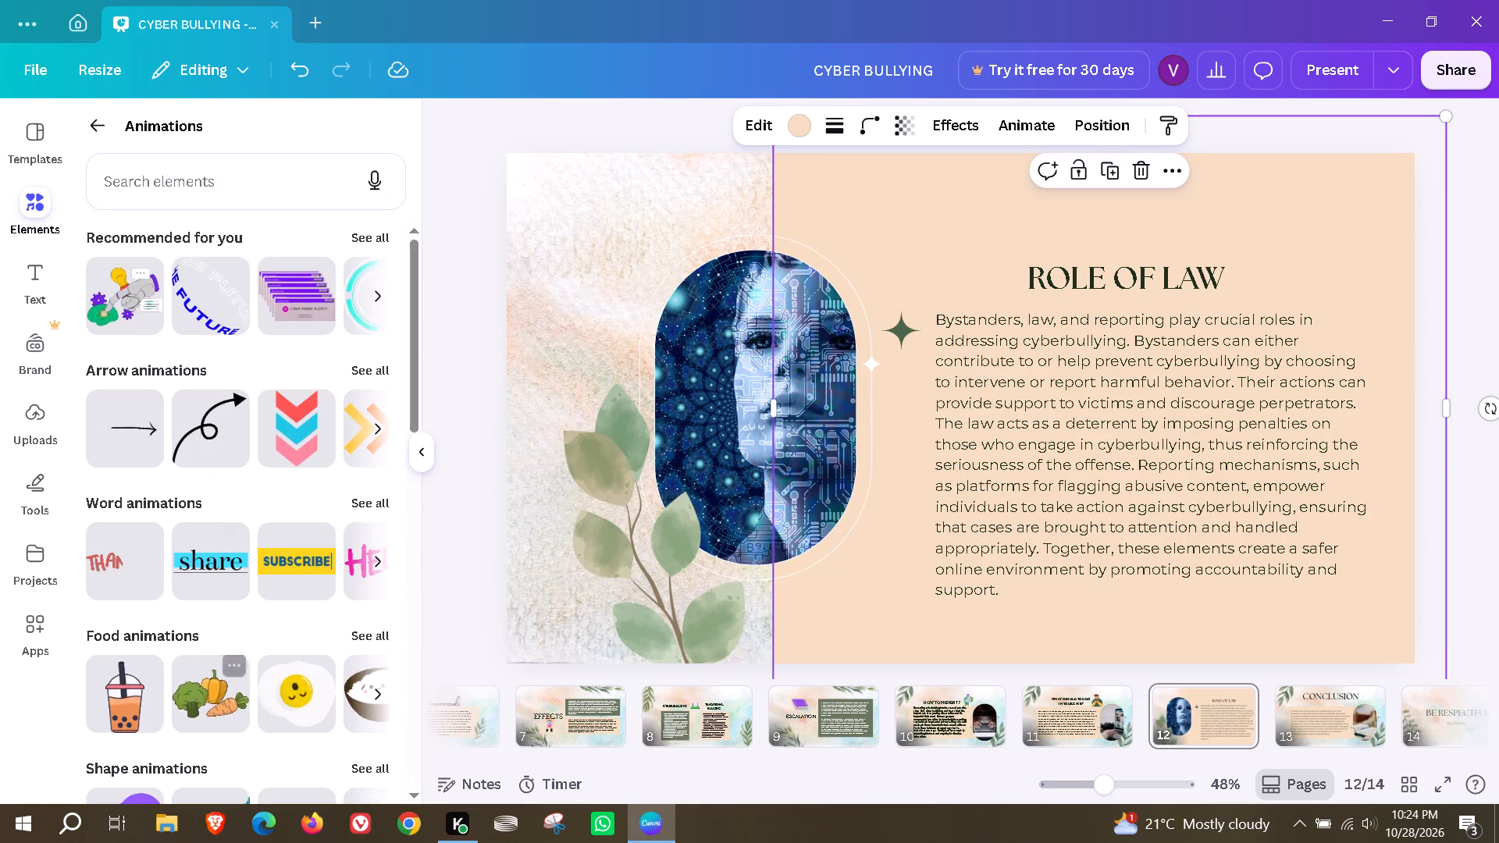
{"action": "left_click", "coordinate": [219, 187]}
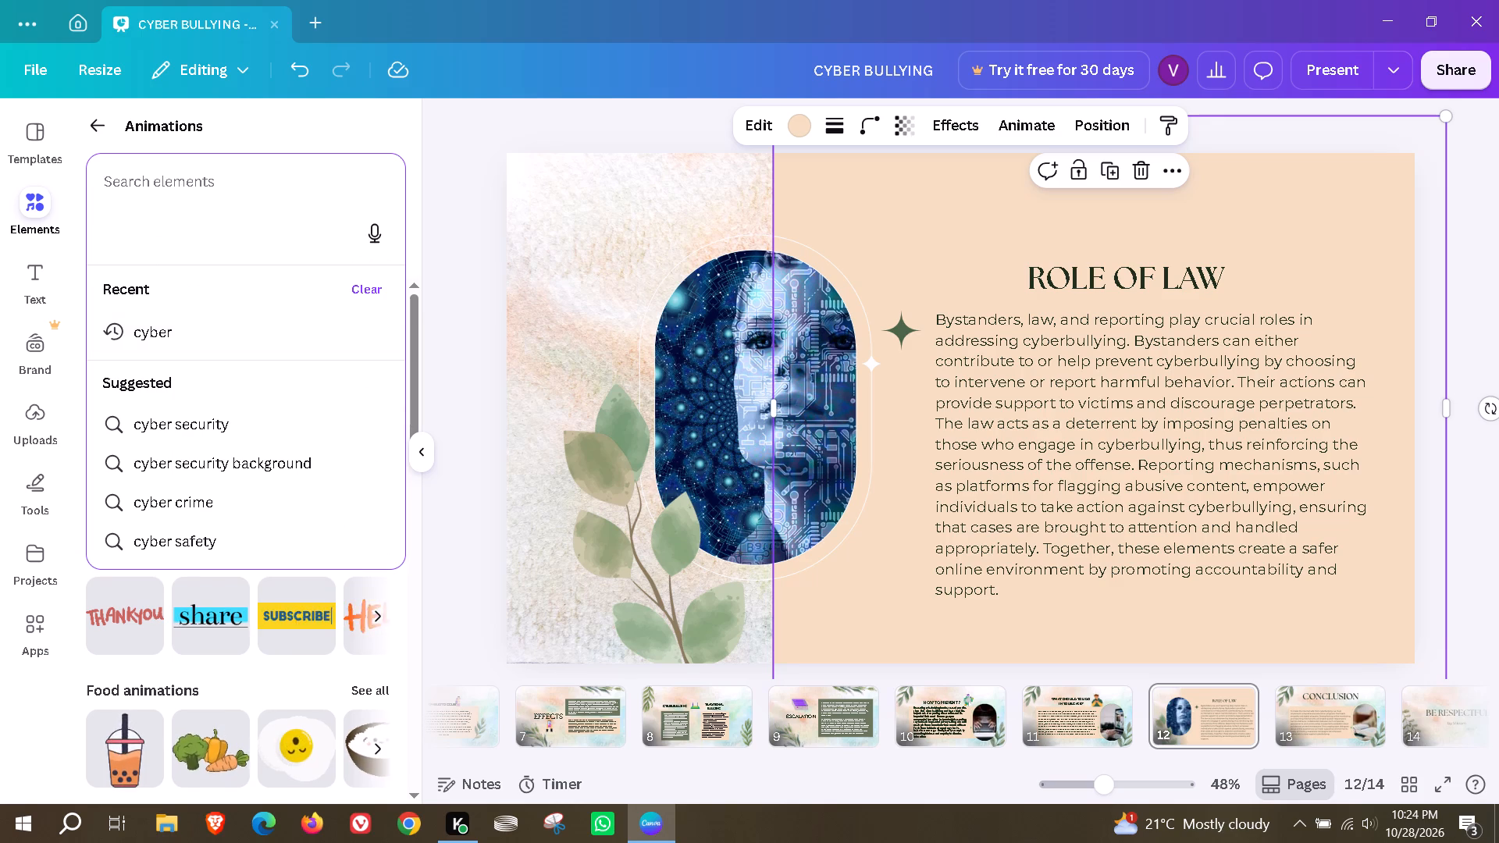
{"action": "left_click", "coordinate": [172, 429]}
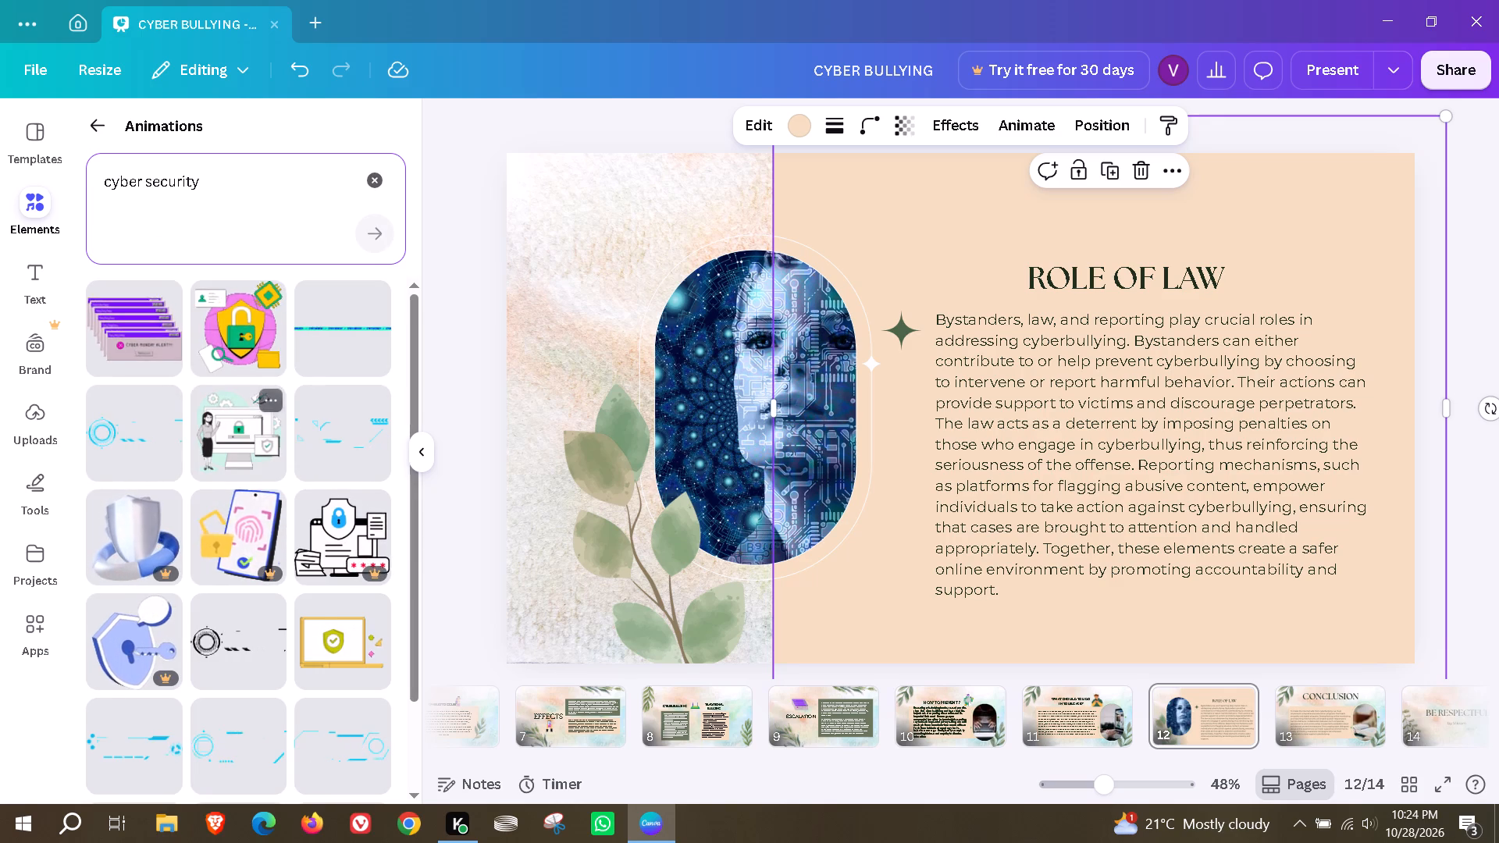
{"action": "left_click_drag", "start_coordinate": [251, 322], "coordinate": [903, 254]}
{"action": "left_click_drag", "start_coordinate": [1209, 212], "coordinate": [1209, 220]}
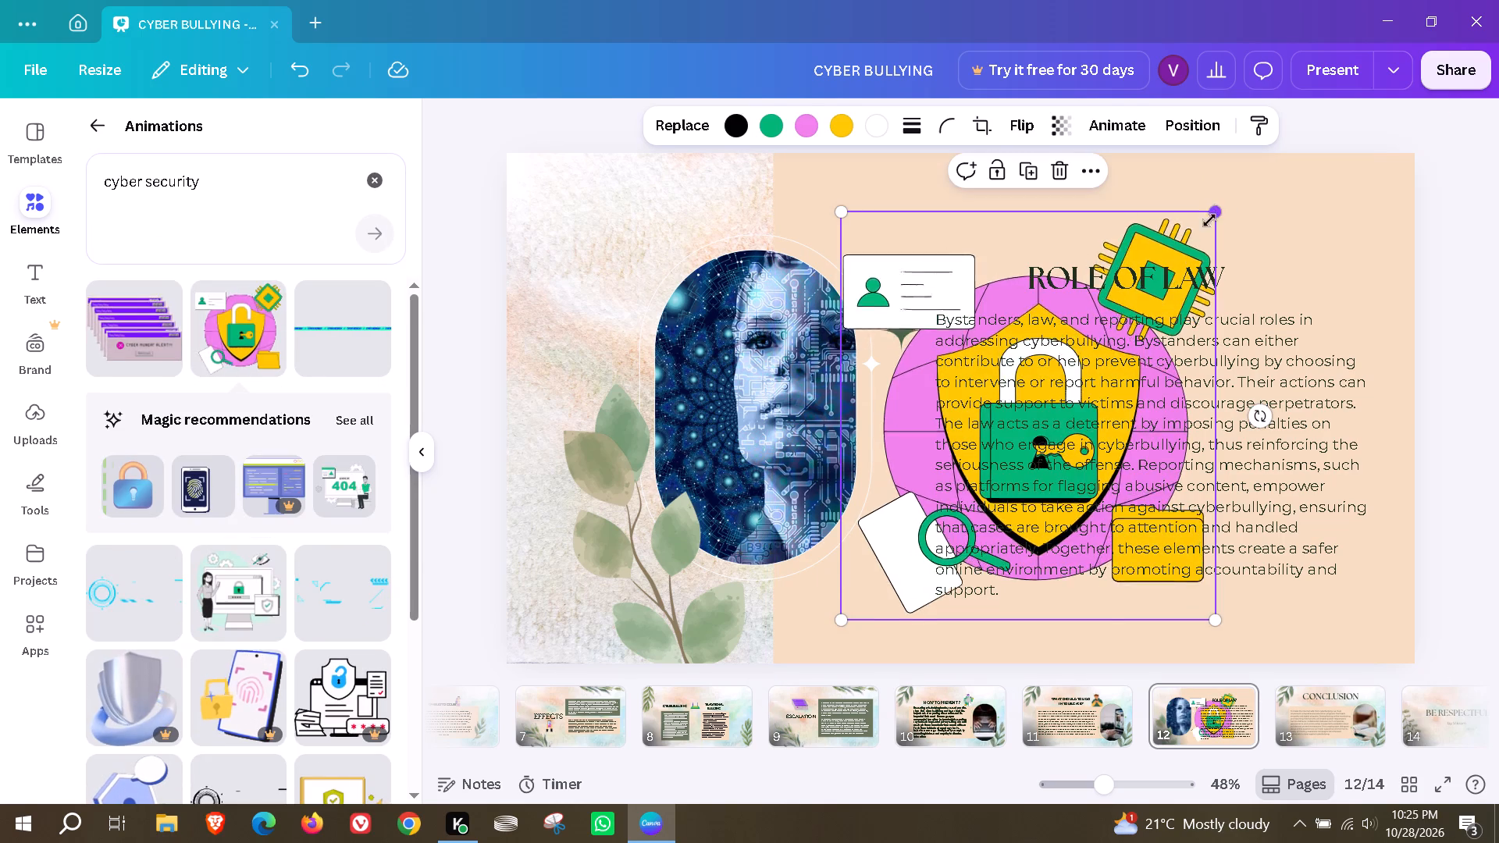
{"action": "left_click_drag", "start_coordinate": [1209, 220], "coordinate": [957, 580]}
{"action": "left_click_drag", "start_coordinate": [872, 583], "coordinate": [1308, 257]}
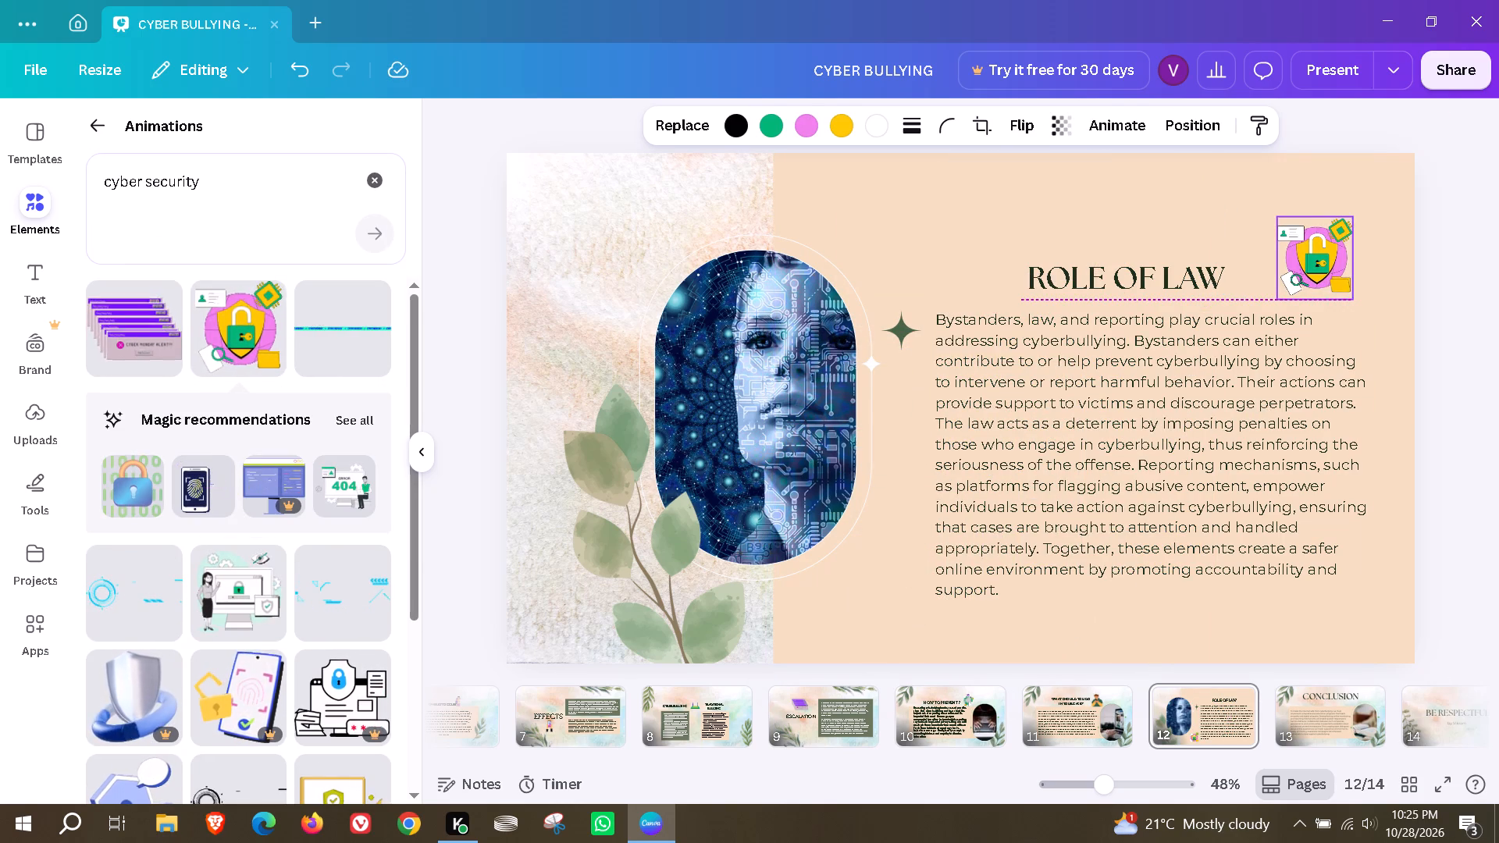
{"action": "left_click_drag", "start_coordinate": [1308, 257], "coordinate": [1121, 218]}
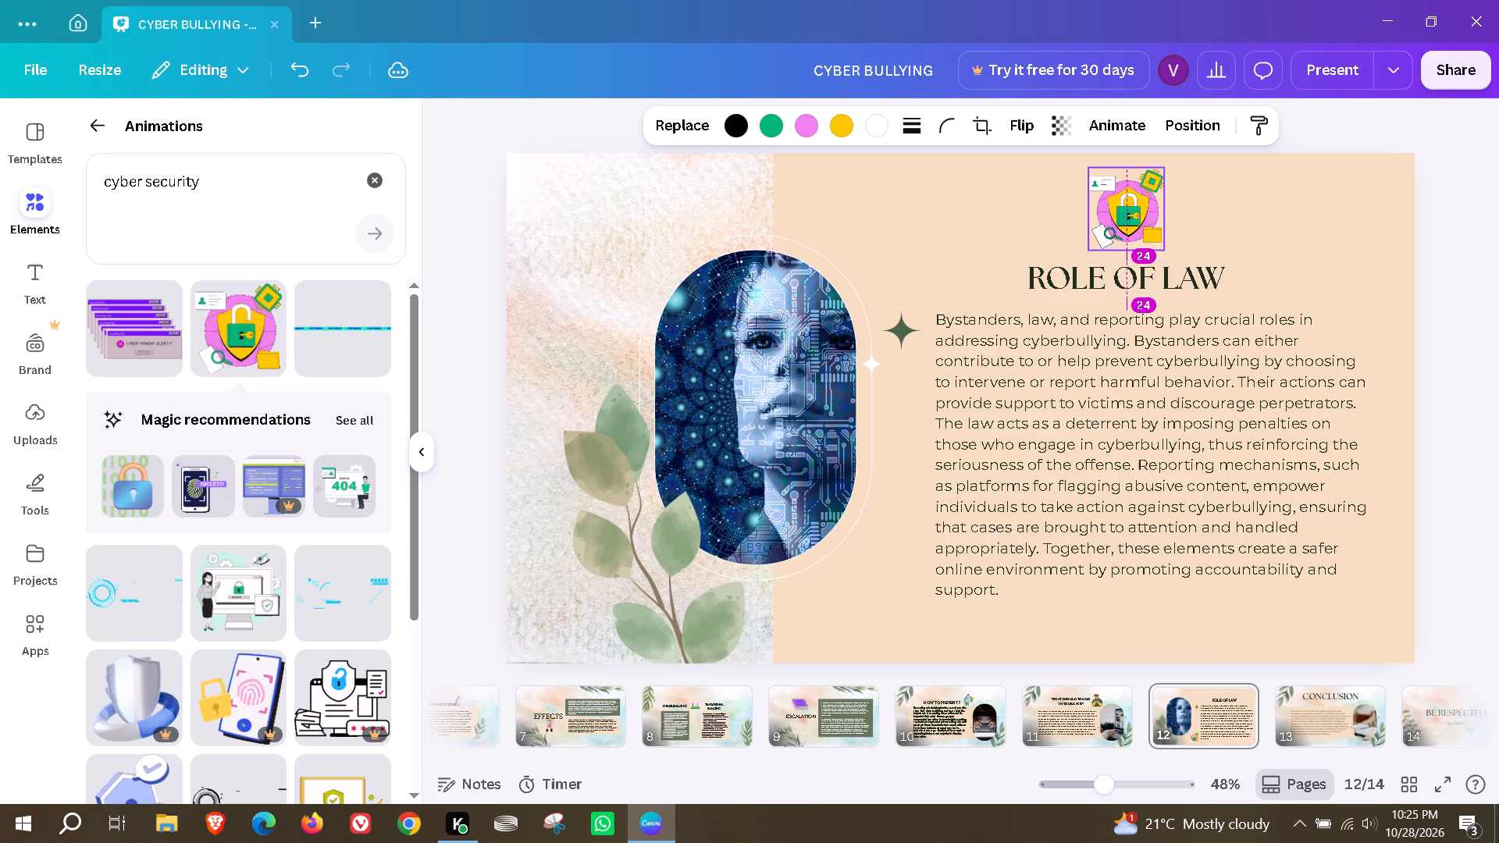
{"action": "left_click_drag", "start_coordinate": [1121, 218], "coordinate": [1119, 218]}
{"action": "left_click", "coordinate": [1319, 251]}
Shift page 12's body text, title, green star and shield animation slightly down so they form an evenly spaced group.
{"action": "left_click_drag", "start_coordinate": [1179, 537], "coordinate": [1180, 556]}
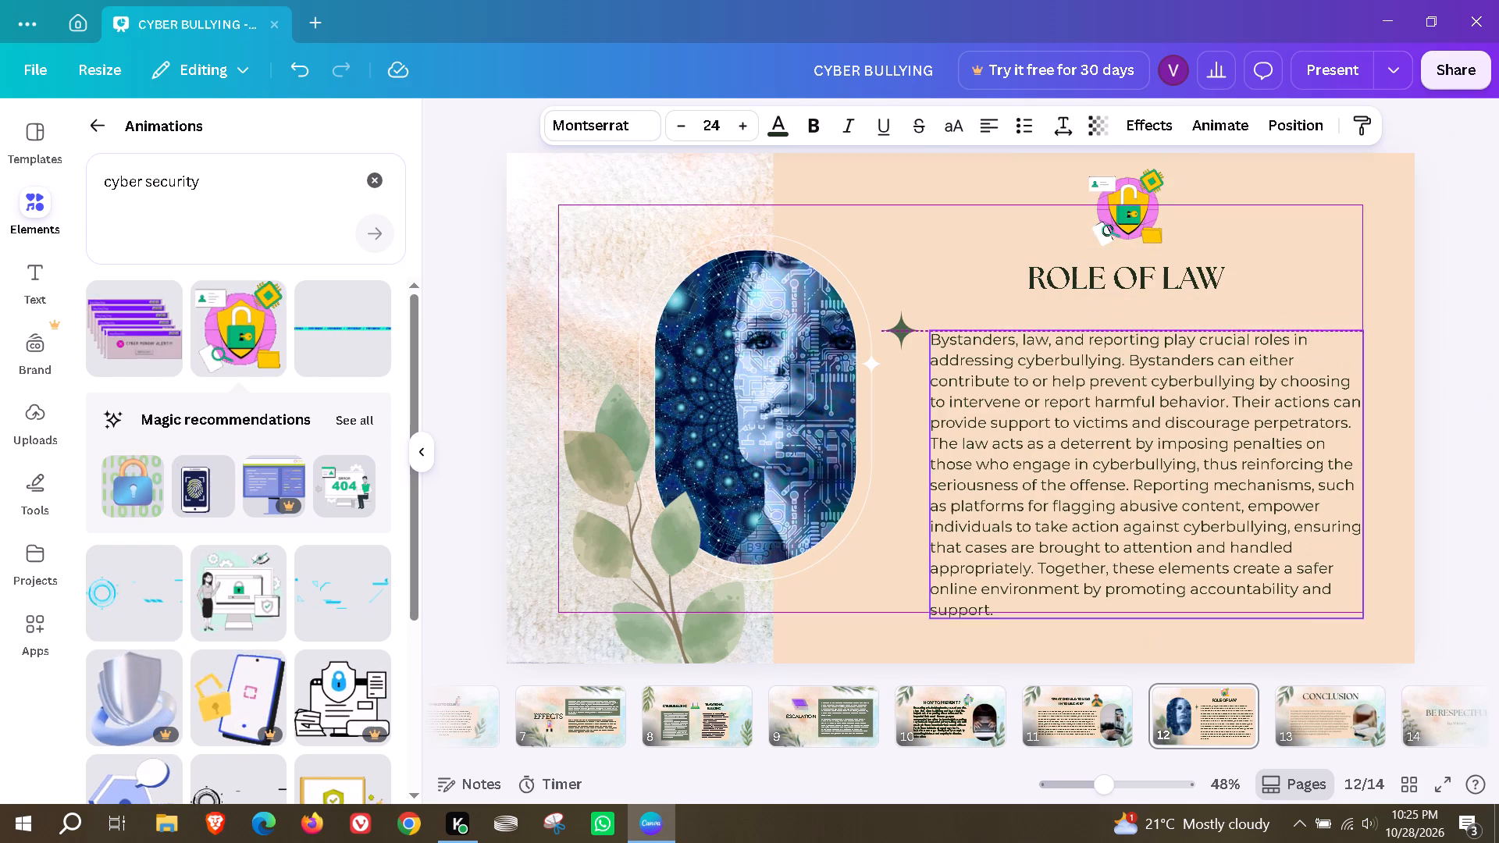
{"action": "left_click_drag", "start_coordinate": [1180, 556], "coordinate": [1180, 567]}
{"action": "left_click_drag", "start_coordinate": [1212, 265], "coordinate": [1215, 279]}
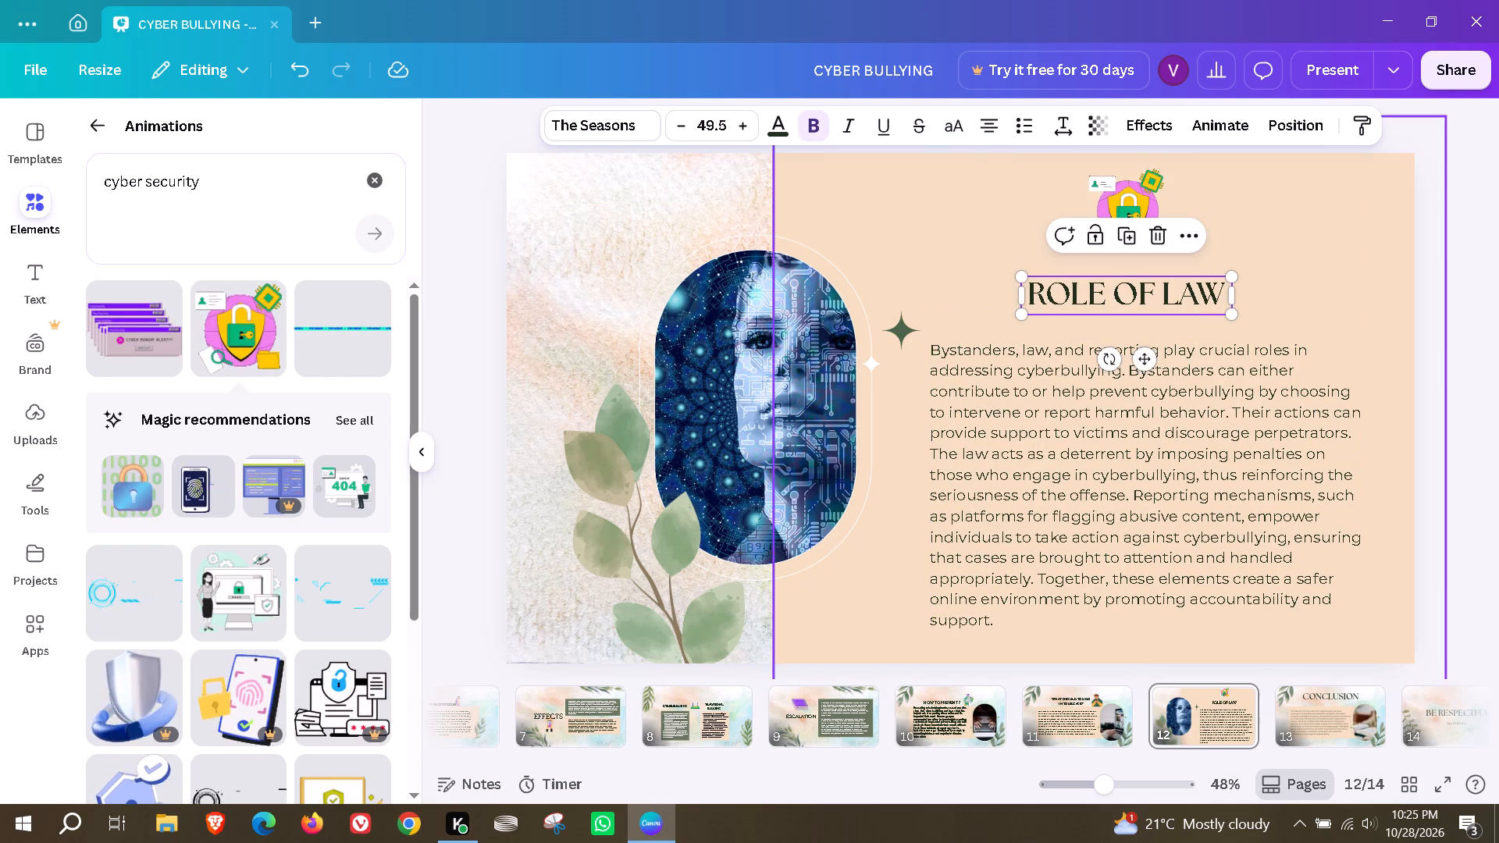
{"action": "left_click_drag", "start_coordinate": [910, 326], "coordinate": [903, 365]}
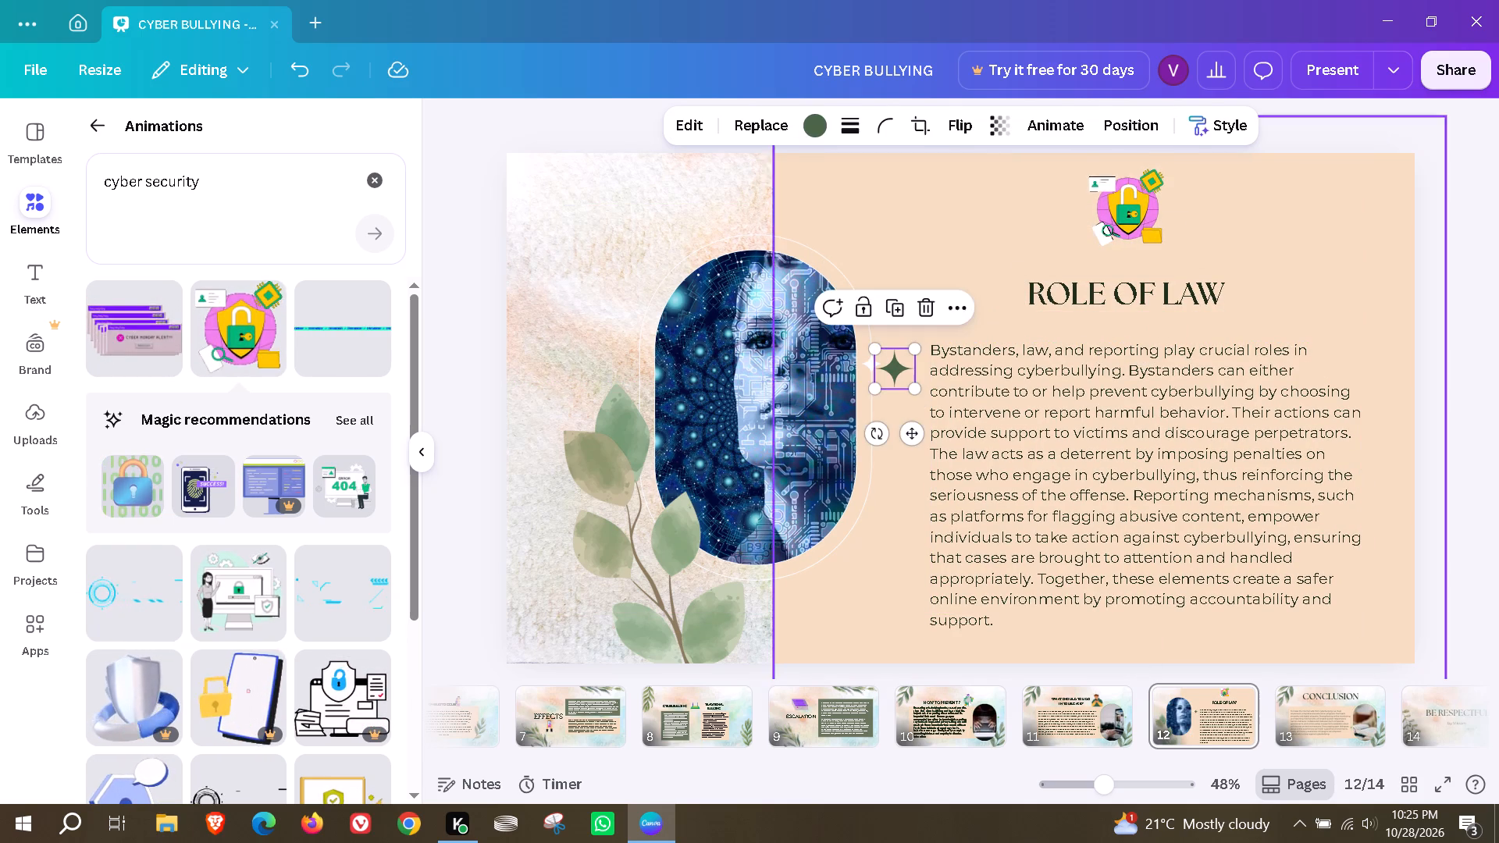
{"action": "left_click_drag", "start_coordinate": [1122, 215], "coordinate": [1118, 230]}
{"action": "left_click_drag", "start_coordinate": [1216, 293], "coordinate": [1216, 312]}
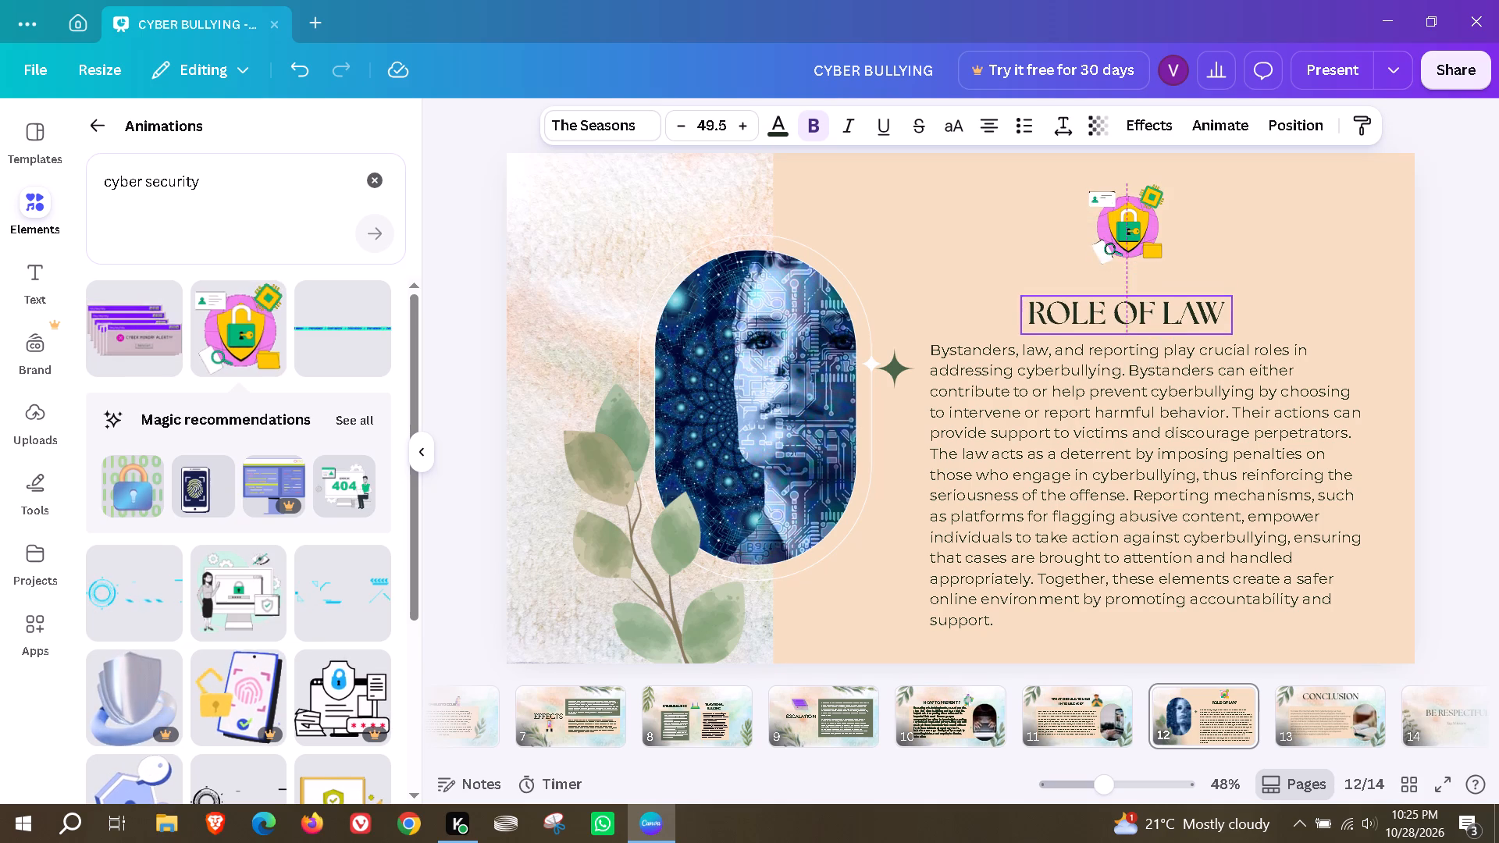
{"action": "left_click_drag", "start_coordinate": [1216, 312], "coordinate": [1212, 304]}
{"action": "left_click", "coordinate": [1248, 214]}
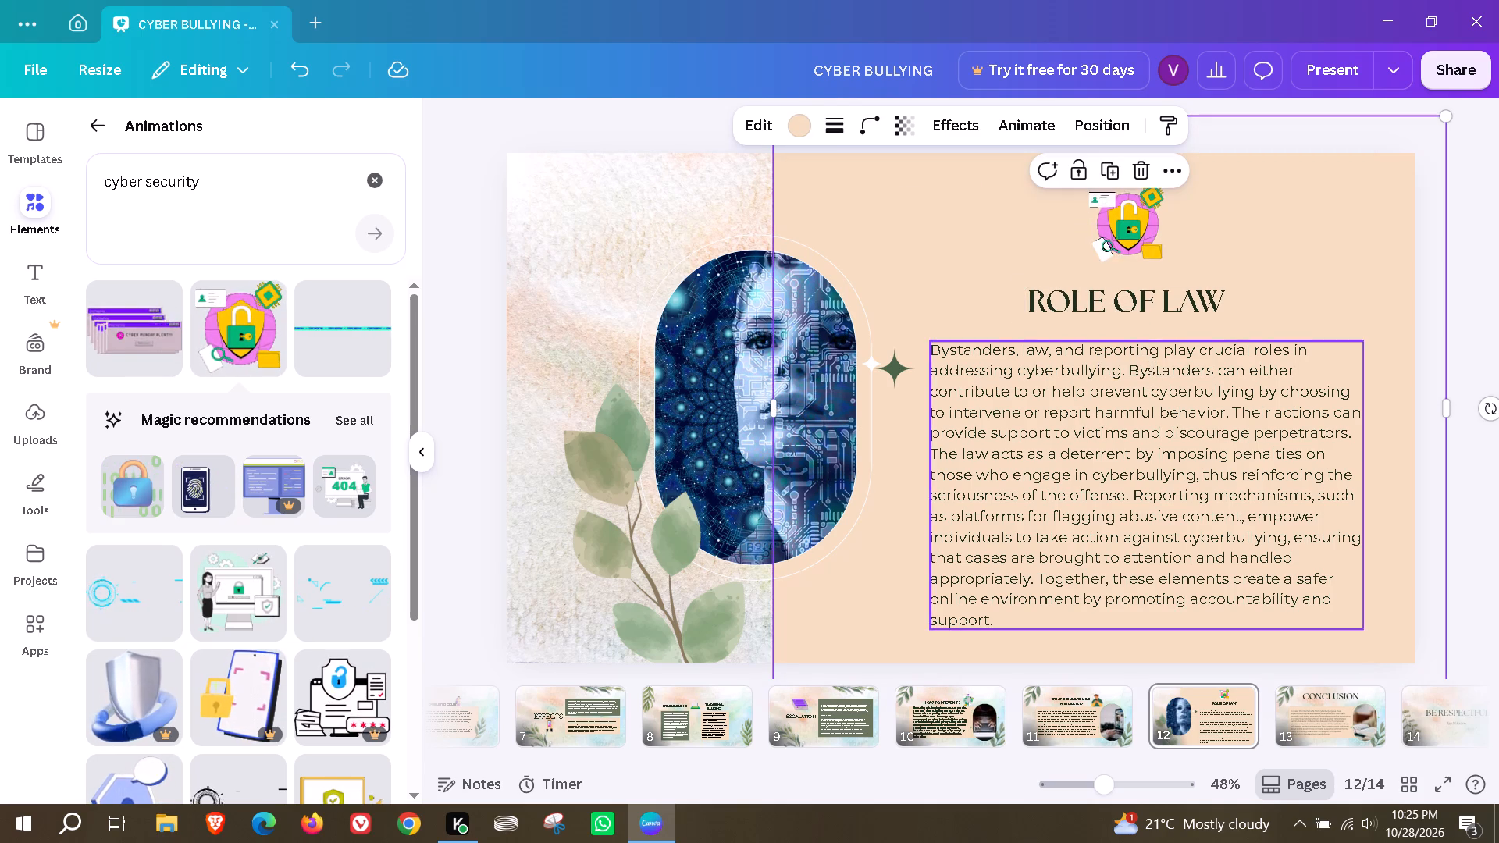
Shrink page 13's "CONCLUSION" title to size 53 and place it just above the text box.
{"action": "left_click", "coordinate": [1315, 713]}
{"action": "left_click", "coordinate": [1054, 268]}
{"action": "left_click_drag", "start_coordinate": [1194, 291], "coordinate": [939, 265]}
{"action": "left_click_drag", "start_coordinate": [883, 226], "coordinate": [970, 293]}
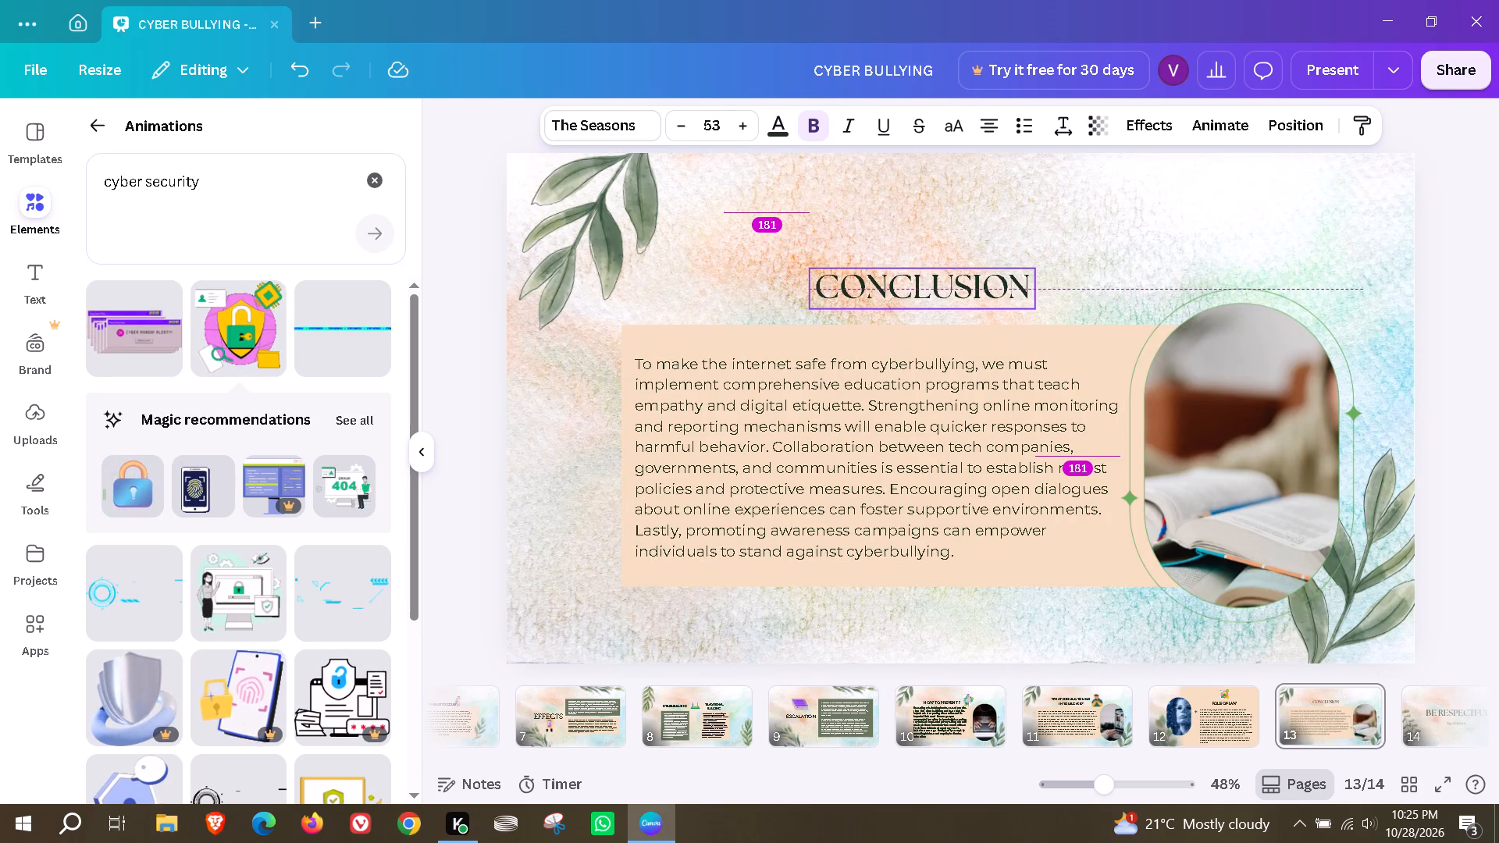
{"action": "left_click_drag", "start_coordinate": [970, 293], "coordinate": [969, 293]}
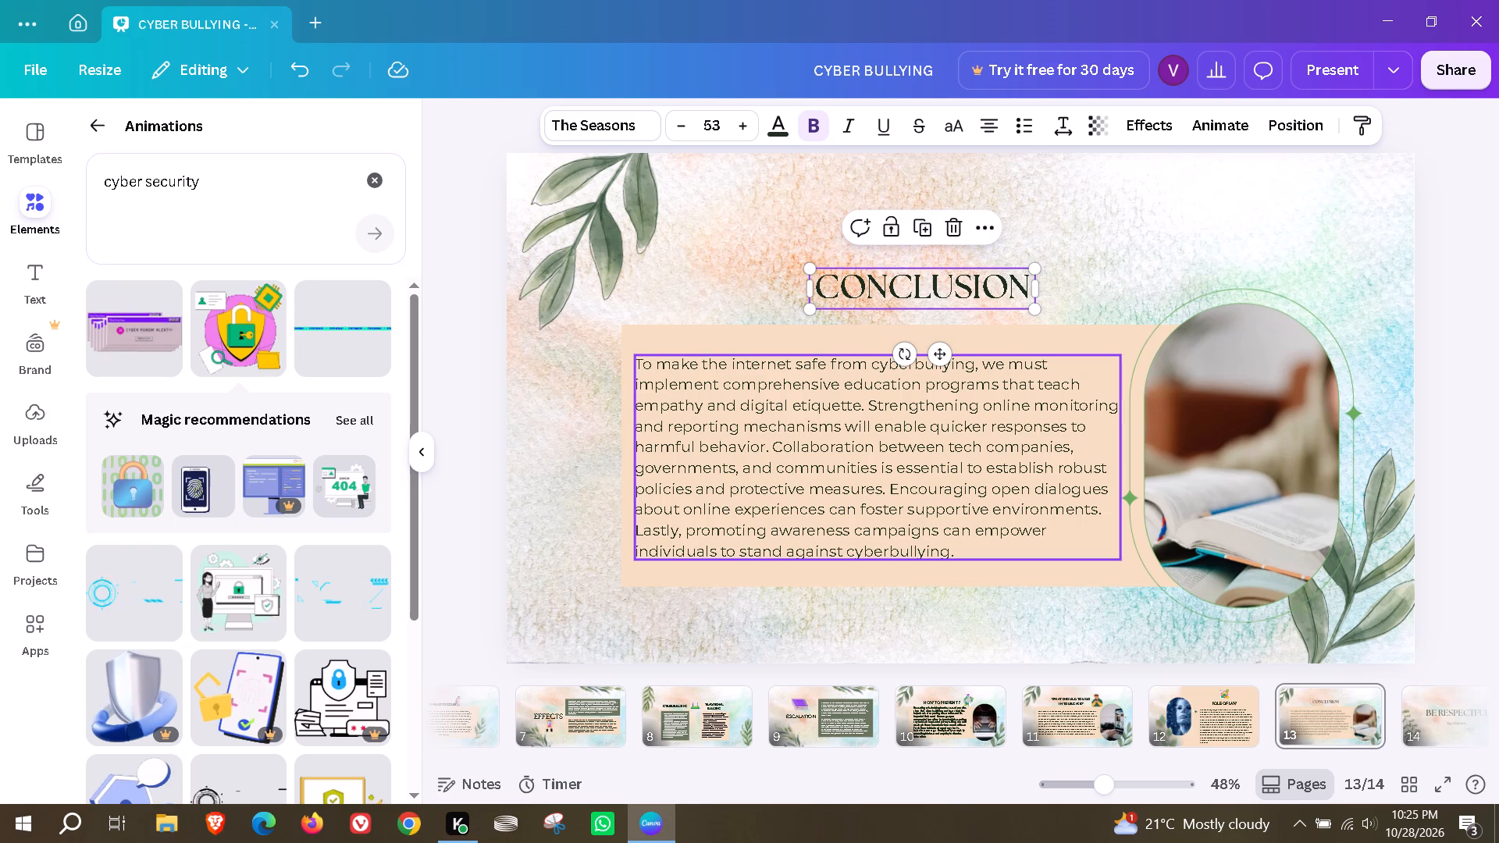
Search the photos for "cyber security" and replace page 13's framed photo with the blue padlock image.
{"action": "left_click", "coordinate": [95, 133]}
{"action": "left_click", "coordinate": [352, 523]}
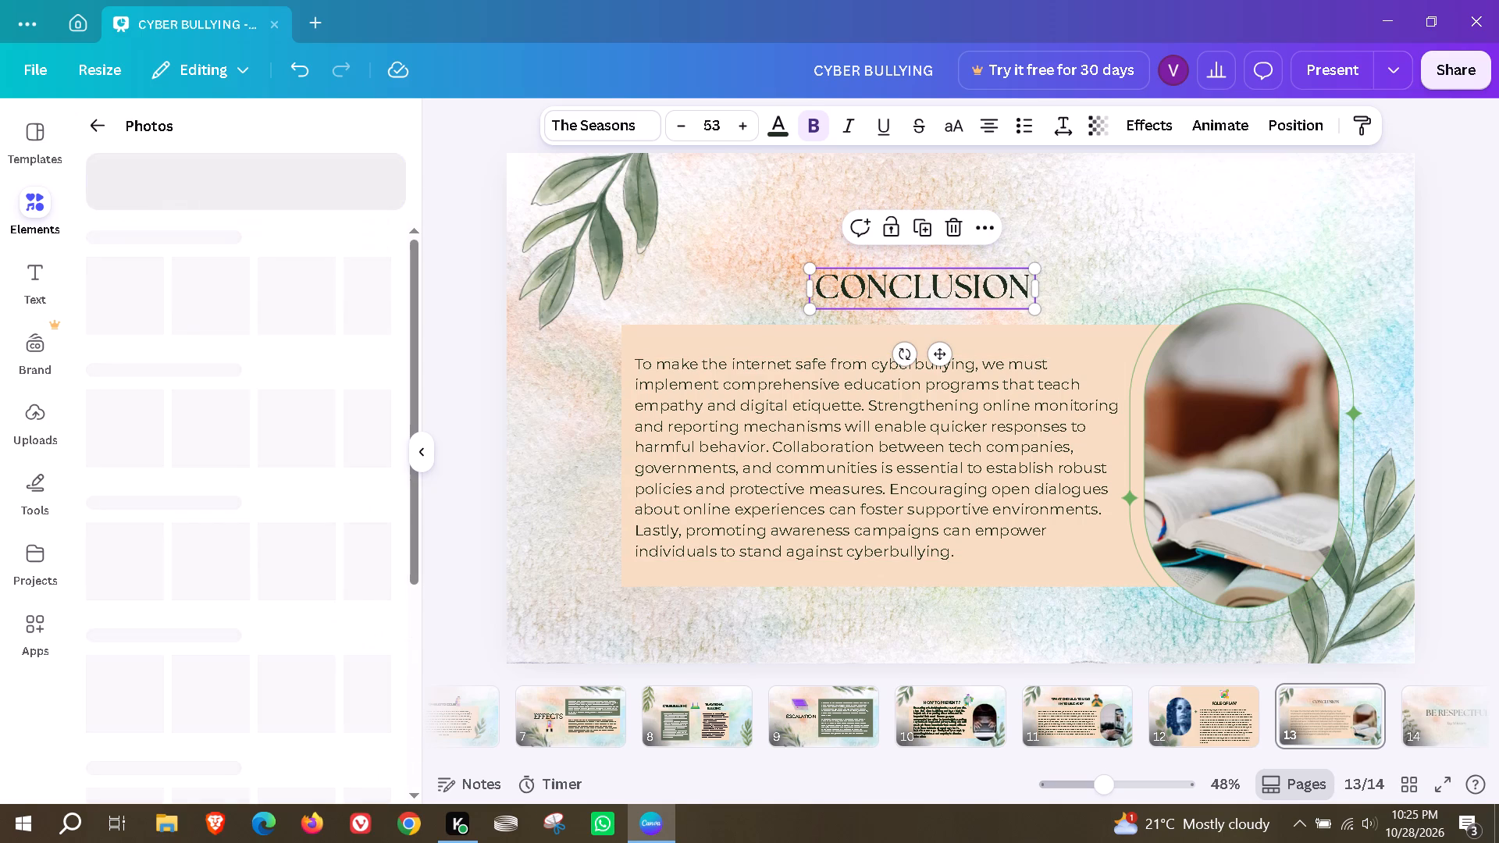
{"action": "triple_click", "coordinate": [169, 178]}
{"action": "double_click", "coordinate": [169, 178]}
{"action": "left_click", "coordinate": [192, 326]}
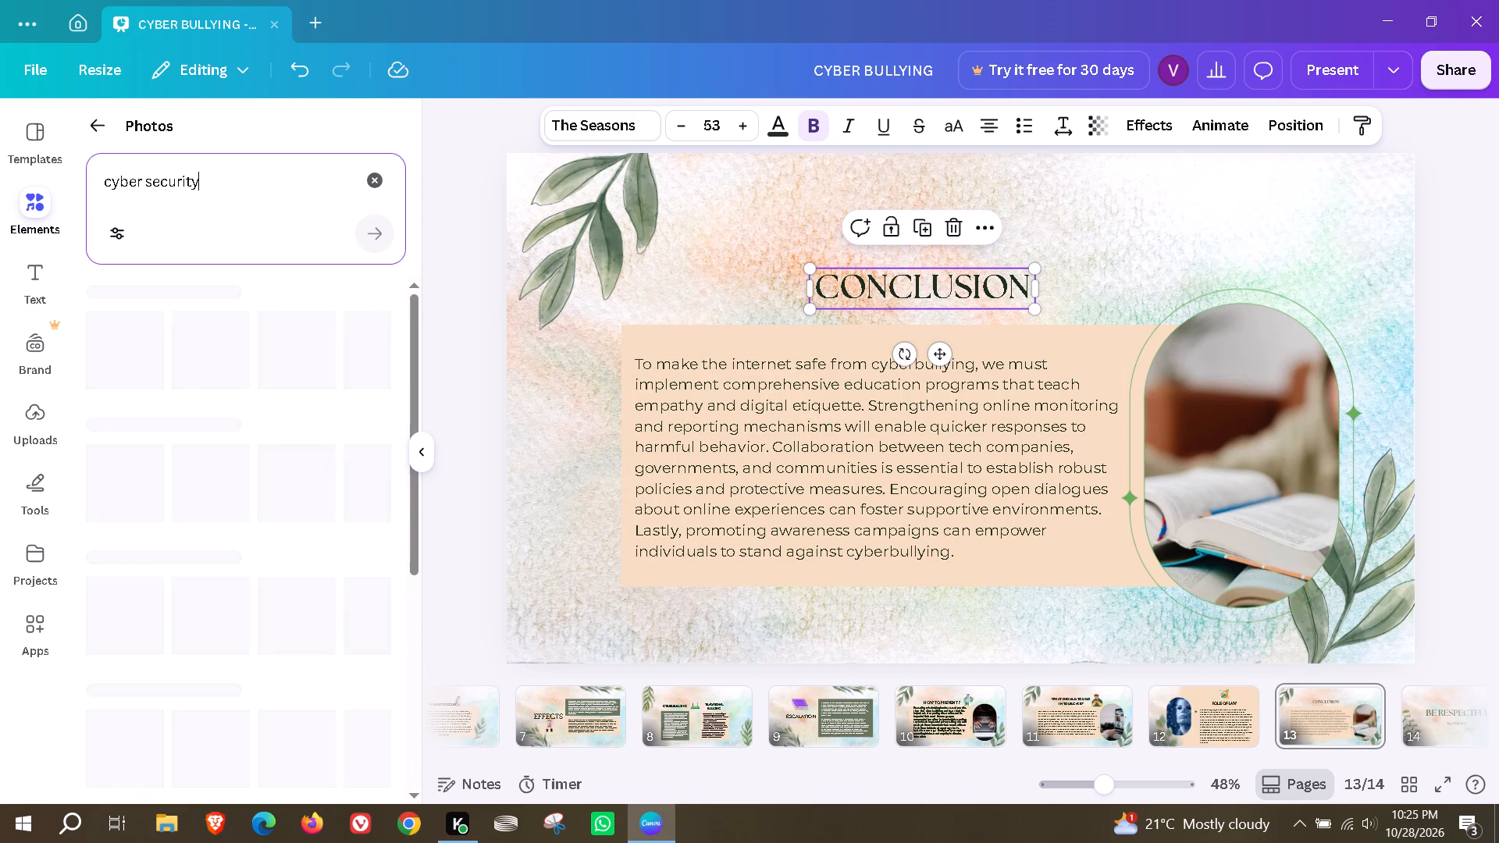
{"action": "left_click_drag", "start_coordinate": [161, 323], "coordinate": [1202, 396]}
{"action": "left_click", "coordinate": [1244, 222]}
Add the "cyber security" animation of a woman beside a locked computer screen to page 14, shrink it and centre it above the title.
{"action": "scroll", "coordinate": [1326, 720], "scroll_direction": "down", "scroll_amount": 3}
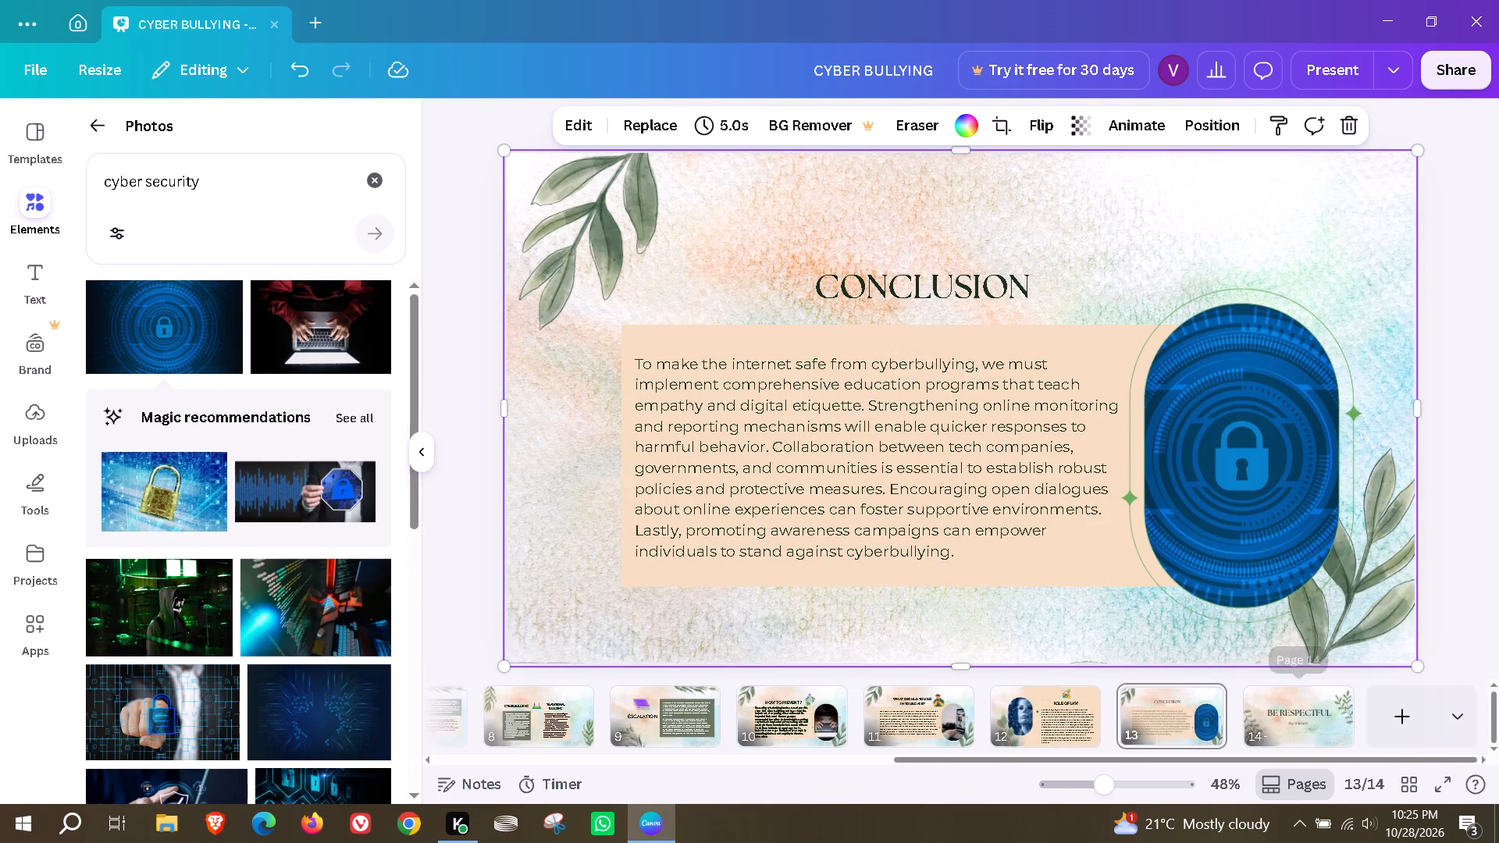
{"action": "left_click", "coordinate": [1273, 726]}
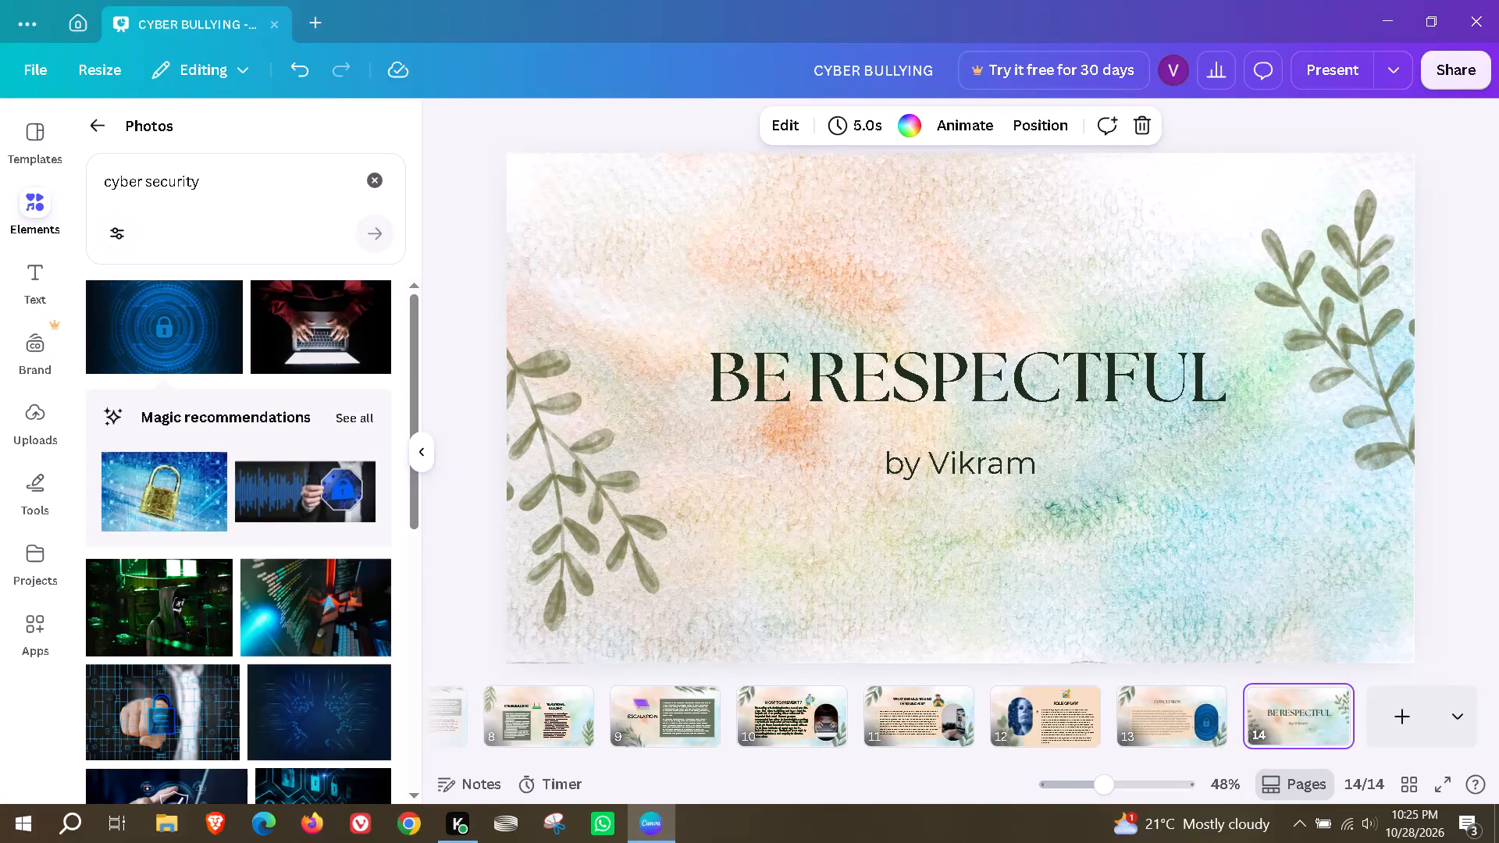
{"action": "left_click", "coordinate": [106, 126]}
{"action": "left_click", "coordinate": [148, 731]}
{"action": "left_click", "coordinate": [215, 191]}
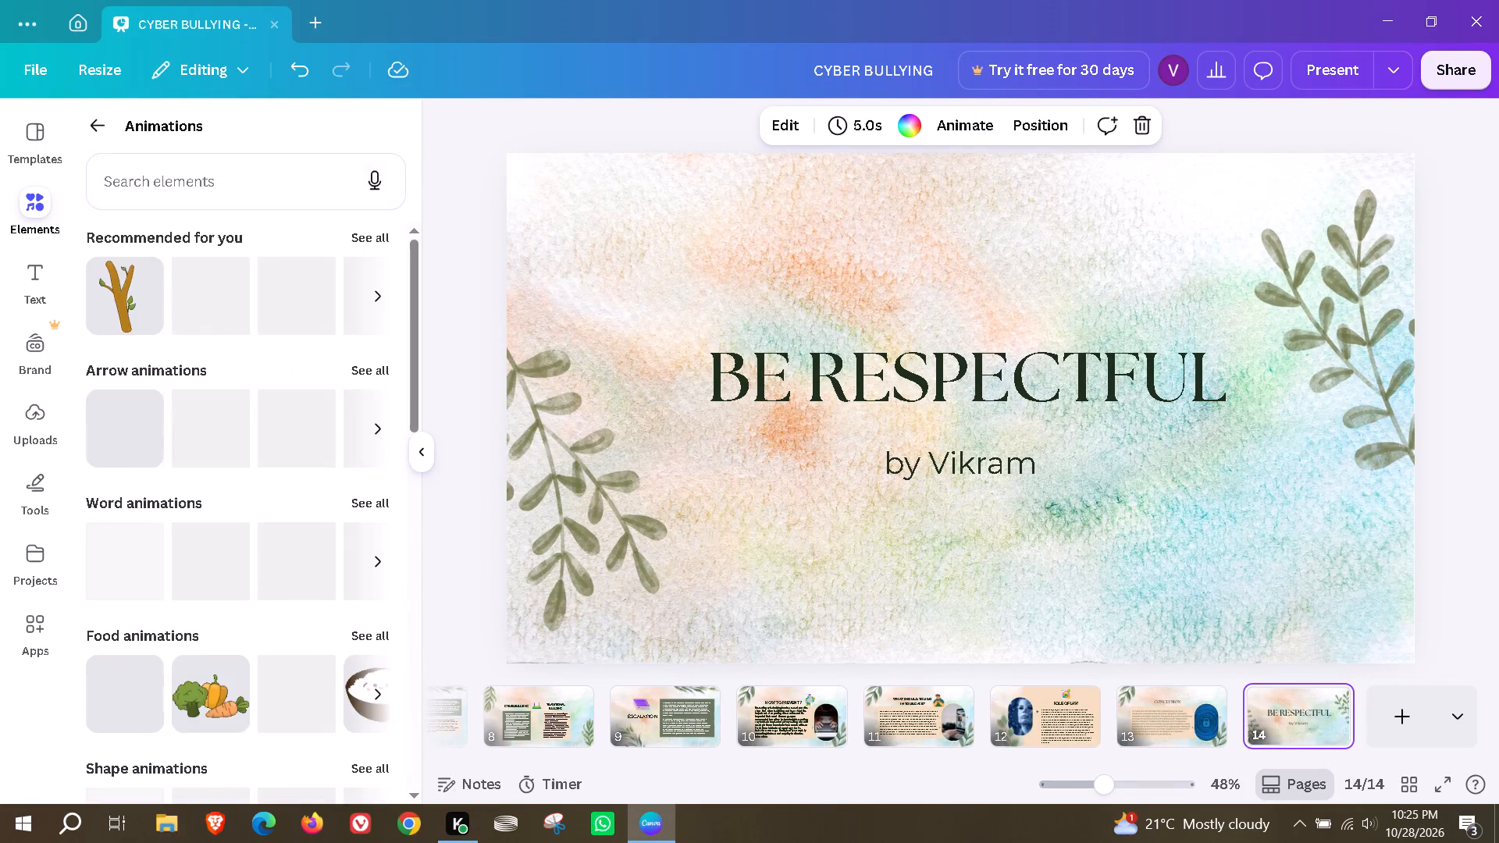
{"action": "left_click", "coordinate": [215, 191]}
{"action": "left_click", "coordinate": [180, 329]}
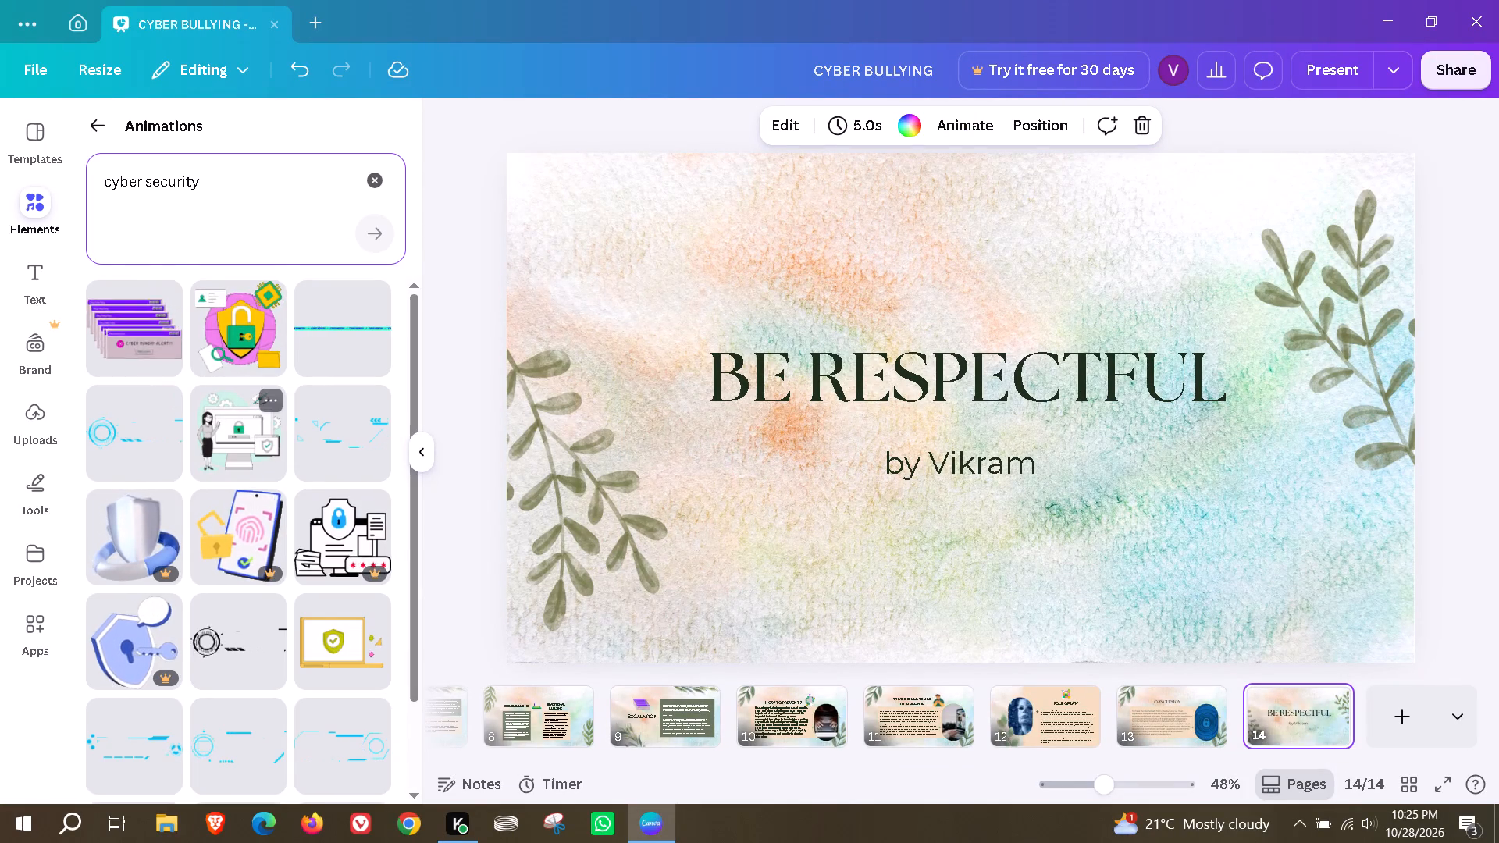
{"action": "left_click_drag", "start_coordinate": [249, 451], "coordinate": [835, 273]}
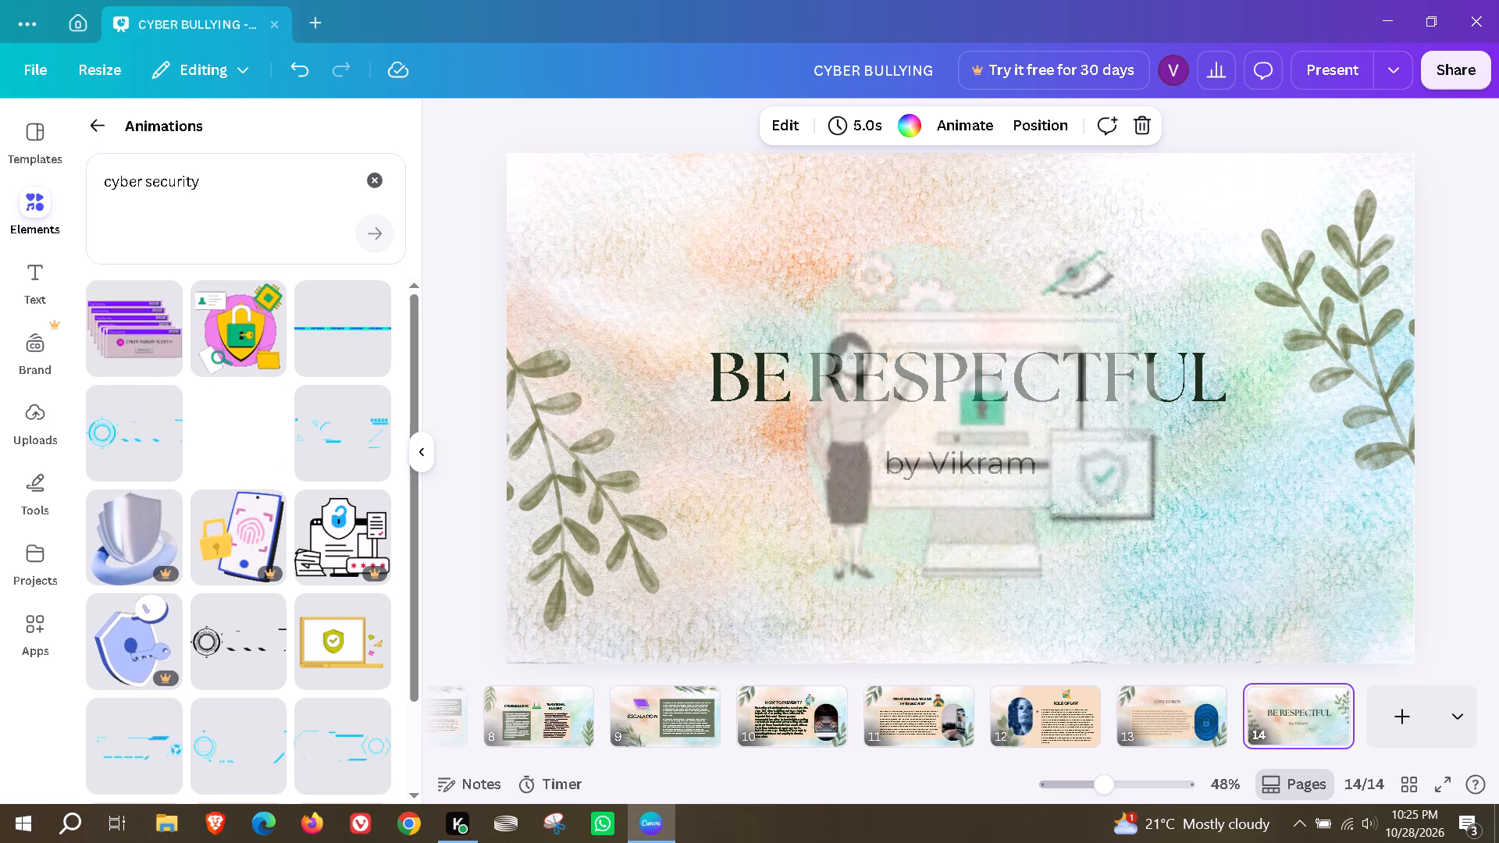
{"action": "left_click_drag", "start_coordinate": [835, 273], "coordinate": [835, 269]}
{"action": "left_click_drag", "start_coordinate": [1187, 201], "coordinate": [904, 538]}
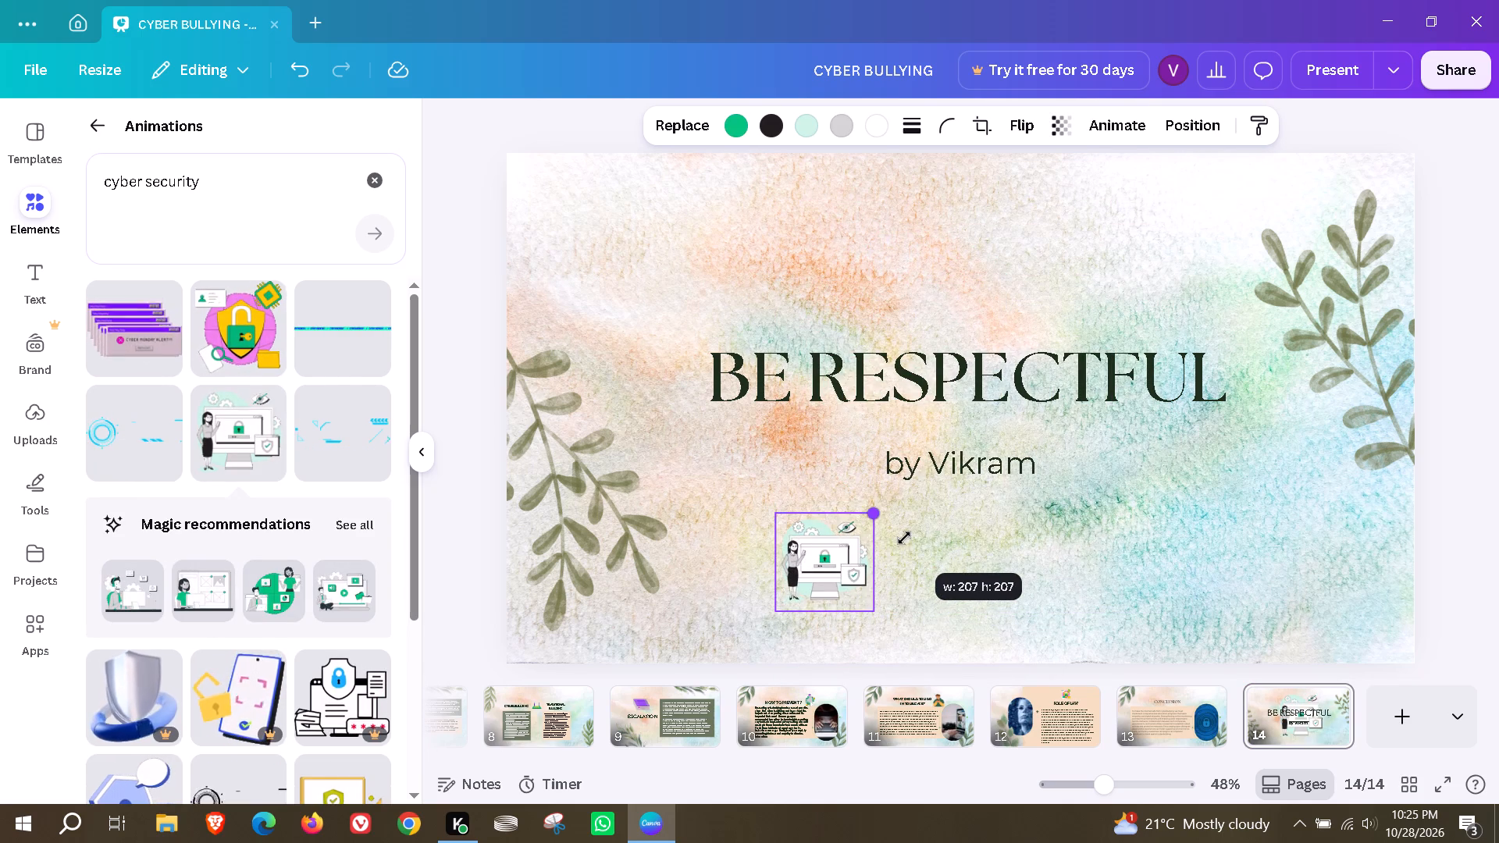
{"action": "left_click_drag", "start_coordinate": [904, 538], "coordinate": [949, 503]}
{"action": "left_click_drag", "start_coordinate": [840, 555], "coordinate": [961, 296]}
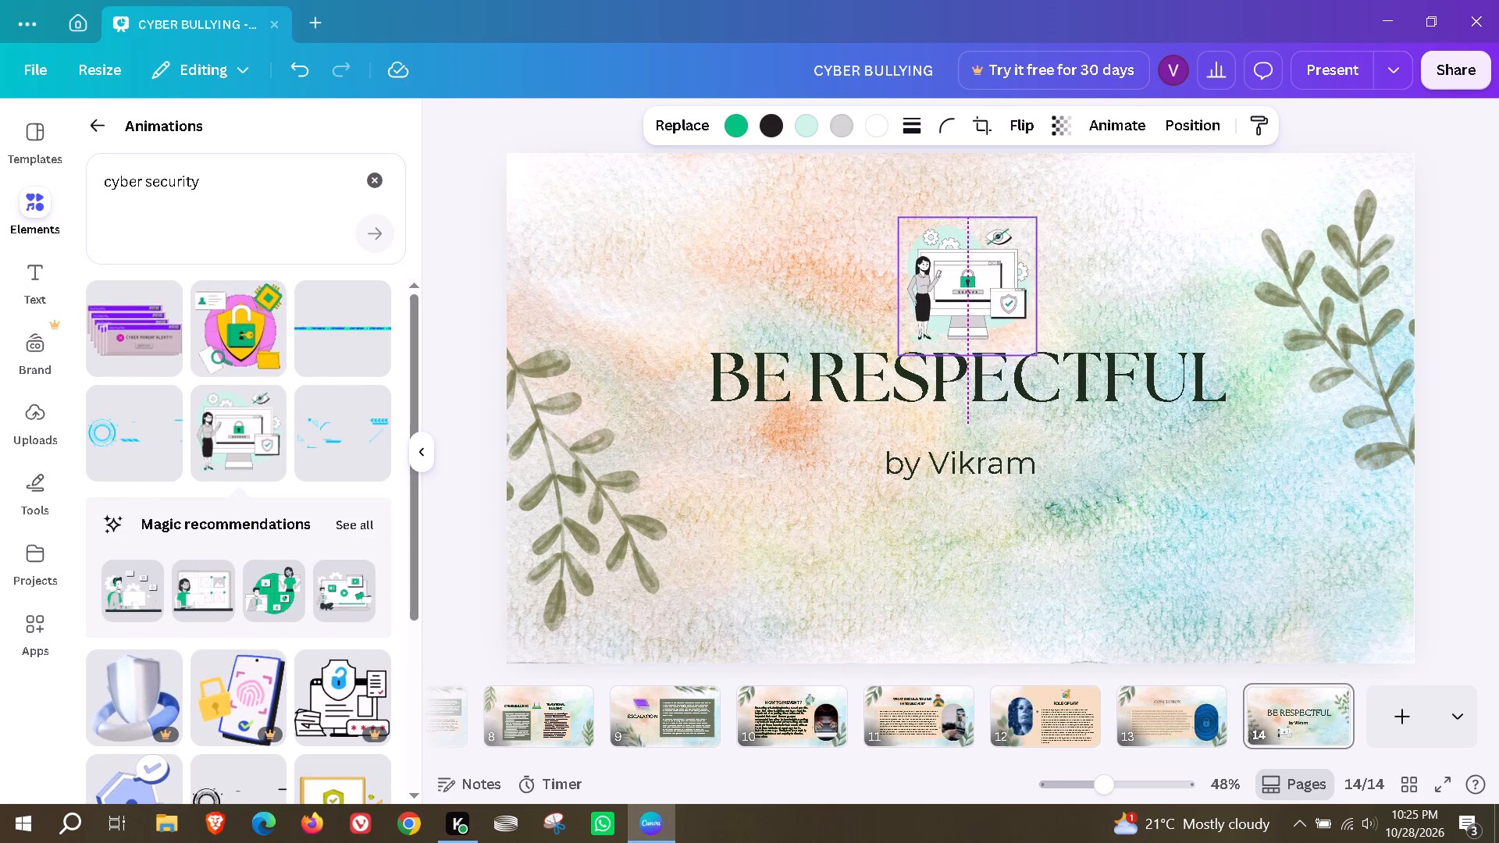
{"action": "left_click_drag", "start_coordinate": [961, 296], "coordinate": [960, 304]}
Move page 14's author line and title further down, keeping both centred below the animation.
{"action": "left_click_drag", "start_coordinate": [980, 466], "coordinate": [984, 557]}
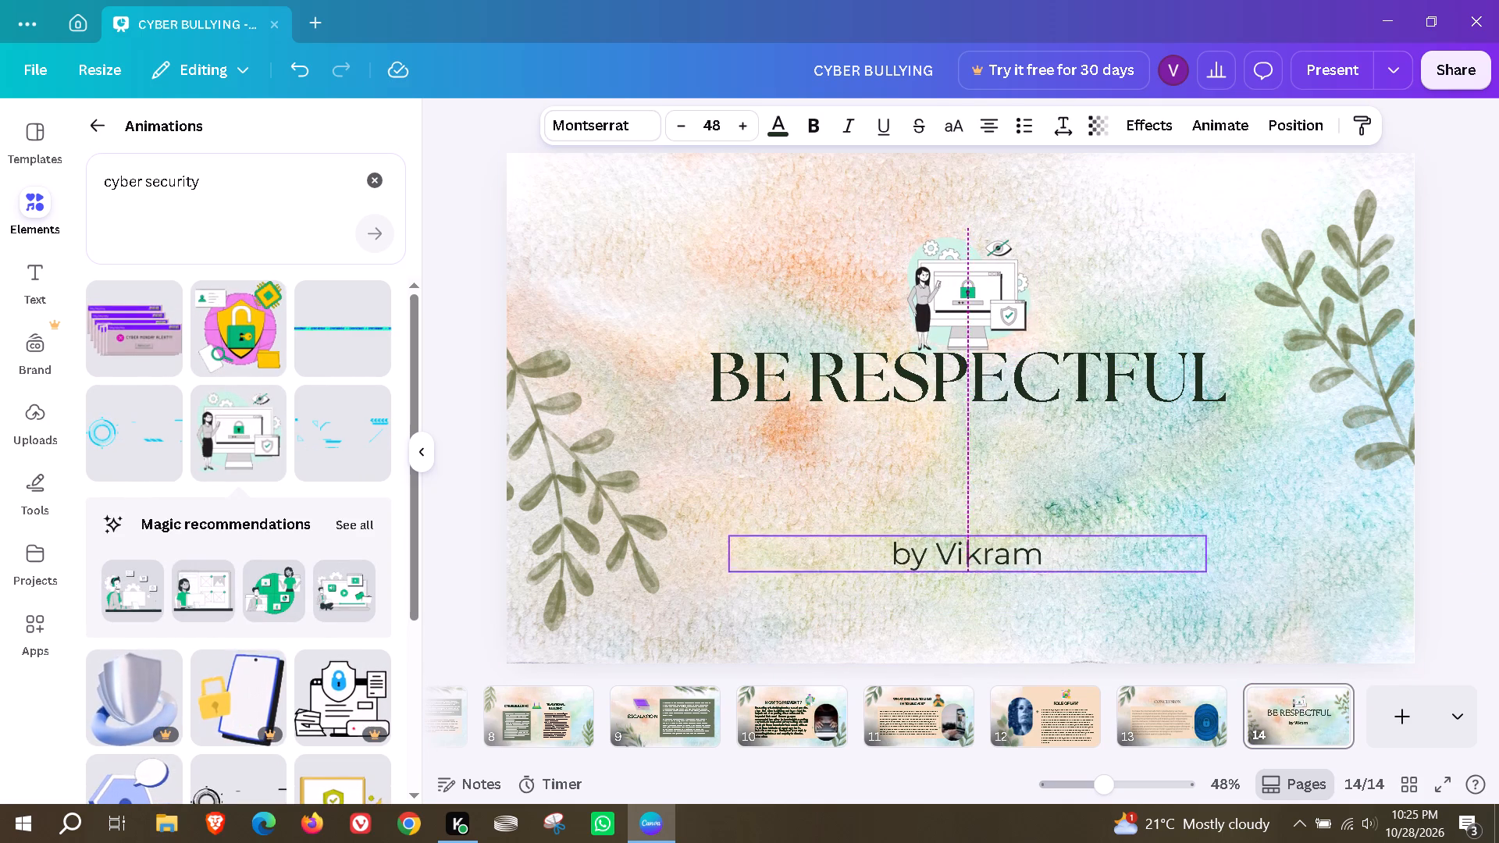
{"action": "left_click_drag", "start_coordinate": [984, 557], "coordinate": [977, 567]}
{"action": "left_click_drag", "start_coordinate": [1035, 390], "coordinate": [1045, 458]}
{"action": "left_click_drag", "start_coordinate": [1045, 458], "coordinate": [1031, 459]}
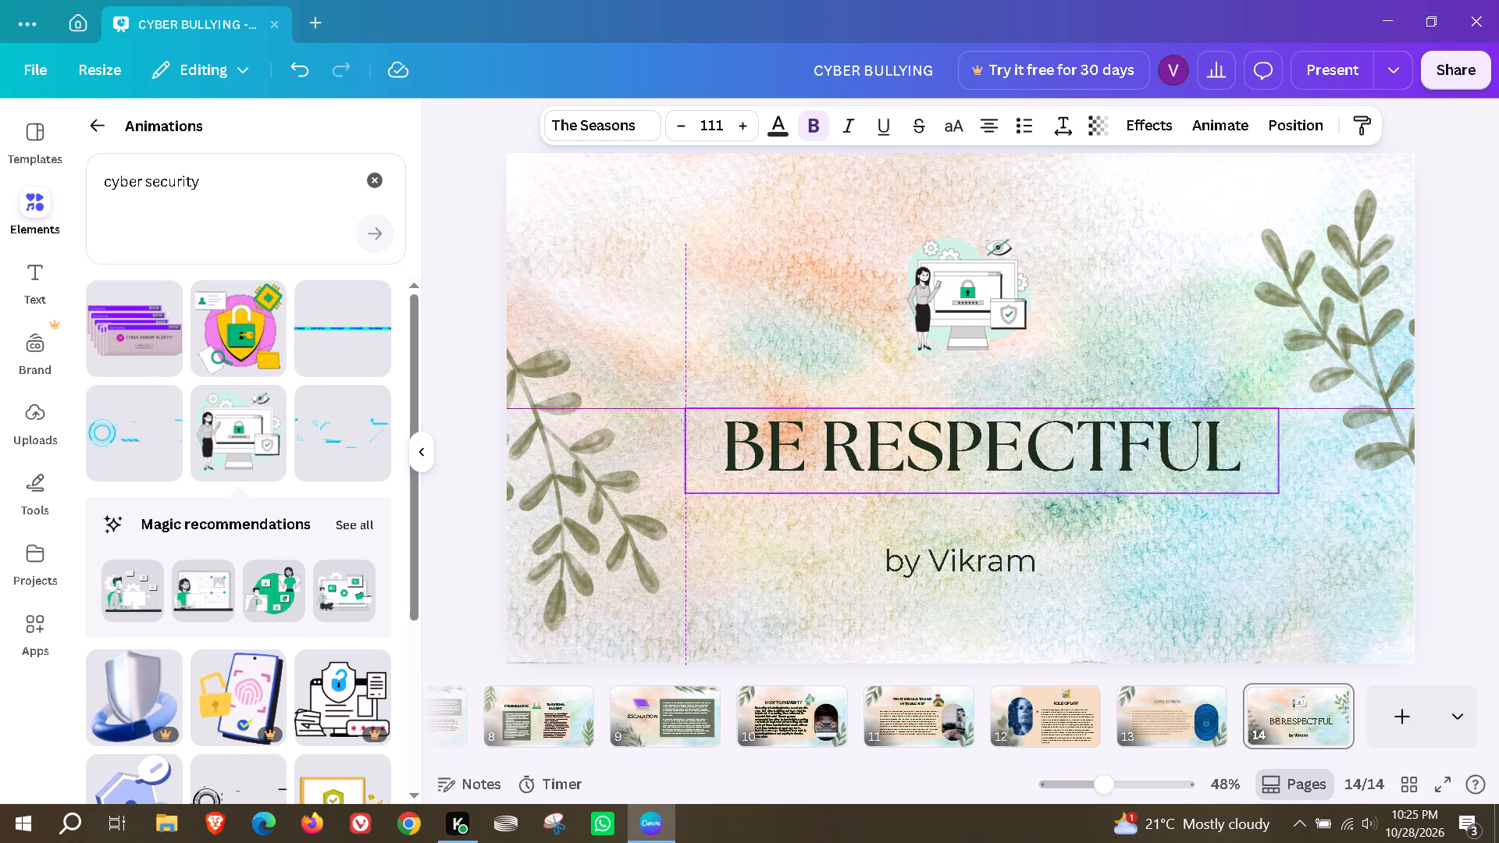
{"action": "left_click_drag", "start_coordinate": [1031, 459], "coordinate": [1029, 458]}
Replace page 14's title text with "STAY SAFE".
{"action": "double_click", "coordinate": [1029, 458]}
{"action": "key", "text": "BackSpace"}
{"action": "key", "text": "BackSpace"}
{"action": "key", "text": "BackSpace"}
{"action": "key", "text": "BackSpace"}
{"action": "key", "text": "BackSpace"}
{"action": "key", "text": "BackSpace"}
{"action": "key", "text": "BackSpace"}
{"action": "key", "text": "BackSpace"}
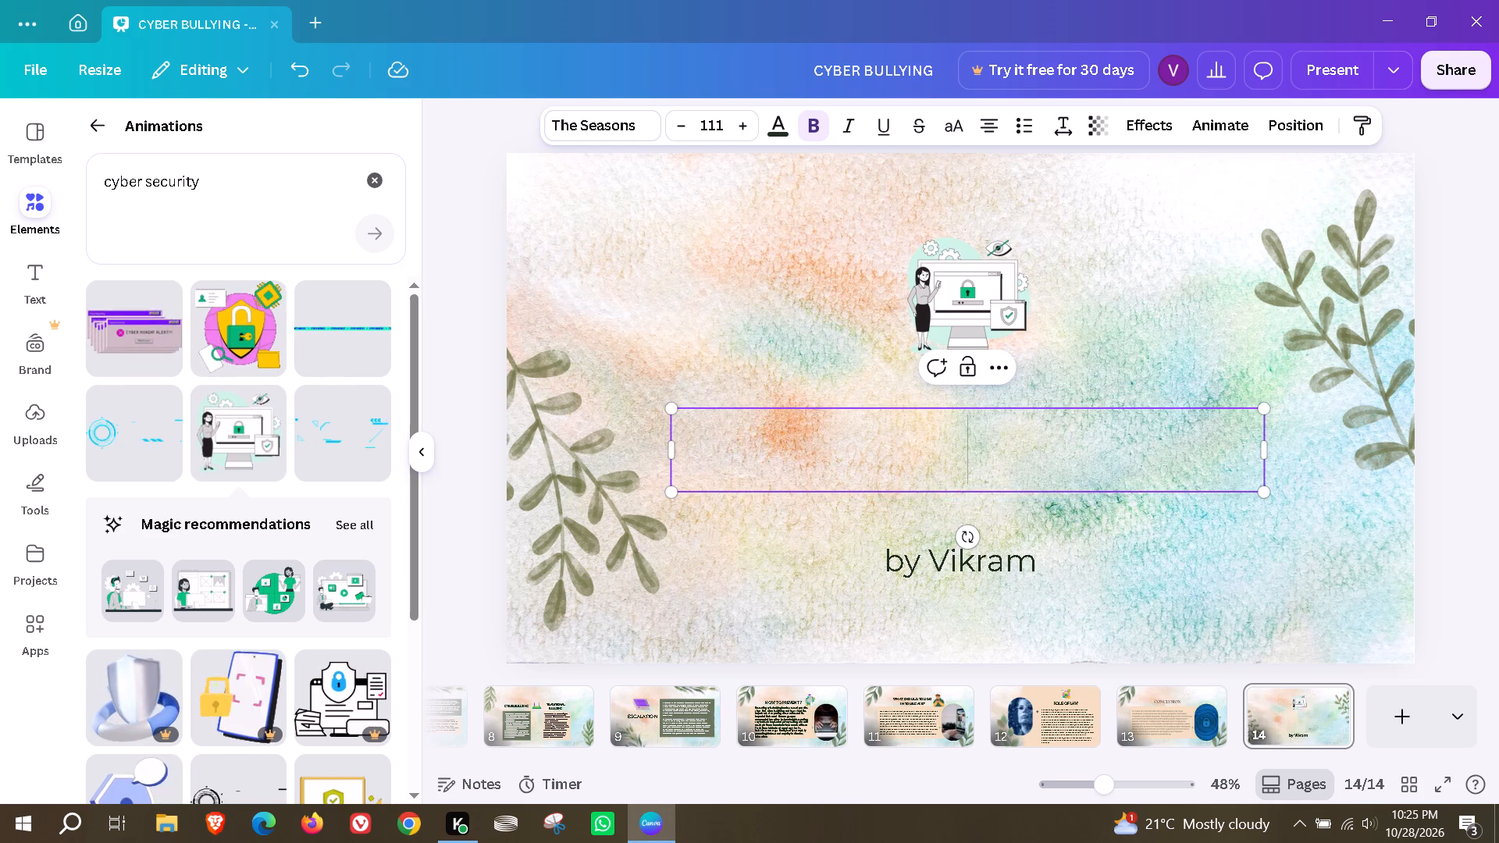
{"action": "type", "text": "STAY SAFE"}
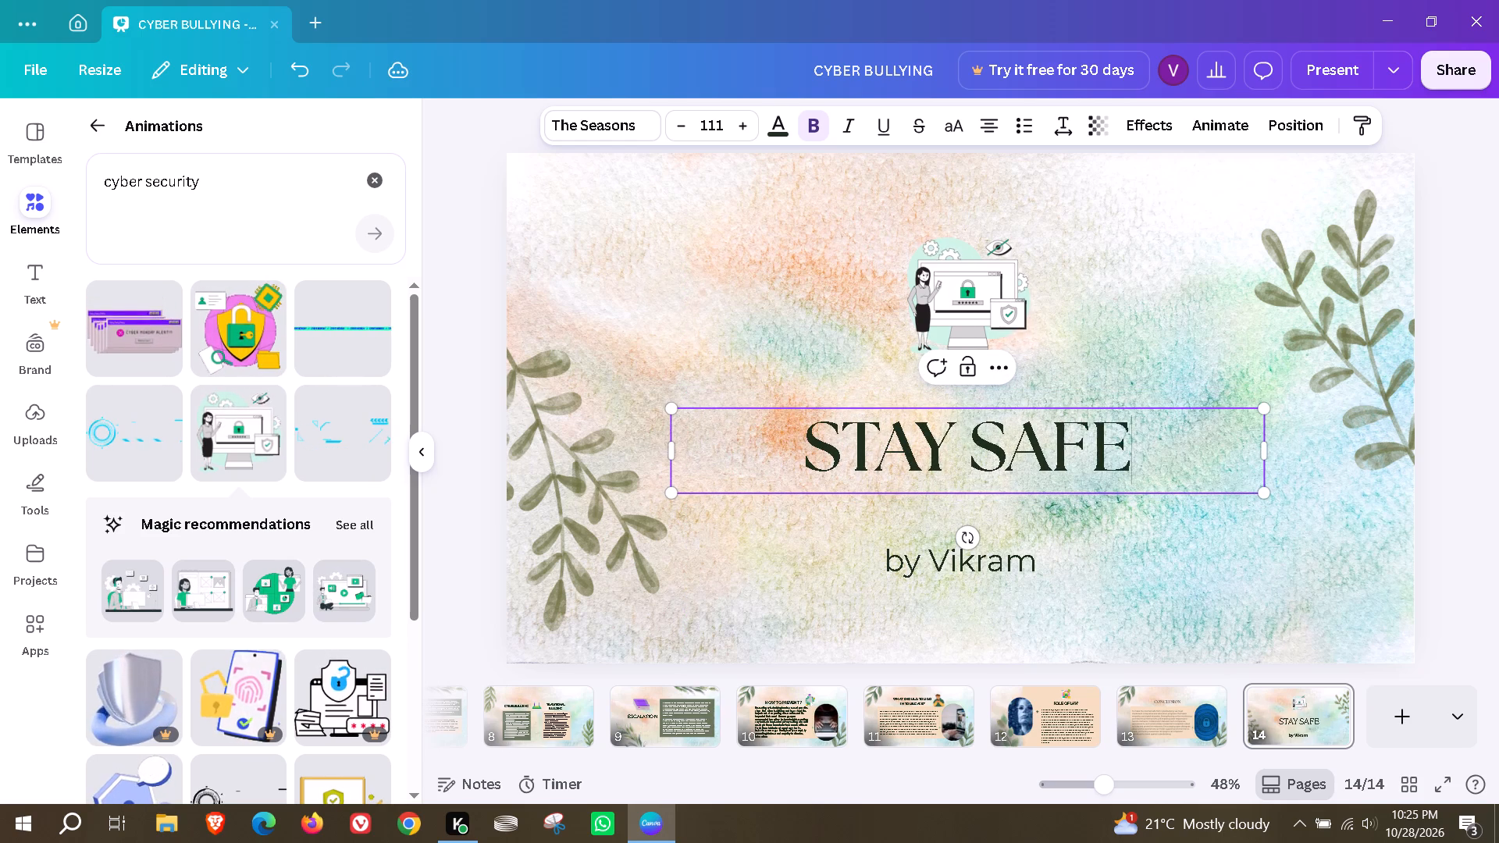
{"action": "left_click", "coordinate": [1211, 291]}
{"action": "left_click", "coordinate": [1024, 453]}
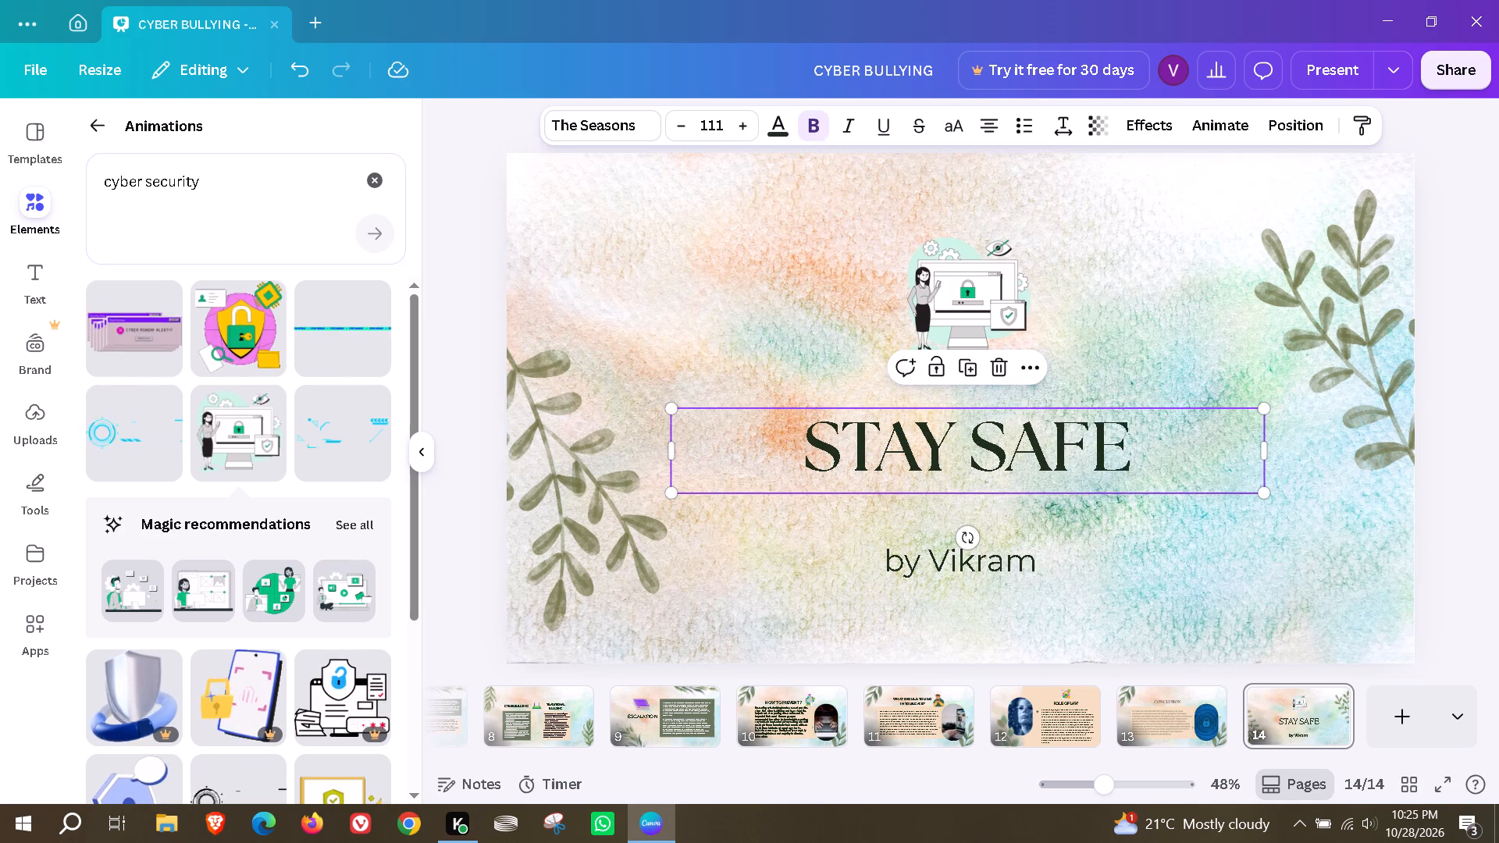
Move page 14's animation down and the author line up so both sit close to the "STAY SAFE" title, centred.
{"action": "left_click_drag", "start_coordinate": [1006, 296], "coordinate": [1001, 349]}
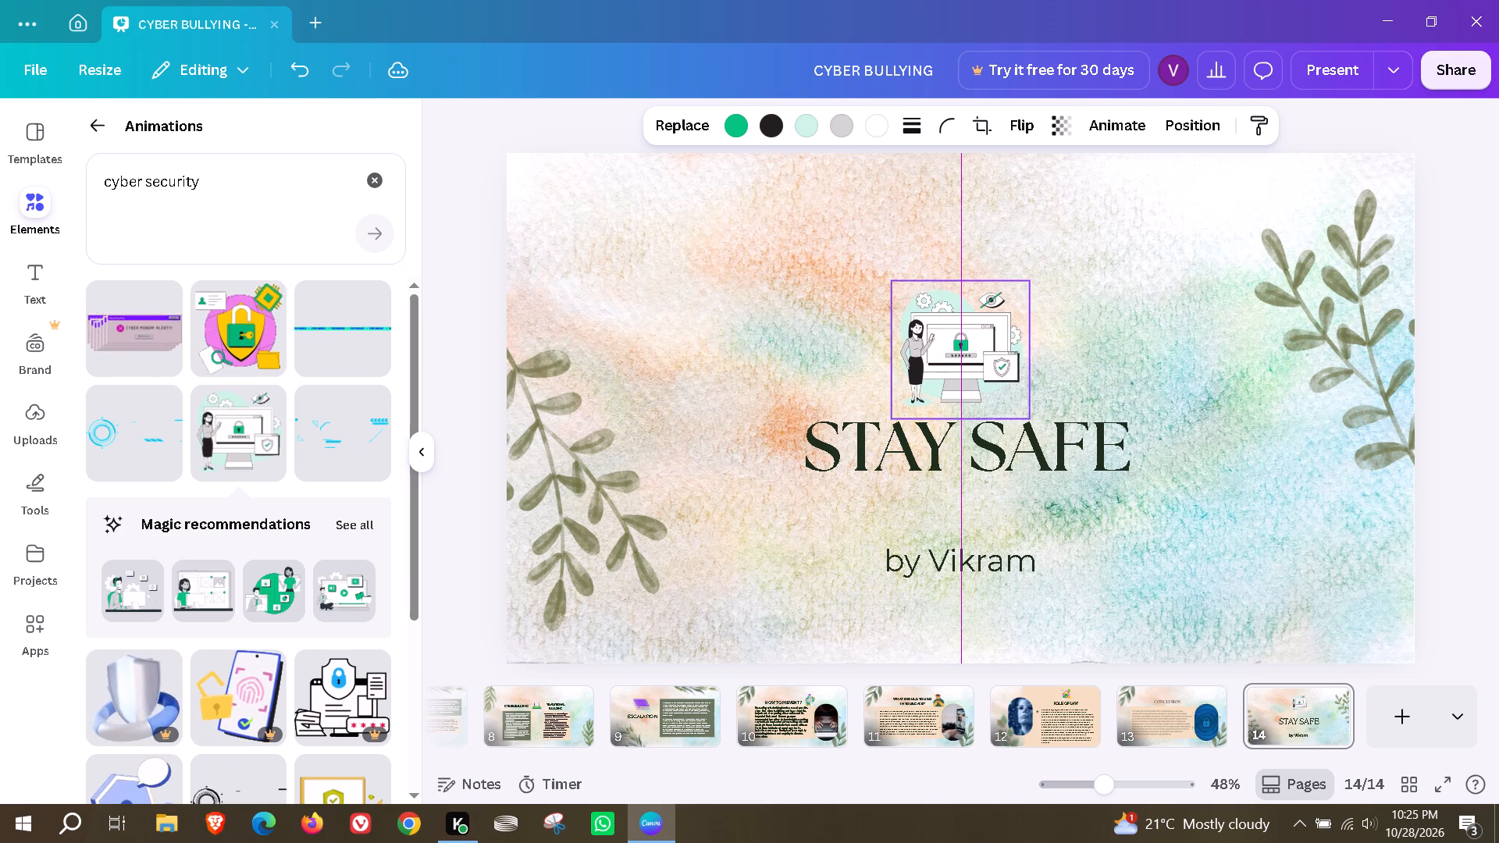
{"action": "left_click_drag", "start_coordinate": [1001, 349], "coordinate": [1009, 350]}
{"action": "left_click", "coordinate": [1030, 527]}
{"action": "left_click_drag", "start_coordinate": [1013, 549], "coordinate": [1015, 549]}
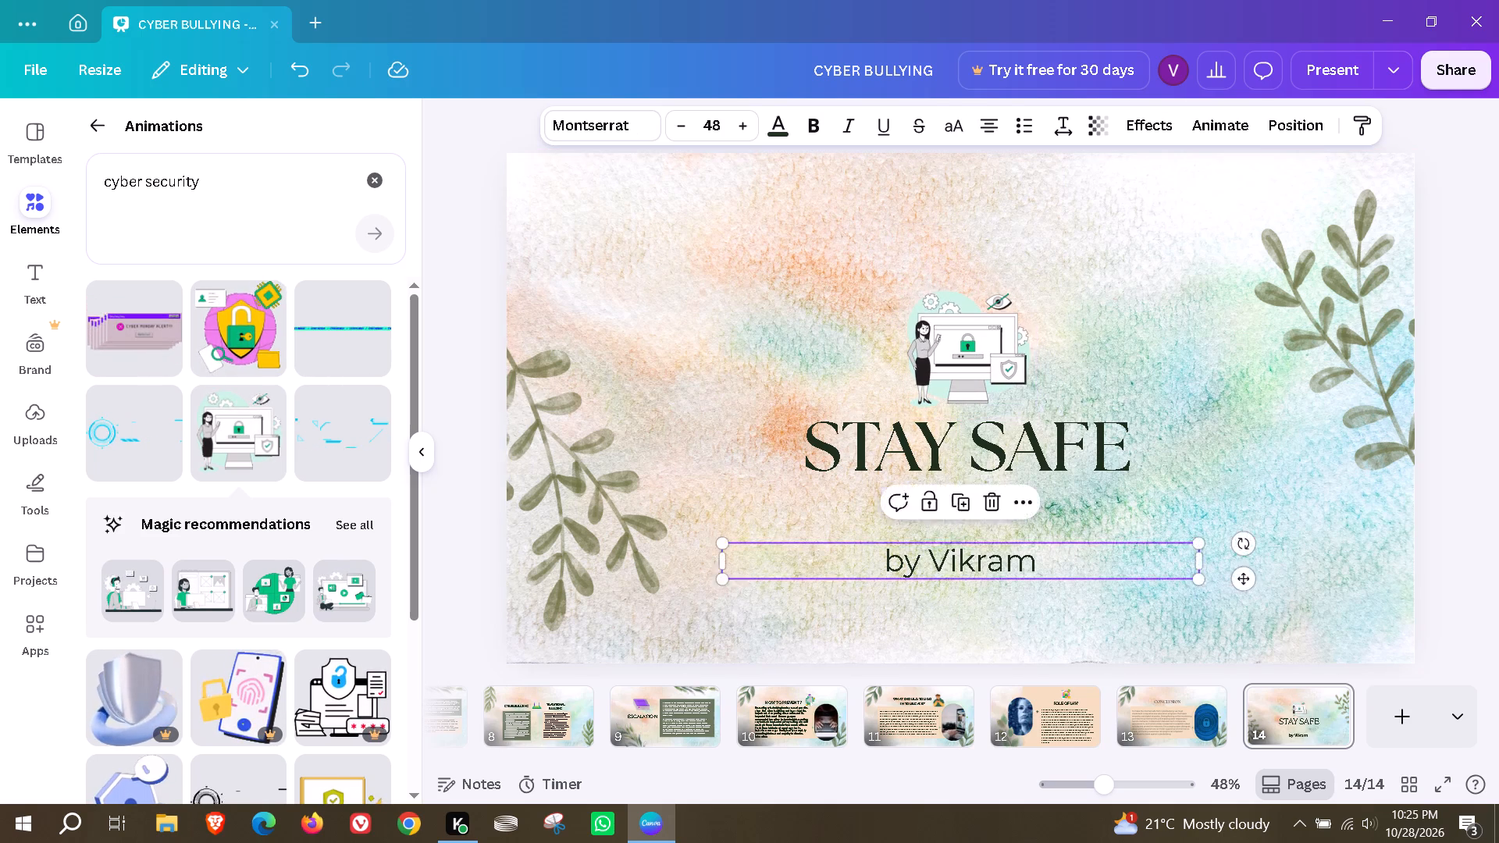
{"action": "left_click_drag", "start_coordinate": [1015, 549], "coordinate": [1024, 509]}
{"action": "left_click", "coordinate": [1337, 560]}
{"action": "left_click", "coordinate": [1146, 590]}
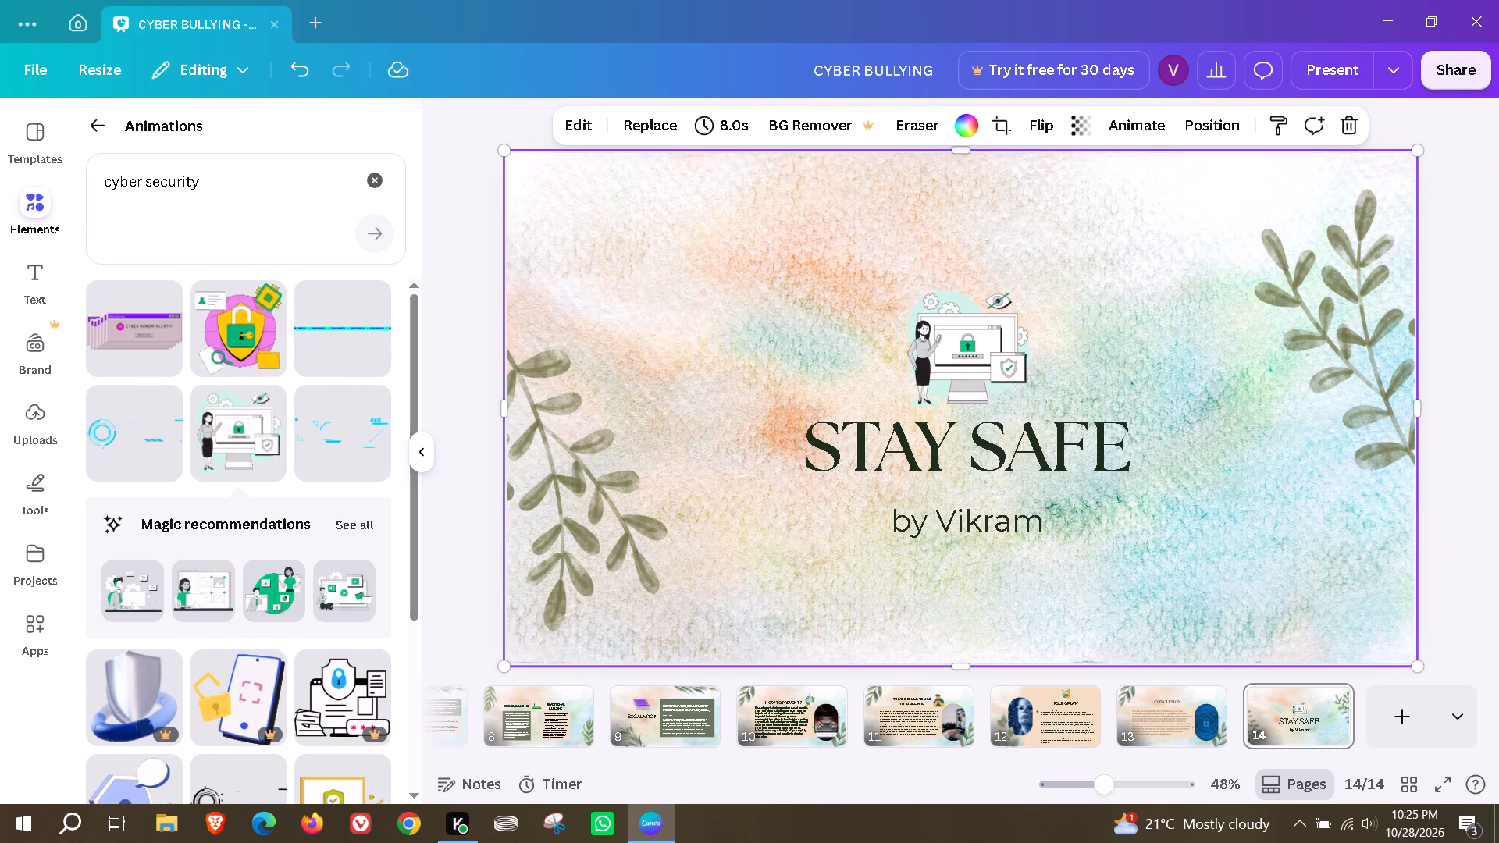
Review the finished presentation page by page from page 1 through page 12.
{"action": "scroll", "coordinate": [1219, 696], "scroll_direction": "down", "scroll_amount": 2}
{"action": "scroll", "coordinate": [1216, 699], "scroll_direction": "up", "scroll_amount": 6}
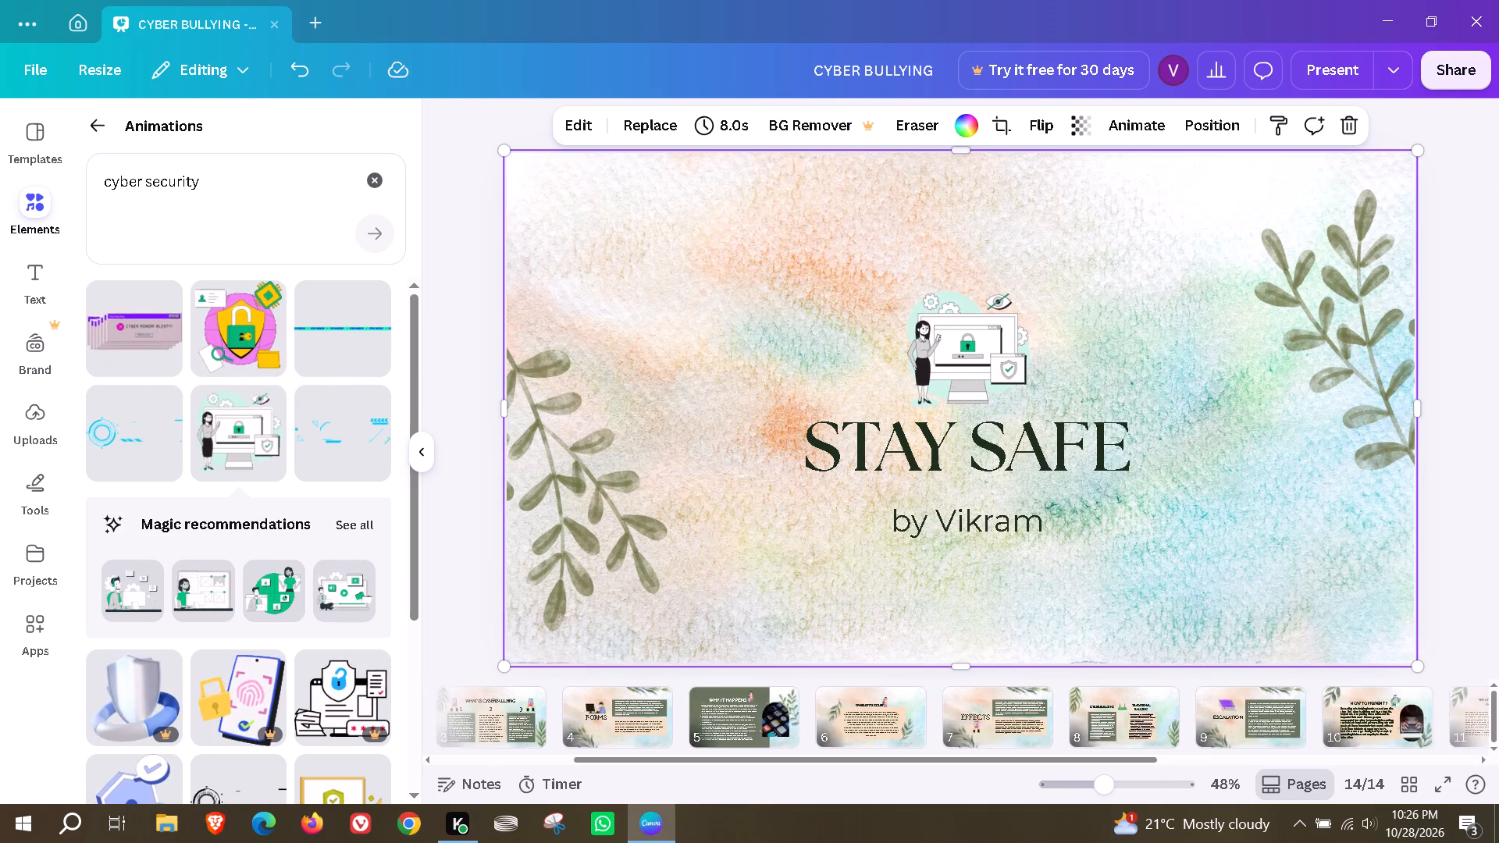
{"action": "scroll", "coordinate": [1195, 688], "scroll_direction": "up", "scroll_amount": 10}
{"action": "left_click", "coordinate": [477, 713]}
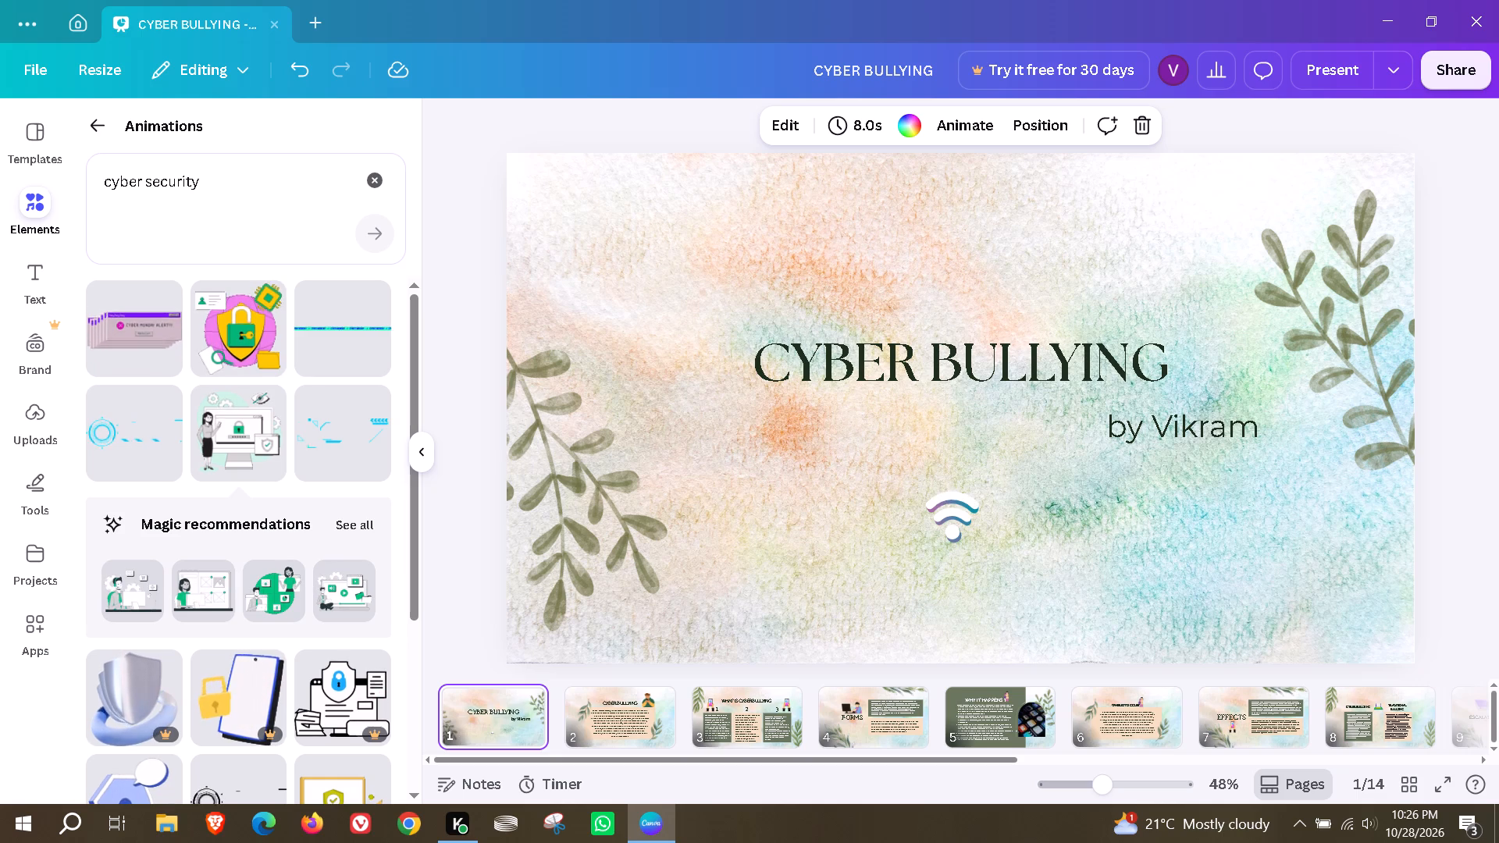
{"action": "left_click", "coordinate": [601, 726]}
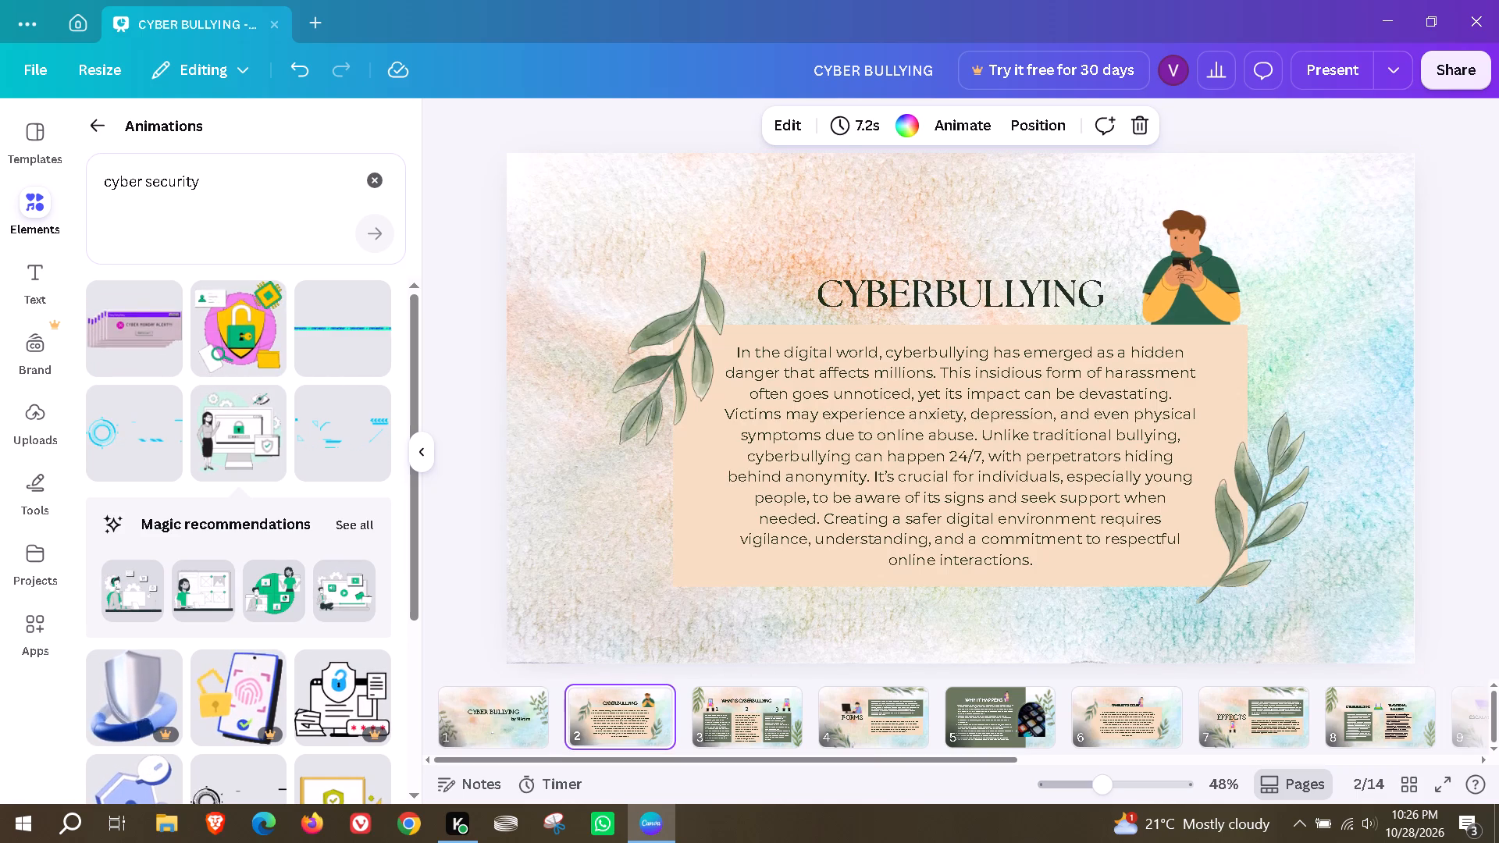
{"action": "left_click", "coordinate": [804, 717]}
{"action": "left_click", "coordinate": [756, 721]}
{"action": "left_click", "coordinate": [645, 720]}
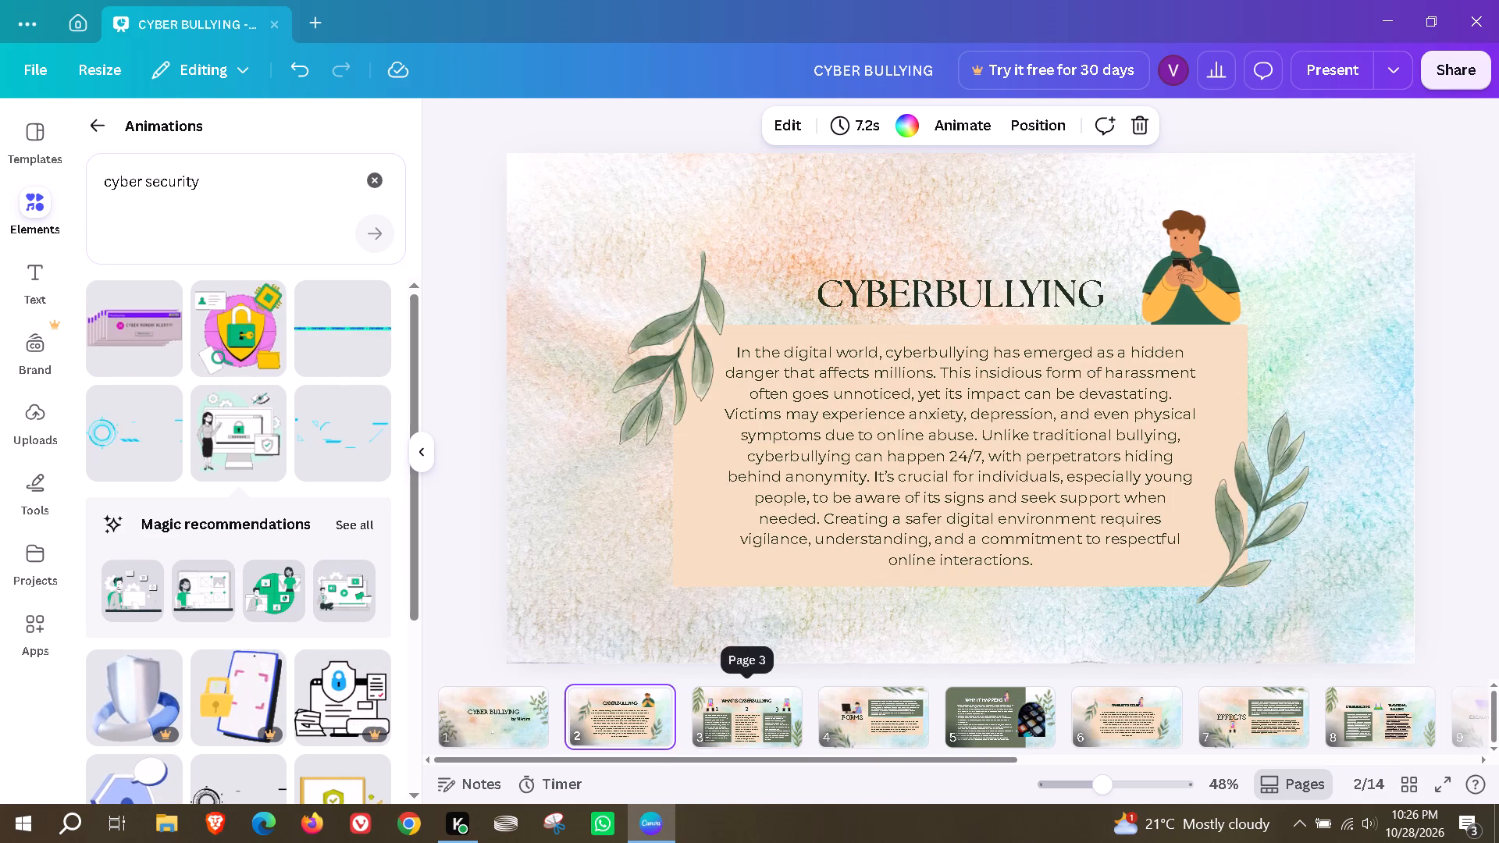
{"action": "left_click", "coordinate": [758, 710]}
{"action": "left_click", "coordinate": [851, 710]}
{"action": "left_click", "coordinate": [988, 713]}
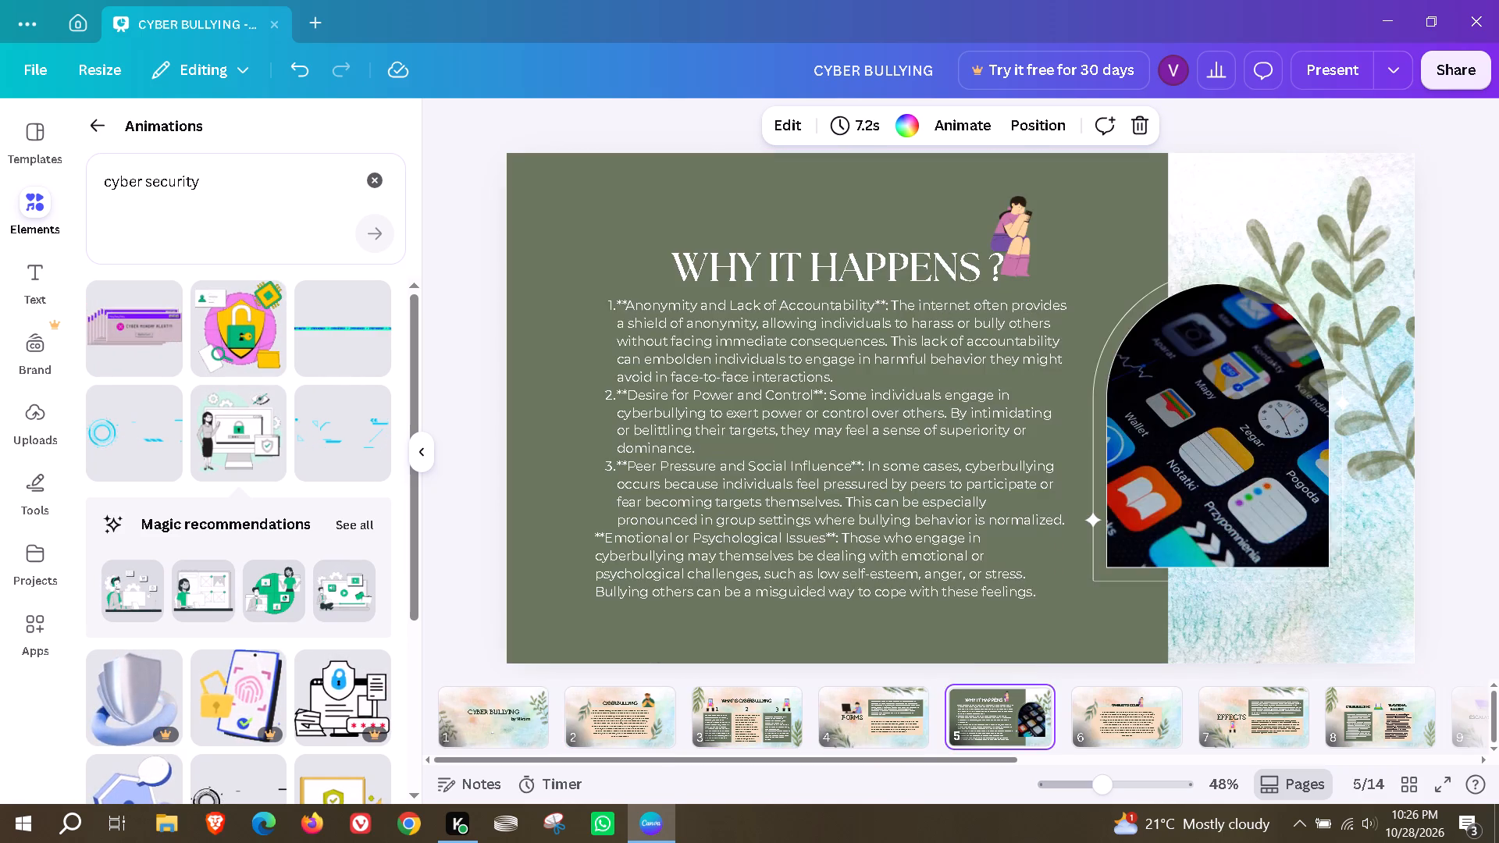
{"action": "left_click", "coordinate": [1096, 706]}
{"action": "left_click", "coordinate": [1209, 698]}
{"action": "scroll", "coordinate": [1227, 709], "scroll_direction": "down", "scroll_amount": 1}
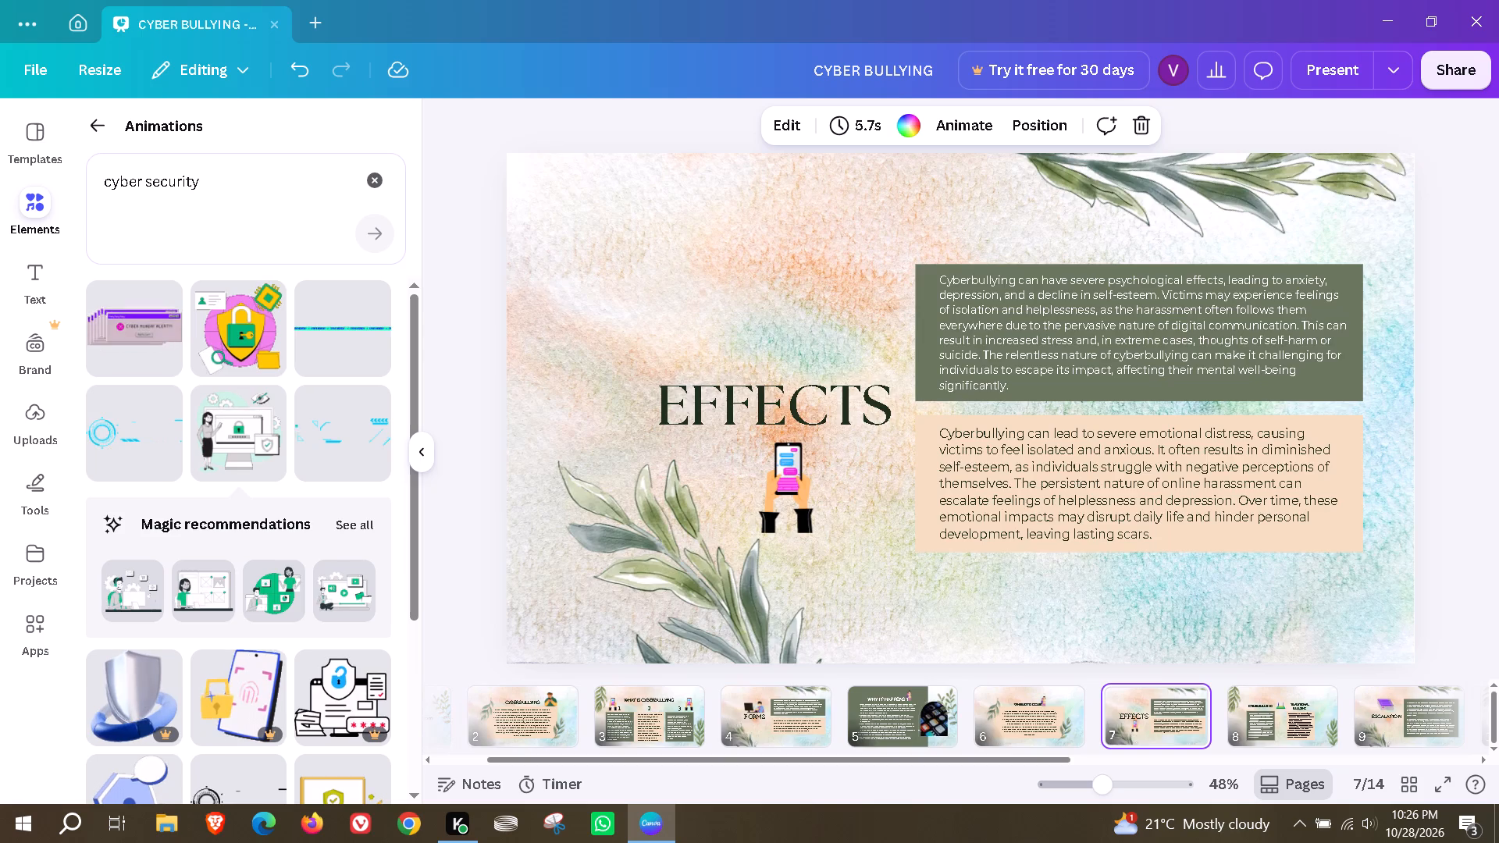
{"action": "left_click", "coordinate": [1237, 713]}
{"action": "scroll", "coordinate": [1284, 719], "scroll_direction": "down", "scroll_amount": 2}
{"action": "left_click", "coordinate": [1223, 716]}
{"action": "left_click", "coordinate": [1308, 721]}
{"action": "scroll", "coordinate": [1238, 735], "scroll_direction": "down", "scroll_amount": 2}
{"action": "left_click", "coordinate": [1262, 720]}
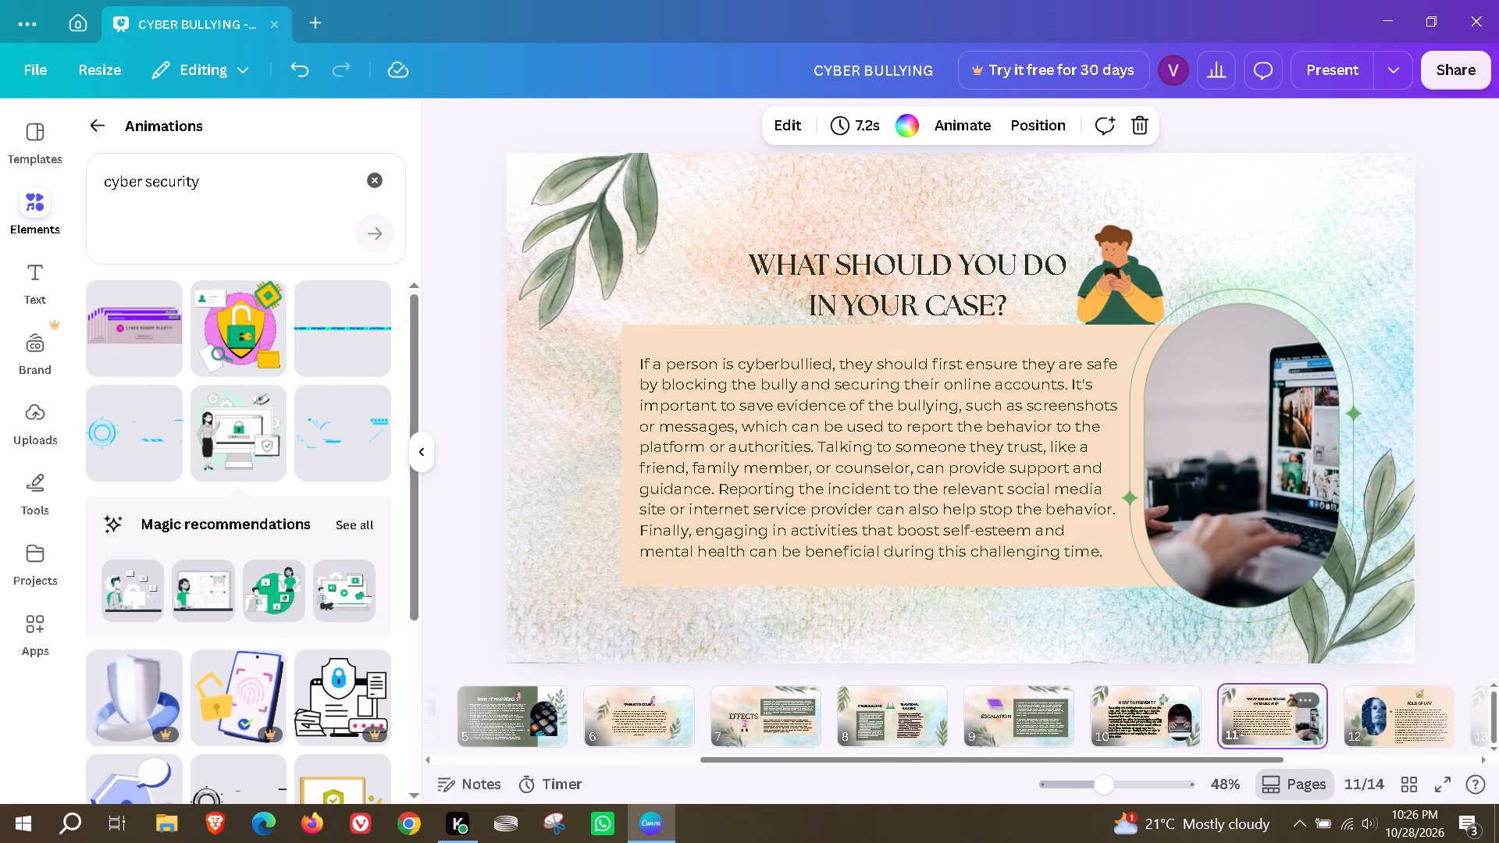
{"action": "scroll", "coordinate": [1308, 727], "scroll_direction": "down", "scroll_amount": 2}
{"action": "left_click", "coordinate": [1362, 712]}
{"action": "left_click", "coordinate": [1230, 716]}
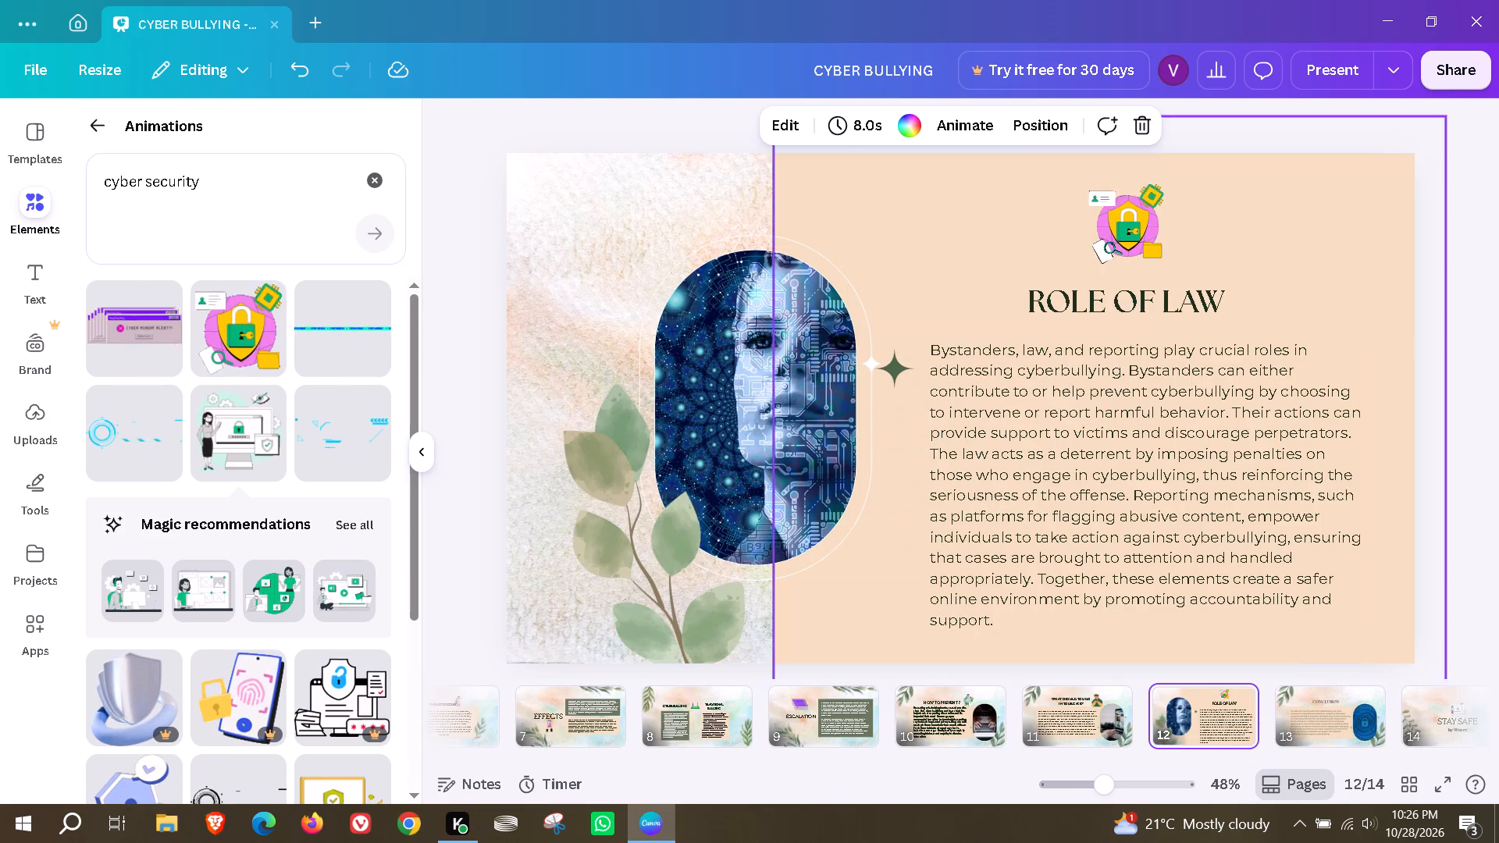
Download the presentation as a PDF Standard file.
{"action": "left_click", "coordinate": [1451, 87]}
{"action": "left_click", "coordinate": [1149, 539]}
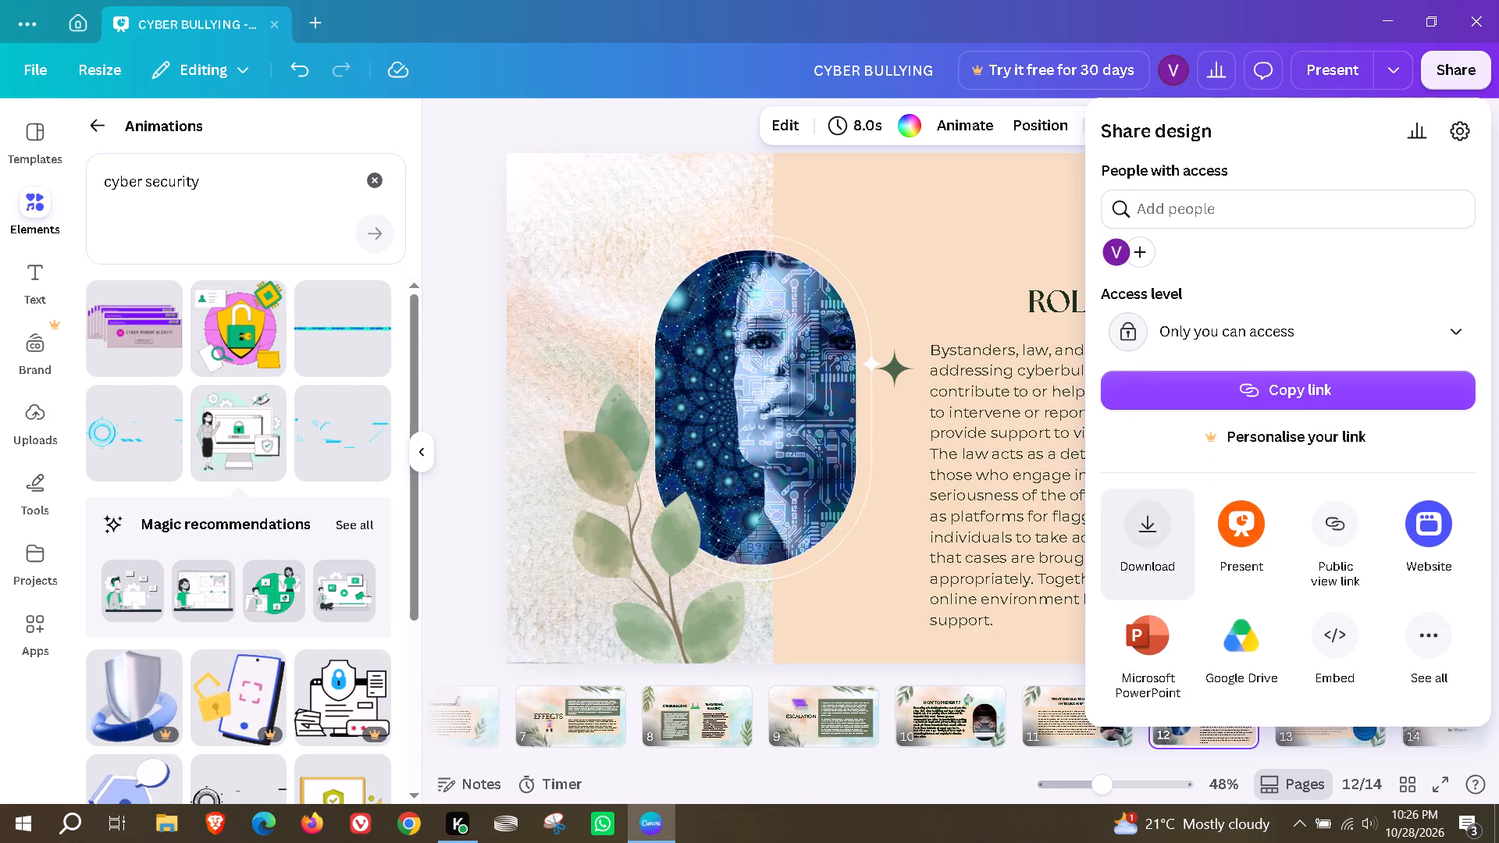
{"action": "left_click", "coordinate": [1259, 653]}
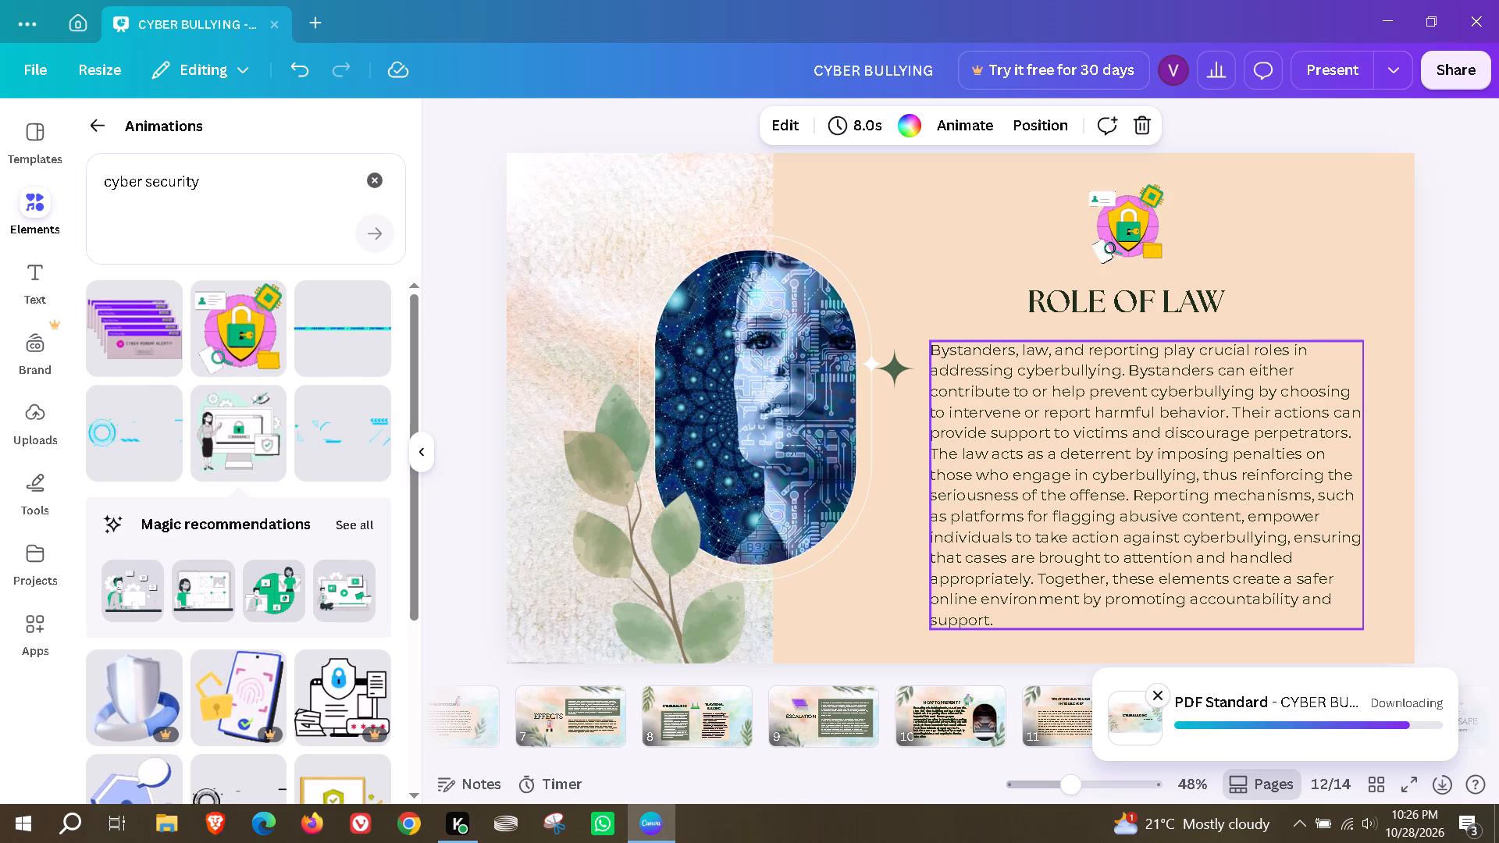
{"action": "left_click", "coordinate": [568, 451]}
{"action": "left_click", "coordinate": [586, 425]}
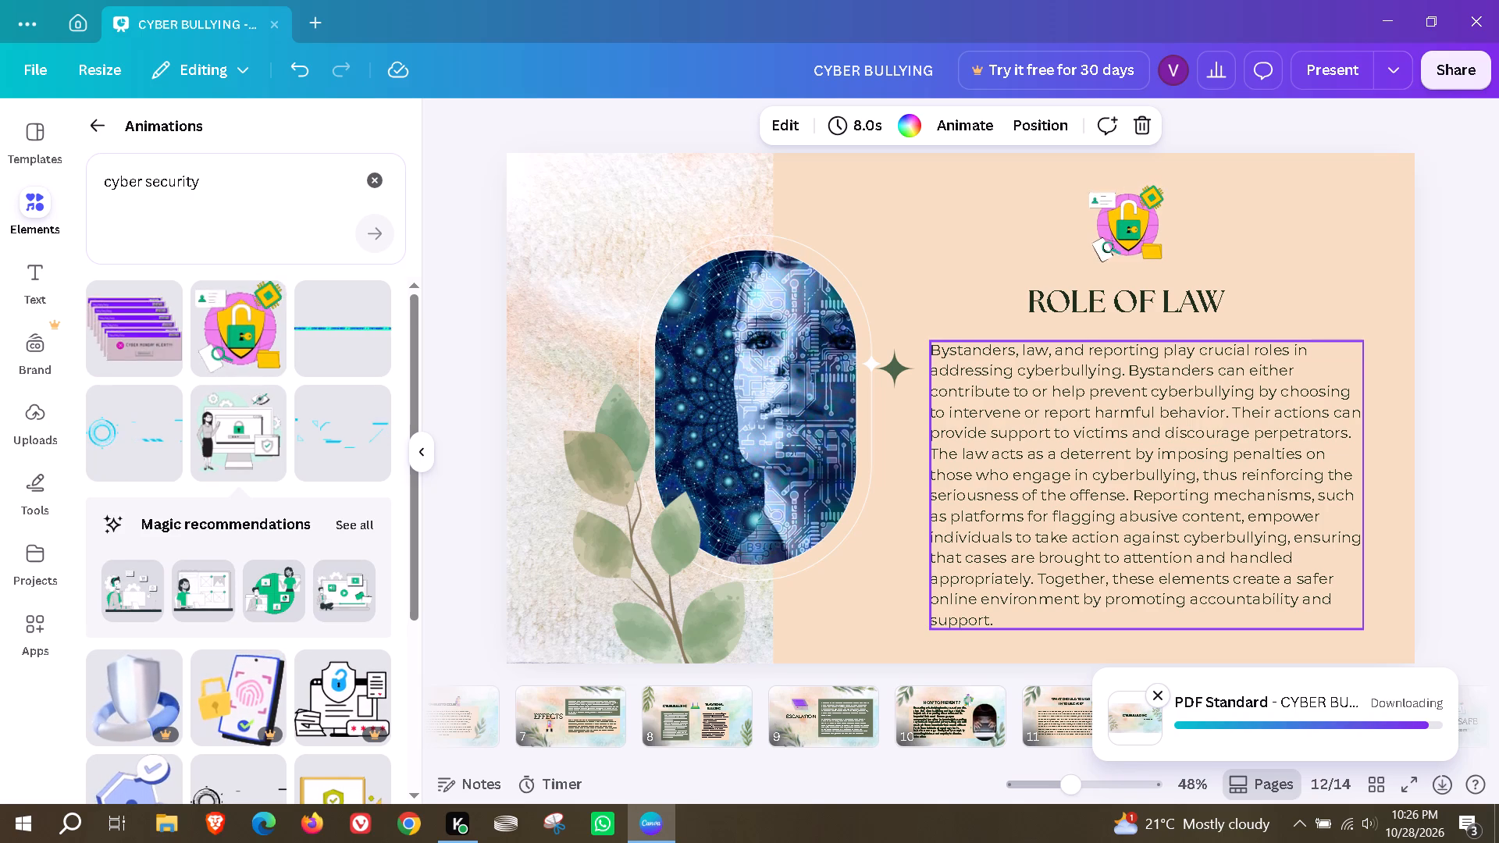
Download the presentation as an MP4 video.
{"action": "left_click", "coordinate": [1469, 82]}
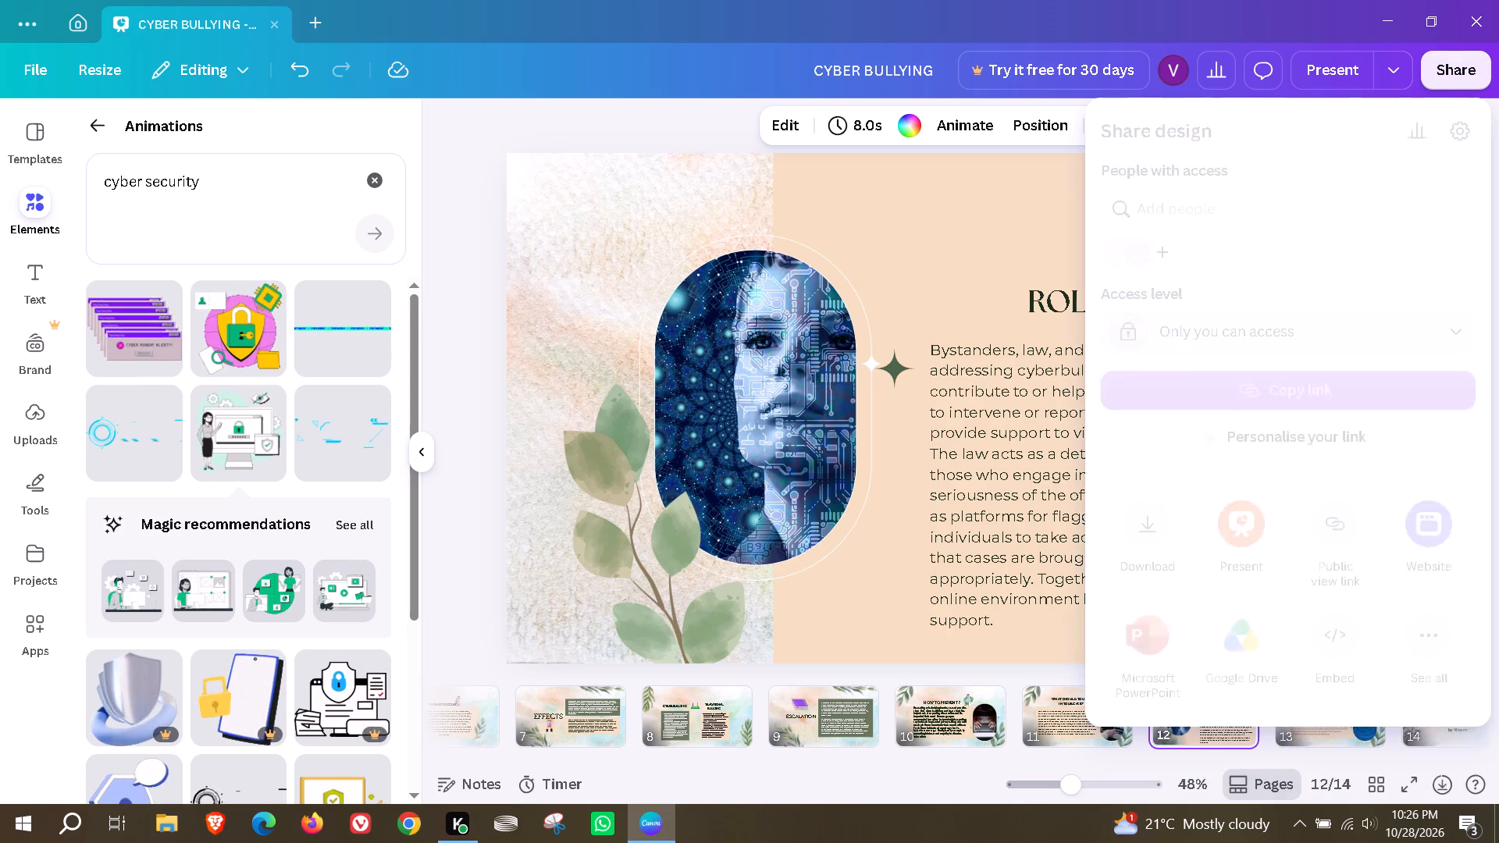
{"action": "left_click", "coordinate": [1146, 524]}
{"action": "left_click", "coordinate": [1248, 225]}
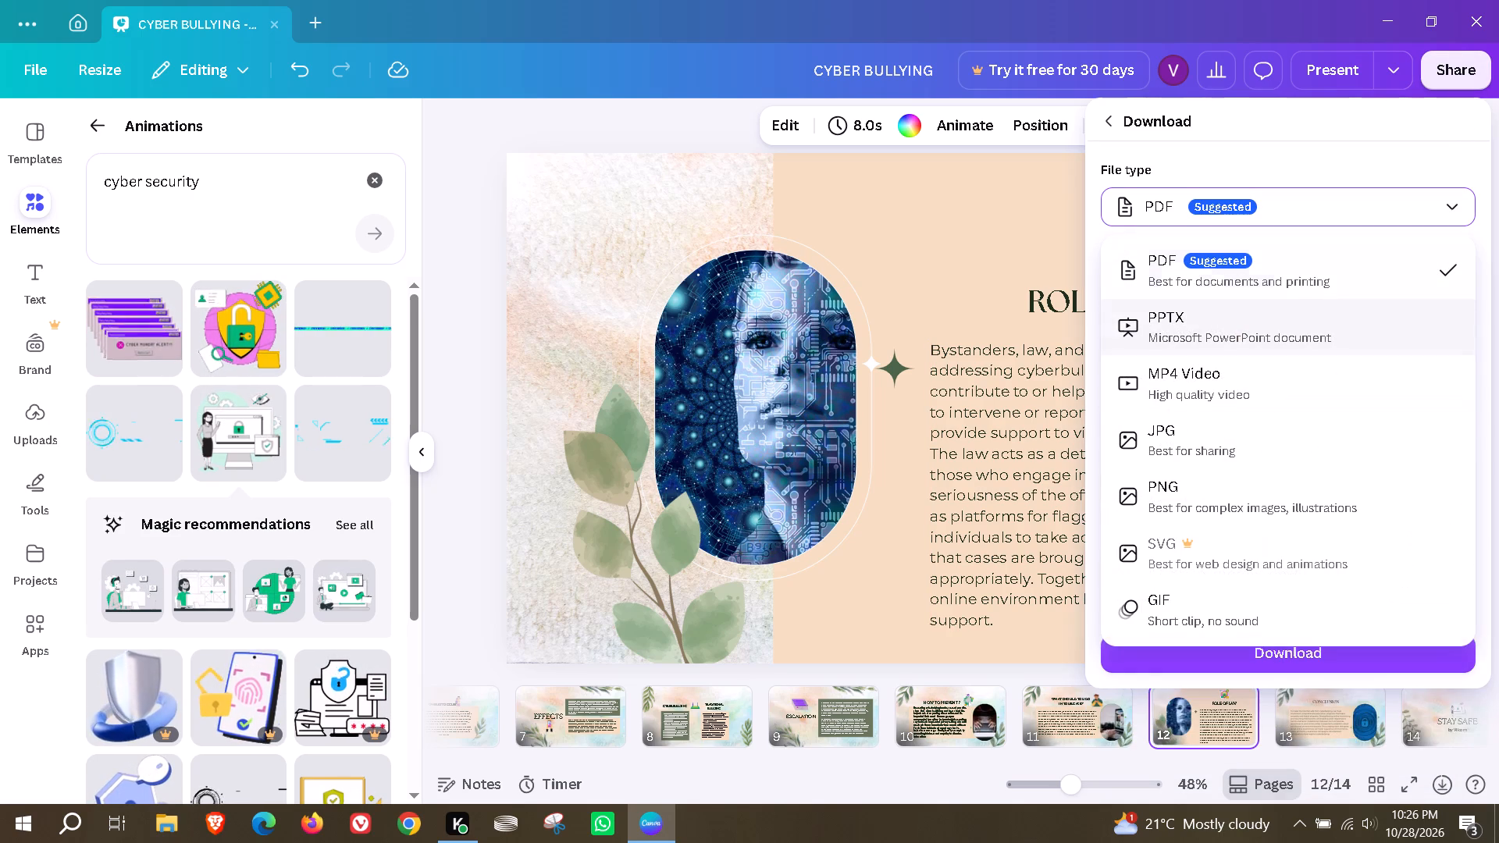
{"action": "left_click", "coordinate": [1198, 389]}
{"action": "left_click", "coordinate": [1259, 502]}
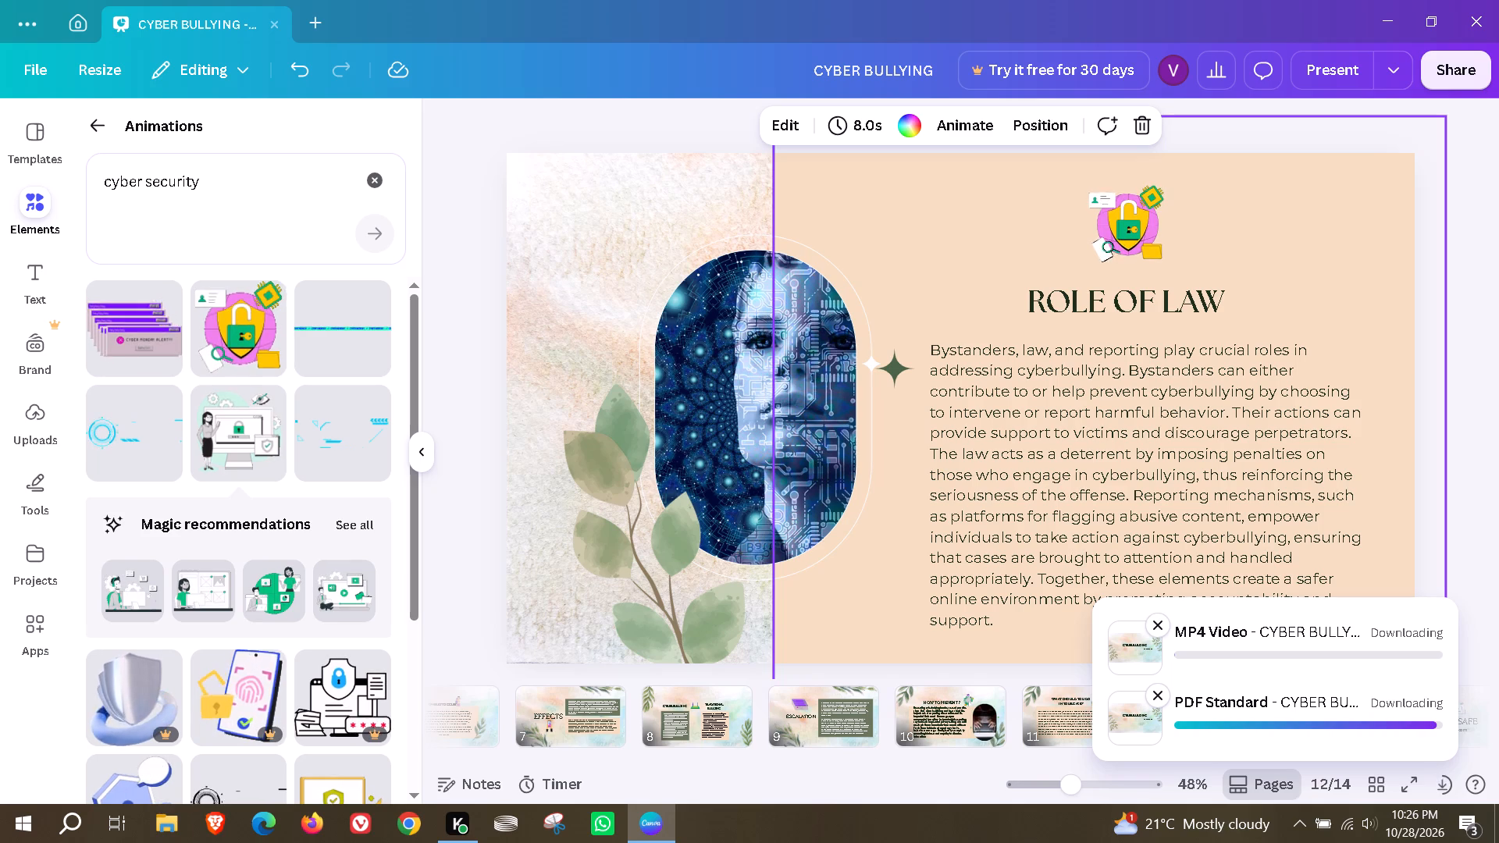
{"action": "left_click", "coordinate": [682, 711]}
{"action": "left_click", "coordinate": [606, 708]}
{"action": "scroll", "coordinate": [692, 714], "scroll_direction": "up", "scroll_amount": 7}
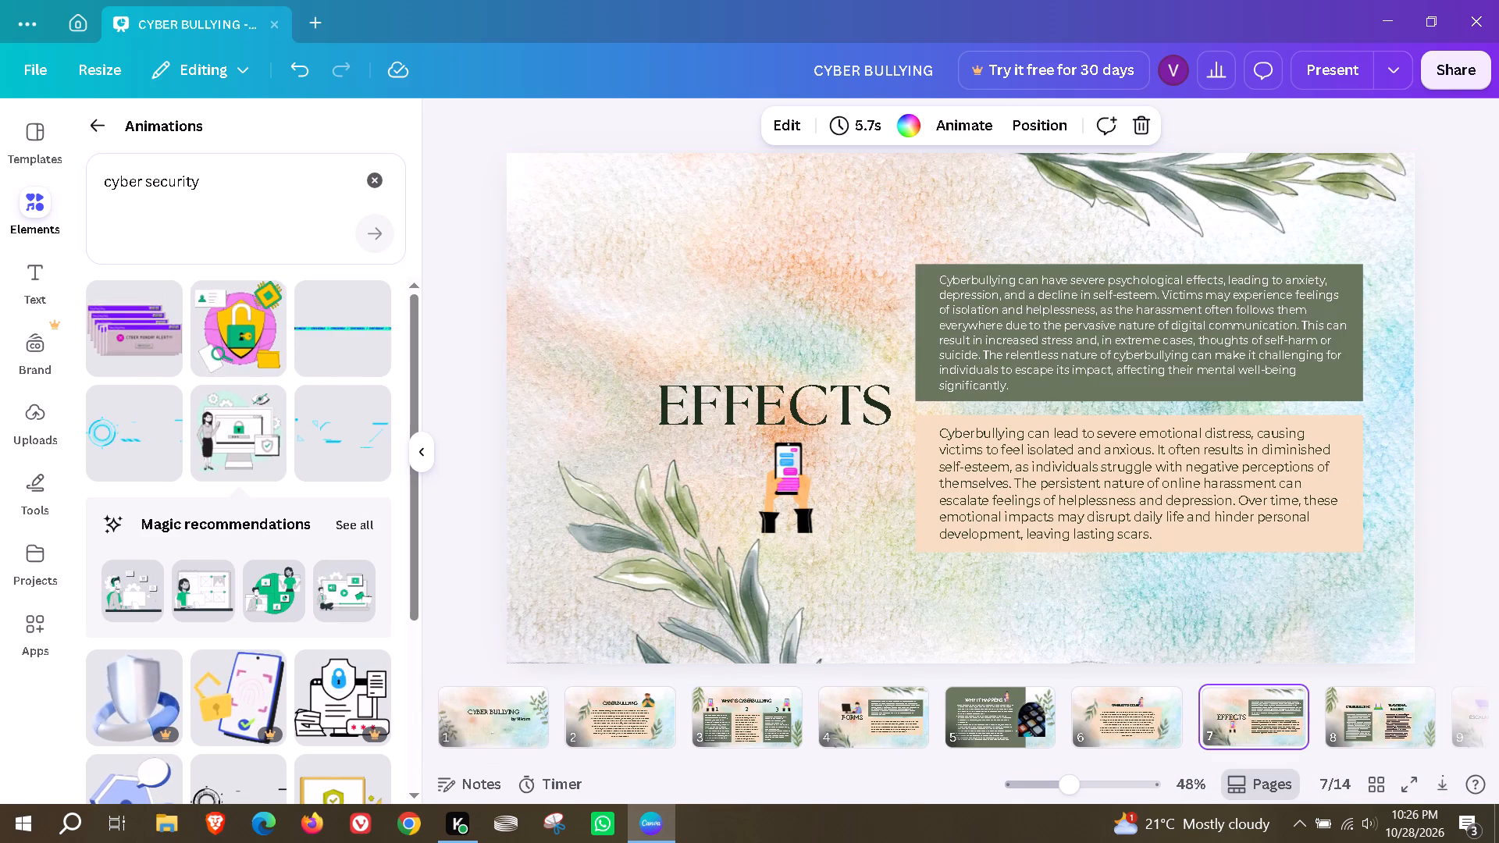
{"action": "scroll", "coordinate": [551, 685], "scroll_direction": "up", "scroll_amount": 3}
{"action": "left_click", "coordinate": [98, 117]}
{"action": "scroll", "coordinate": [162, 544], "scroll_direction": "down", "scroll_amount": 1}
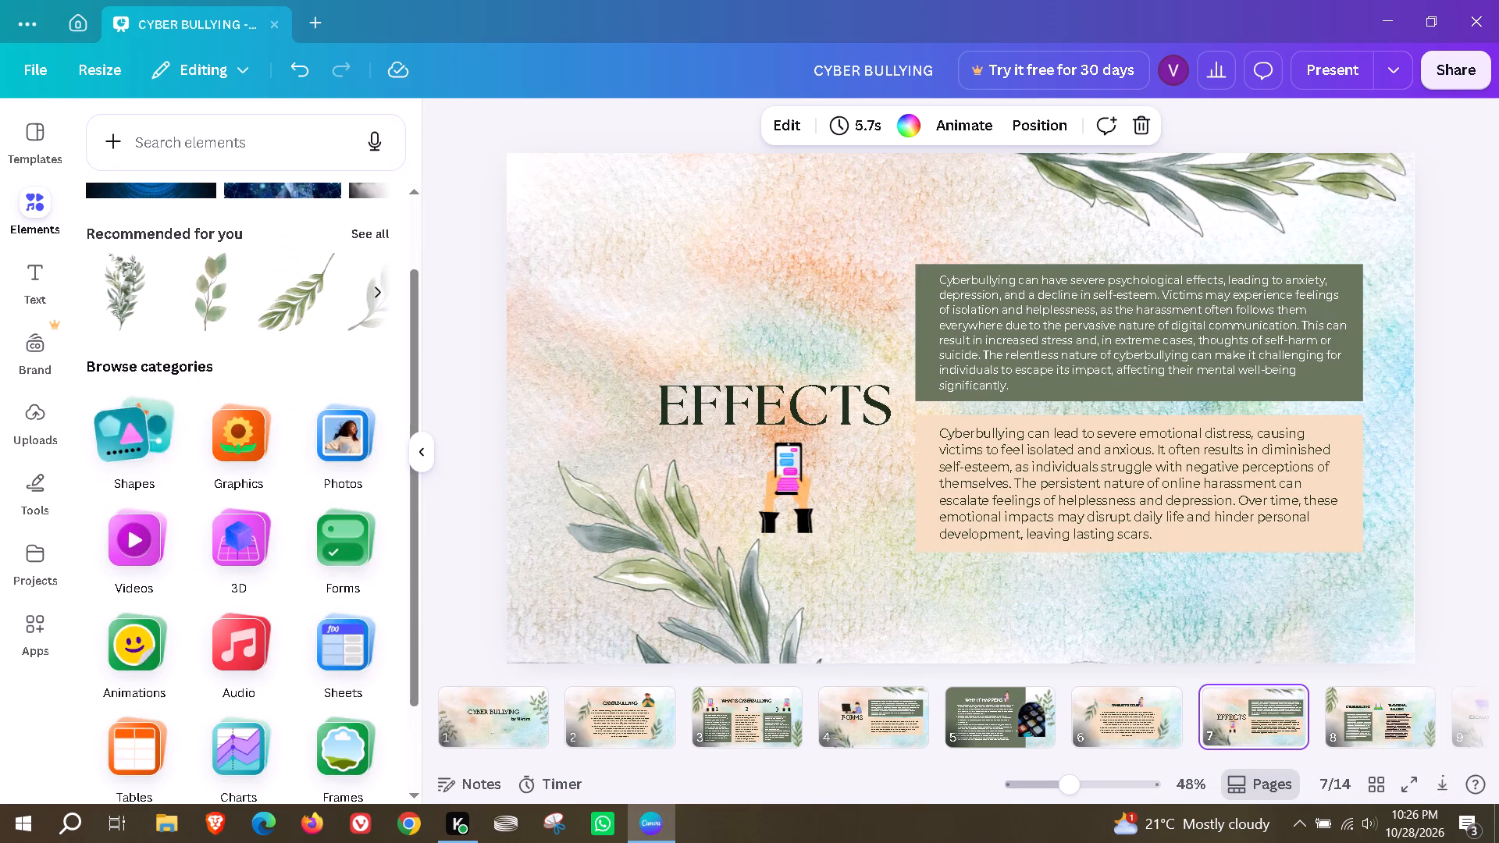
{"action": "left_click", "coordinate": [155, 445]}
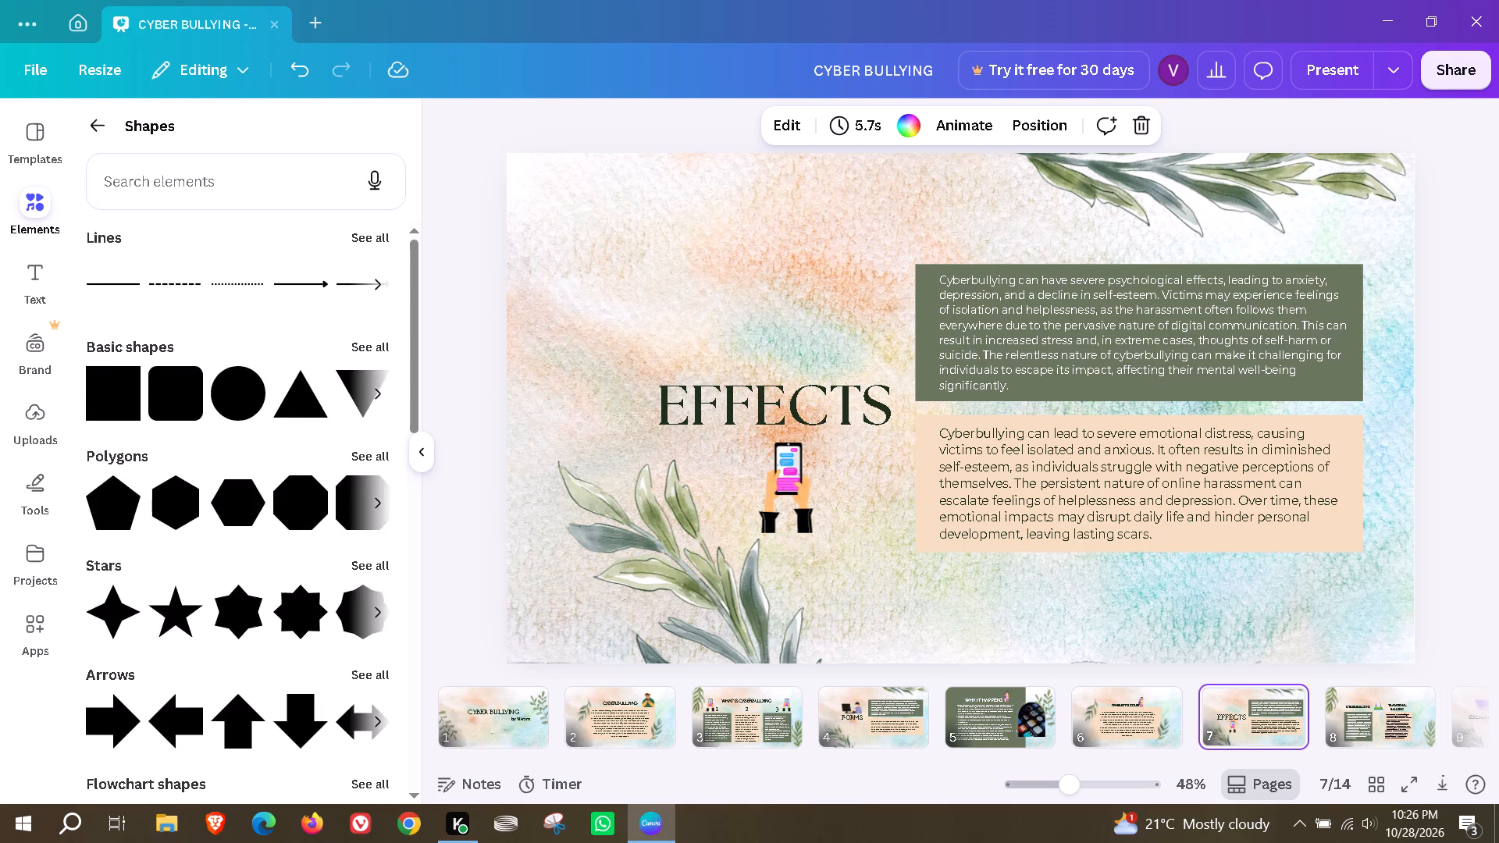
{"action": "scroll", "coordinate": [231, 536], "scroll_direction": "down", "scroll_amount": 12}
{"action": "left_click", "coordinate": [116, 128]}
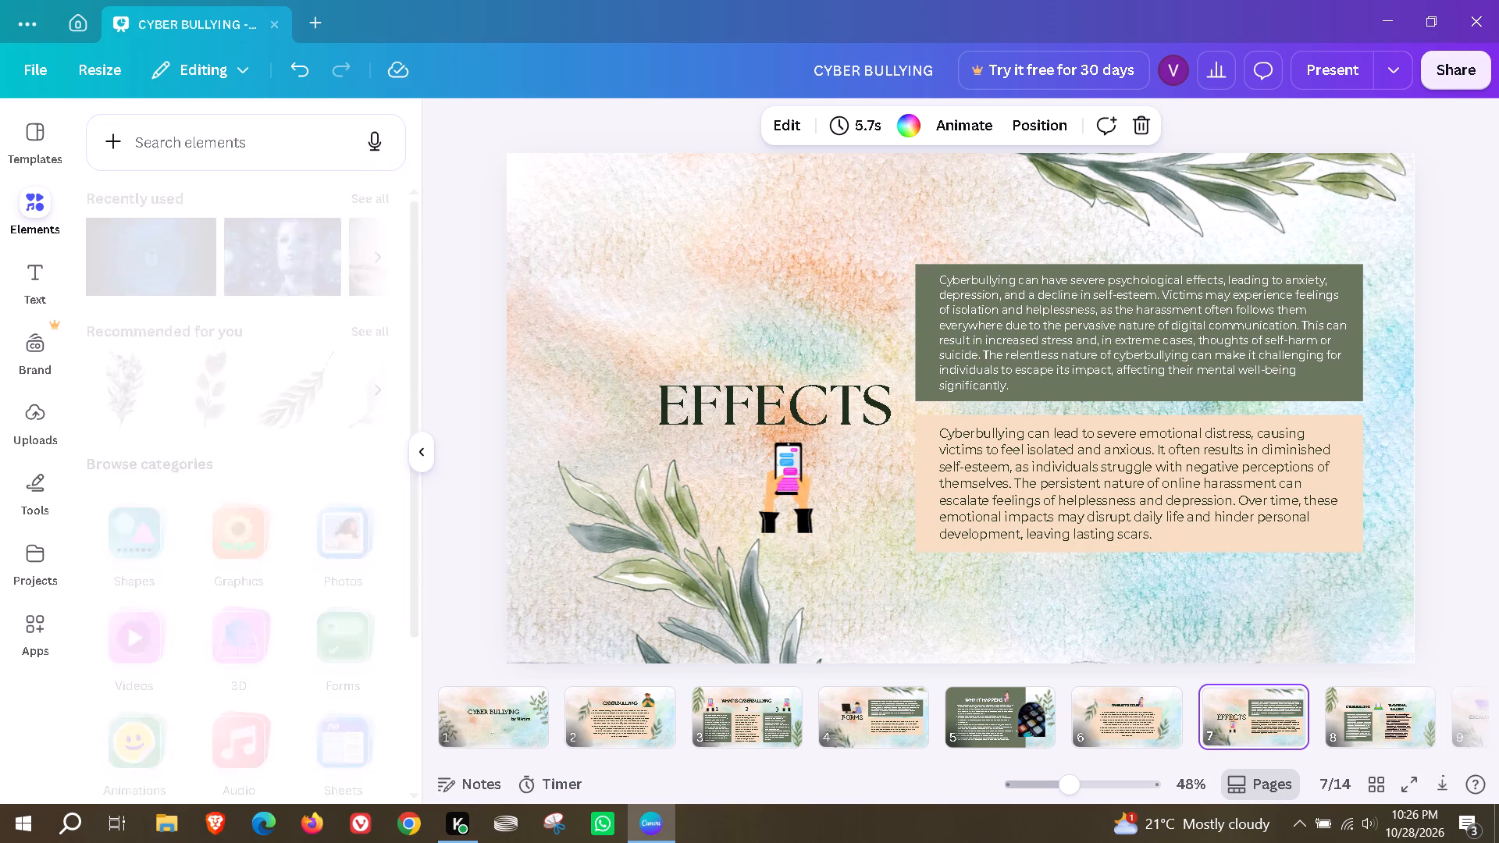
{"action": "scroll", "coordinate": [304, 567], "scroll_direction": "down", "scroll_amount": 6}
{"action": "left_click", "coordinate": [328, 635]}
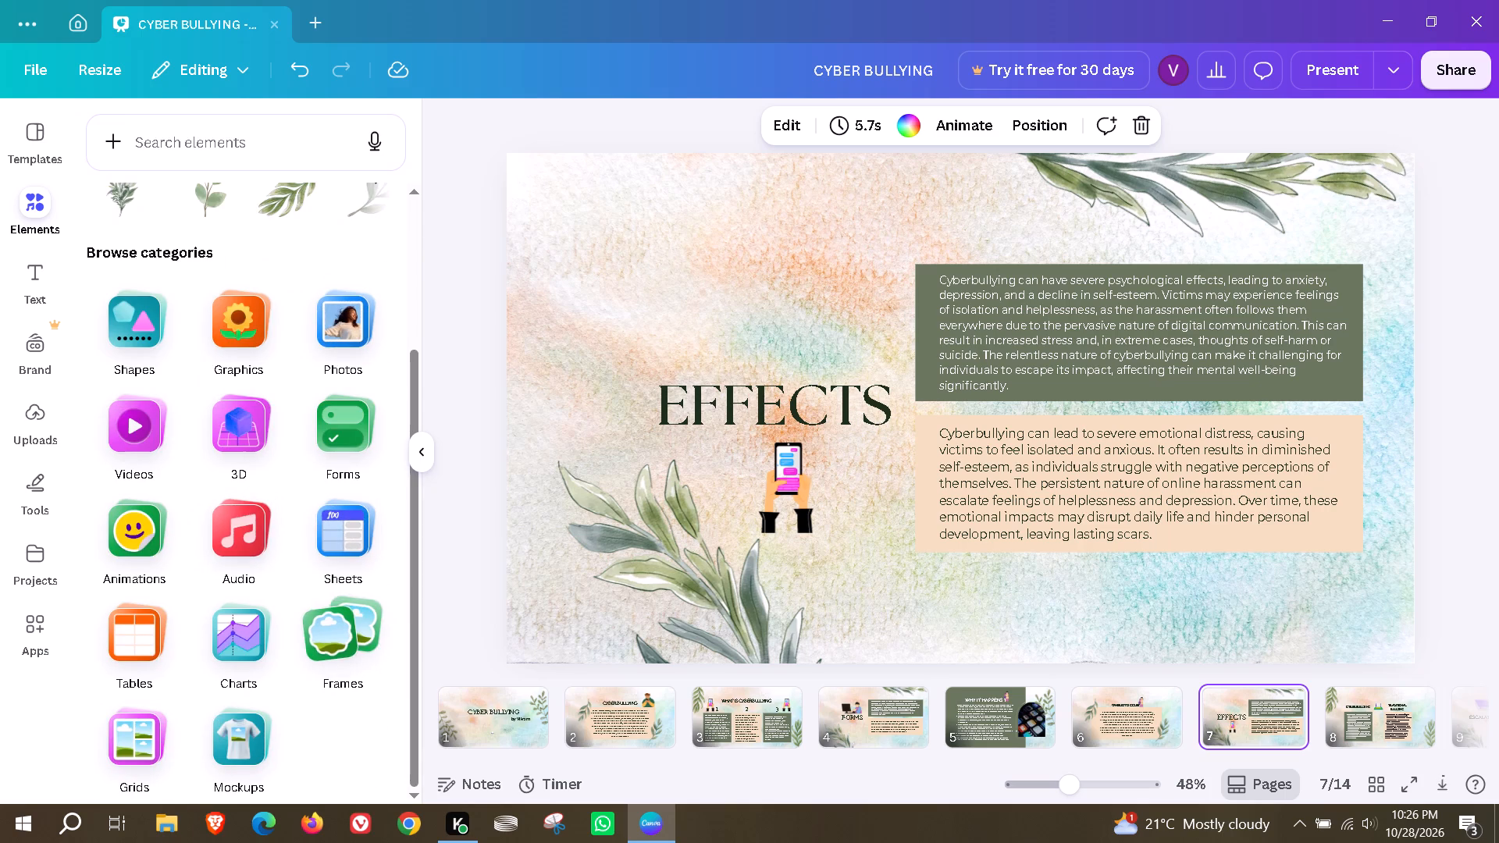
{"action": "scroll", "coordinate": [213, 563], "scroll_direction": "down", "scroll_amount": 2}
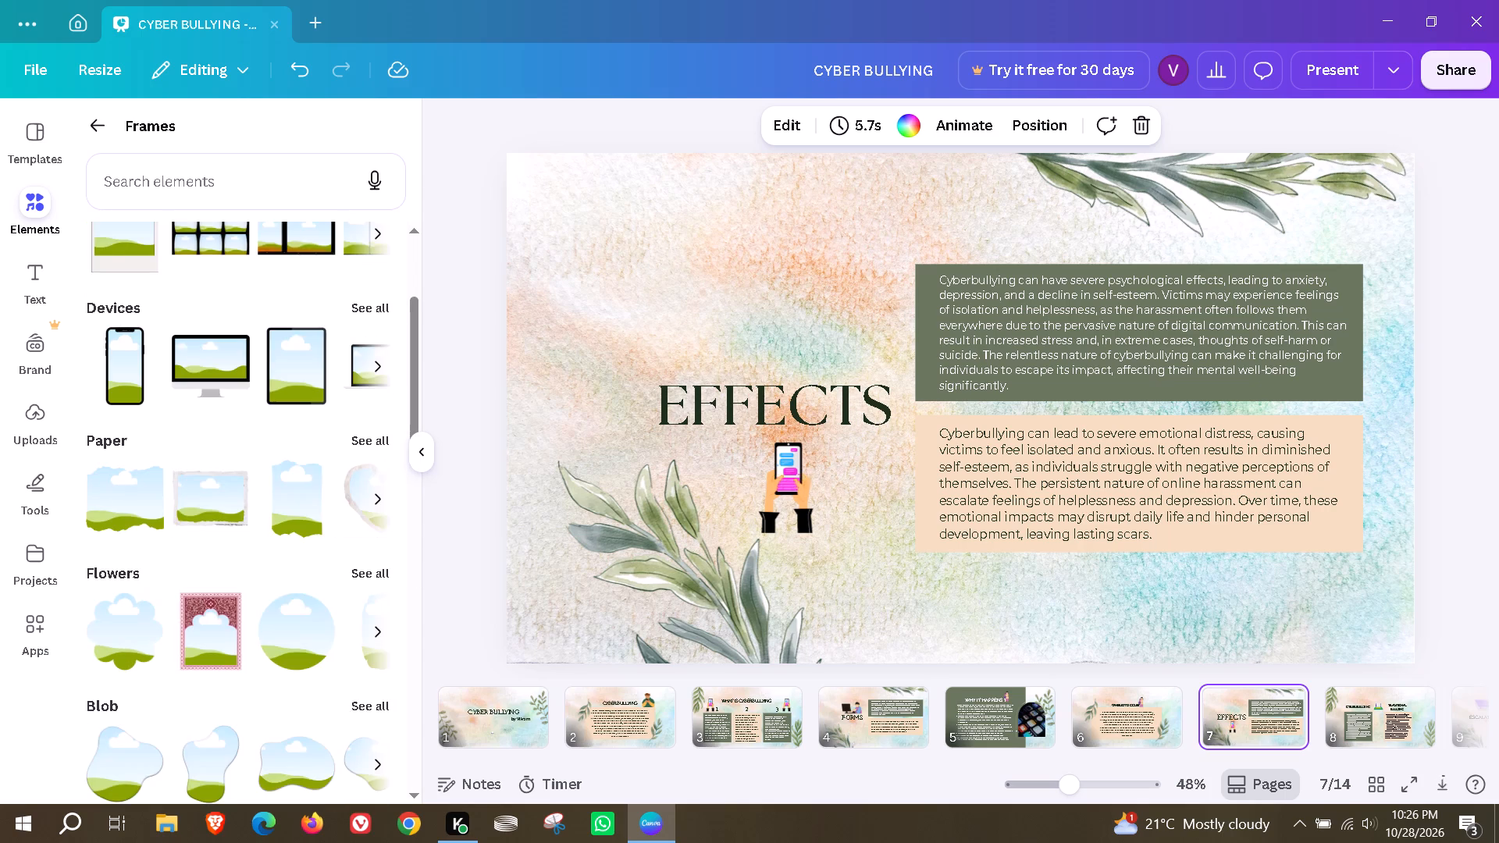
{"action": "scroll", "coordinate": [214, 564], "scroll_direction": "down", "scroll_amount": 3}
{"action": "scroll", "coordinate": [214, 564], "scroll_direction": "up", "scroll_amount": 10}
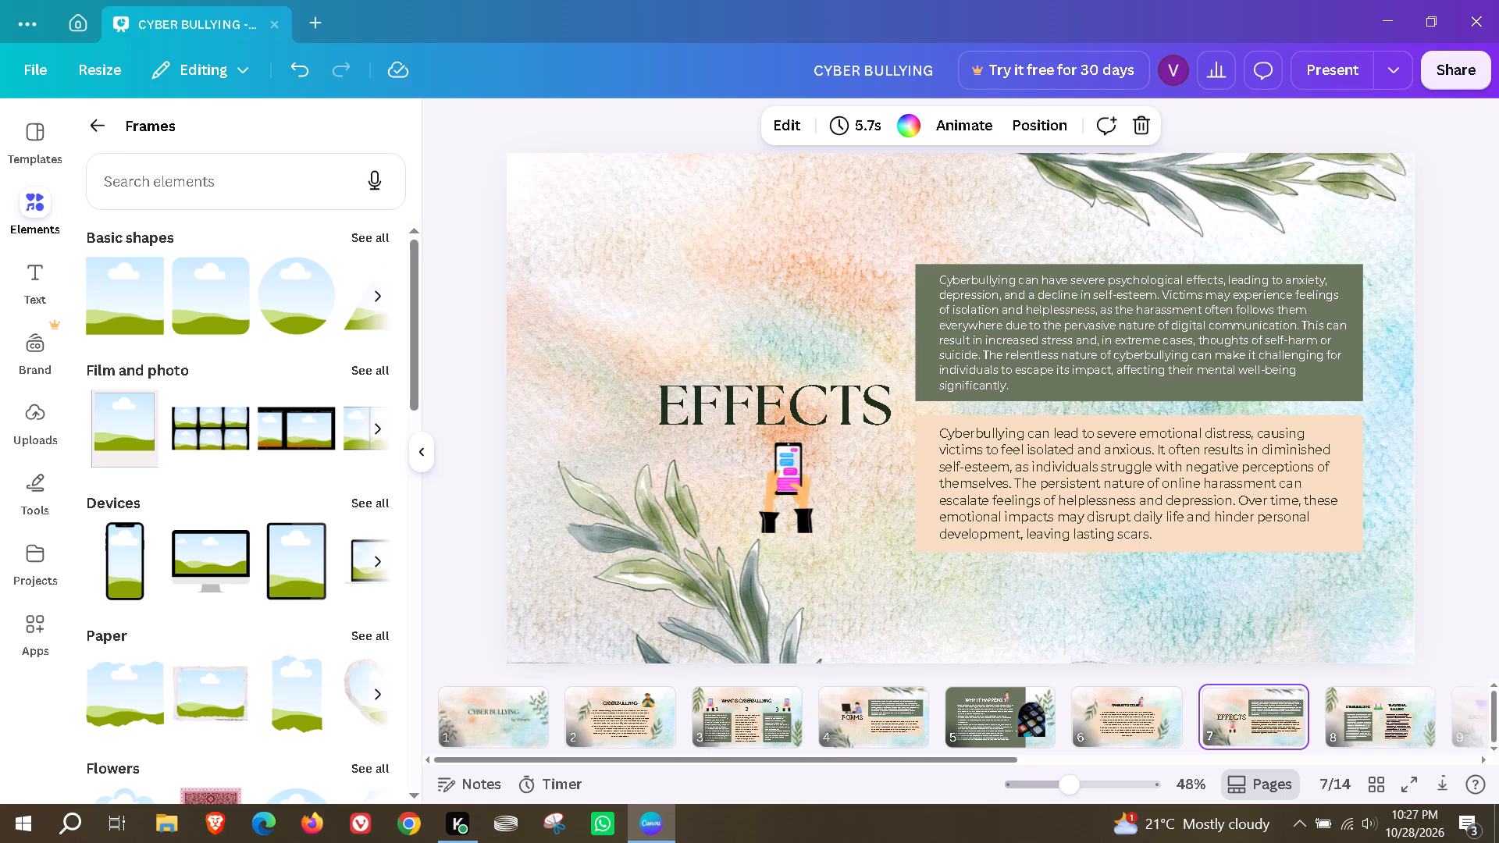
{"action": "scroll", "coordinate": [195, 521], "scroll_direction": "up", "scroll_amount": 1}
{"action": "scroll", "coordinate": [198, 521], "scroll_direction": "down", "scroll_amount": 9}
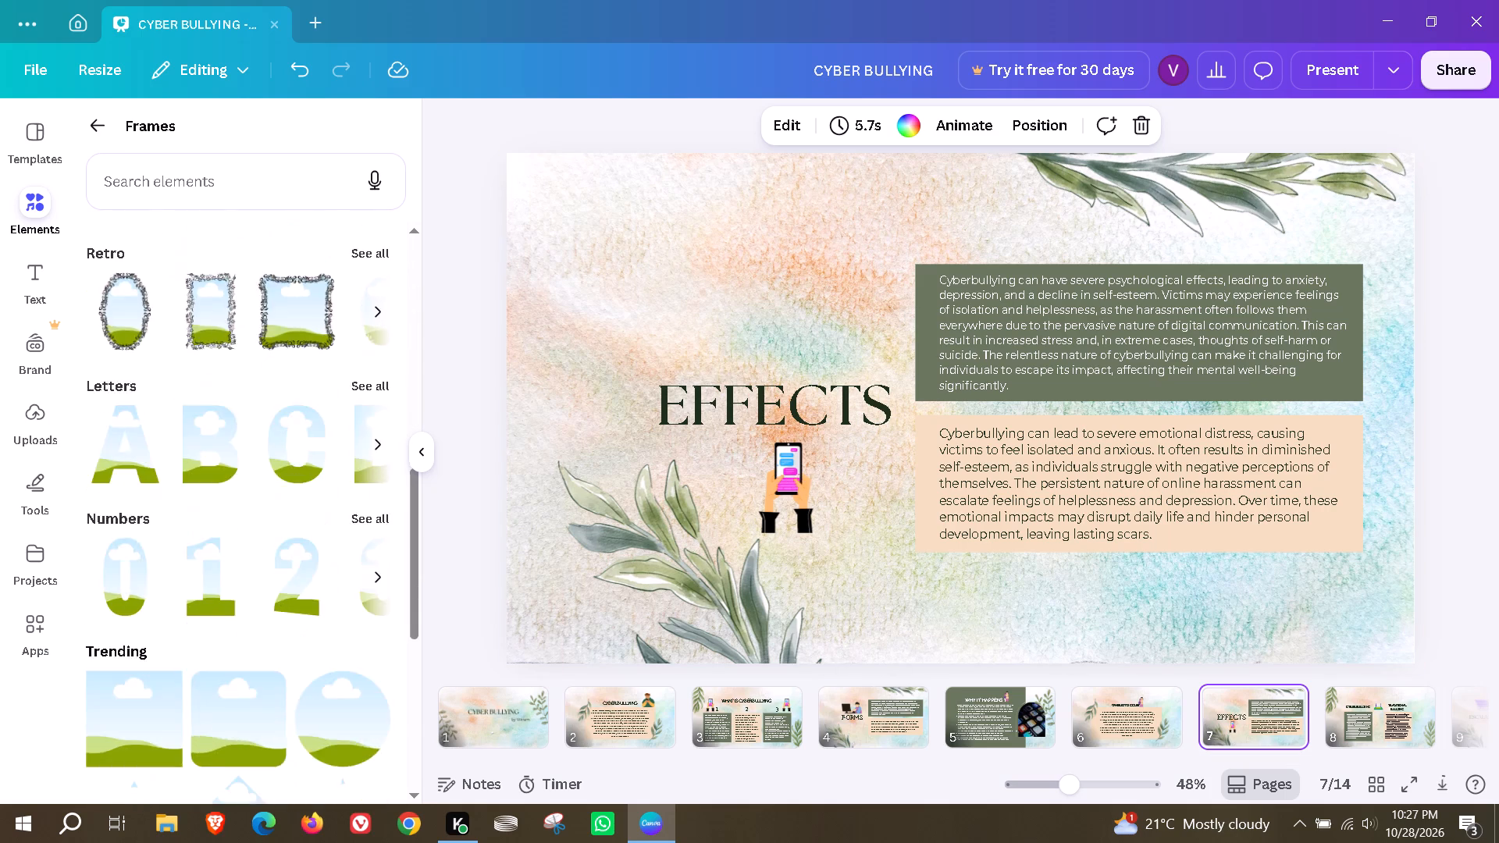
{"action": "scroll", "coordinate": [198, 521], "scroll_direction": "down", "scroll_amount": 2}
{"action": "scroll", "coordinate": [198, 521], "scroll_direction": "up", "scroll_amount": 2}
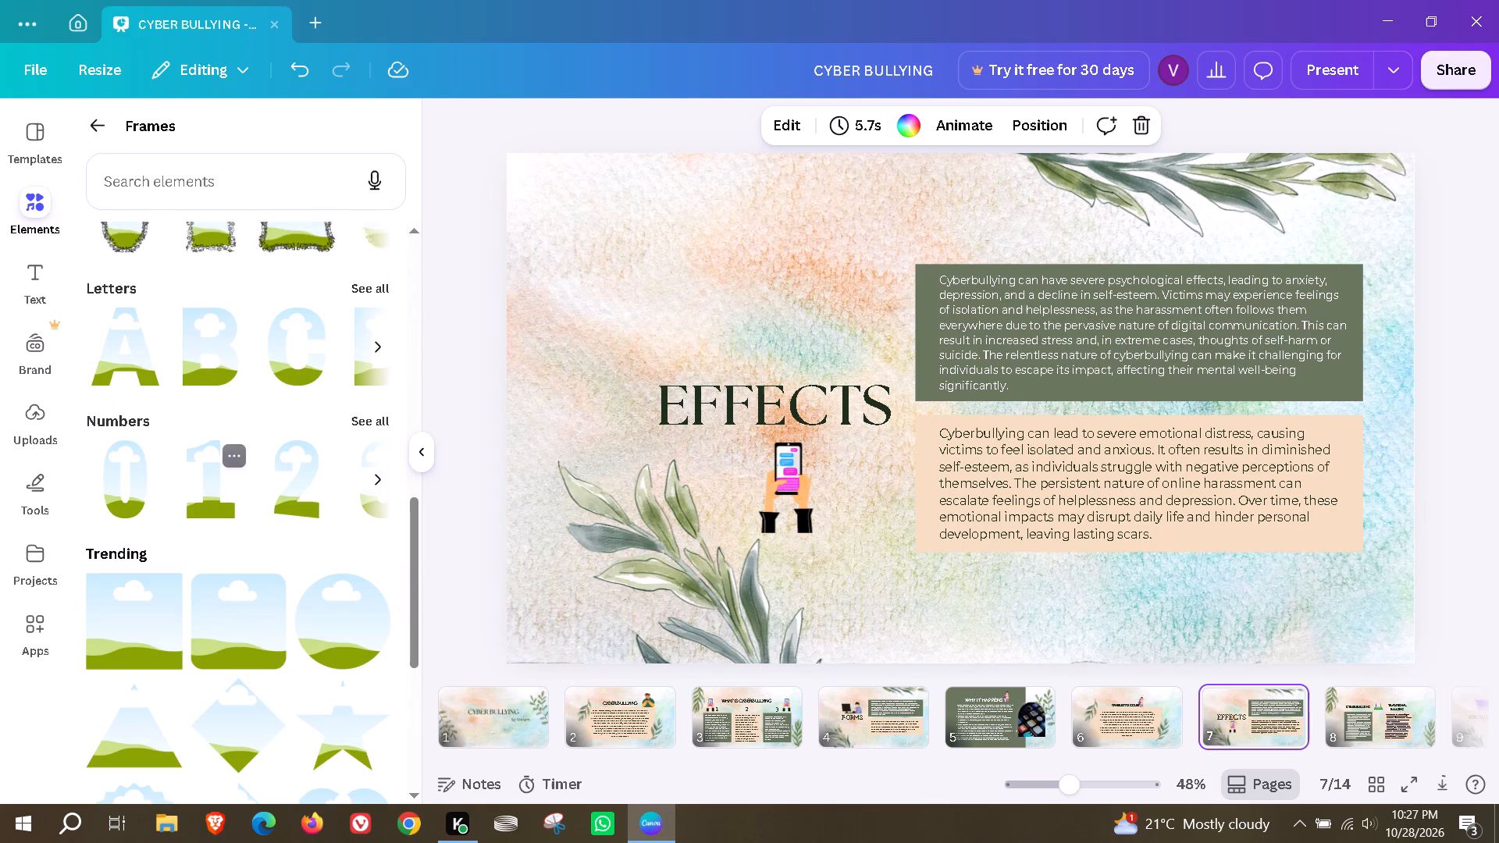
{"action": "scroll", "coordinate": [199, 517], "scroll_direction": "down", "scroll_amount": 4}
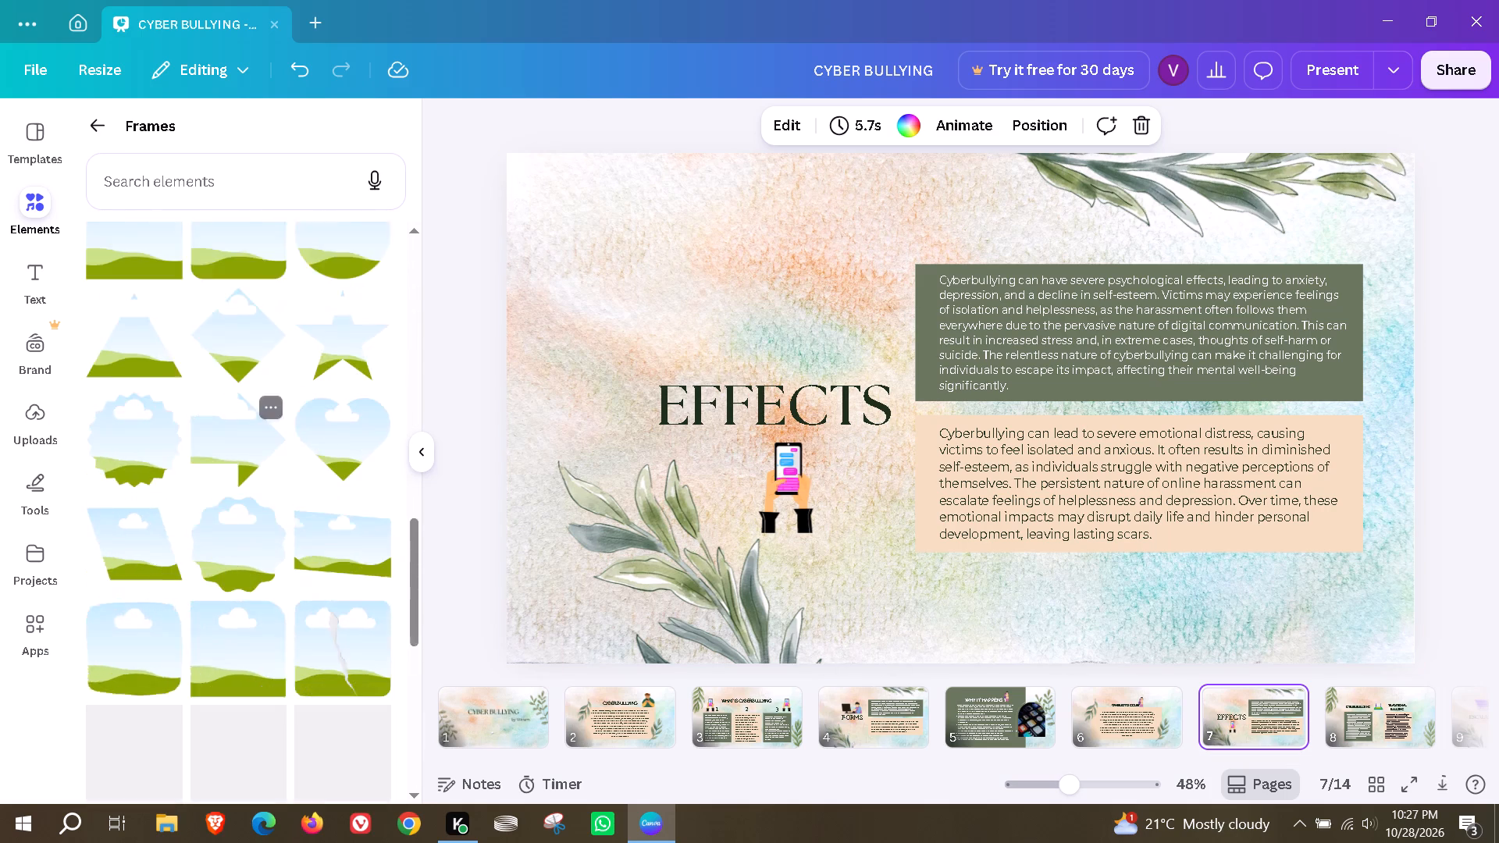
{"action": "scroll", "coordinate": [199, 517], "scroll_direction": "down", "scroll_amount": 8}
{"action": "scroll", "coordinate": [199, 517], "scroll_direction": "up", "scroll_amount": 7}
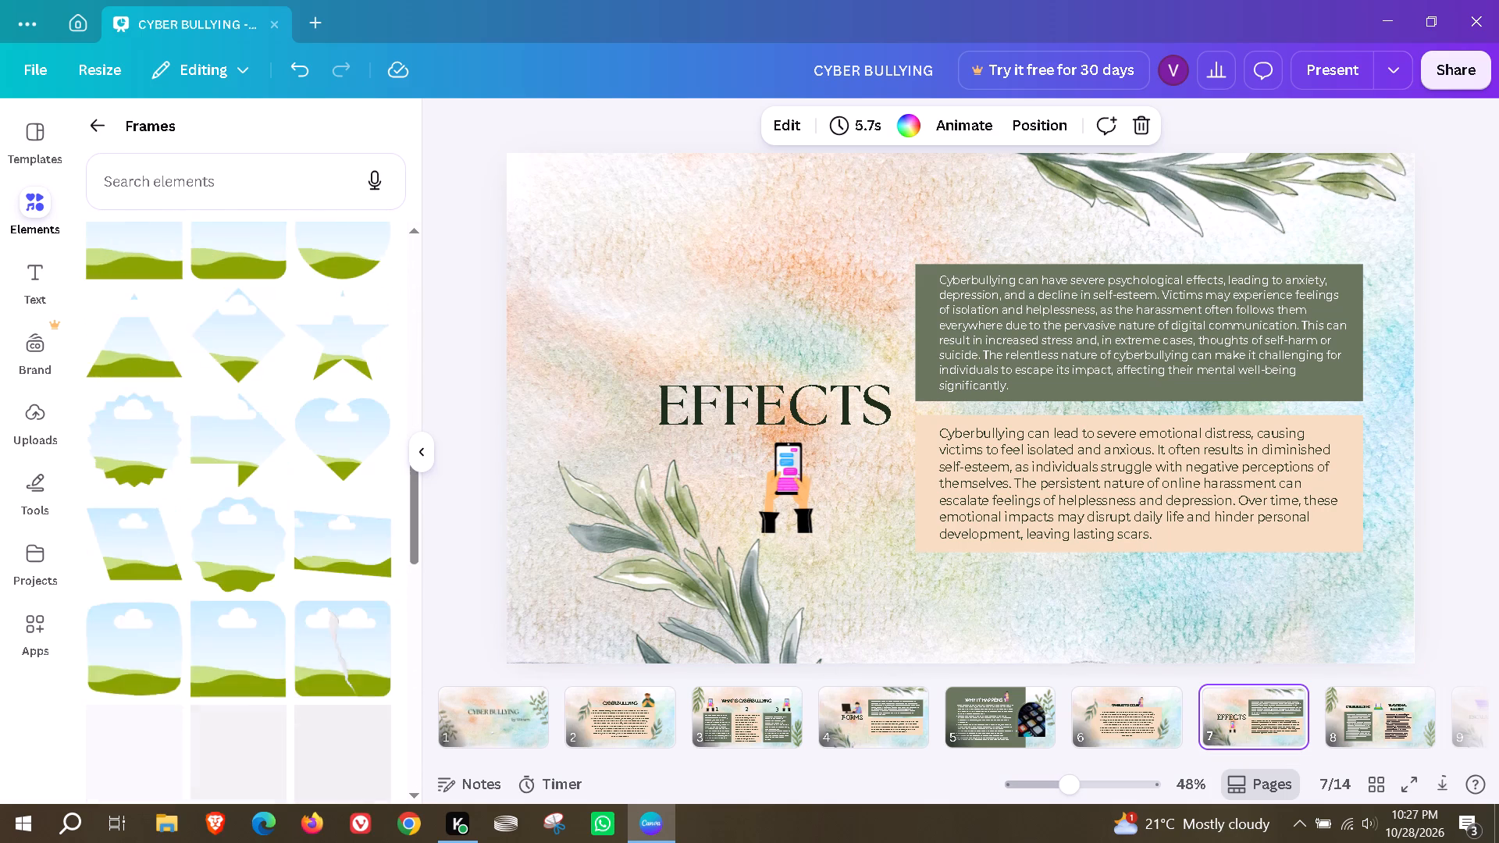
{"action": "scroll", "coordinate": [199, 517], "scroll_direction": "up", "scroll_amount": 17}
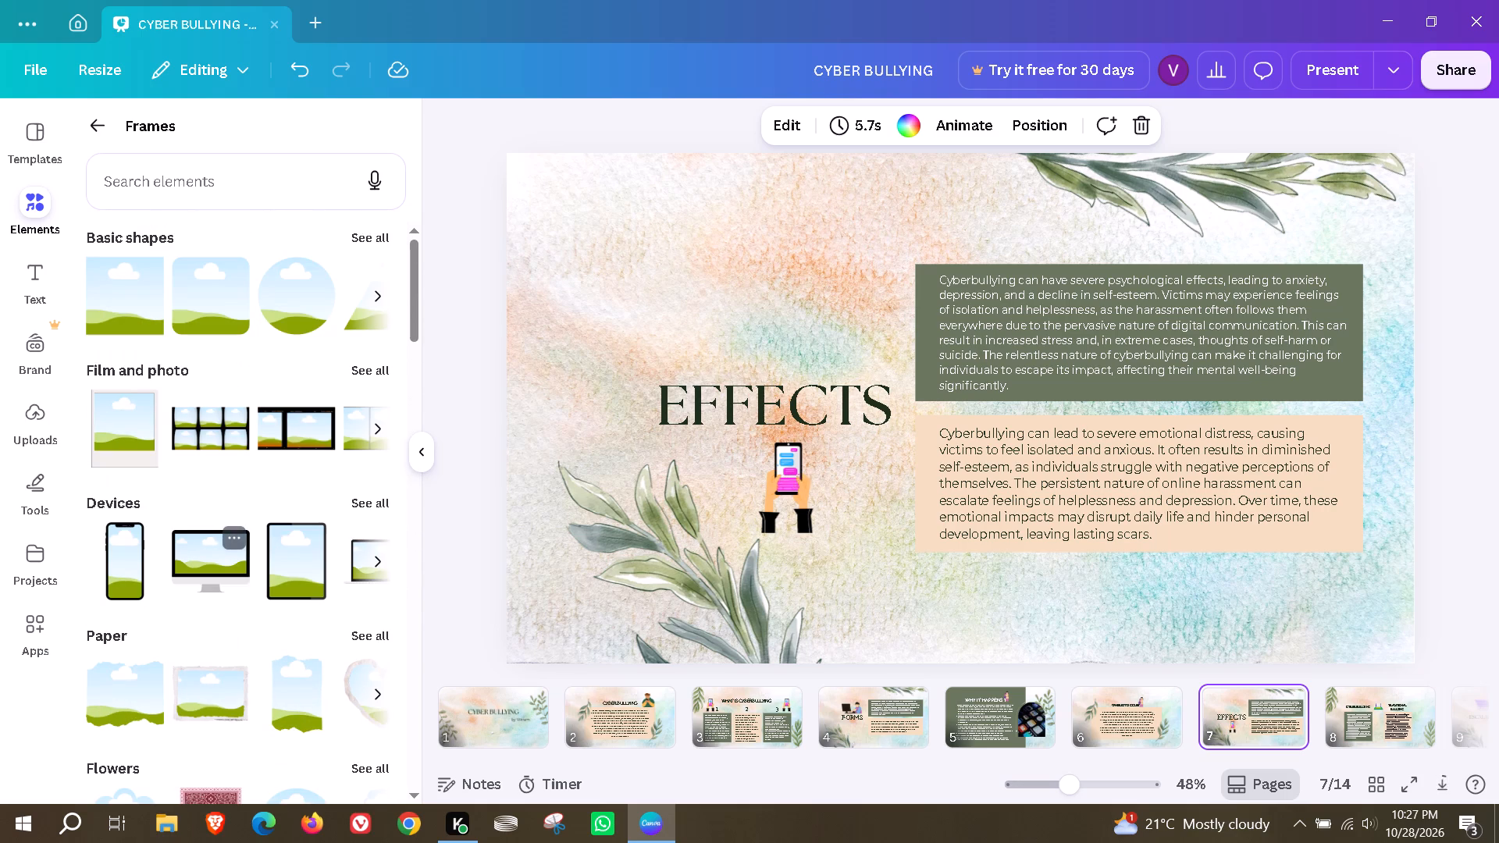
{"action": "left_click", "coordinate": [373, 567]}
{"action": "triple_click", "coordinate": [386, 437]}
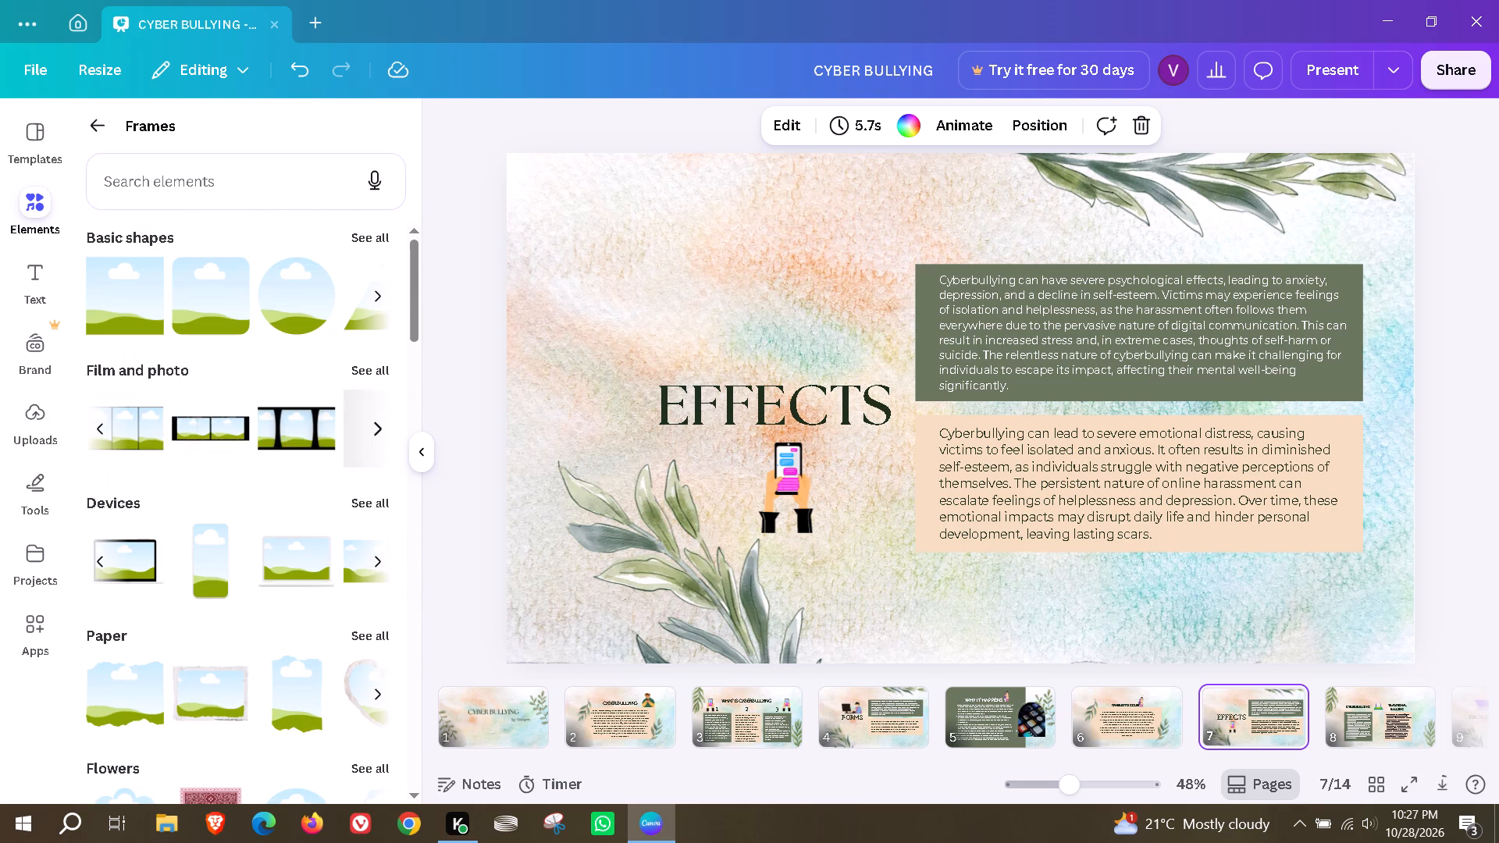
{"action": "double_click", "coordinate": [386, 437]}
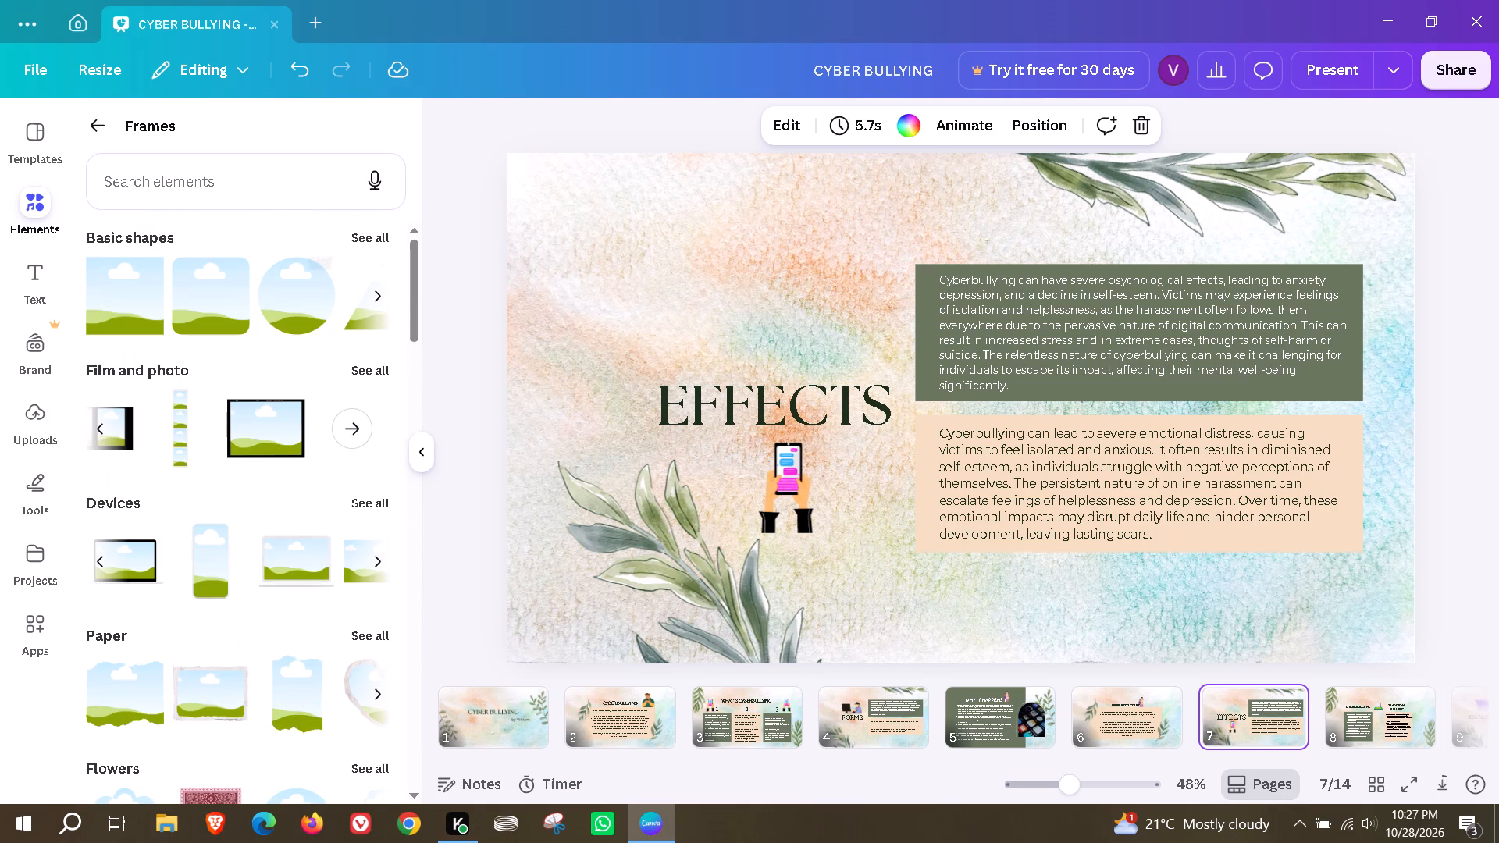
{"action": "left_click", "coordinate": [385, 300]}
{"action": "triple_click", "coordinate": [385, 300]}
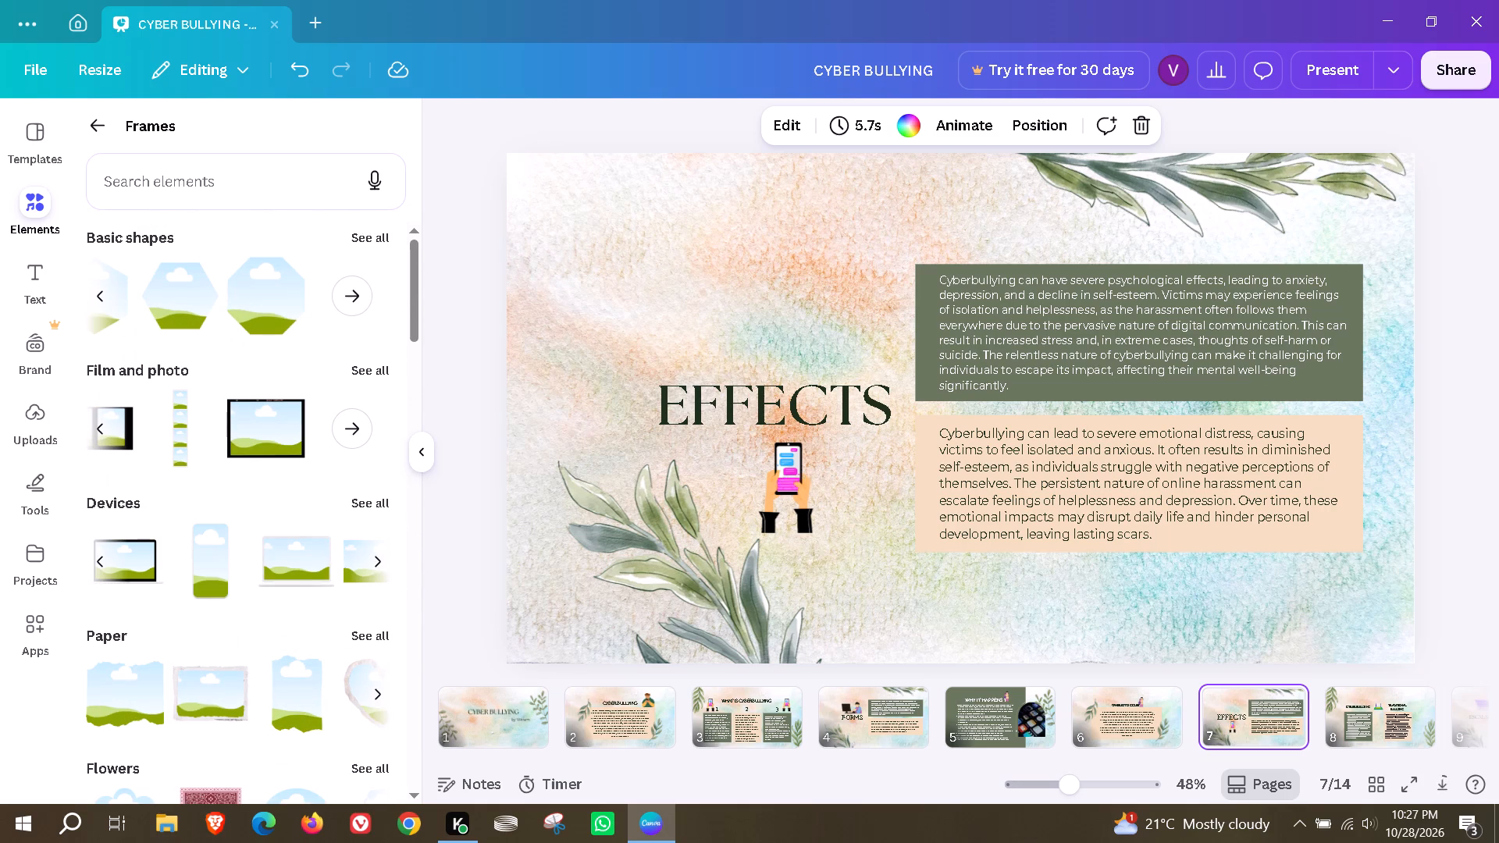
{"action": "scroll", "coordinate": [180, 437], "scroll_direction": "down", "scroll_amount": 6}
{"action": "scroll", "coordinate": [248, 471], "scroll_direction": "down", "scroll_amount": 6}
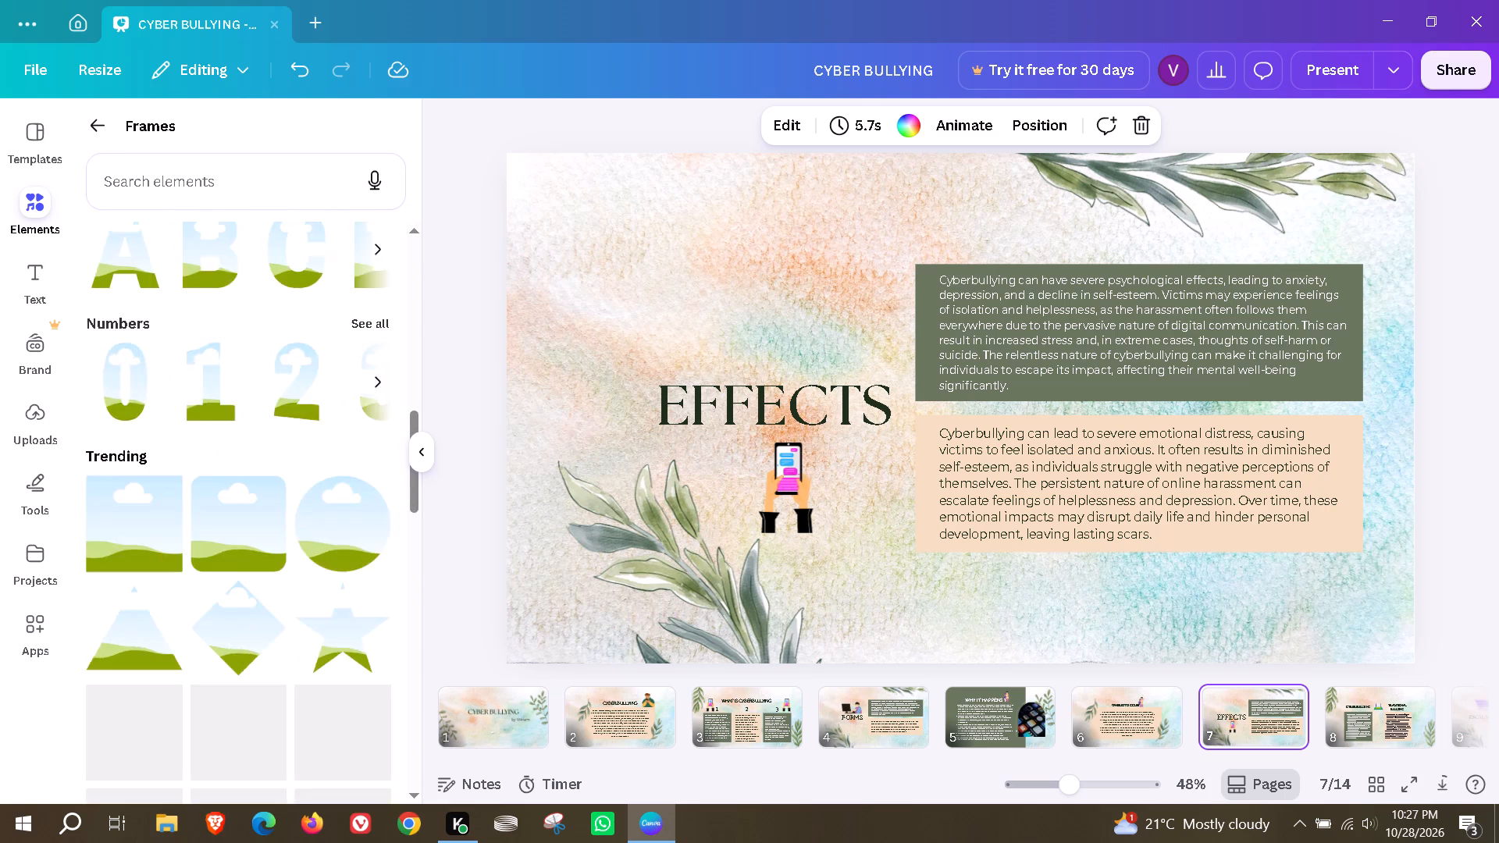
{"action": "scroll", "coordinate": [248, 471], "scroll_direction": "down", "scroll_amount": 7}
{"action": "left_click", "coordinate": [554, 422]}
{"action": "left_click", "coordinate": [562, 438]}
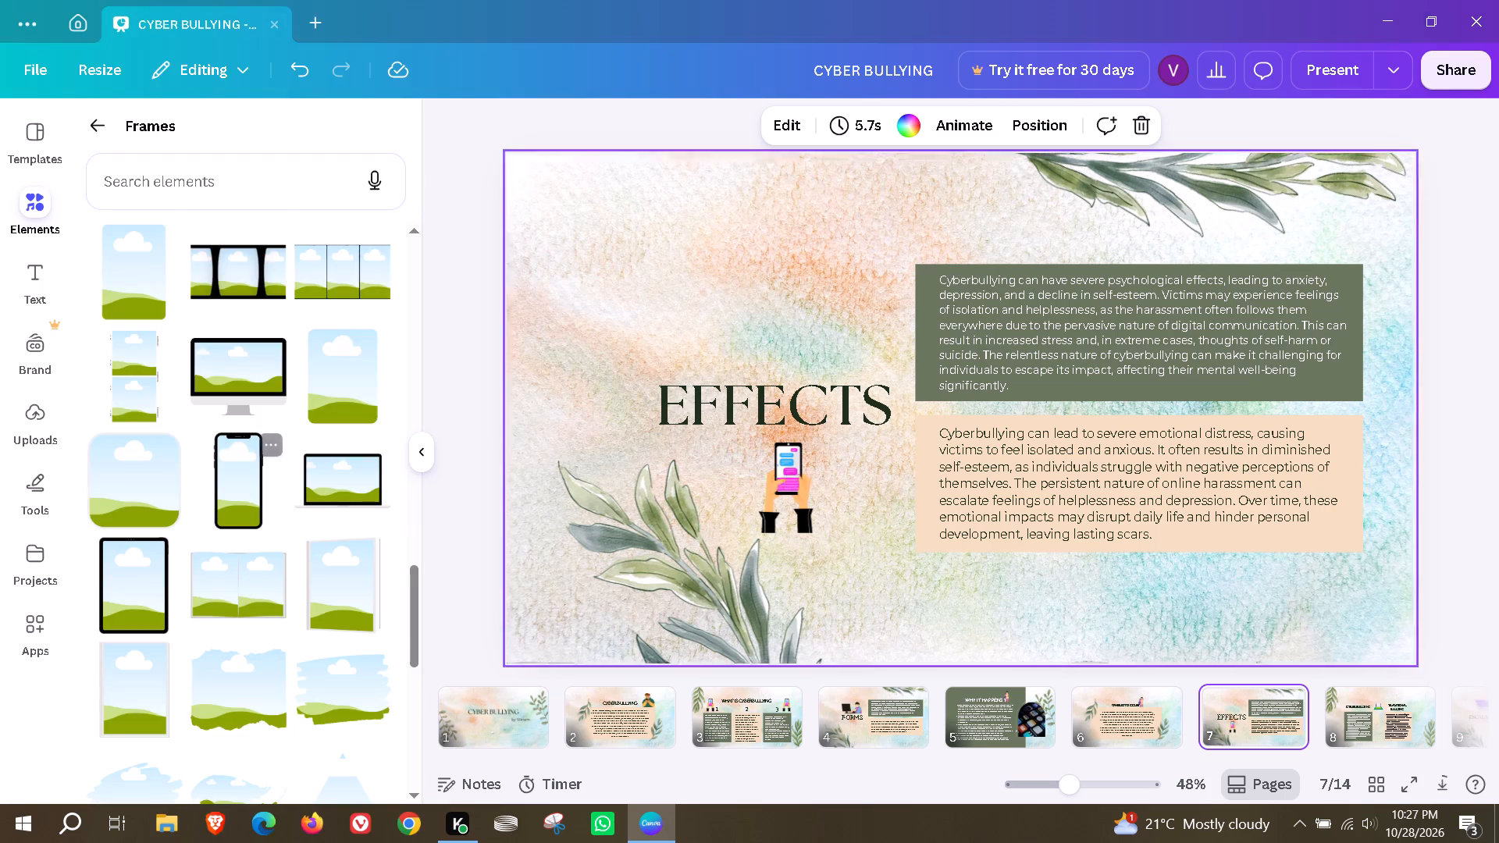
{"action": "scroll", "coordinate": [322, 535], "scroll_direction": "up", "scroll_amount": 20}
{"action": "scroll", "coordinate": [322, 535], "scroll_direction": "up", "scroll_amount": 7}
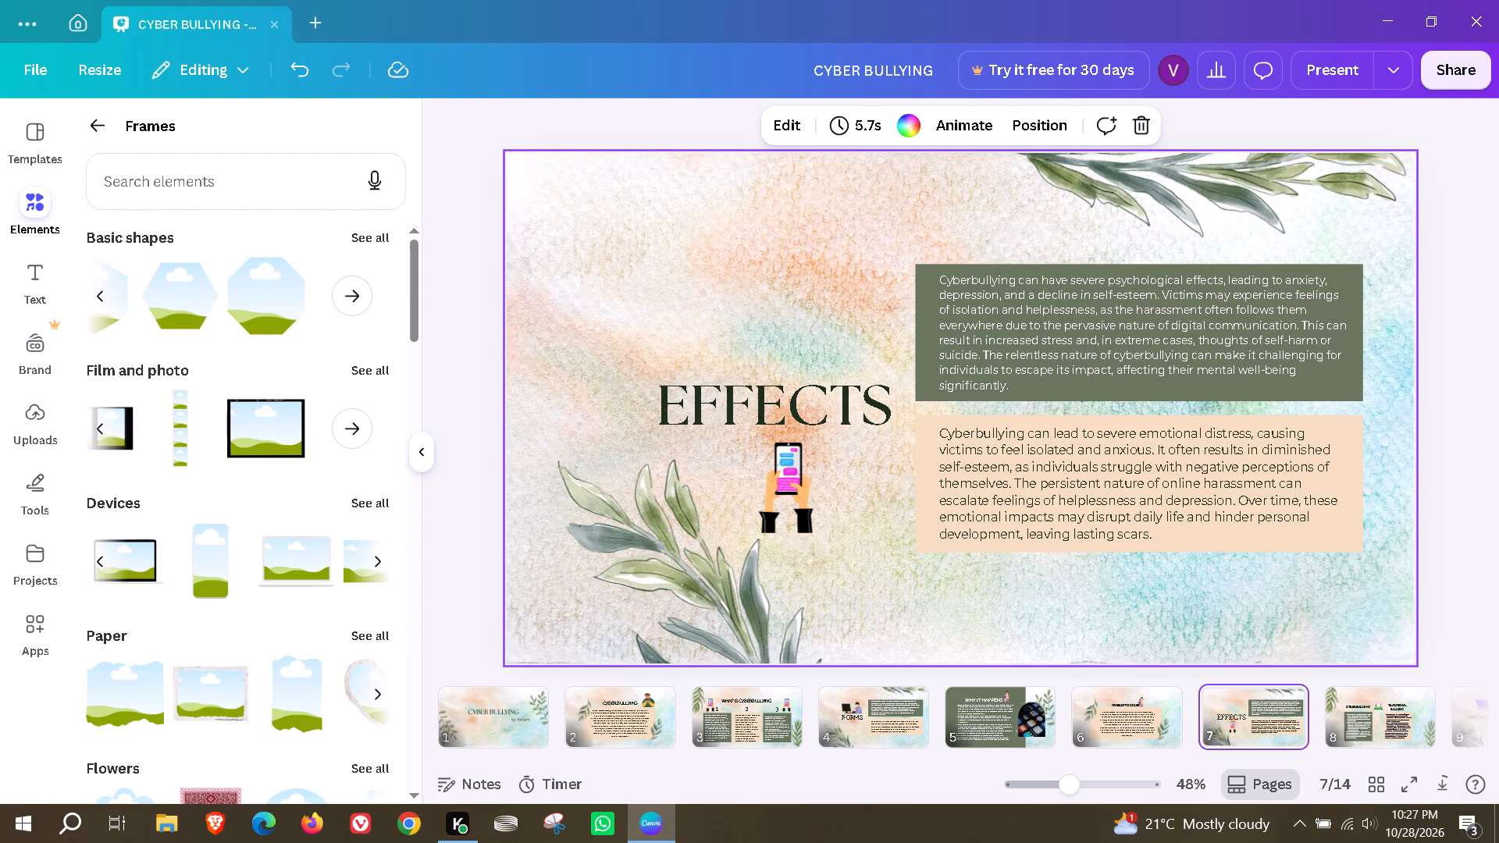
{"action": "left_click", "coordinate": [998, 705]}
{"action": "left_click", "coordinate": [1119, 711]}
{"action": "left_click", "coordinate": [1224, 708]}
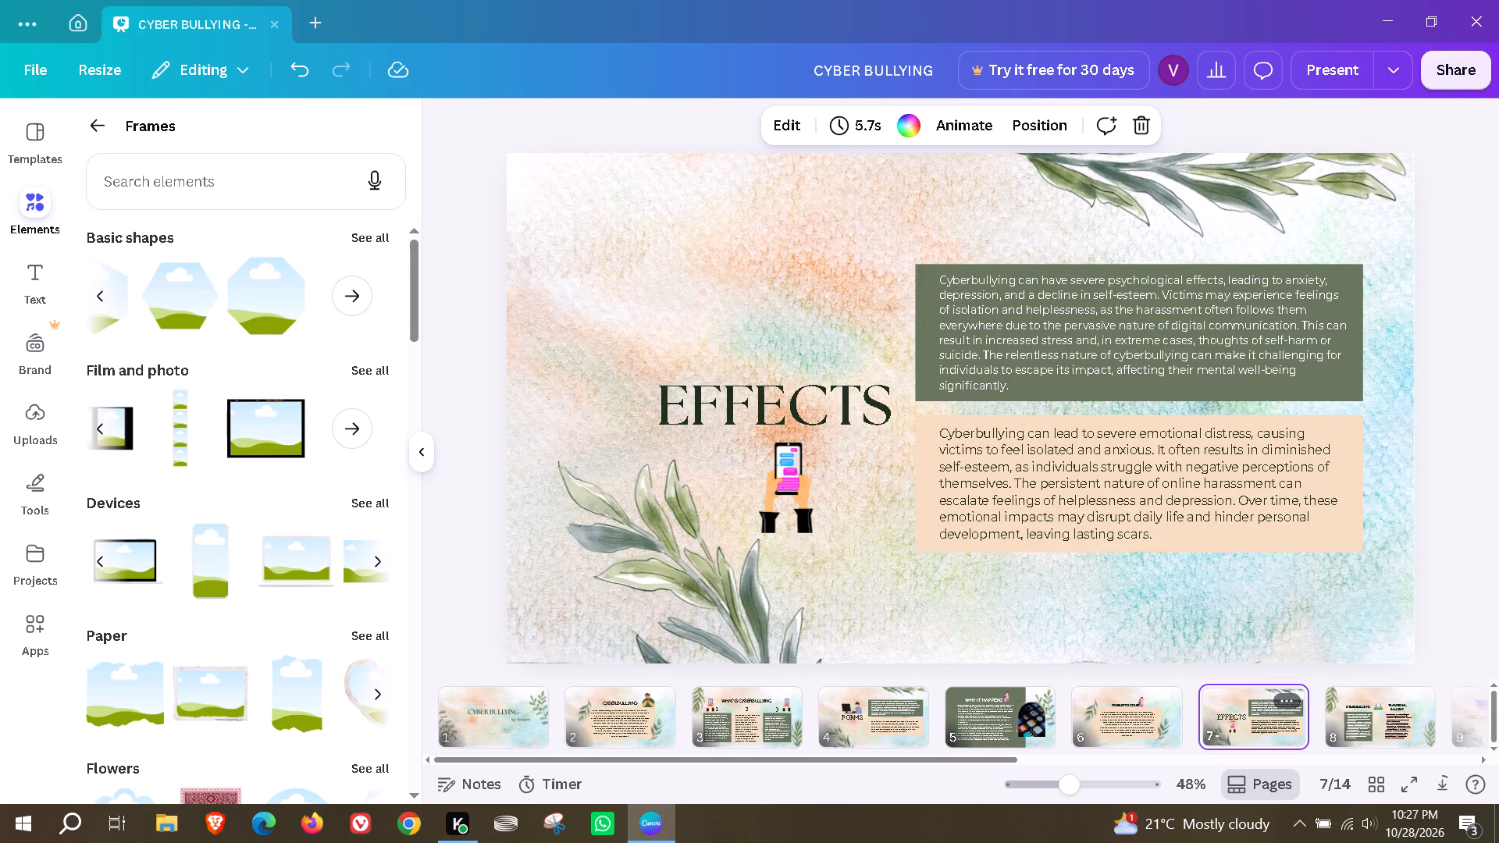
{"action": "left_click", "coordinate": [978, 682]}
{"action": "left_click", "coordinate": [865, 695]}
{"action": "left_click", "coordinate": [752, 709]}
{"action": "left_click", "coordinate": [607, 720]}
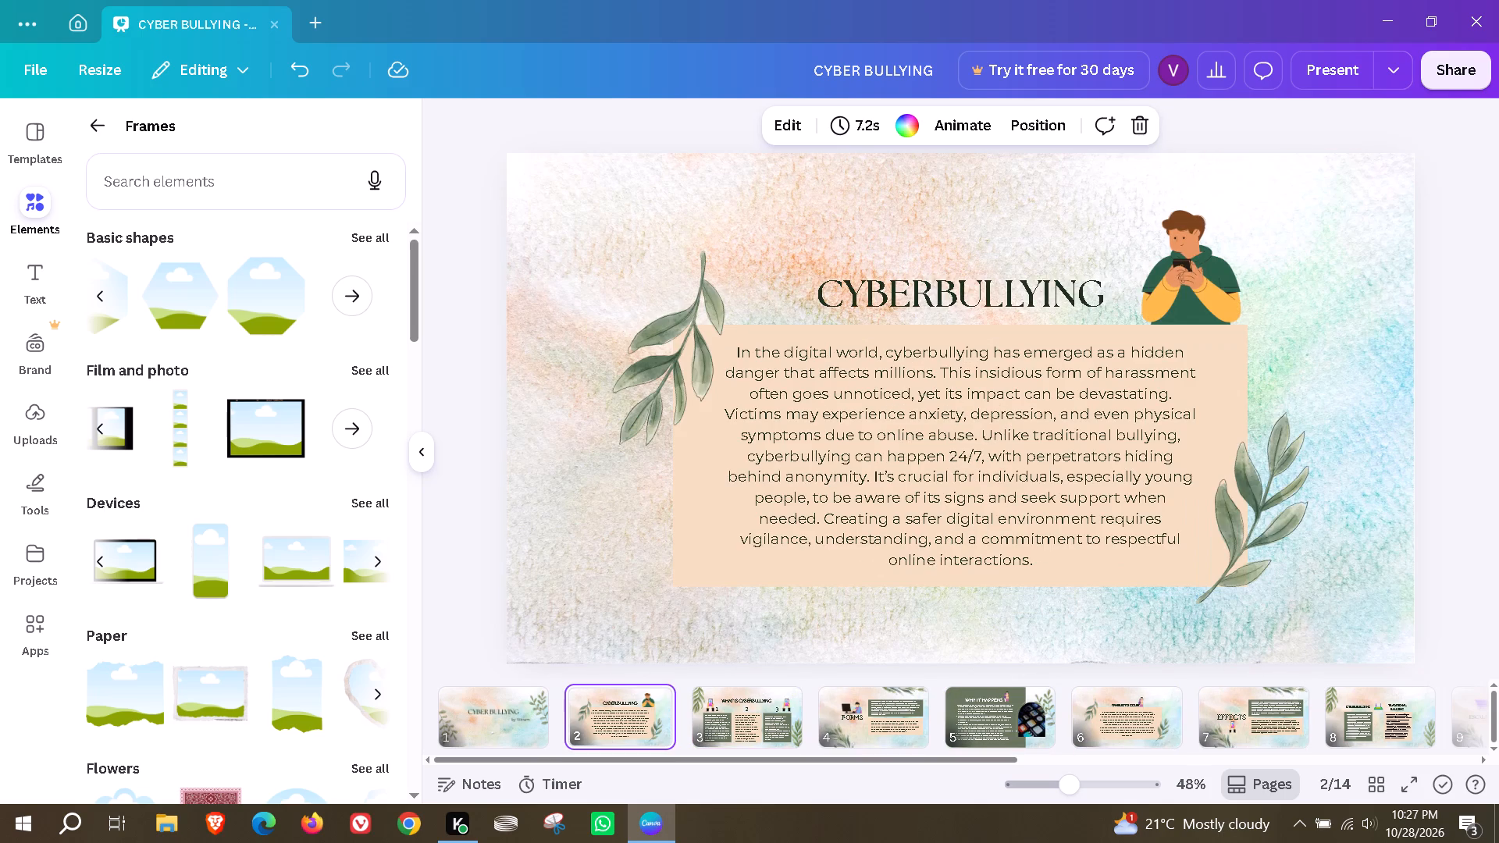
Check the download status of the MP4 video and PDF files.
{"action": "left_click", "coordinate": [1444, 779]}
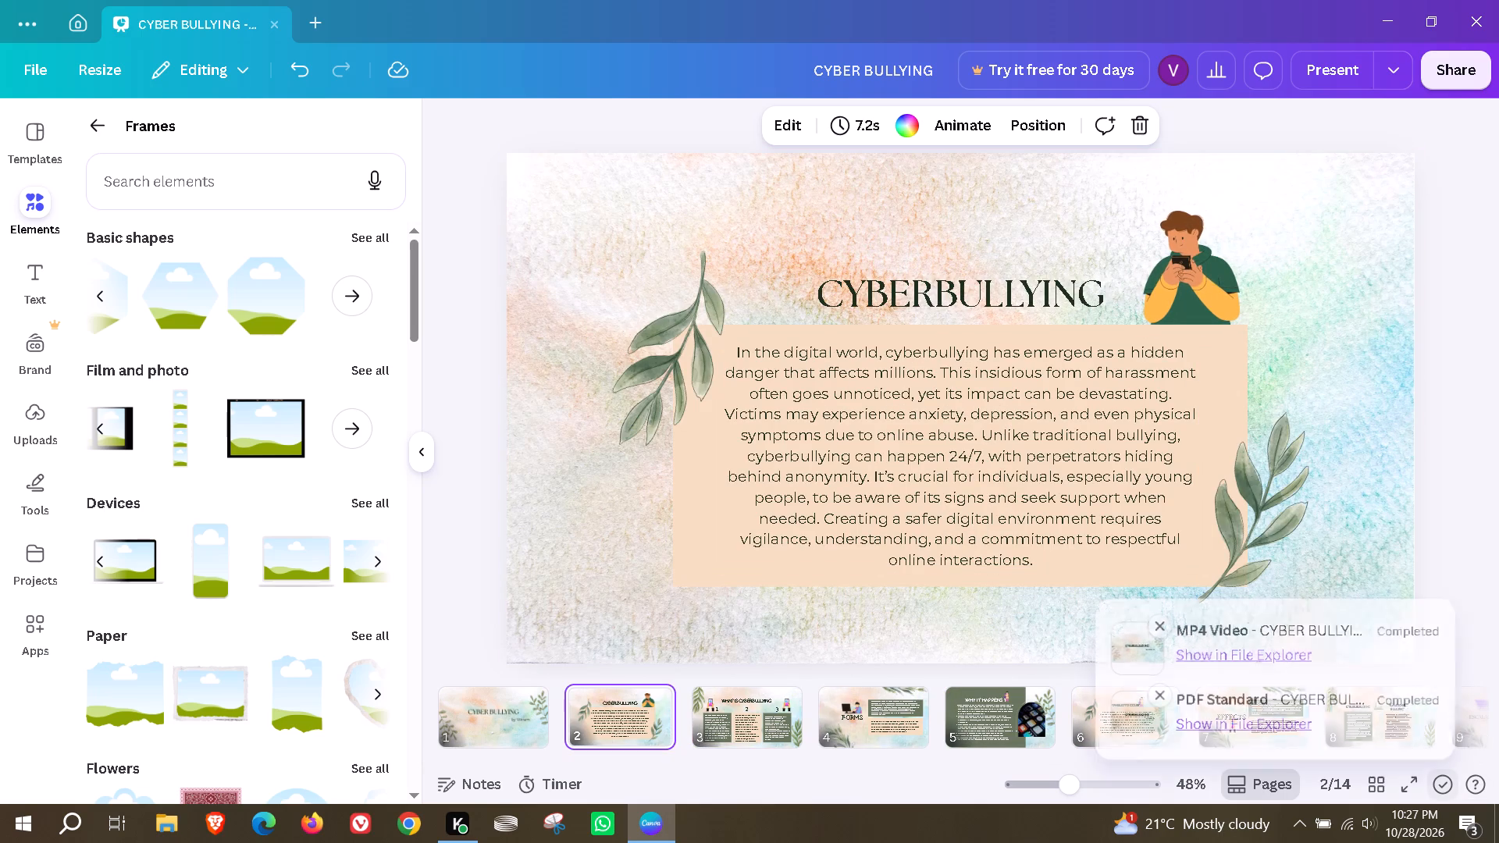
{"action": "left_click", "coordinate": [931, 785]}
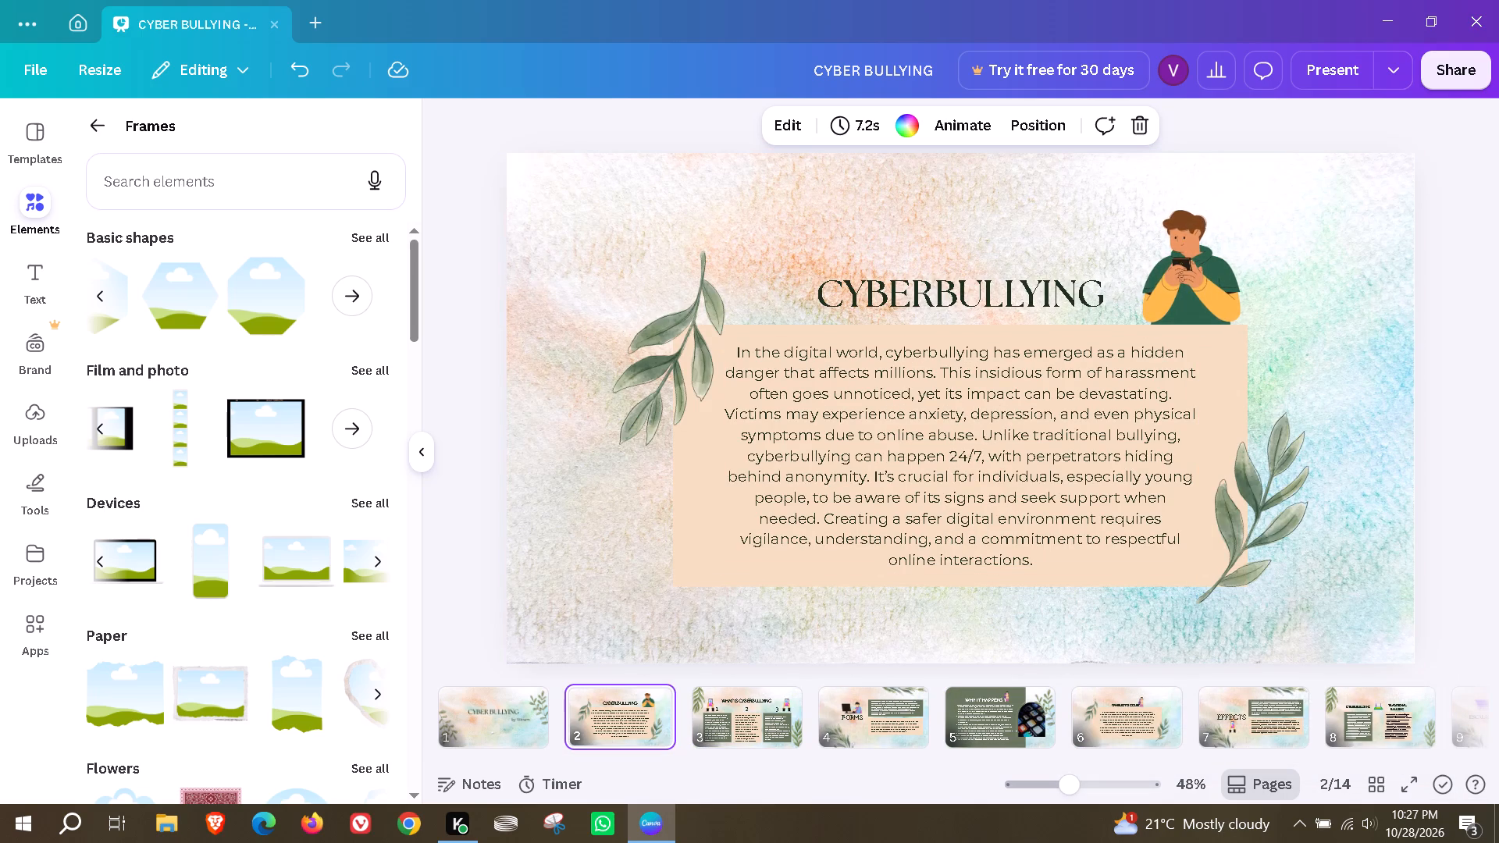